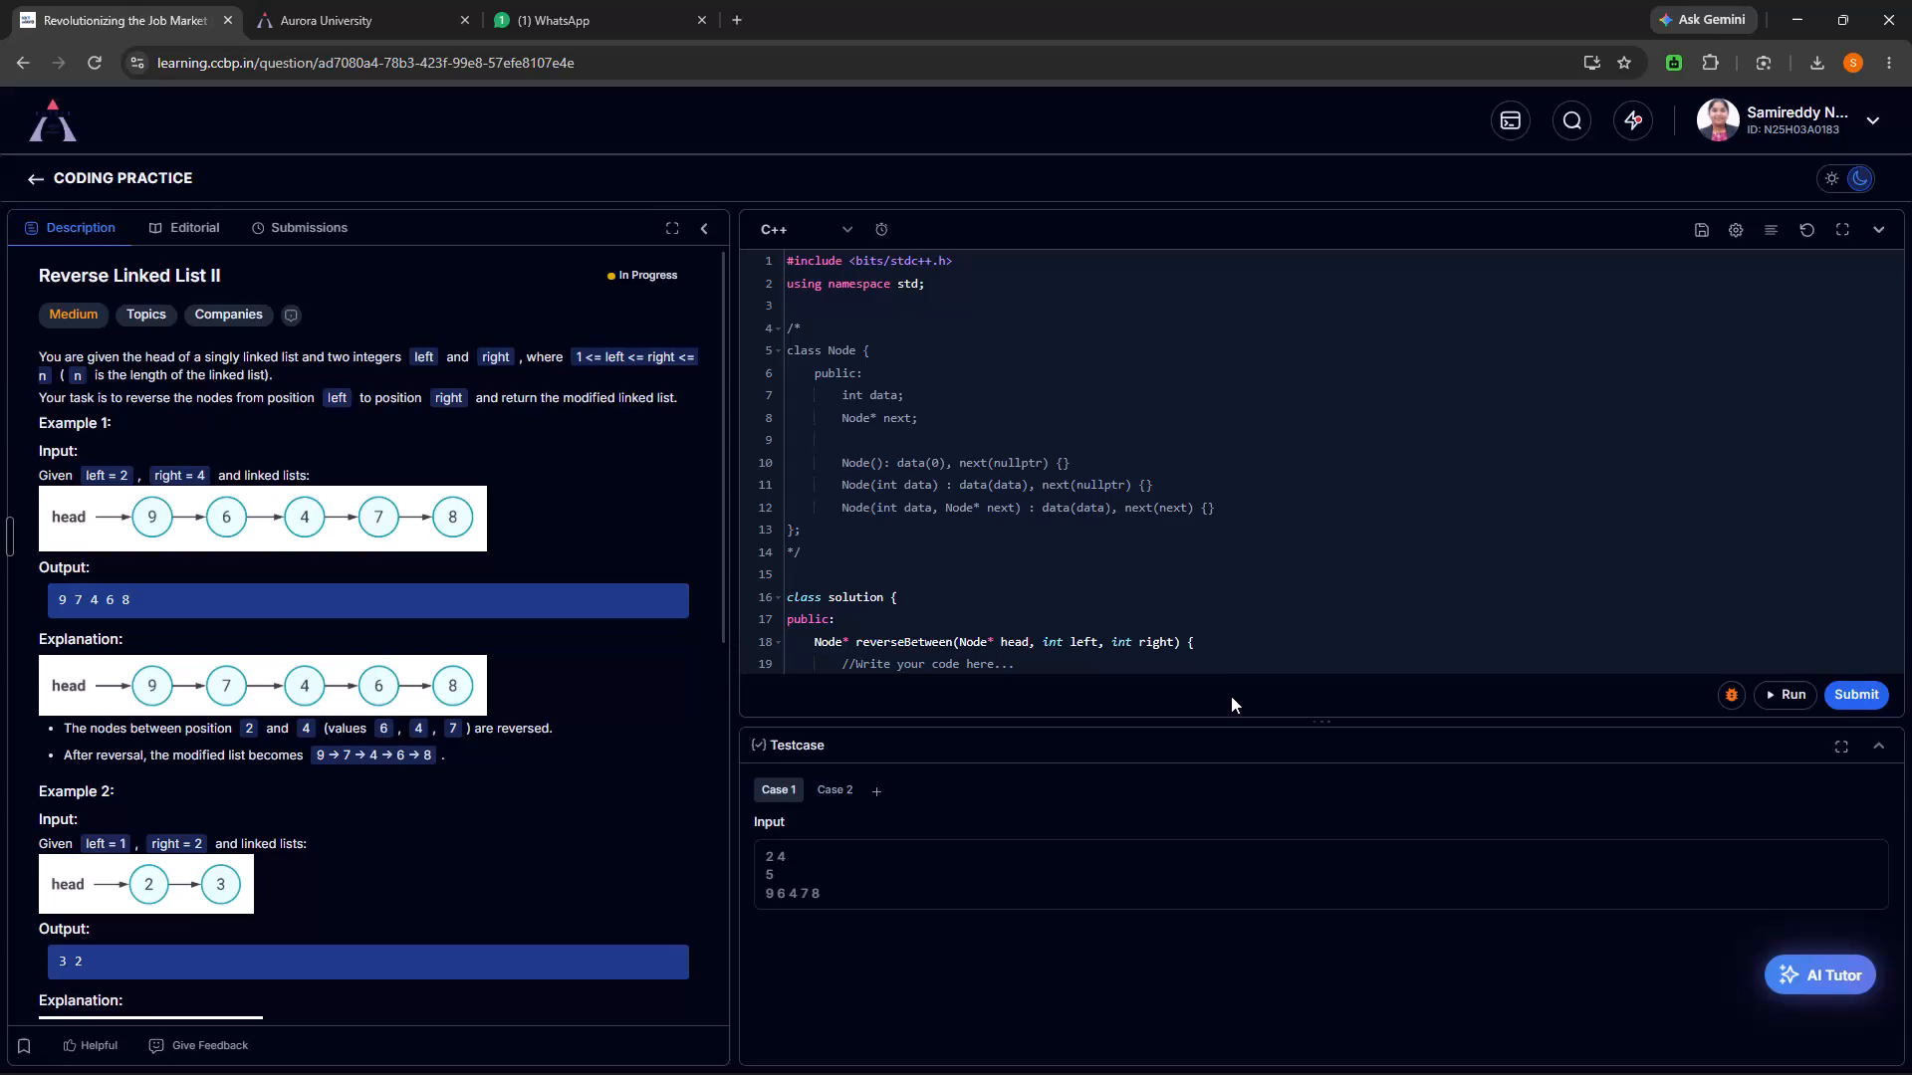
Replace all the starter code for Reverse Linked List II with the copied C++ stack-based solution.
click(1109, 511)
key(ctrl+a)
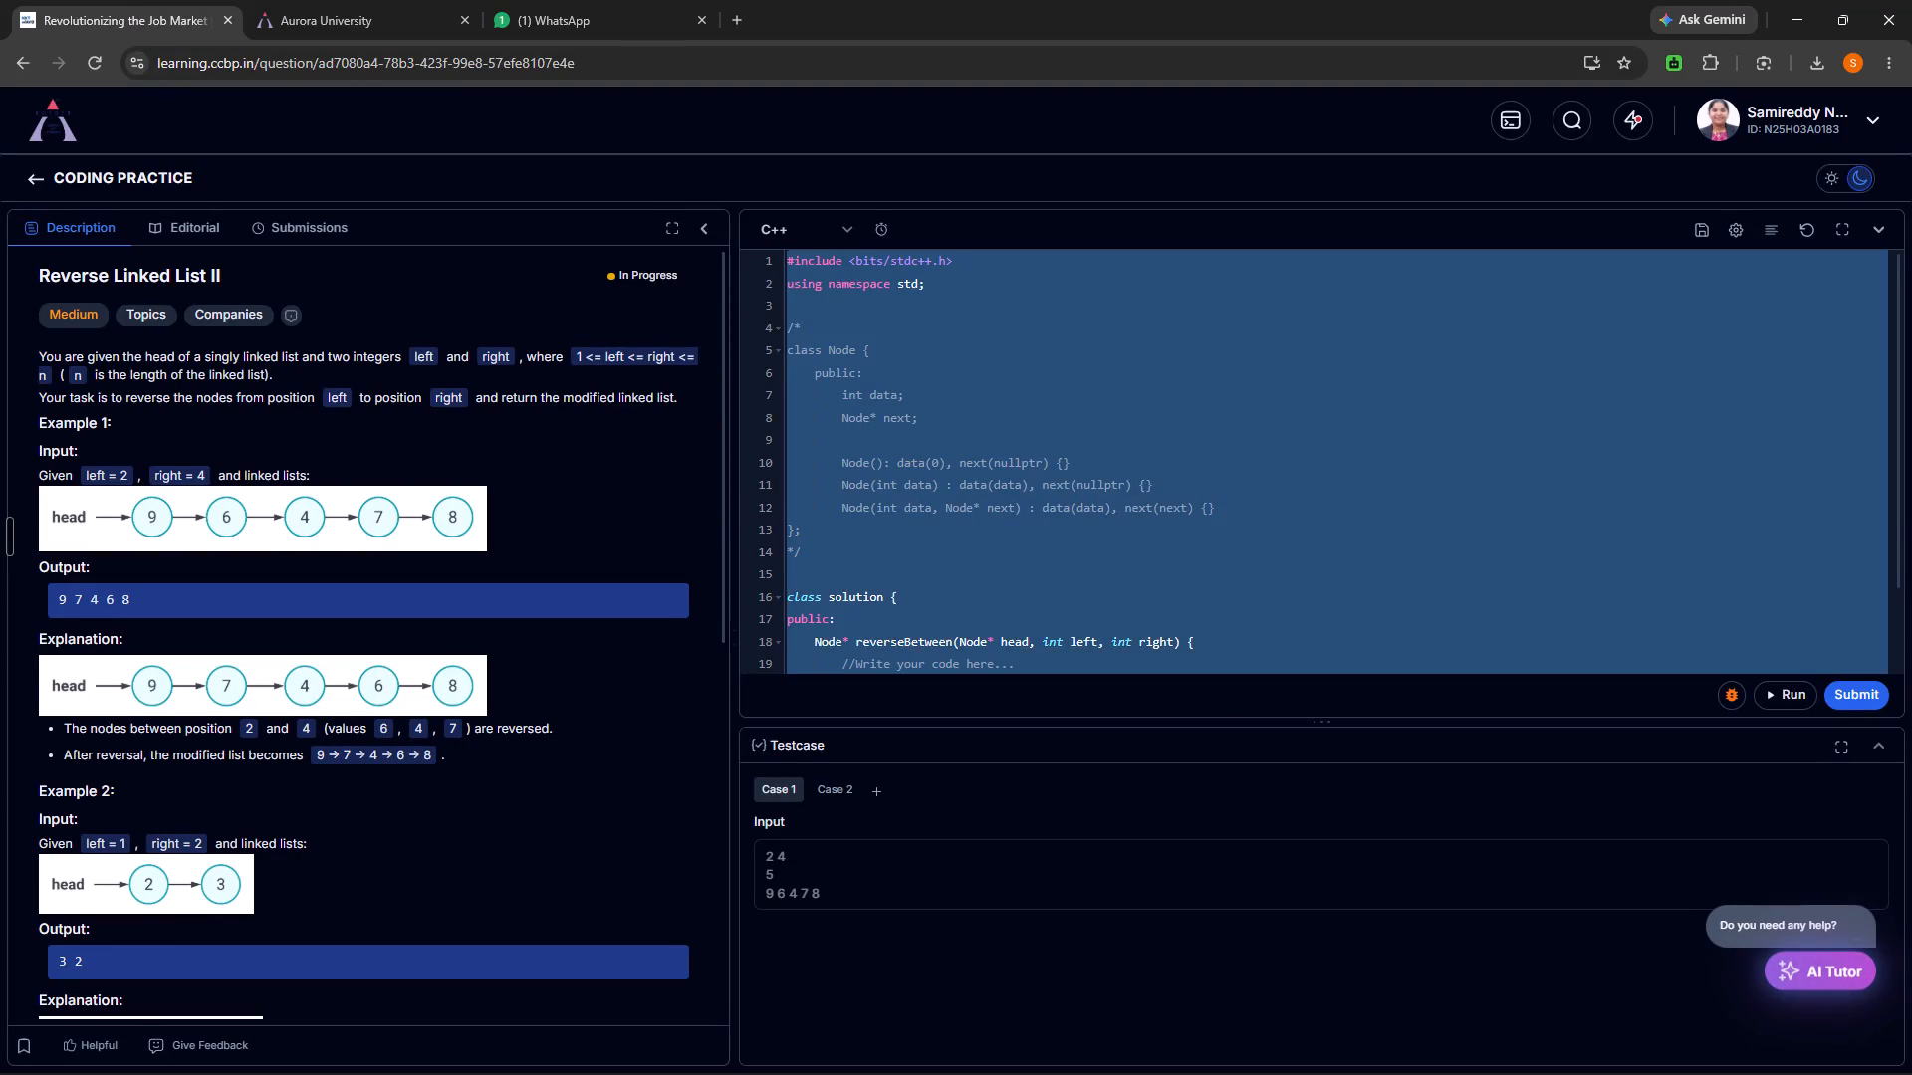
key(ctrl+v)
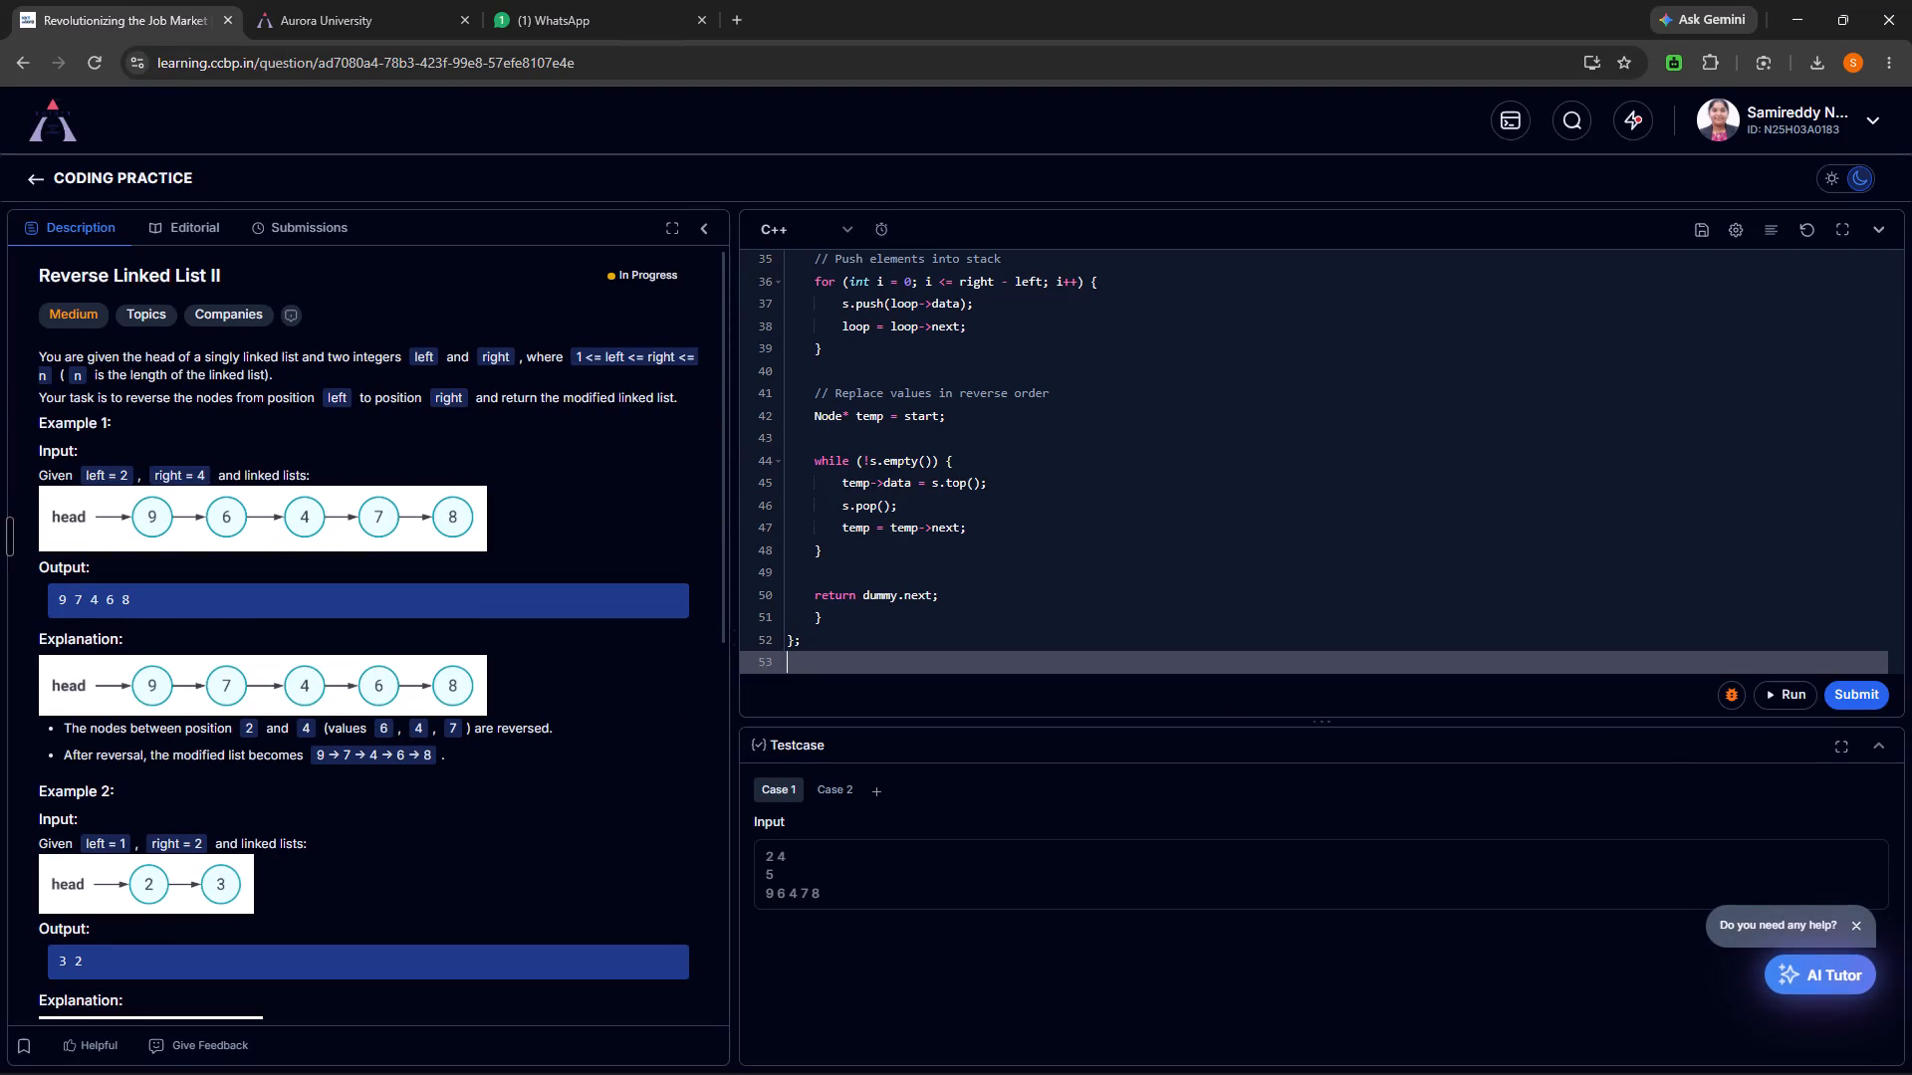
Run the Reverse Linked List II solution against the sample cases and submit it.
click(1800, 704)
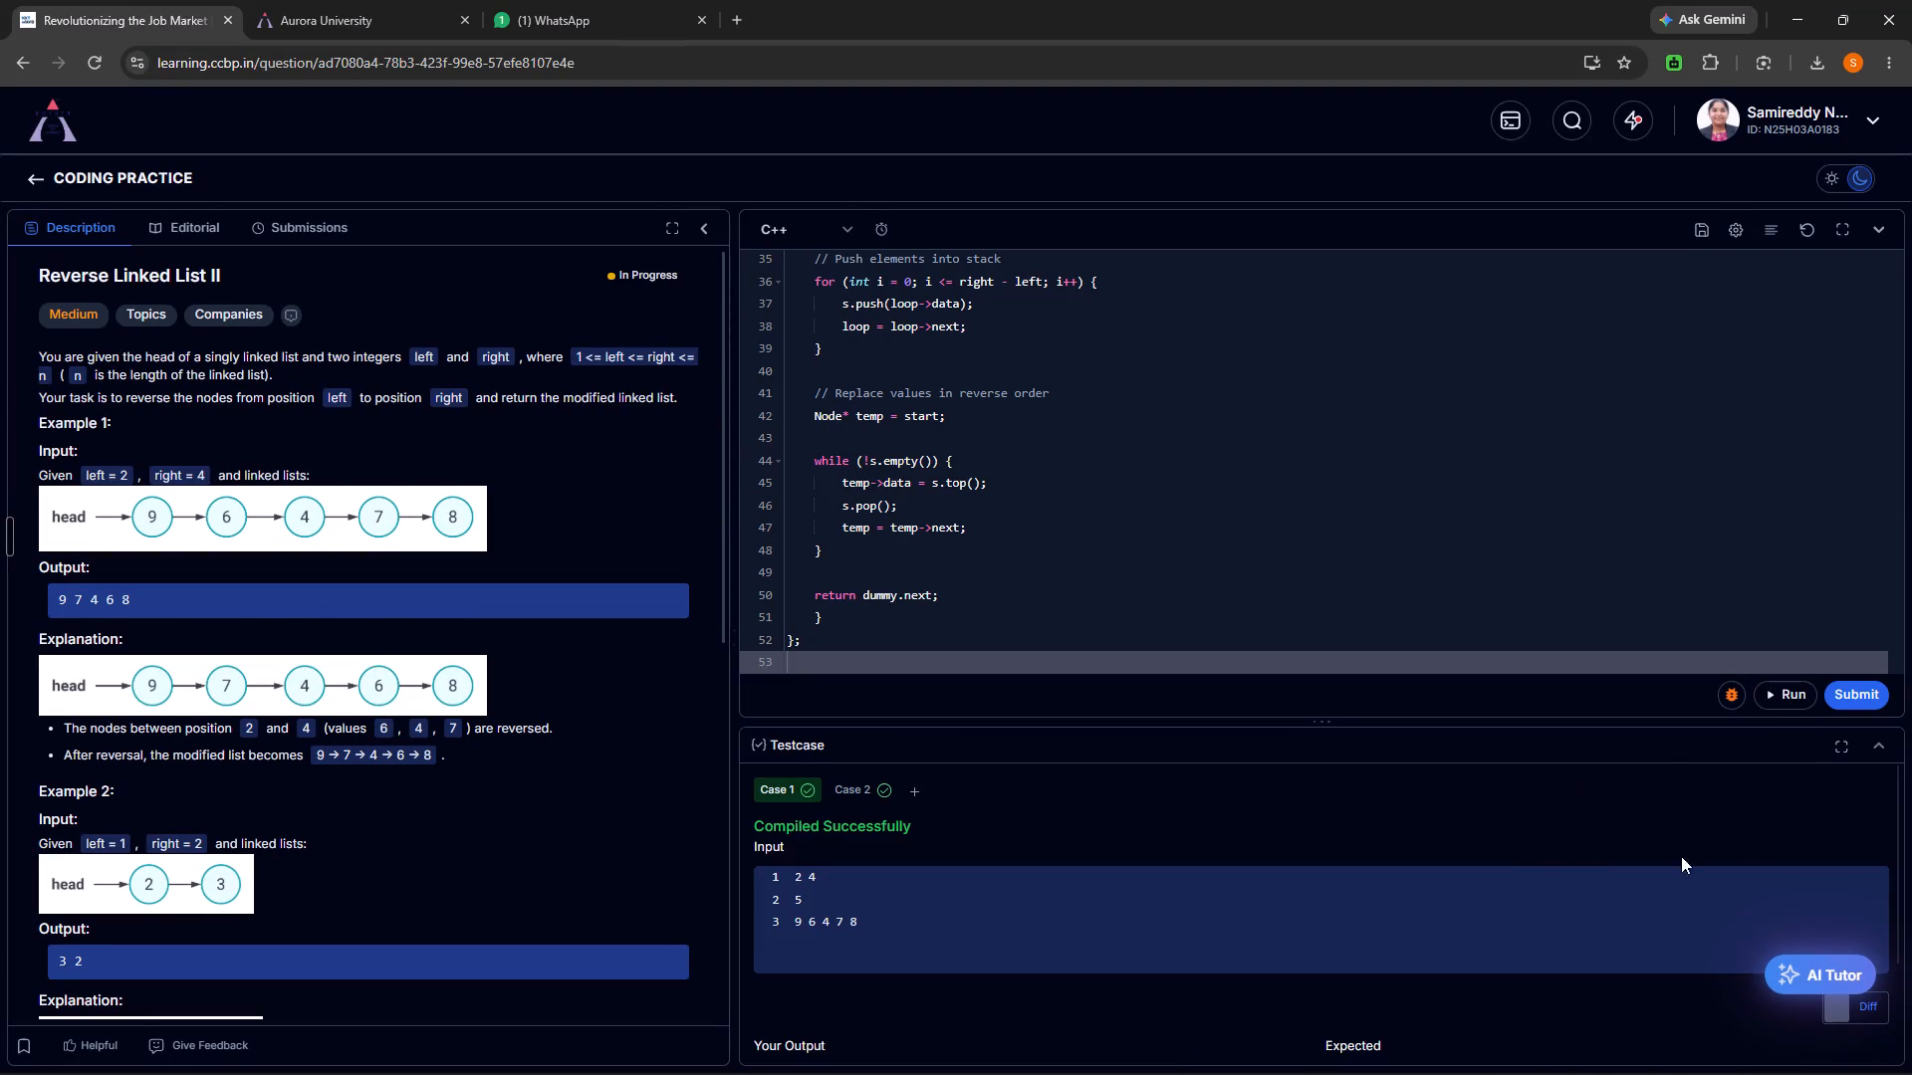
click(1862, 696)
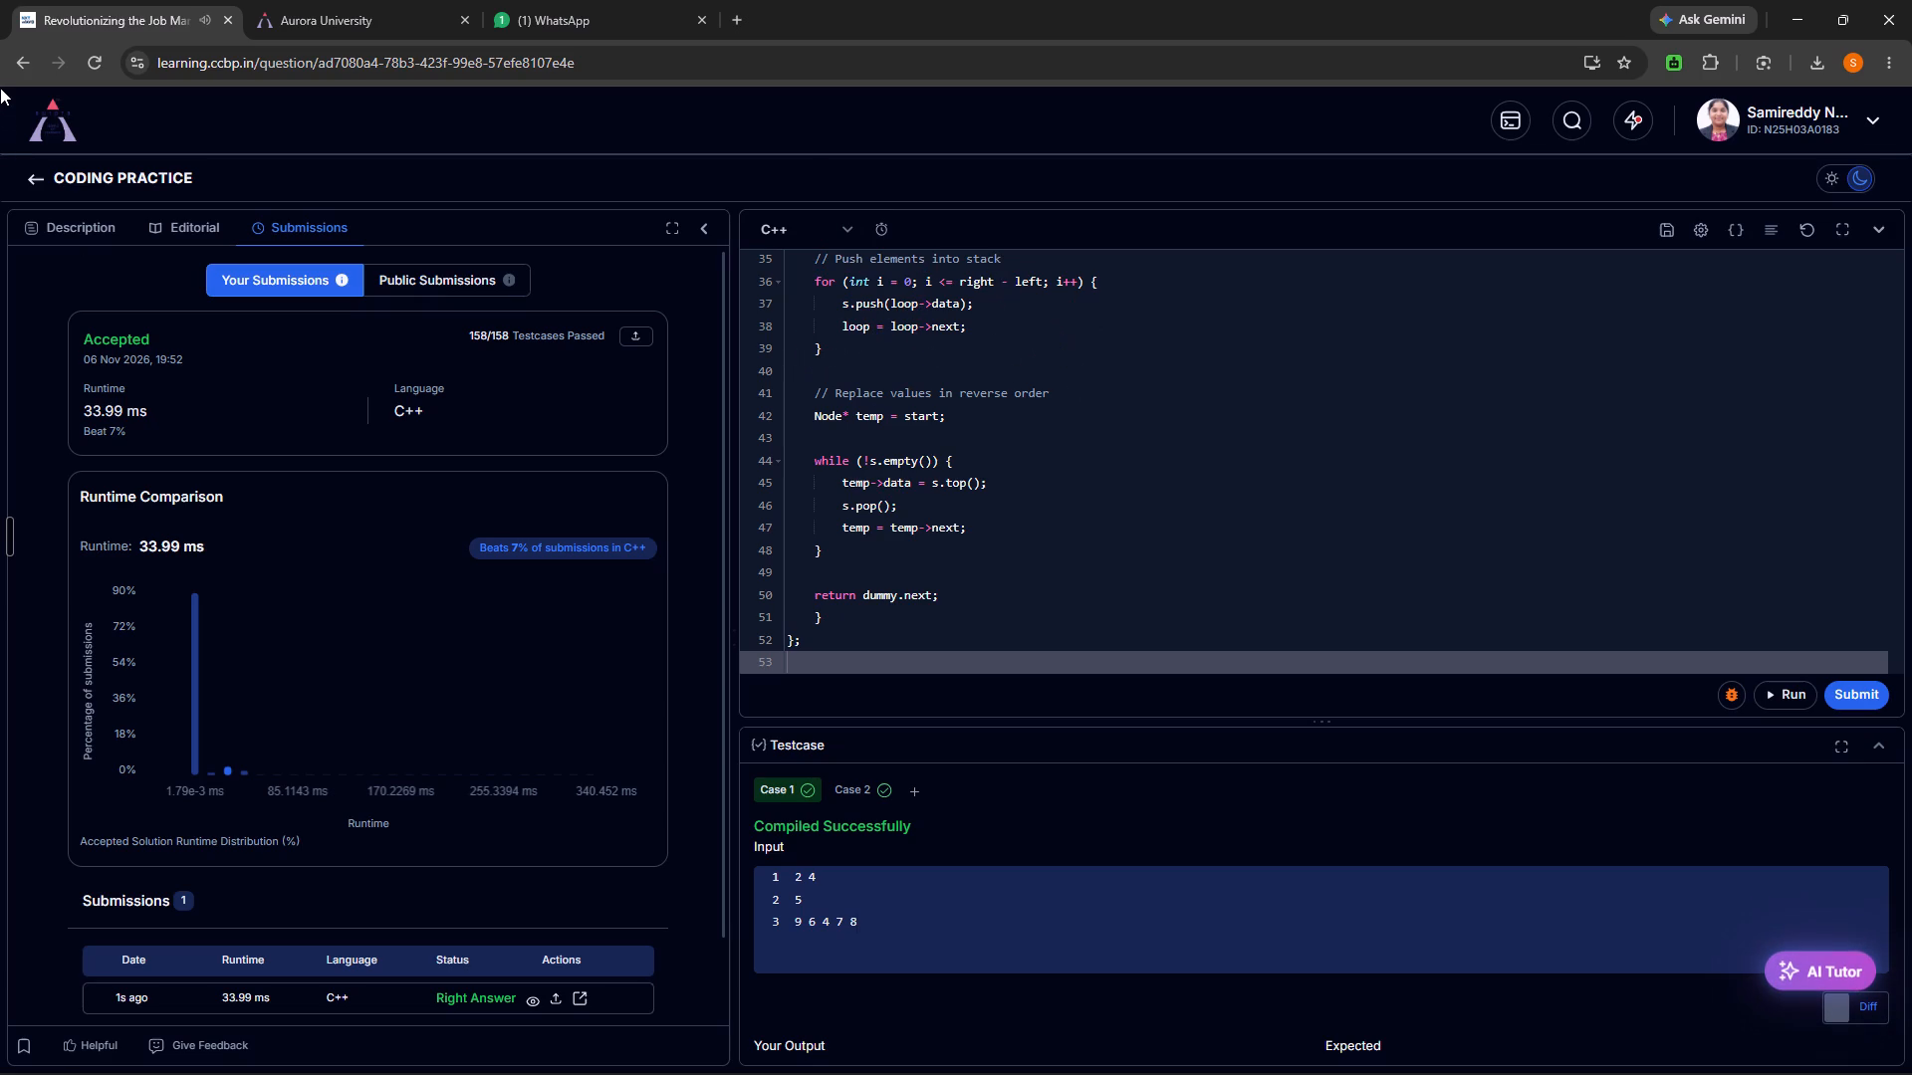
Capture a screenshot of the coding practice page with the submission result, leaving out the browser's tab and address bars.
key(Print)
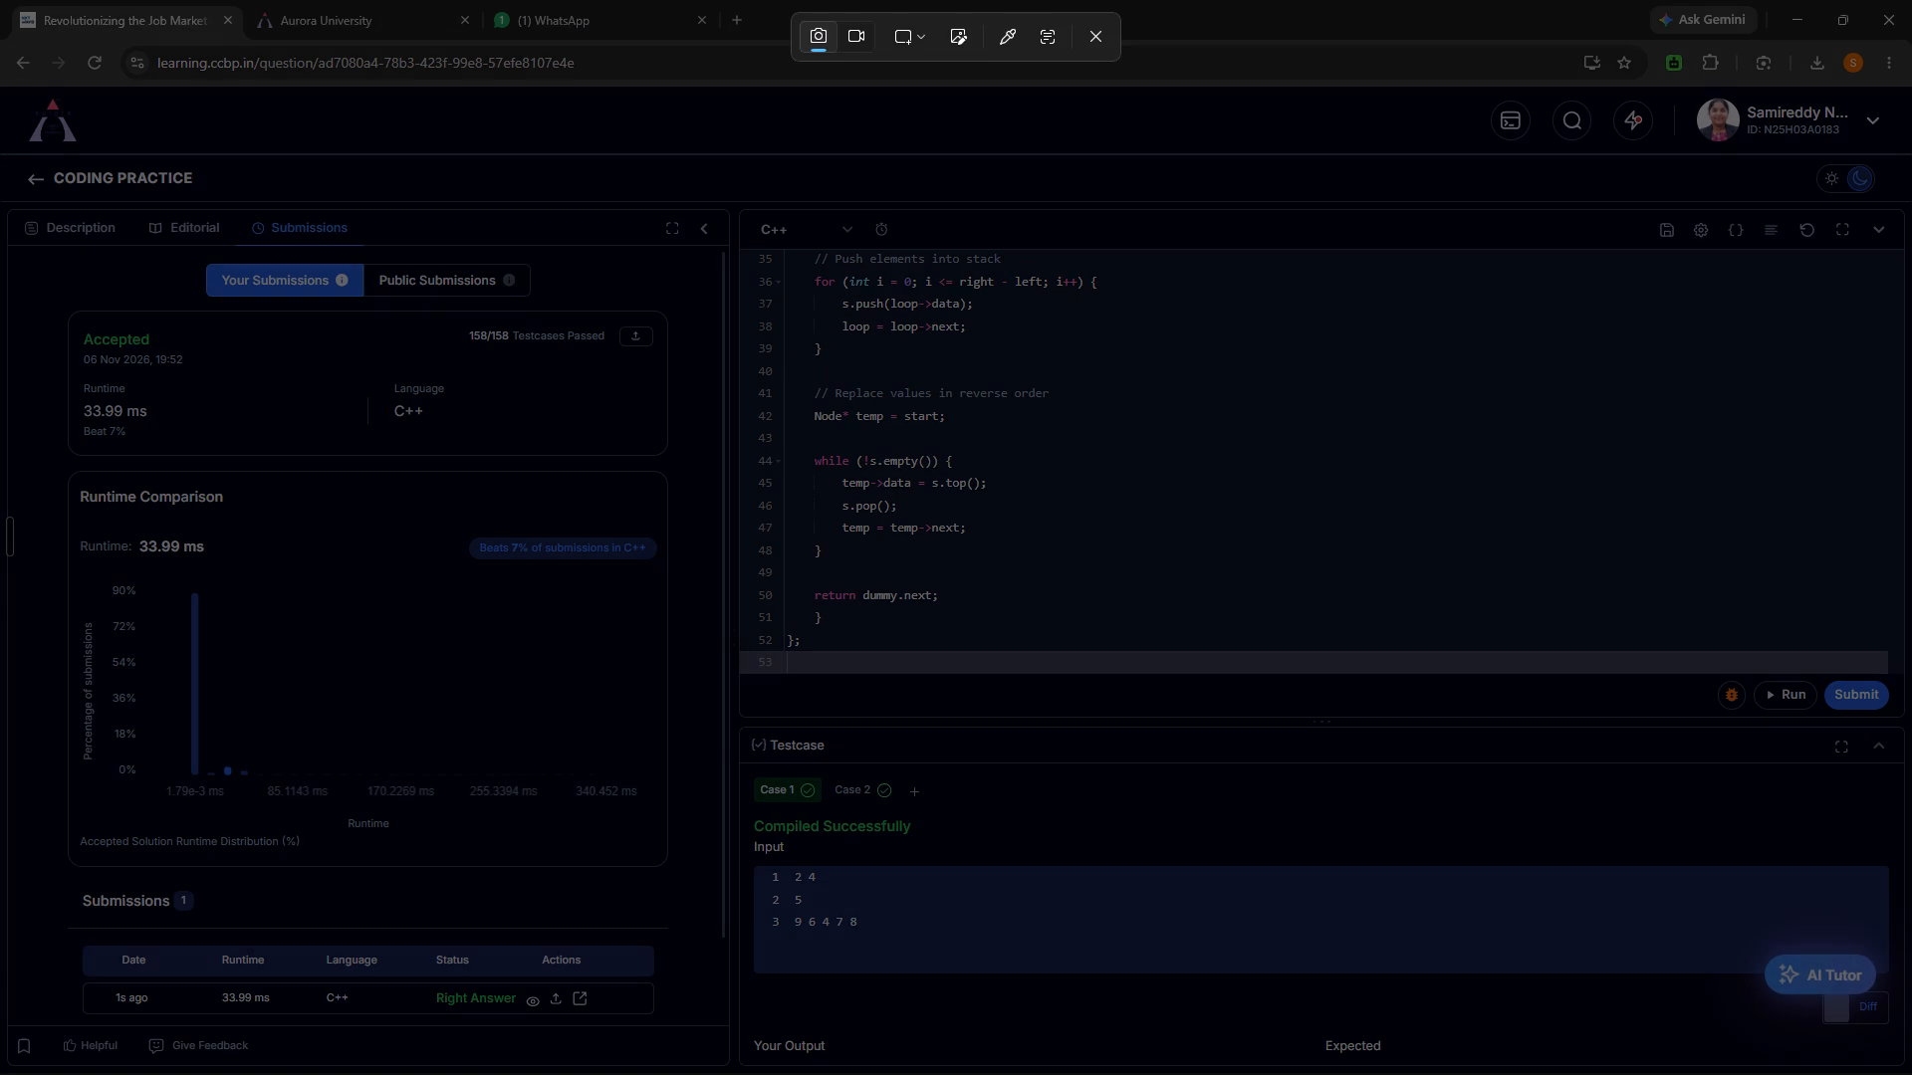
drag(0, 89, 1911, 1074)
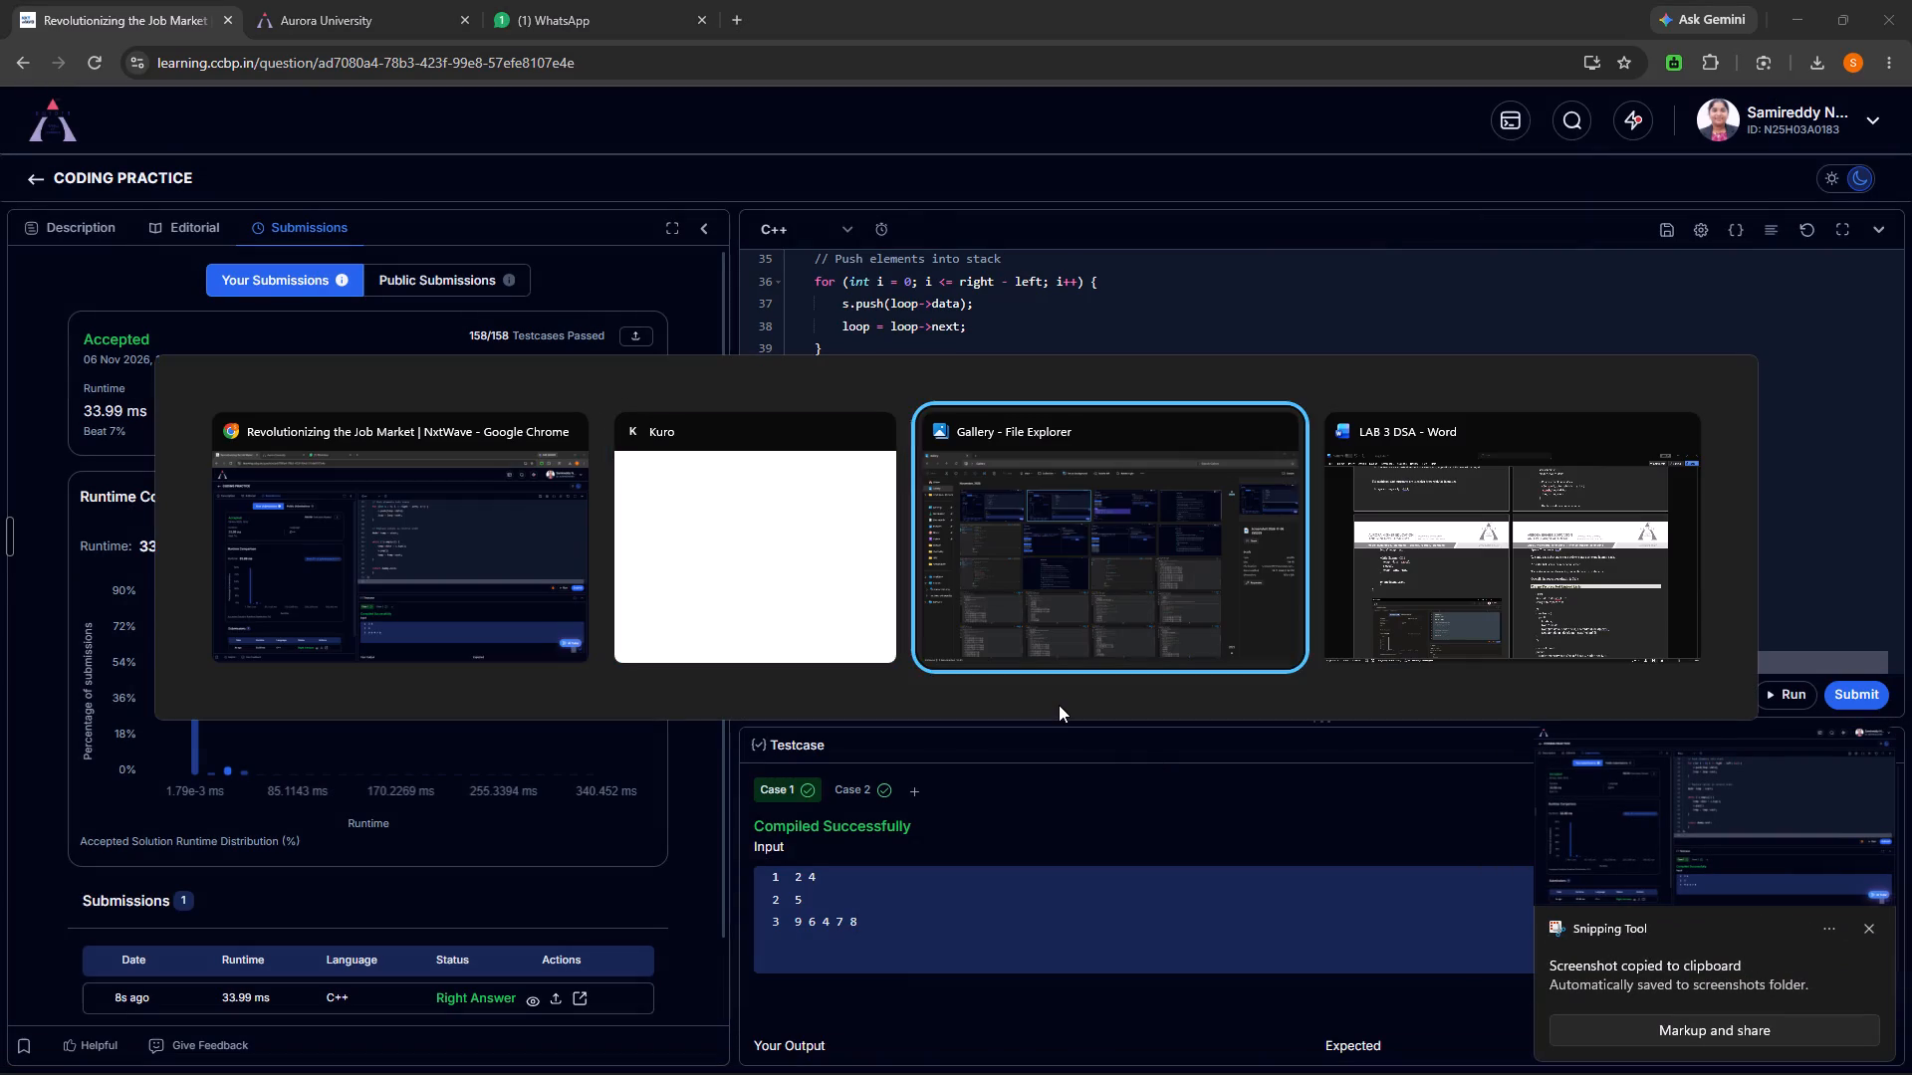
Copy the newest screenshot from the Gallery and replace the old Reverse Linked List II result image in the LAB 3 DSA document with it.
click(414, 311)
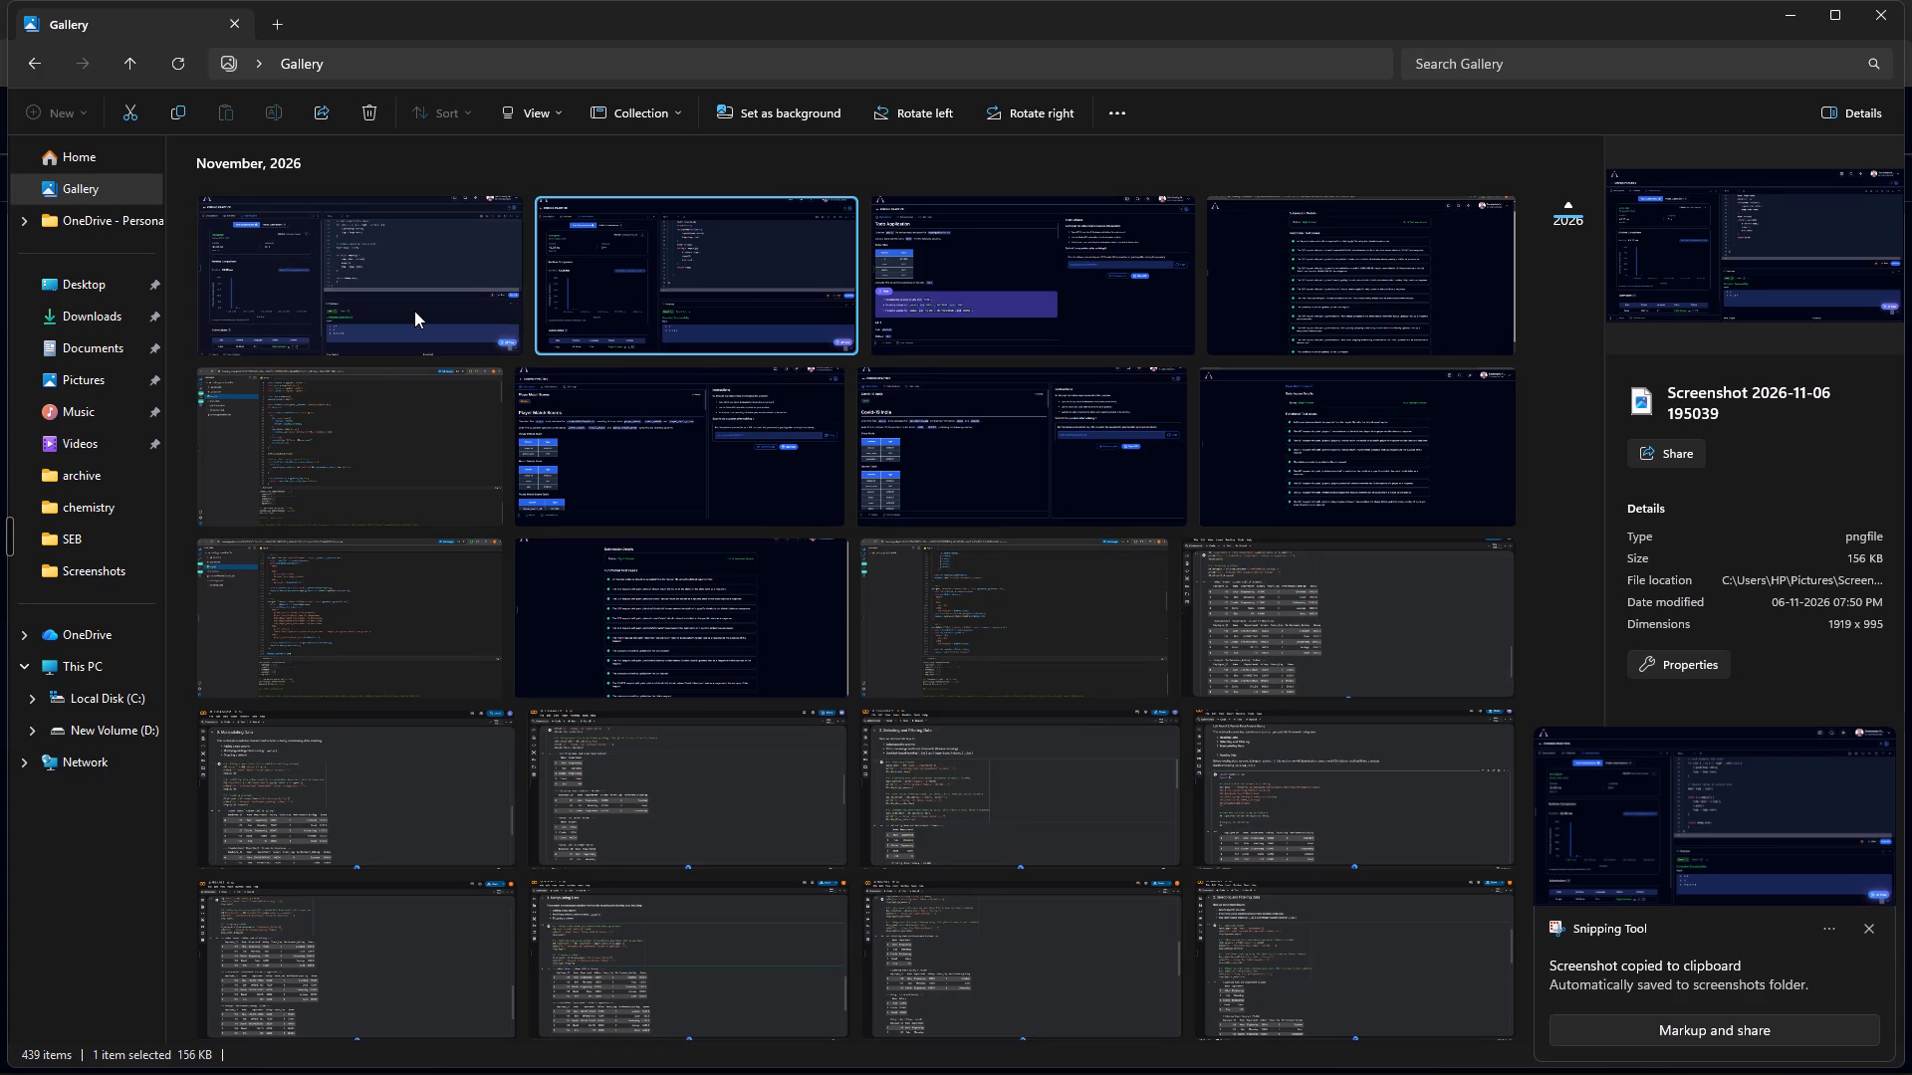
key(ctrl+c)
key(ctrl+c)
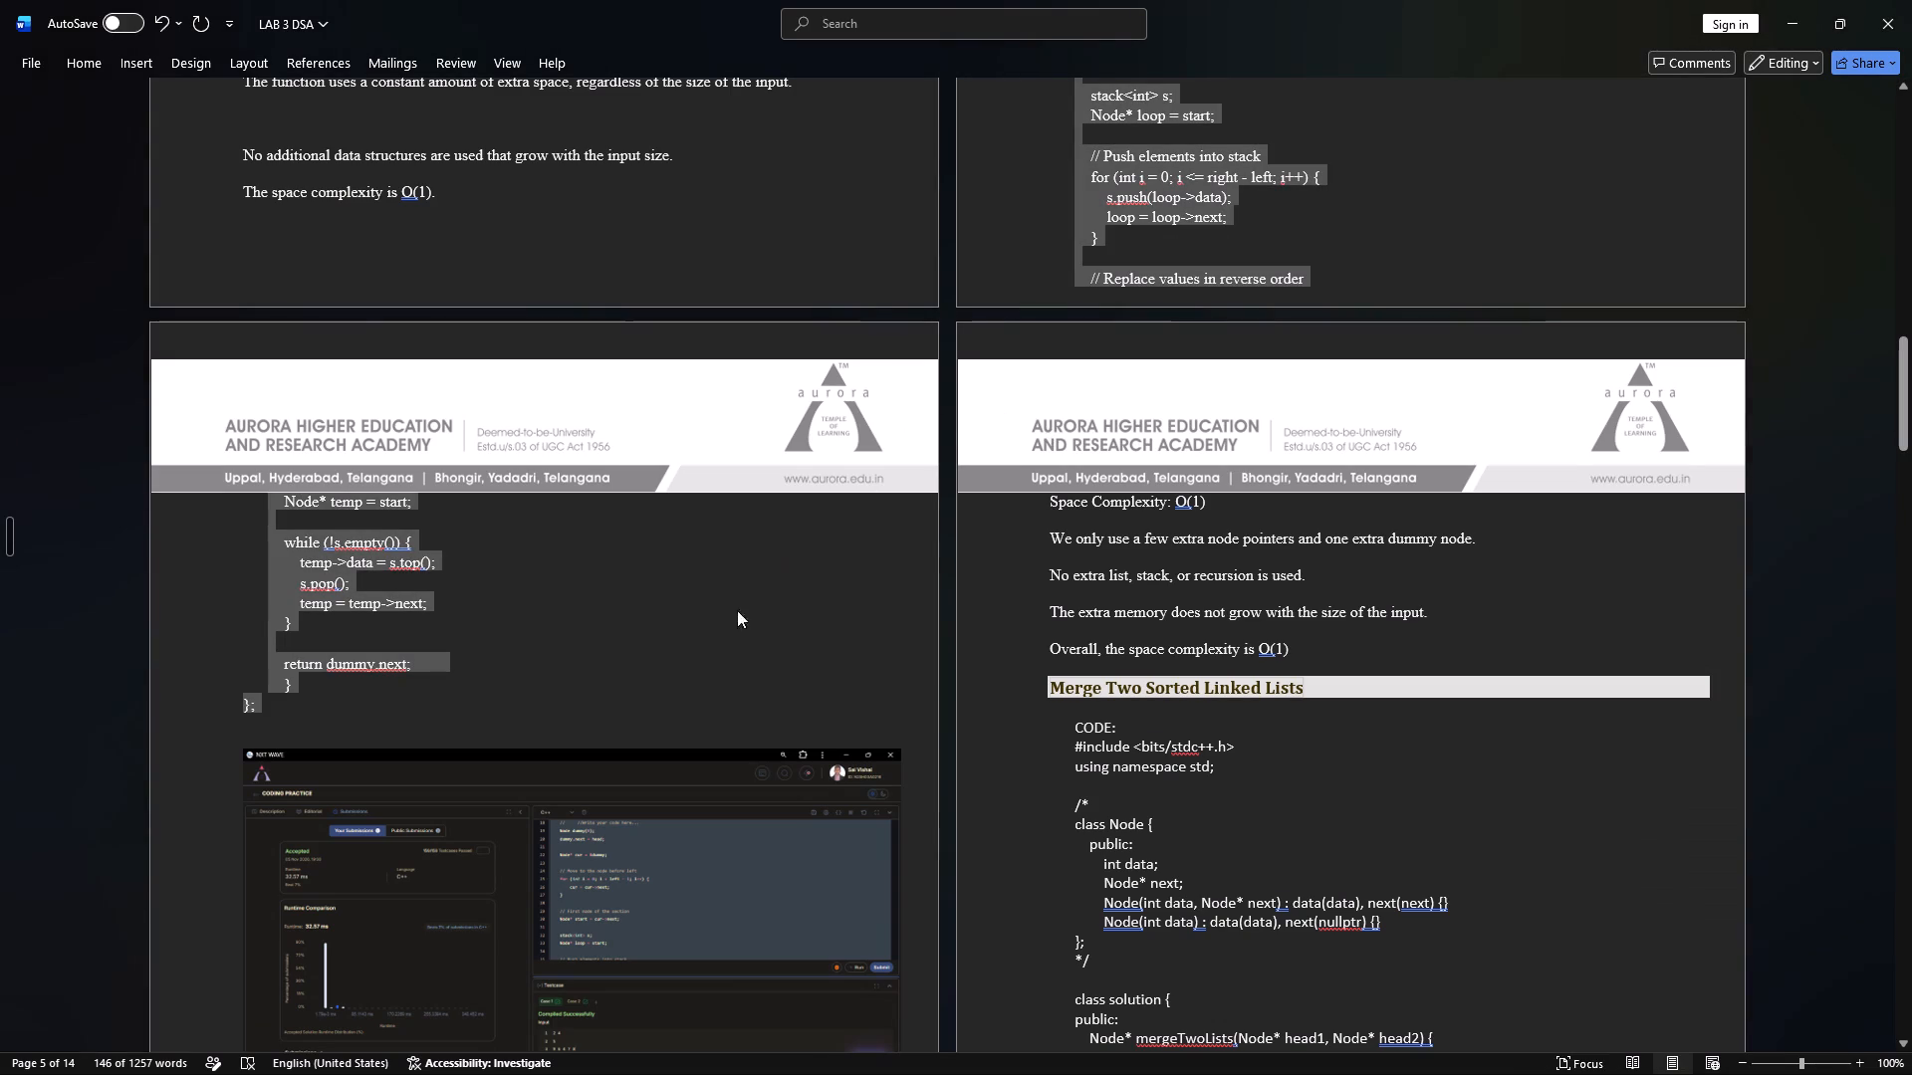
click(675, 712)
scroll(675, 712, down, 2)
click(605, 606)
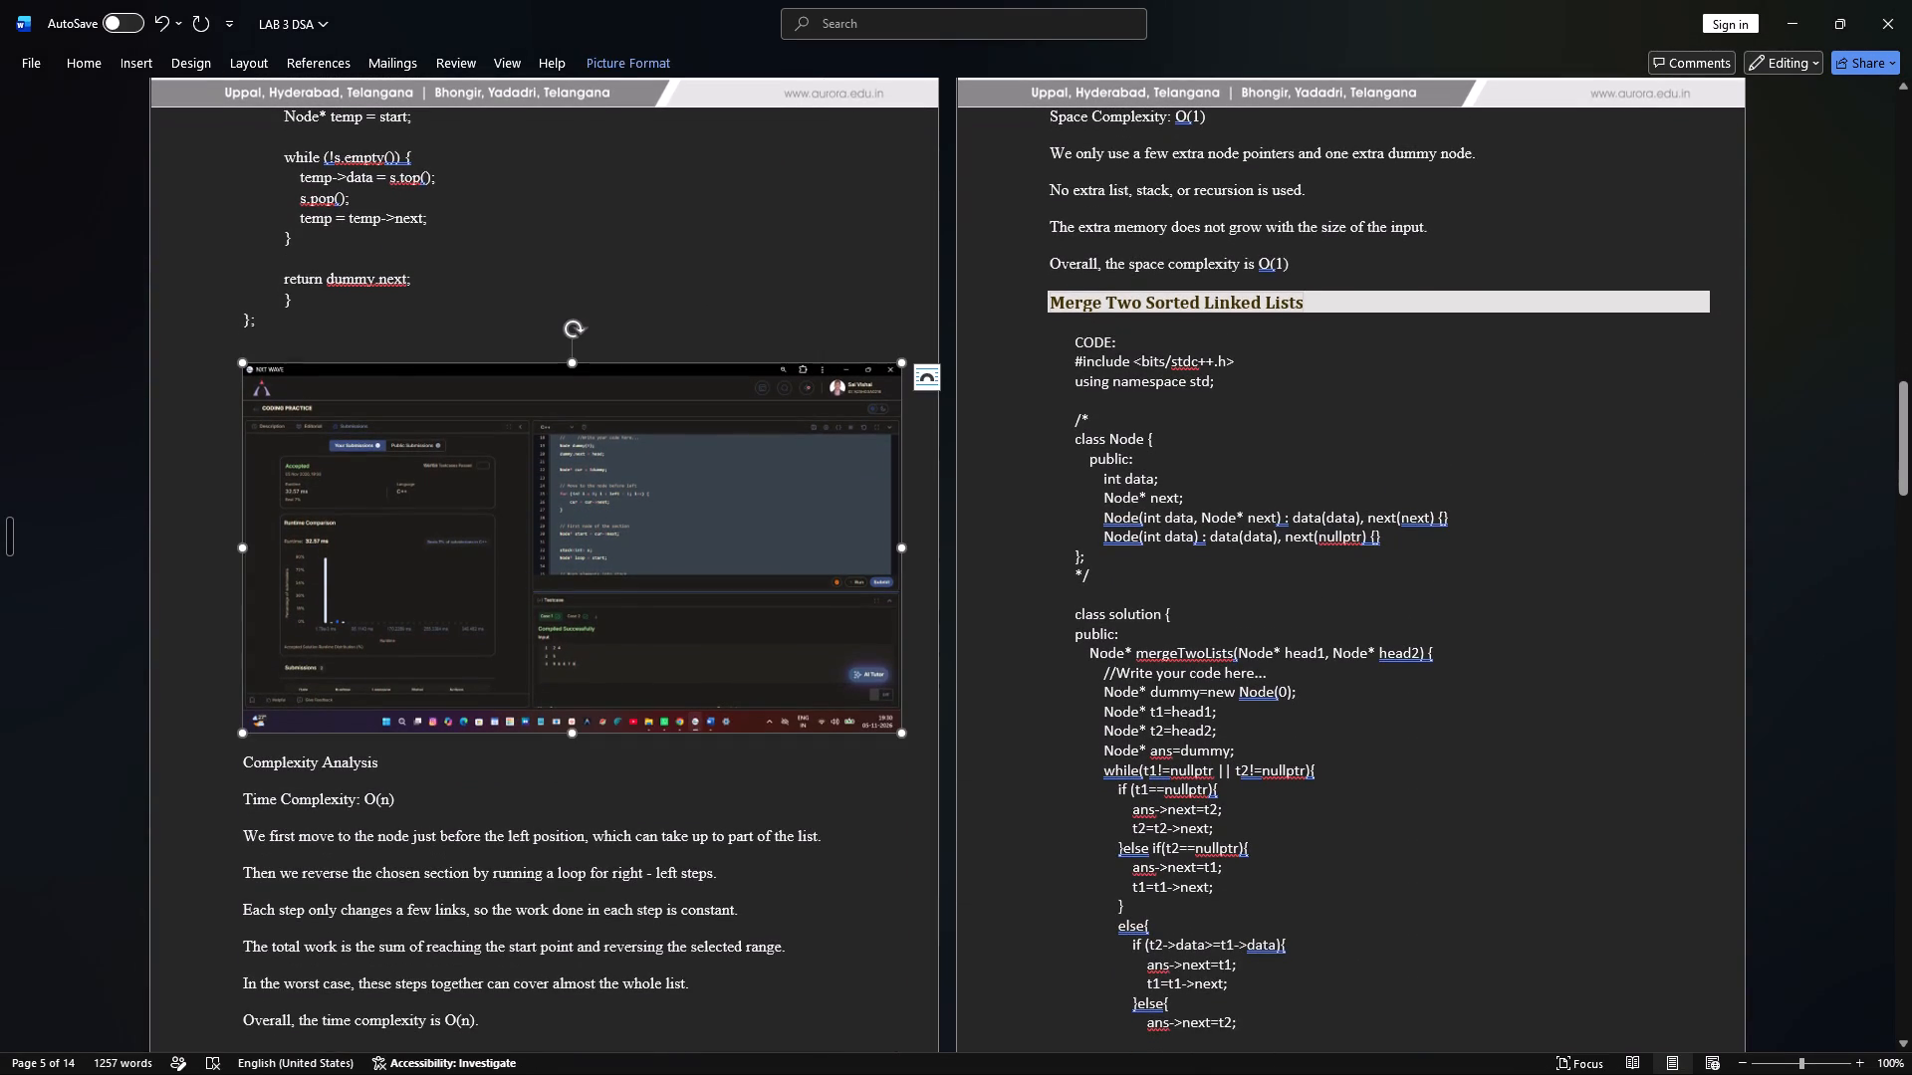
key(BackSpace)
key(ctrl+v)
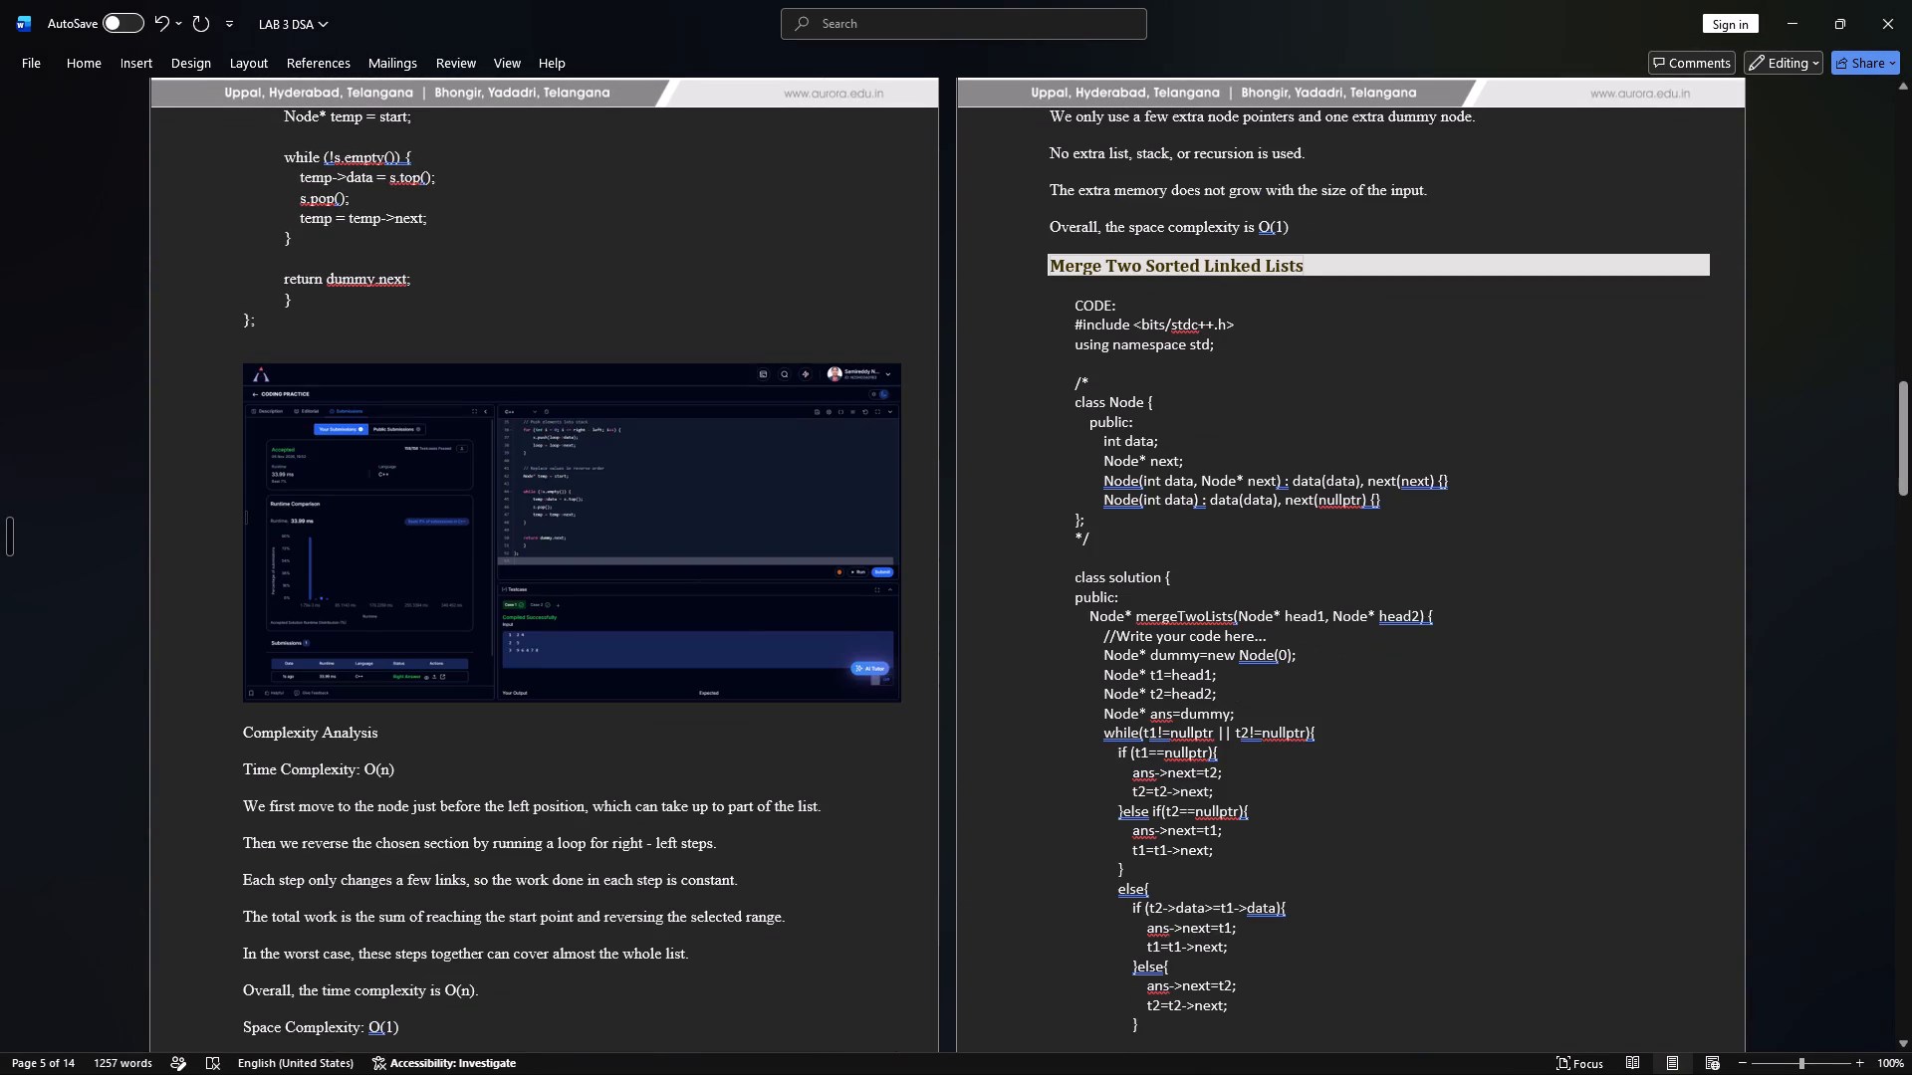
Insert blank lines after "Overall, the space complexity is O(1)" to push the Merge Two Sorted Linked Lists heading onto a new page.
click(296, 349)
click(1343, 234)
key(Return)
key(Return)
key(Return)
key(Return)
key(Return)
key(Return)
key(Return)
key(Return)
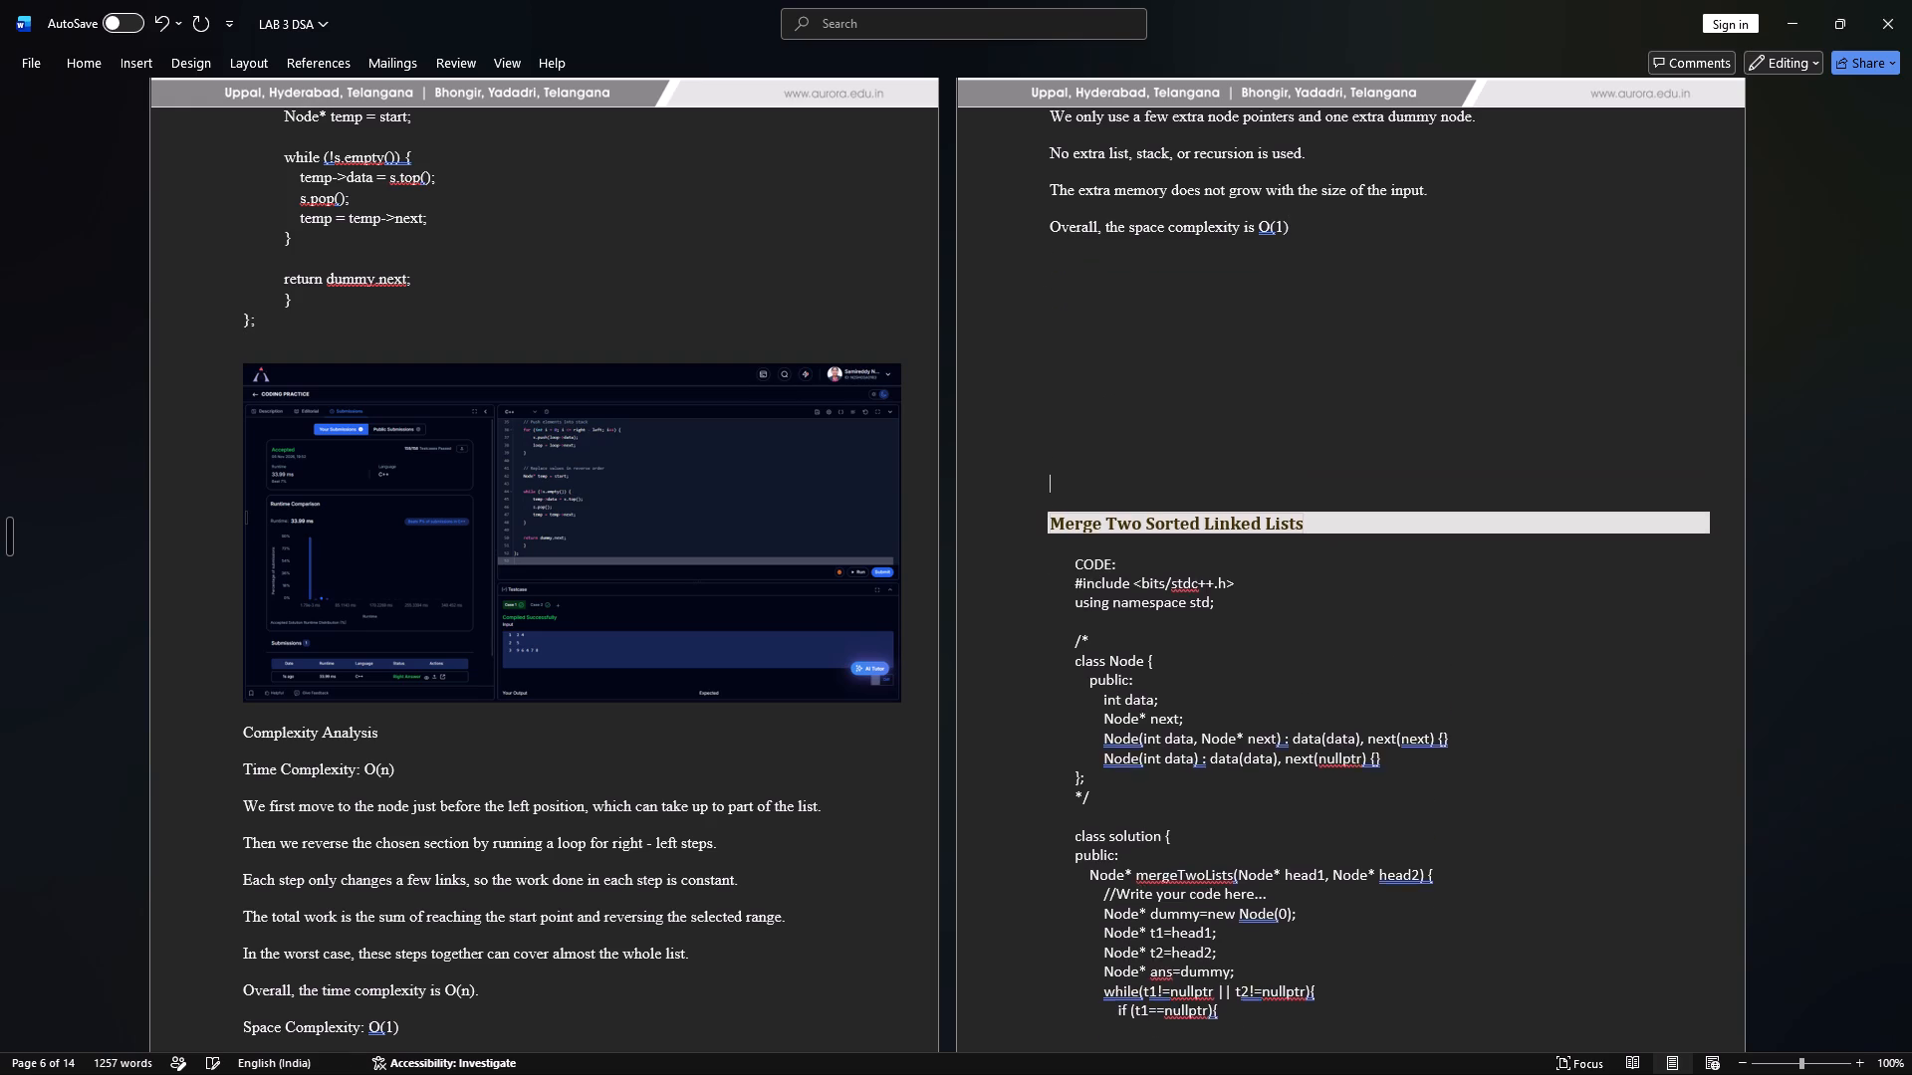
key(Return)
key(Return)
key(Return)
key(Return)
key(Return)
key(Return)
key(Return)
key(Return)
key(Return)
key(Return)
key(Return)
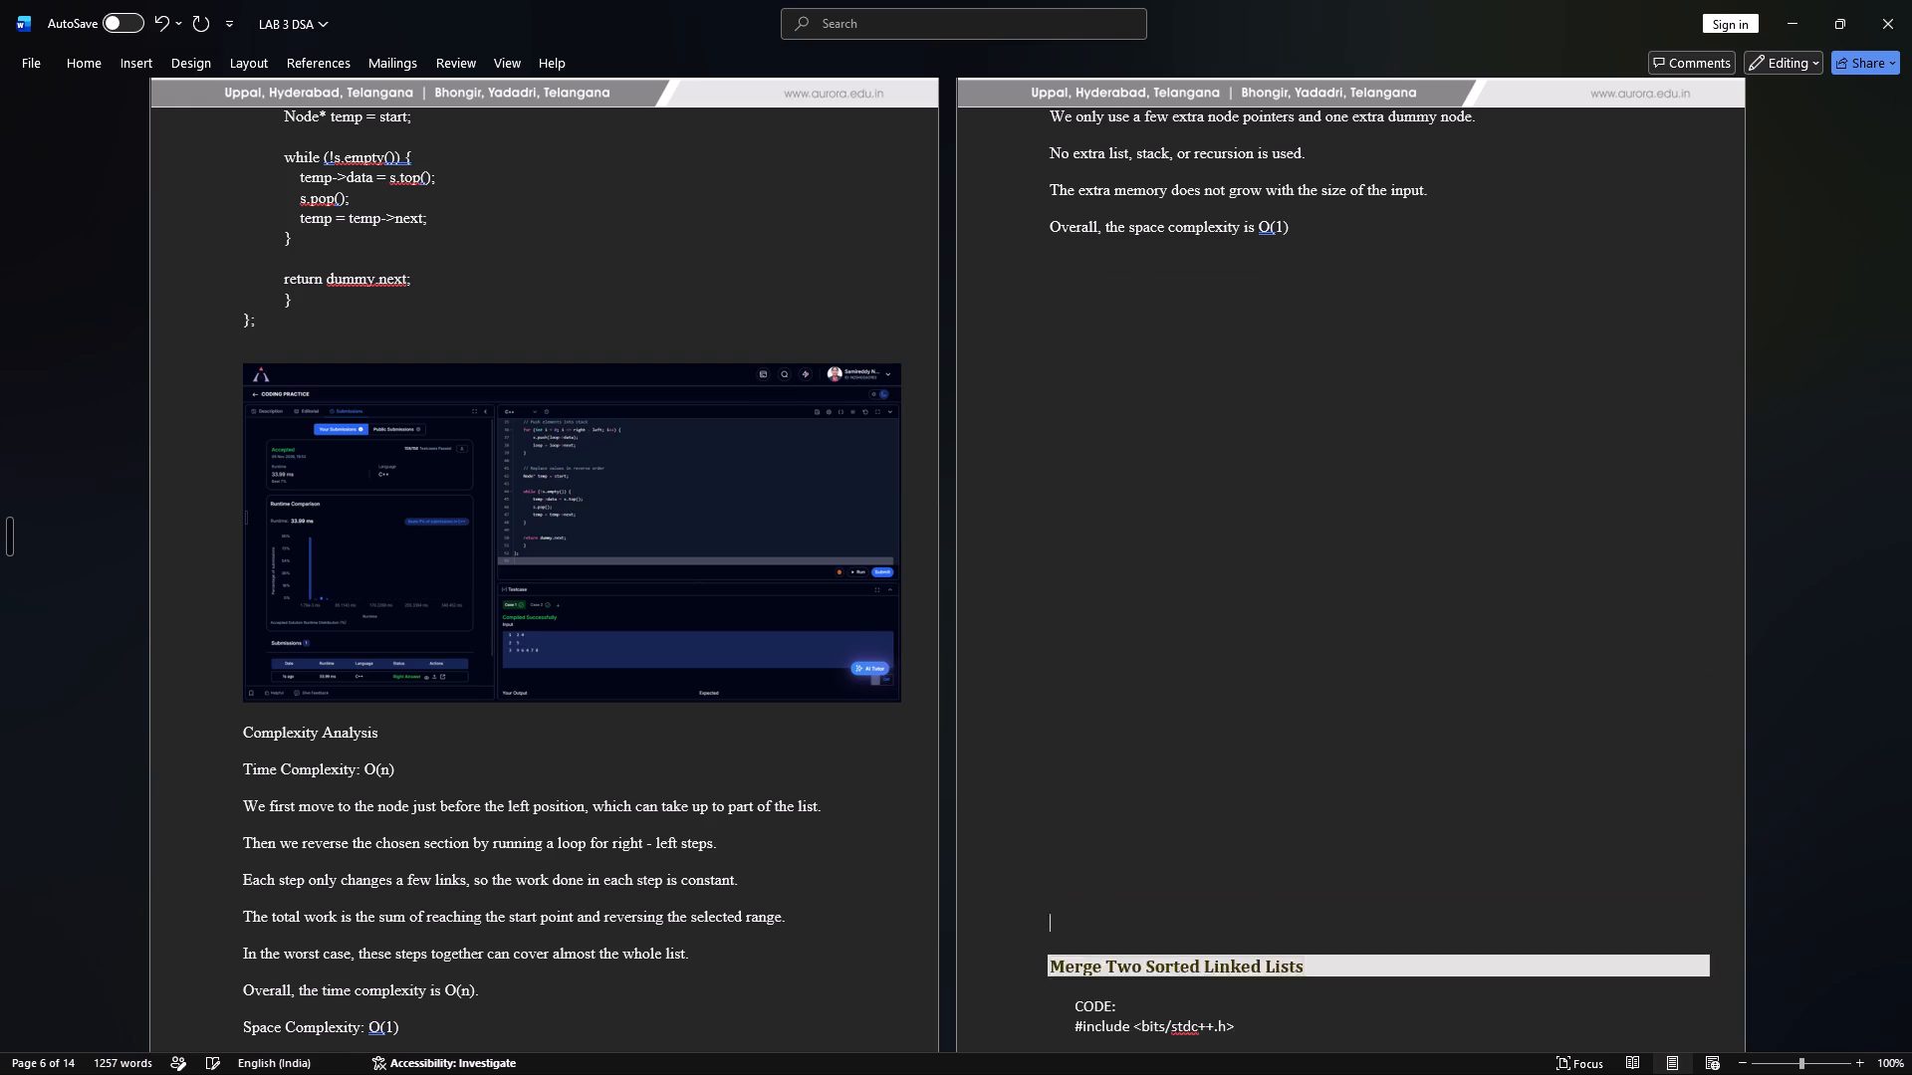
key(Return)
key(Return)
key(Return)
key(Return)
key(Return)
key(BackSpace)
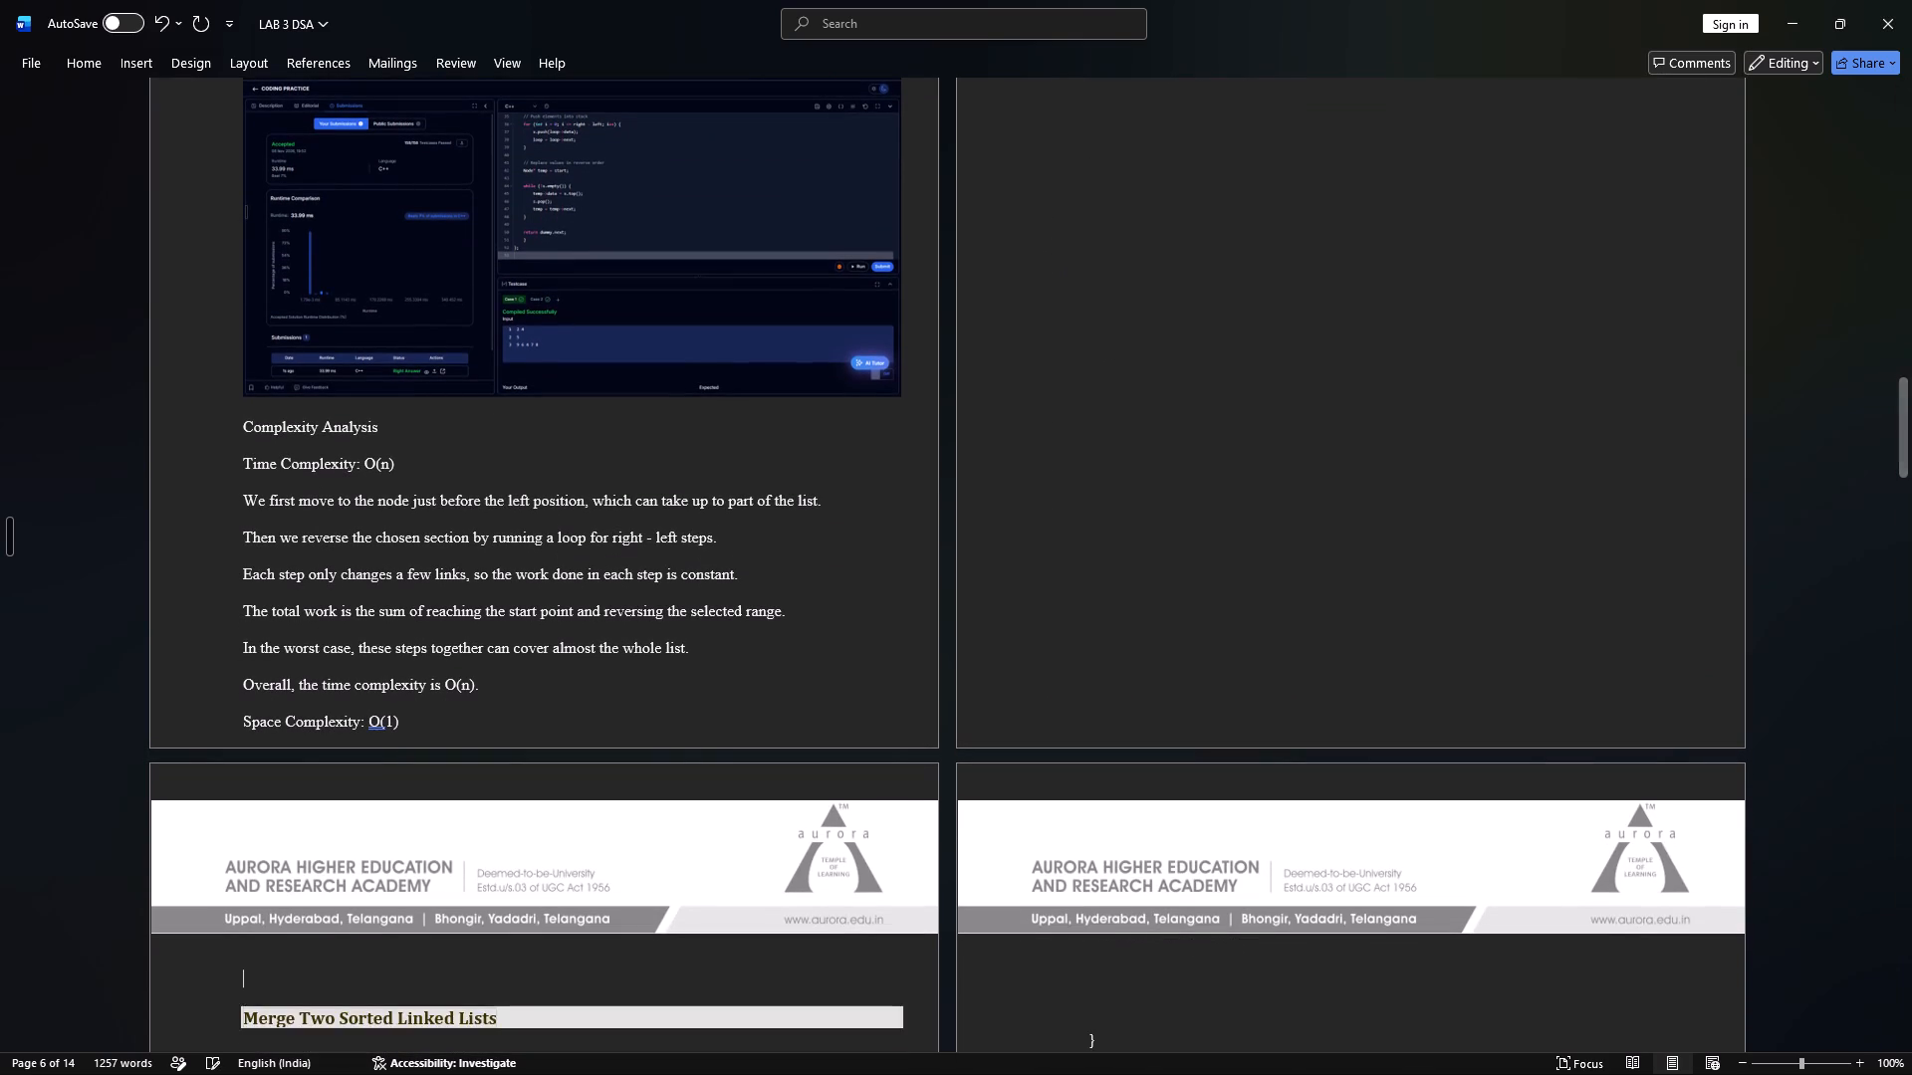
key(BackSpace)
key(BackSpace)
key(Return)
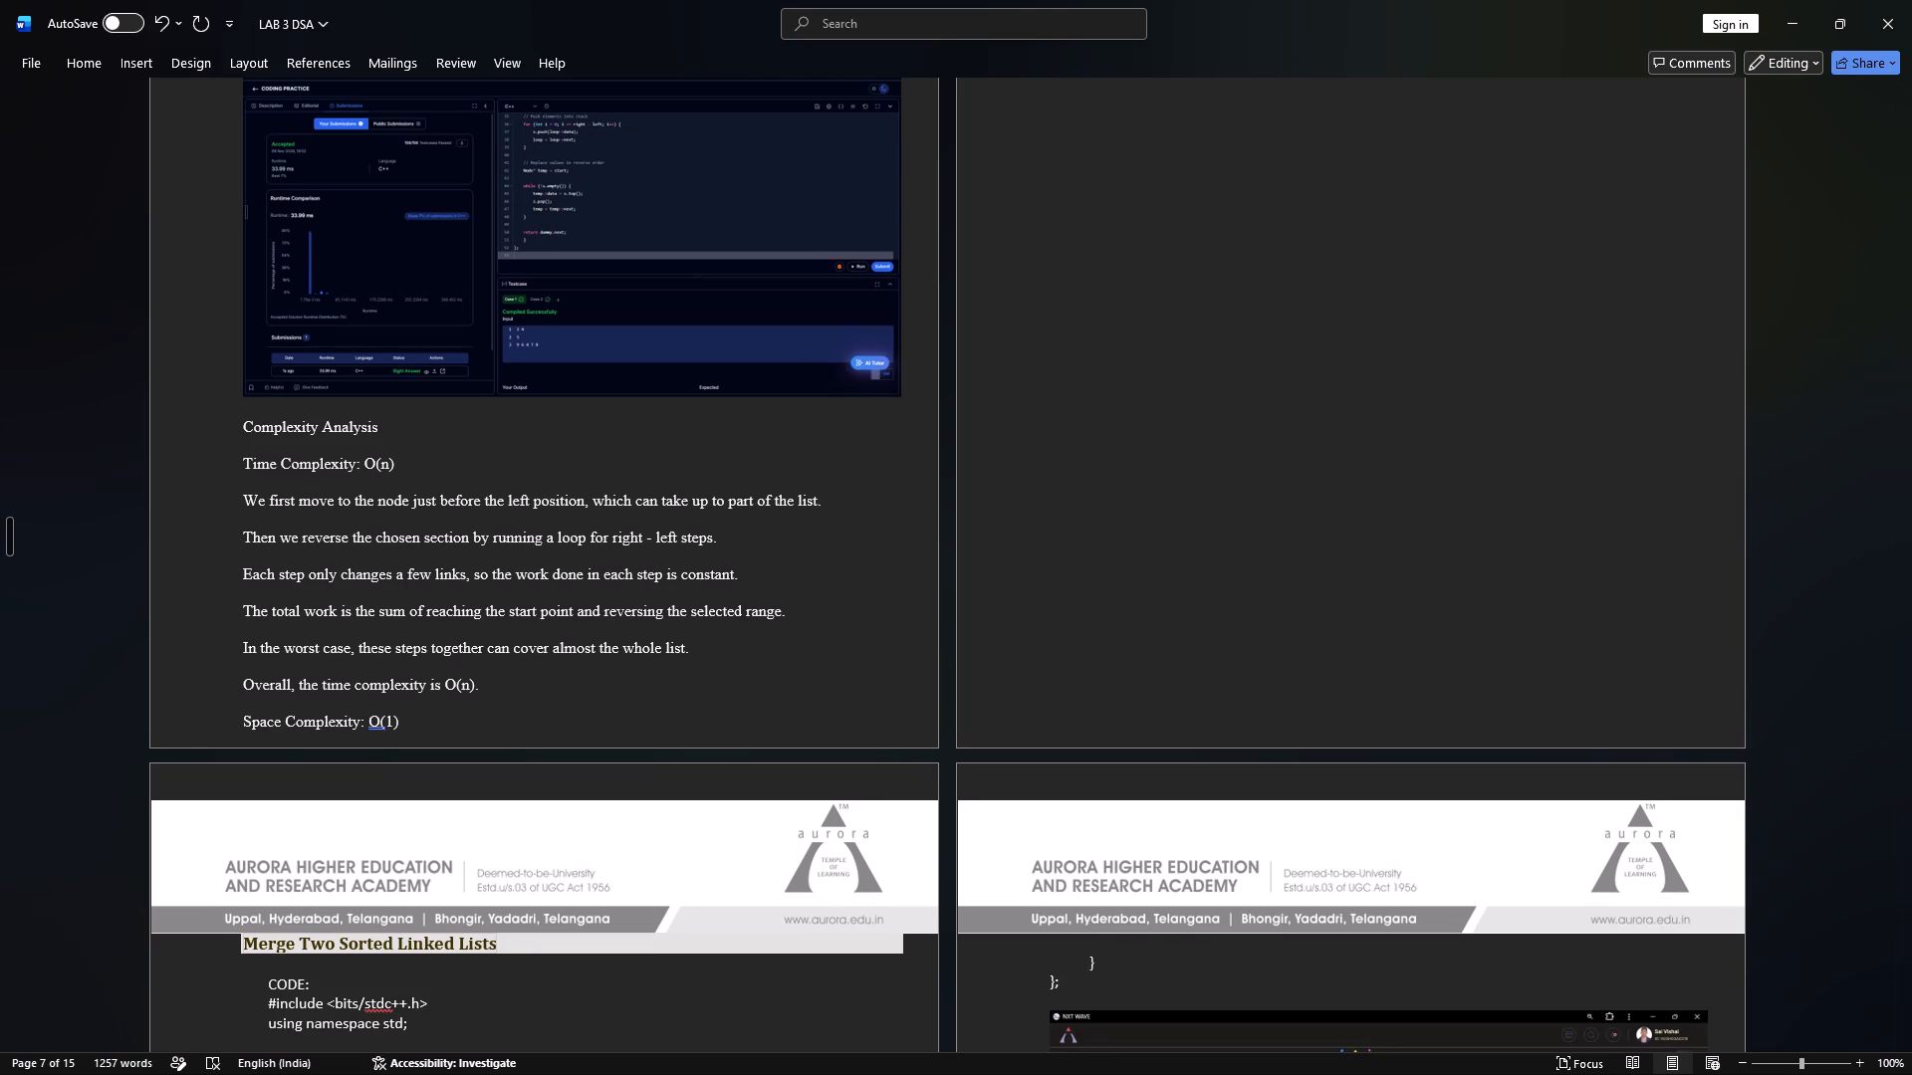
Insert blank lines before the Complexity Analysis text under the new screenshot to move that section to the next page.
scroll(1634, 207, up, 3)
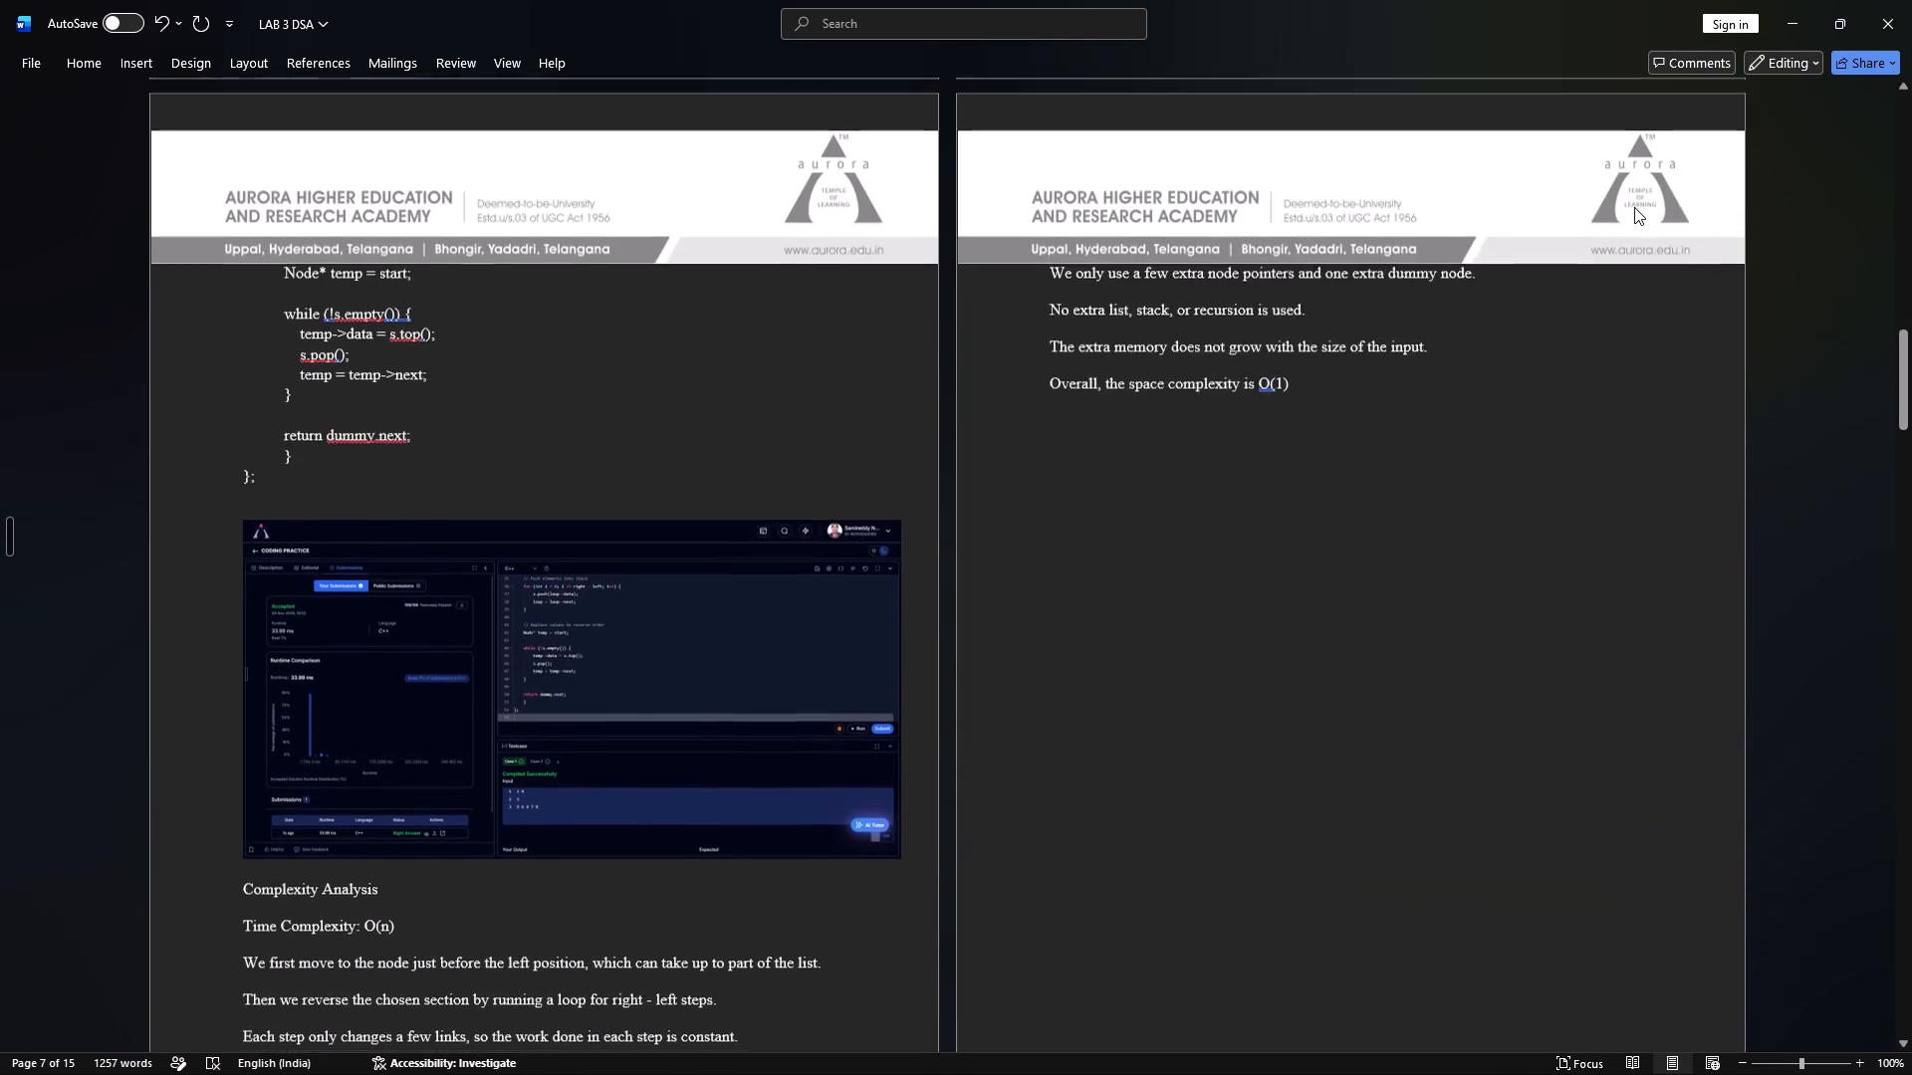
scroll(1634, 207, up, 2)
scroll(980, 344, down, 2)
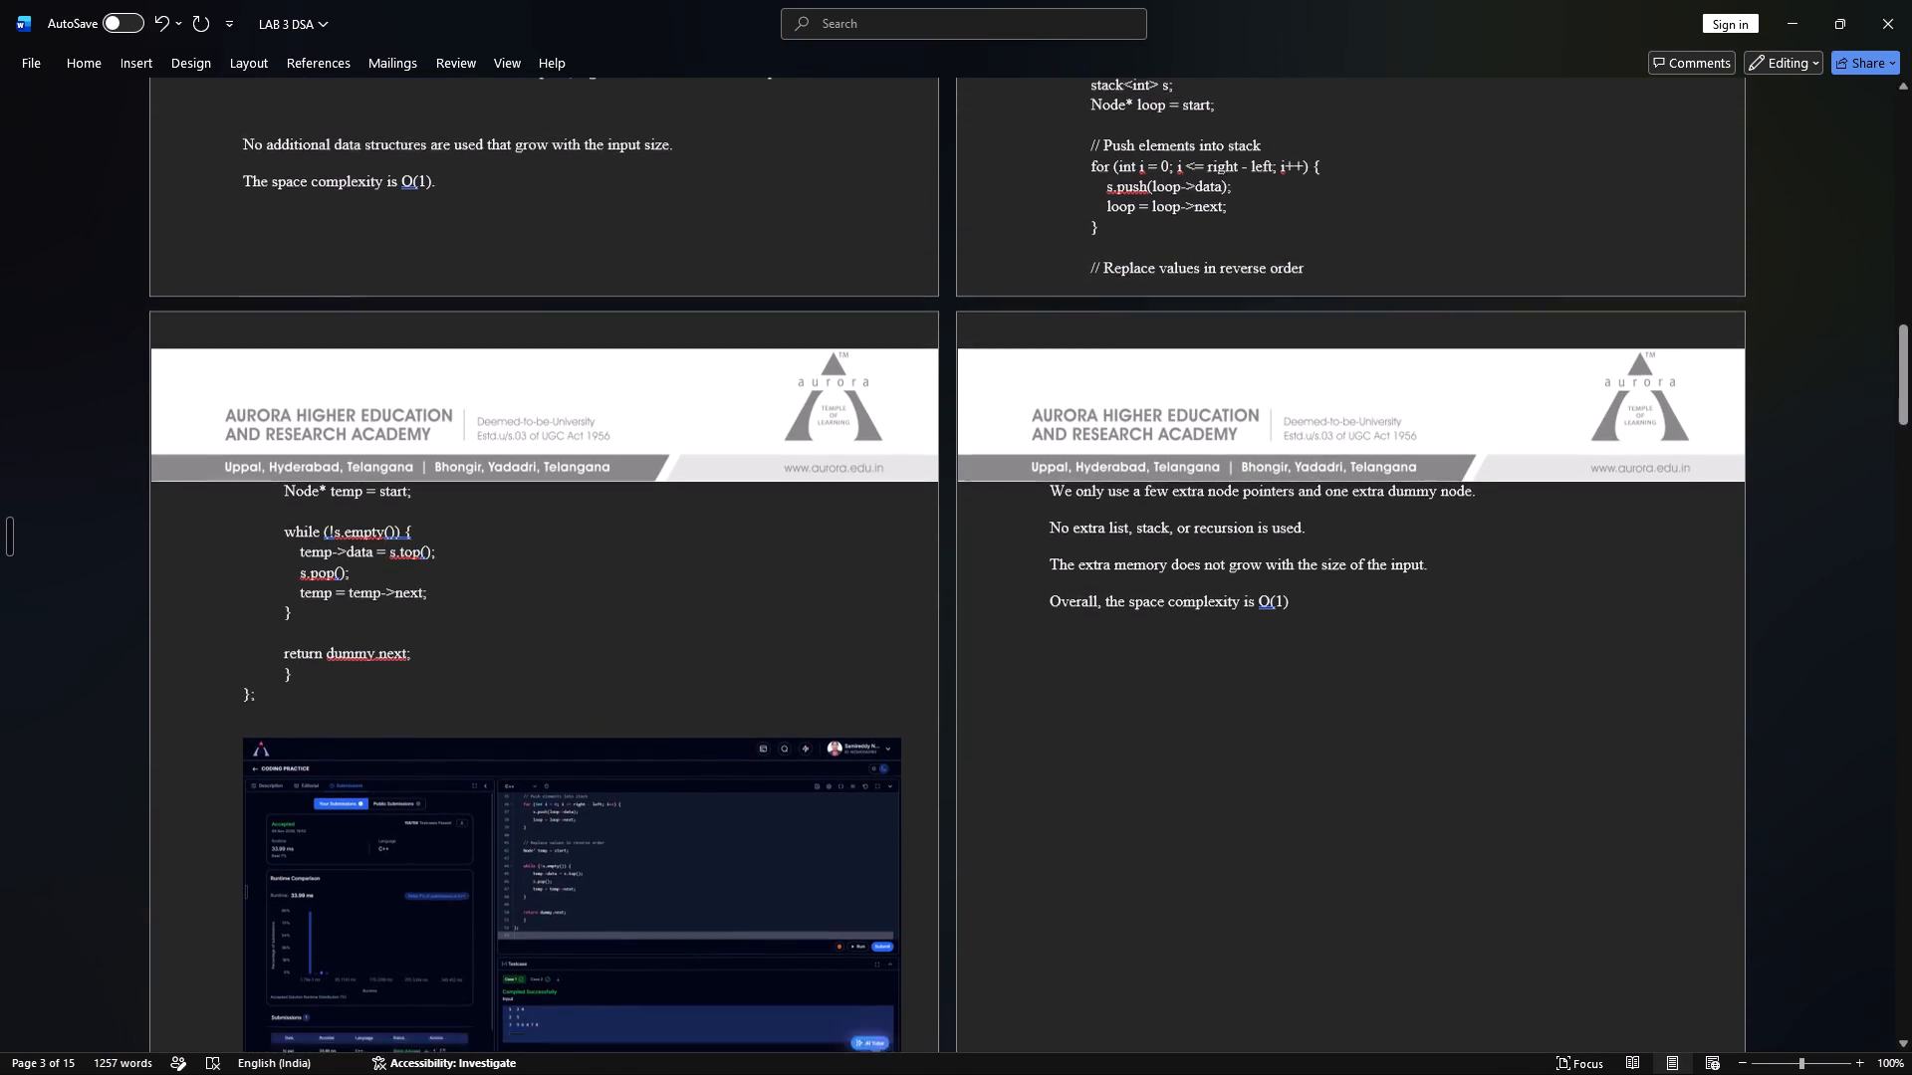
scroll(980, 344, down, 4)
scroll(980, 344, up, 5)
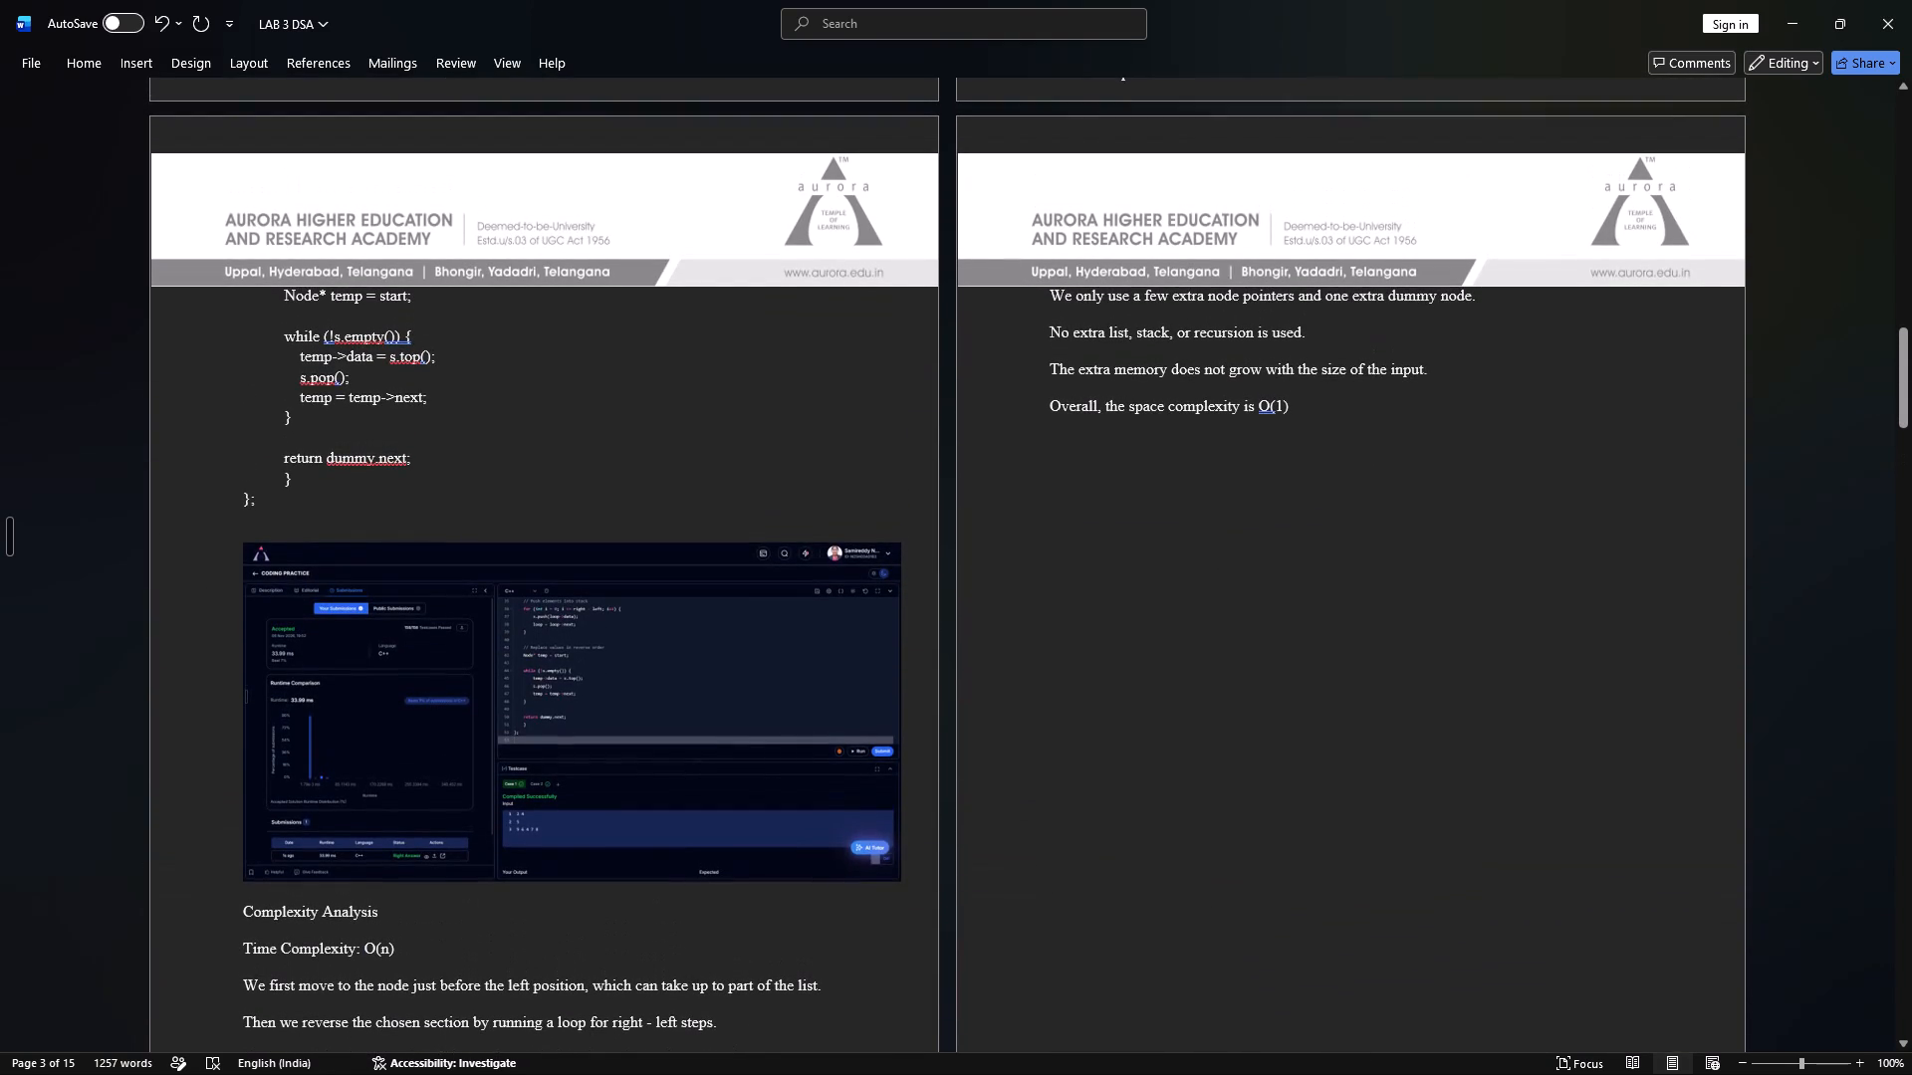
click(237, 904)
key(Return)
key(Return)
key(Return)
key(Return)
key(Return)
key(Return)
key(Return)
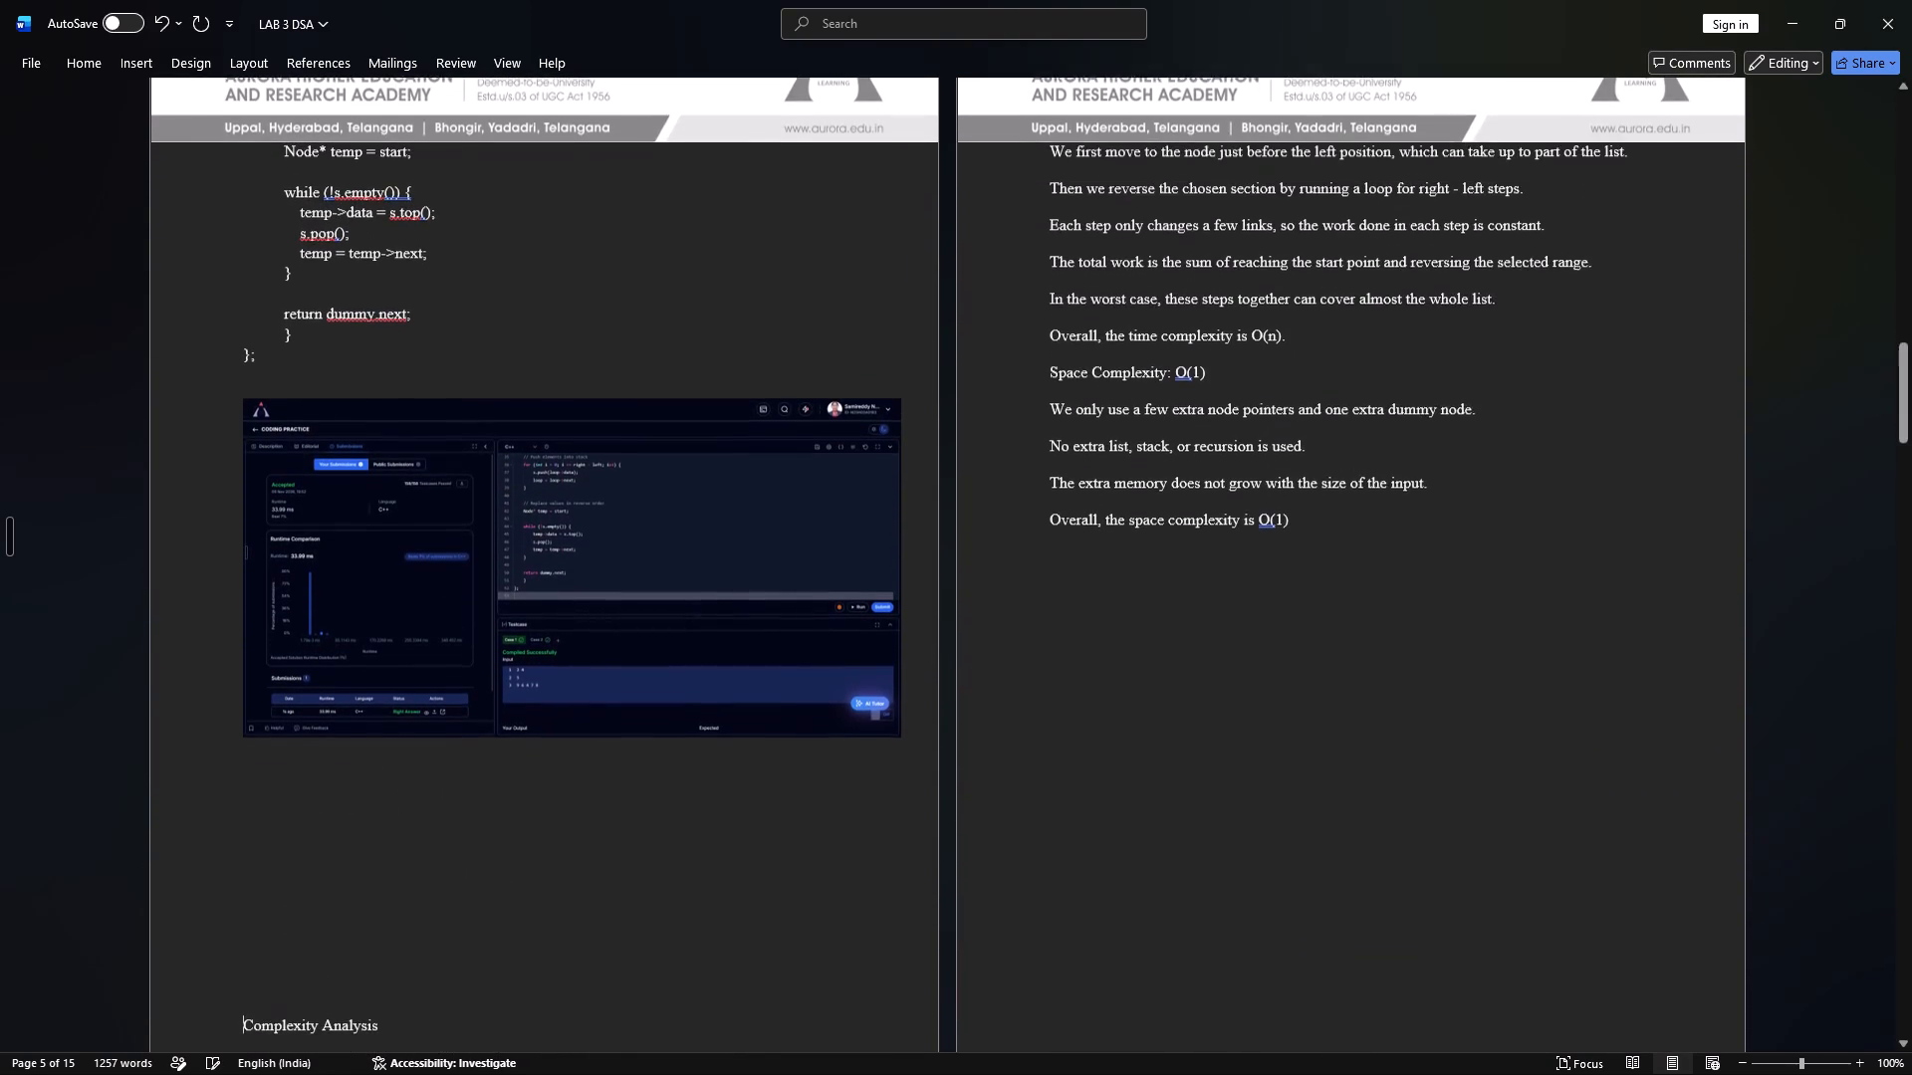
key(Return)
key(Return)
key(Return)
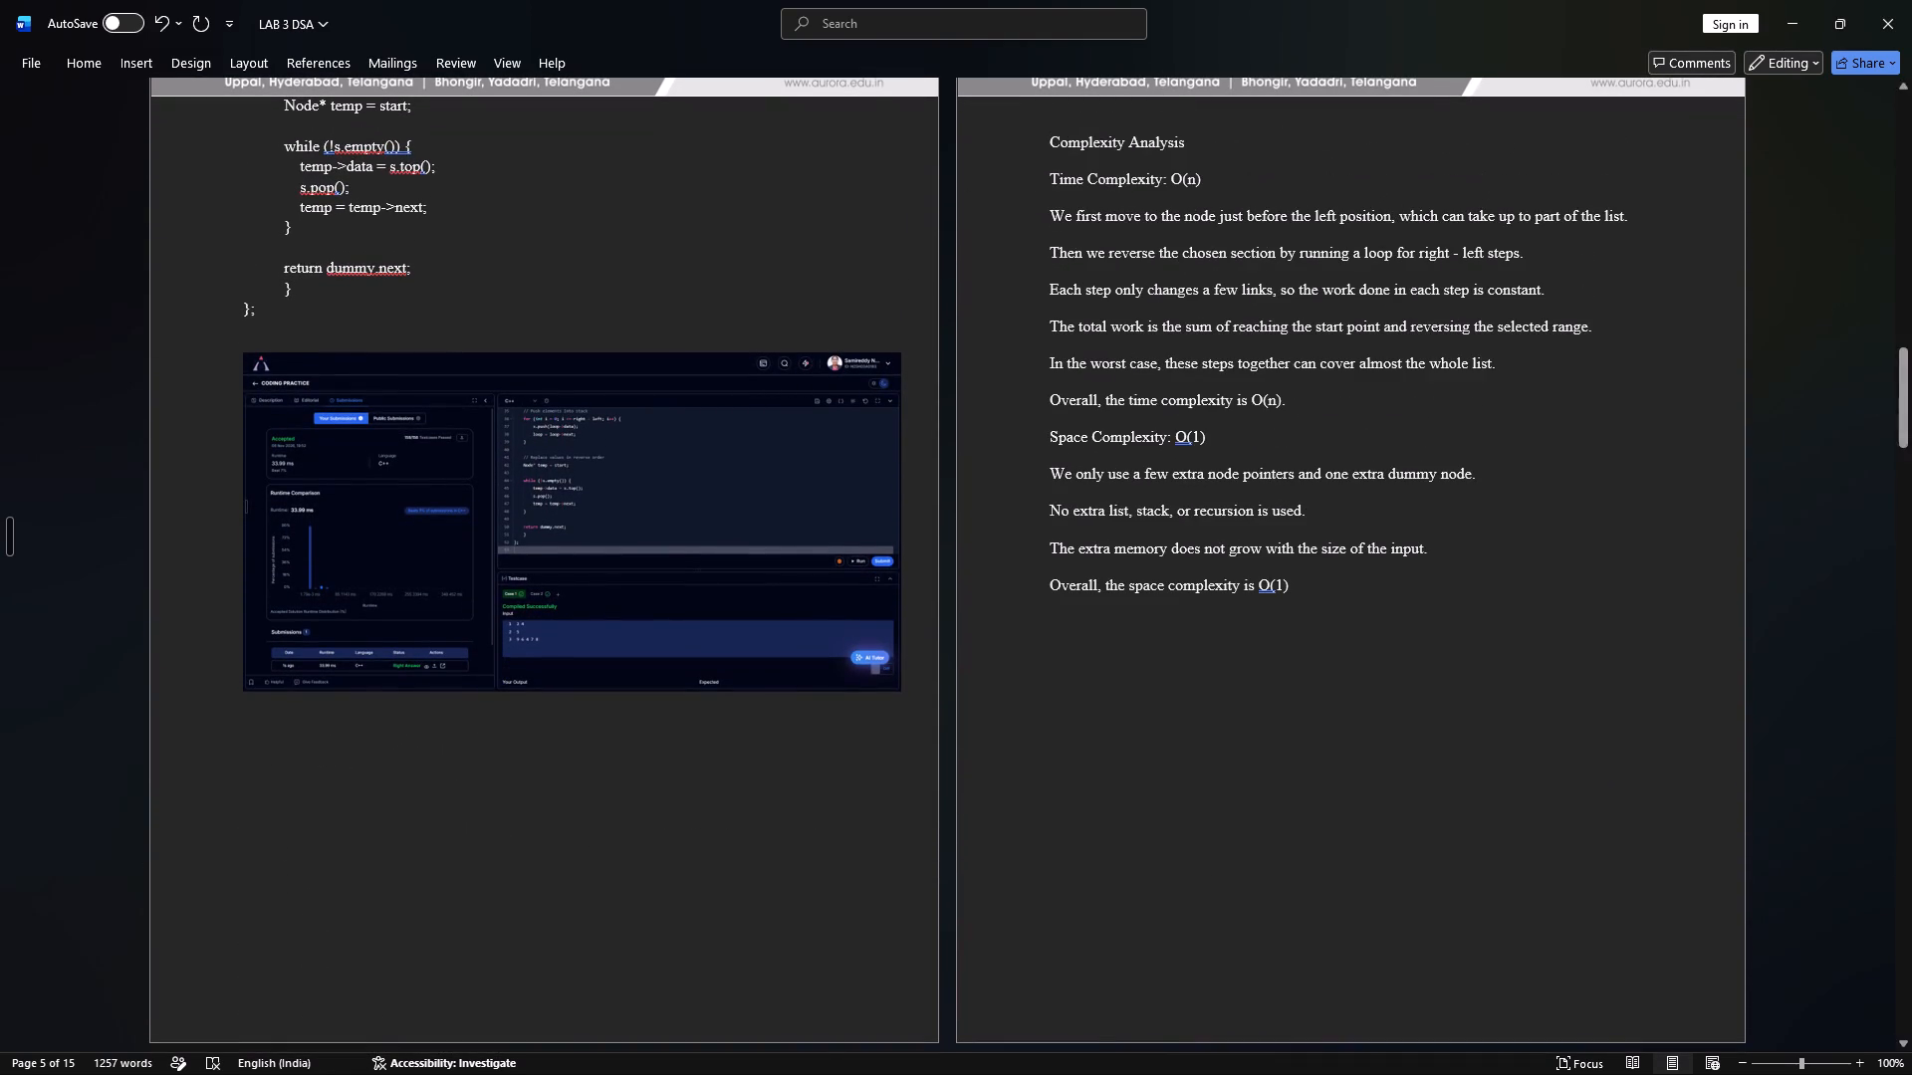
Delete the surplus blank lines above the Merge Two Sorted Linked Lists heading to bring it back to the top of its page.
scroll(1228, 817, down, 5)
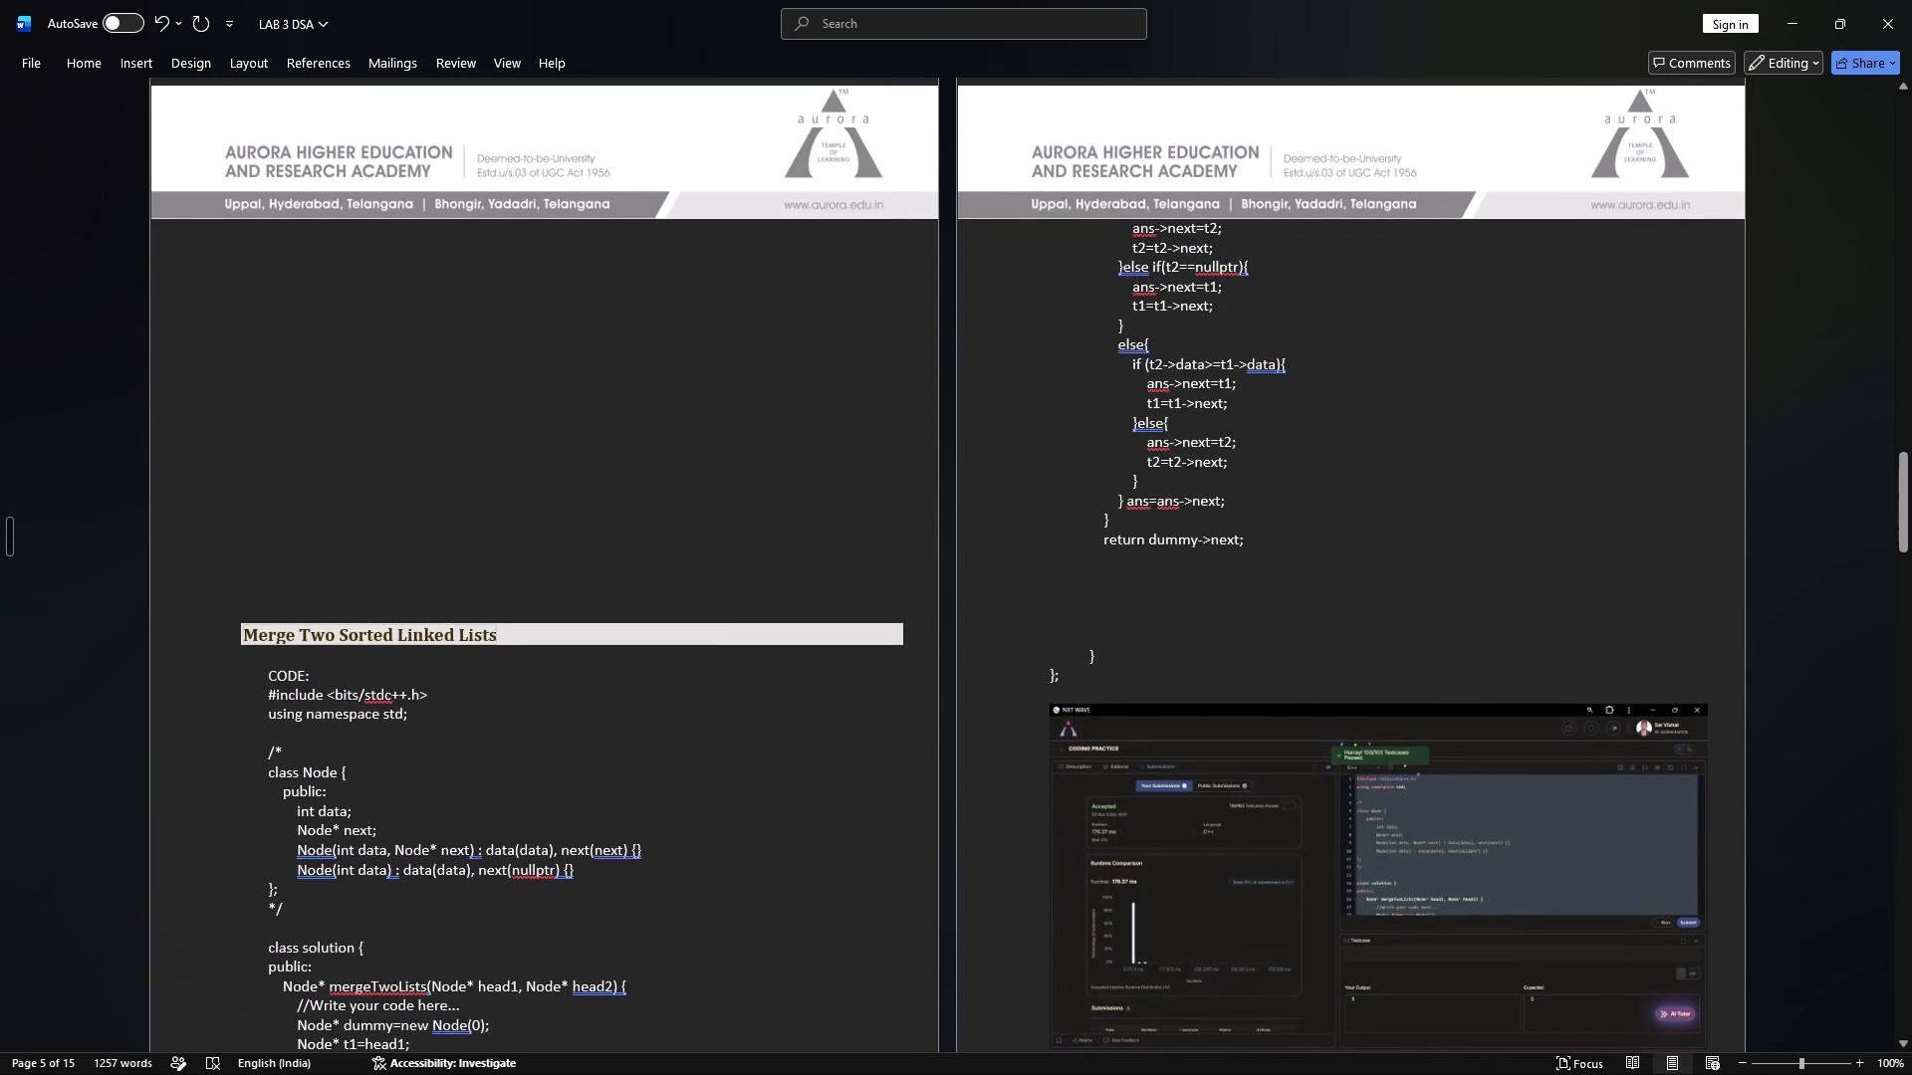
click(239, 580)
key(BackSpace)
key(BackSpace)
key(BackSpace)
key(BackSpace)
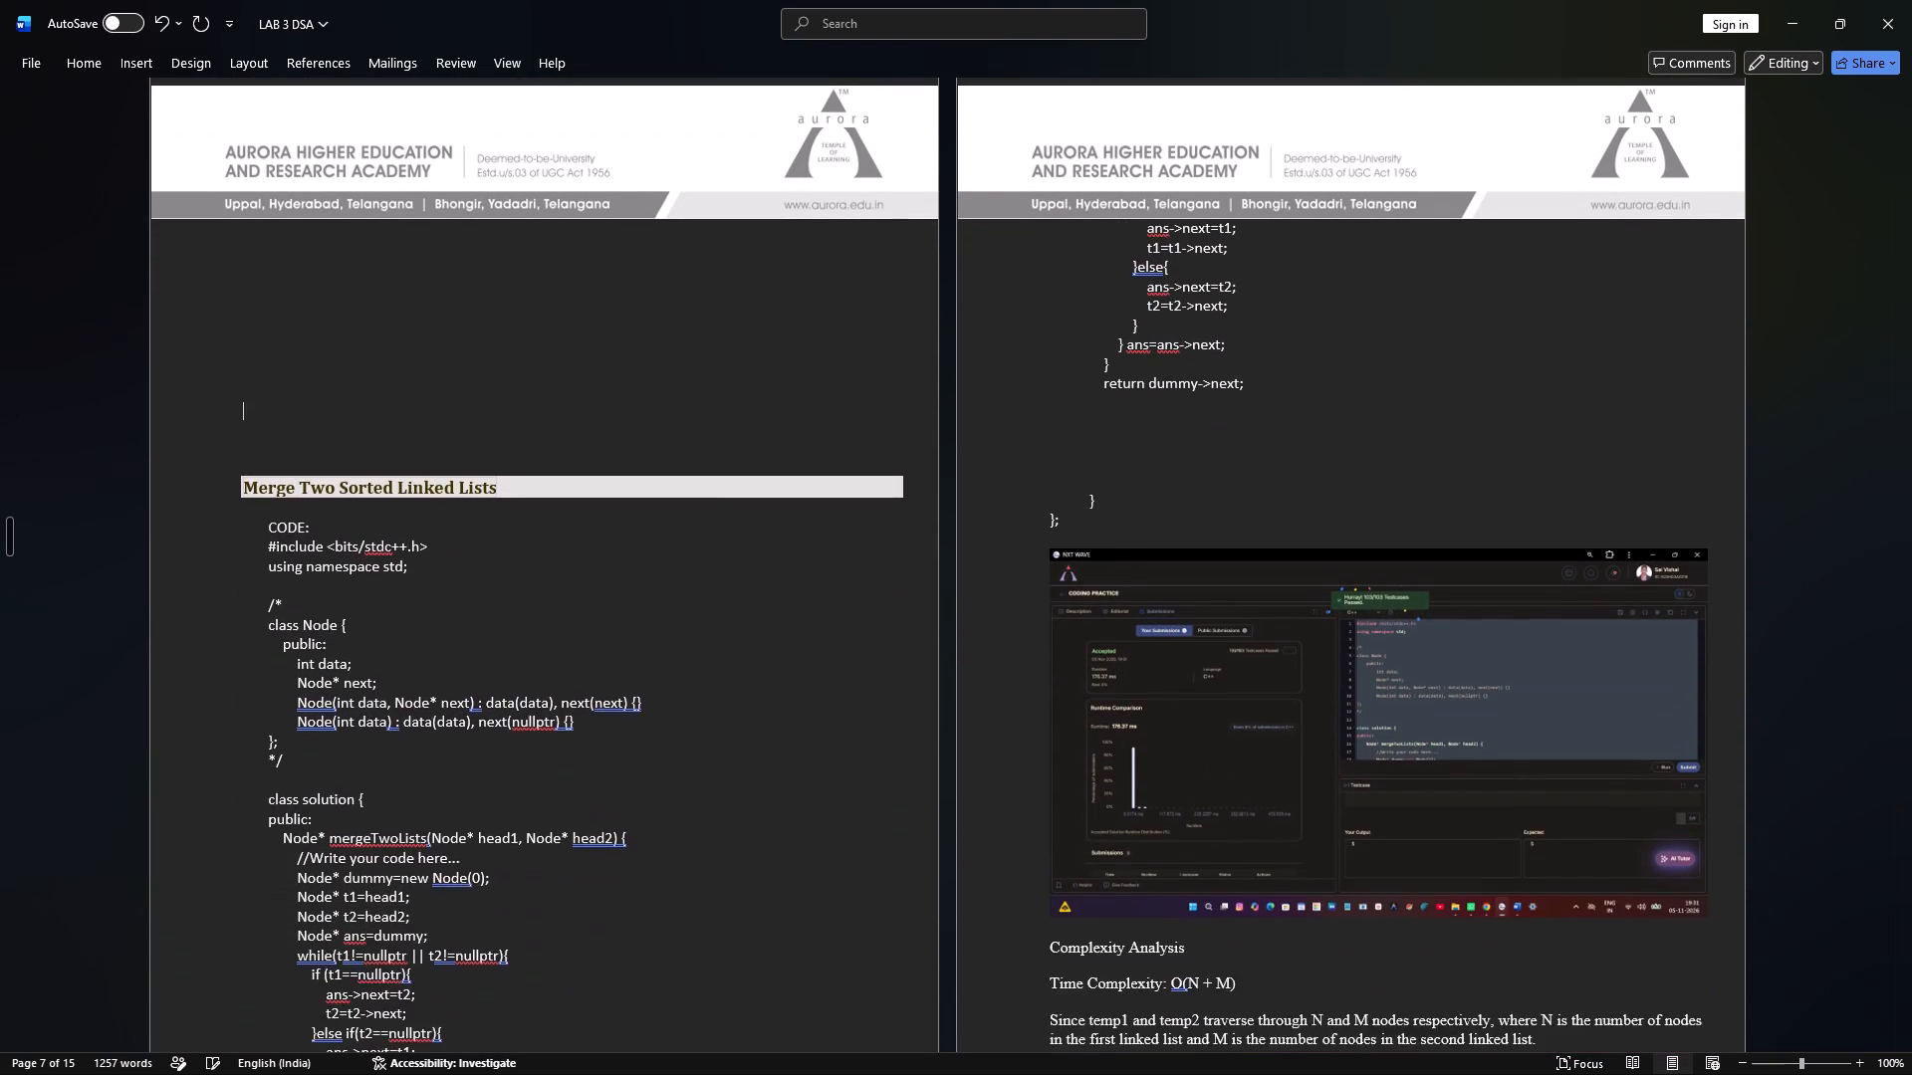
key(BackSpace)
key(BackSpace)
key(BackSpace)
key(BackSpace)
key(BackSpace)
key(BackSpace)
Insert four blank lines before "Node* temp = start;" to lower the code clear of the page header.
scroll(239, 580, up, 2)
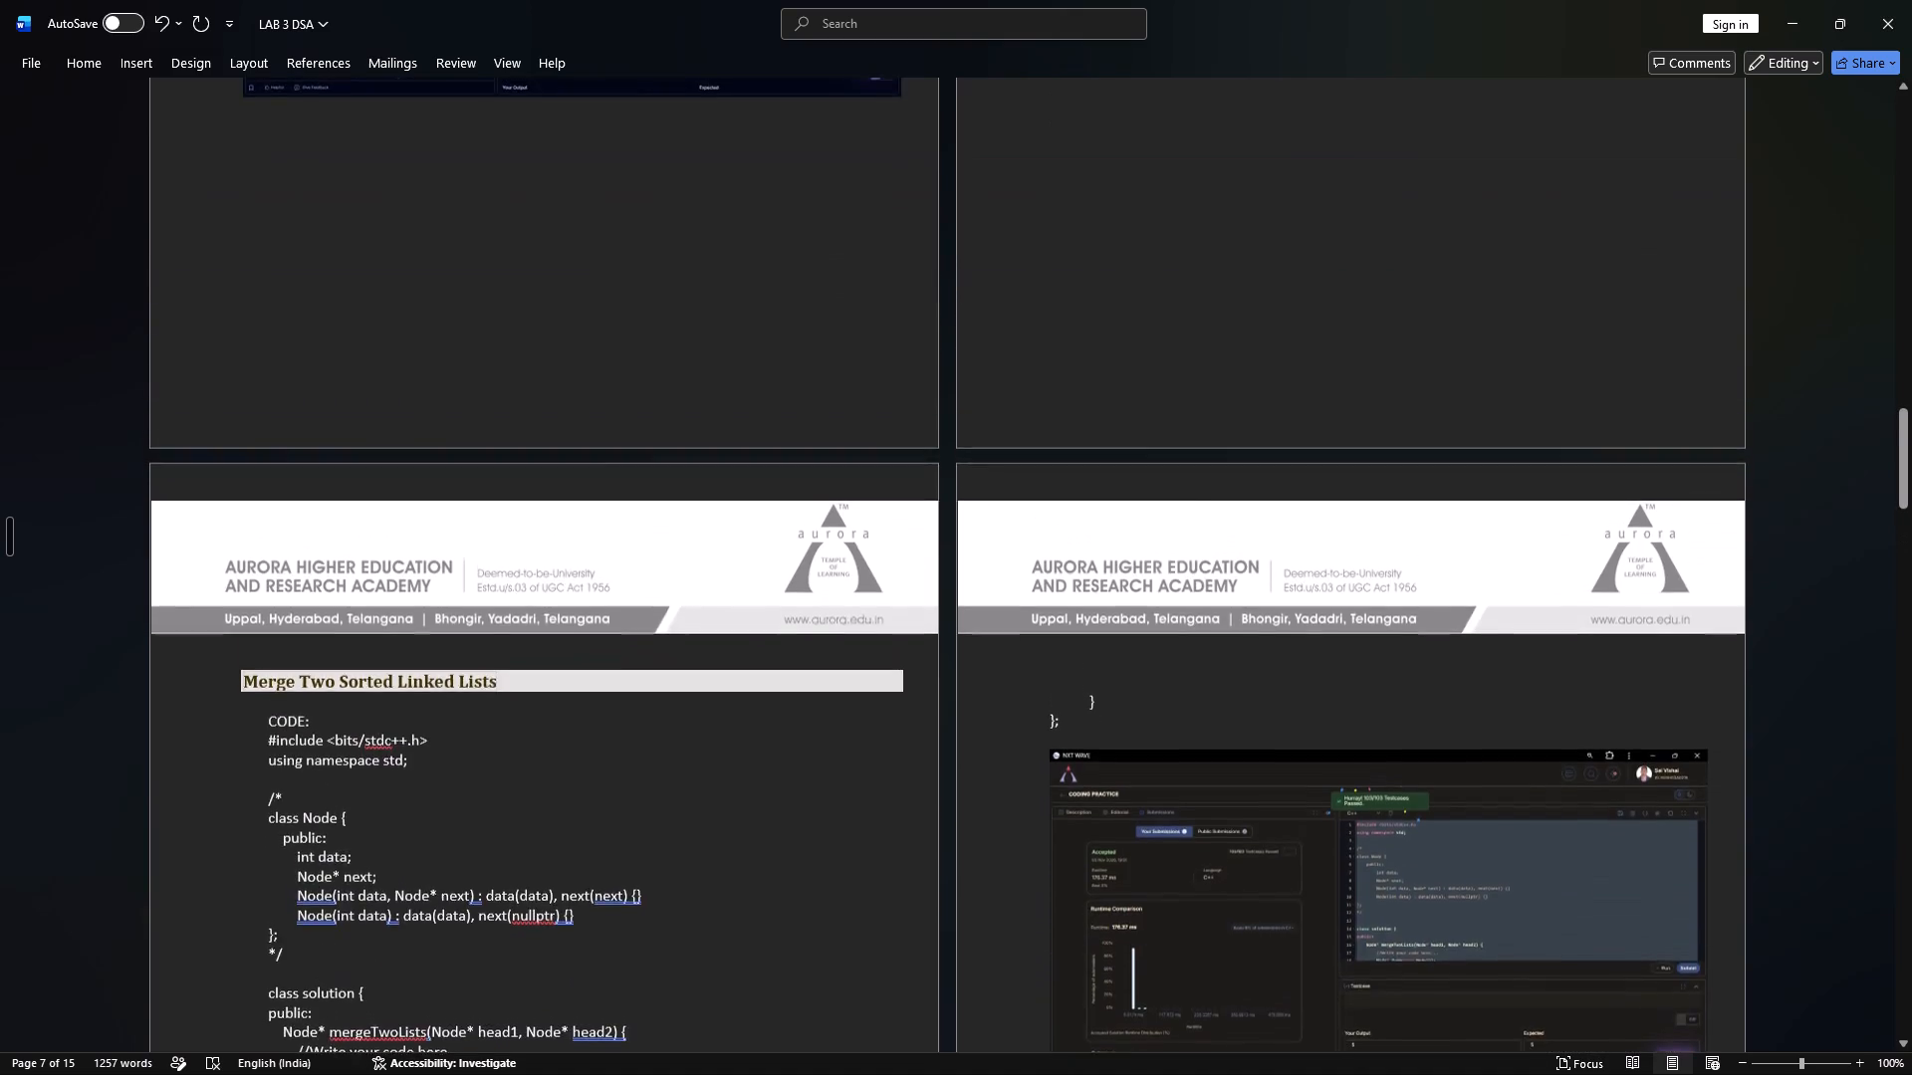
scroll(239, 580, up, 2)
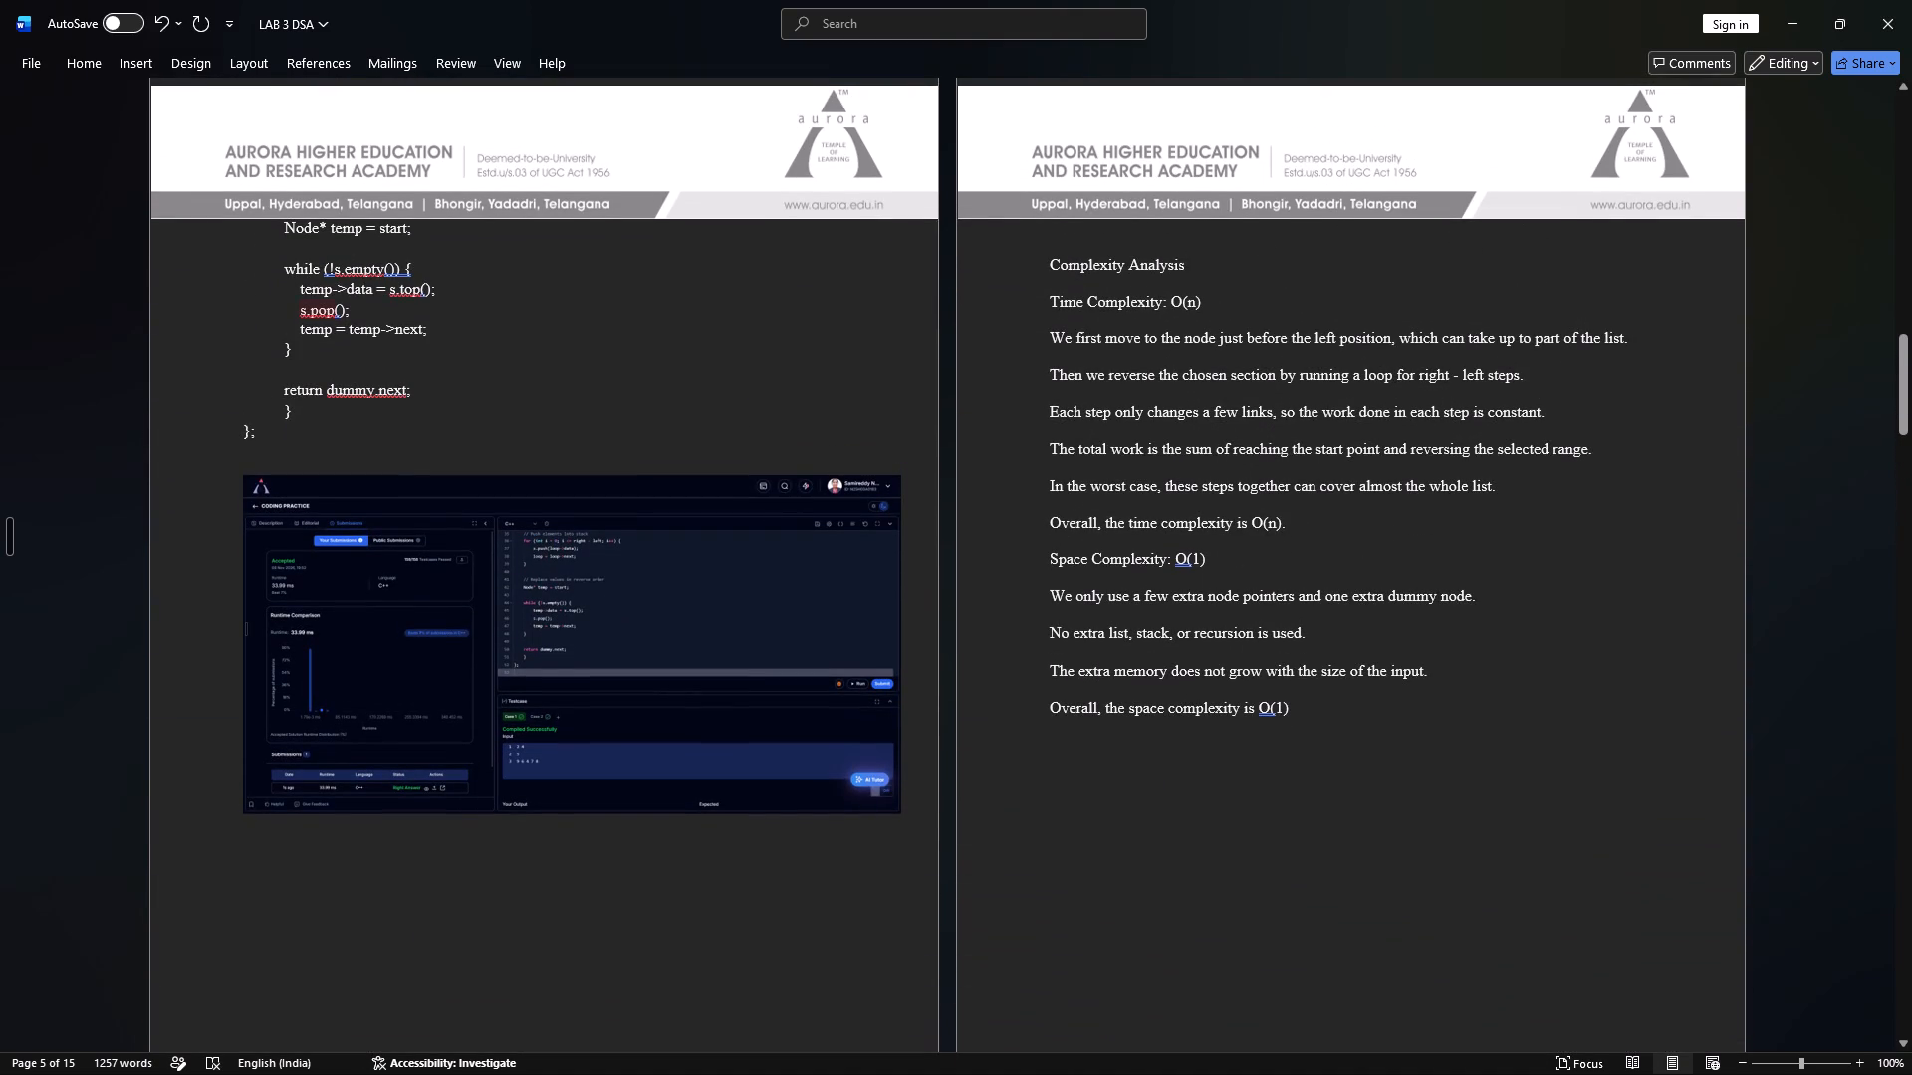
click(419, 449)
click(279, 236)
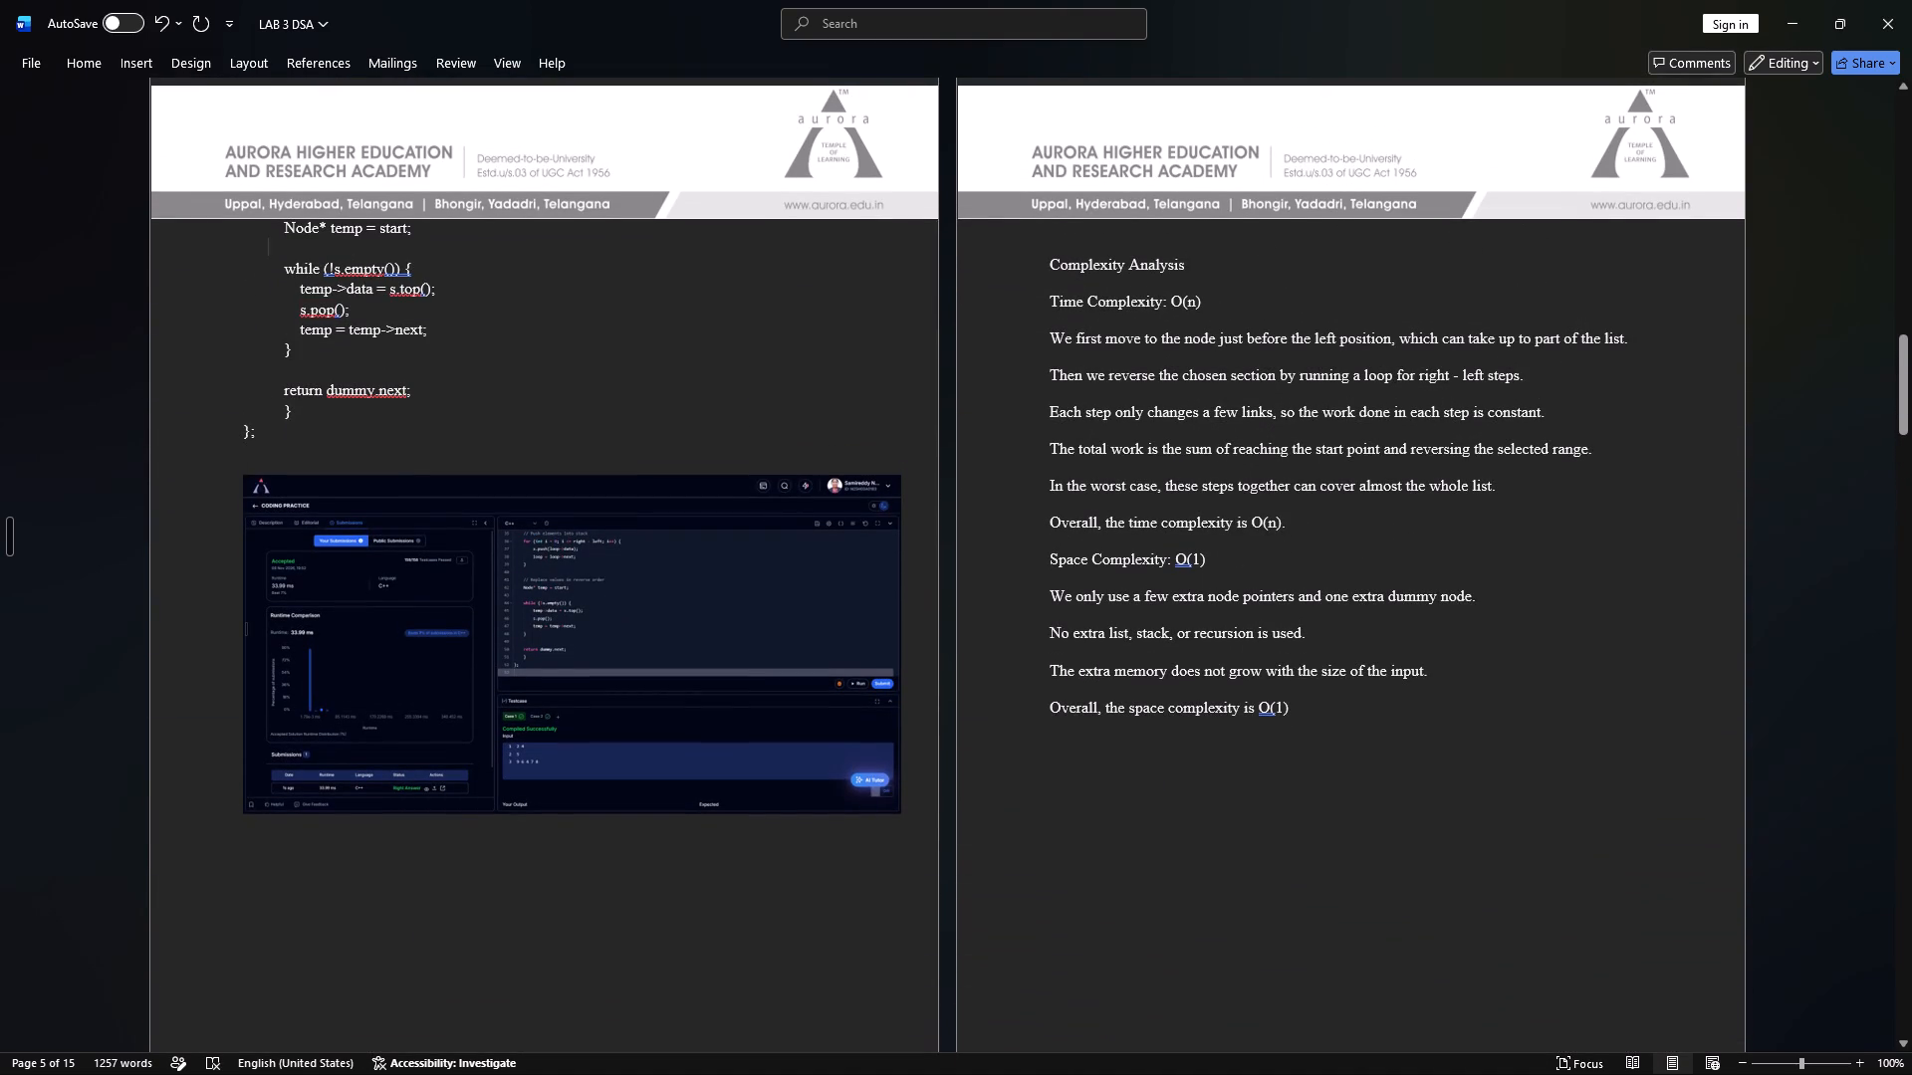
click(277, 228)
key(Return)
key(Return)
key(Return)
key(Return)
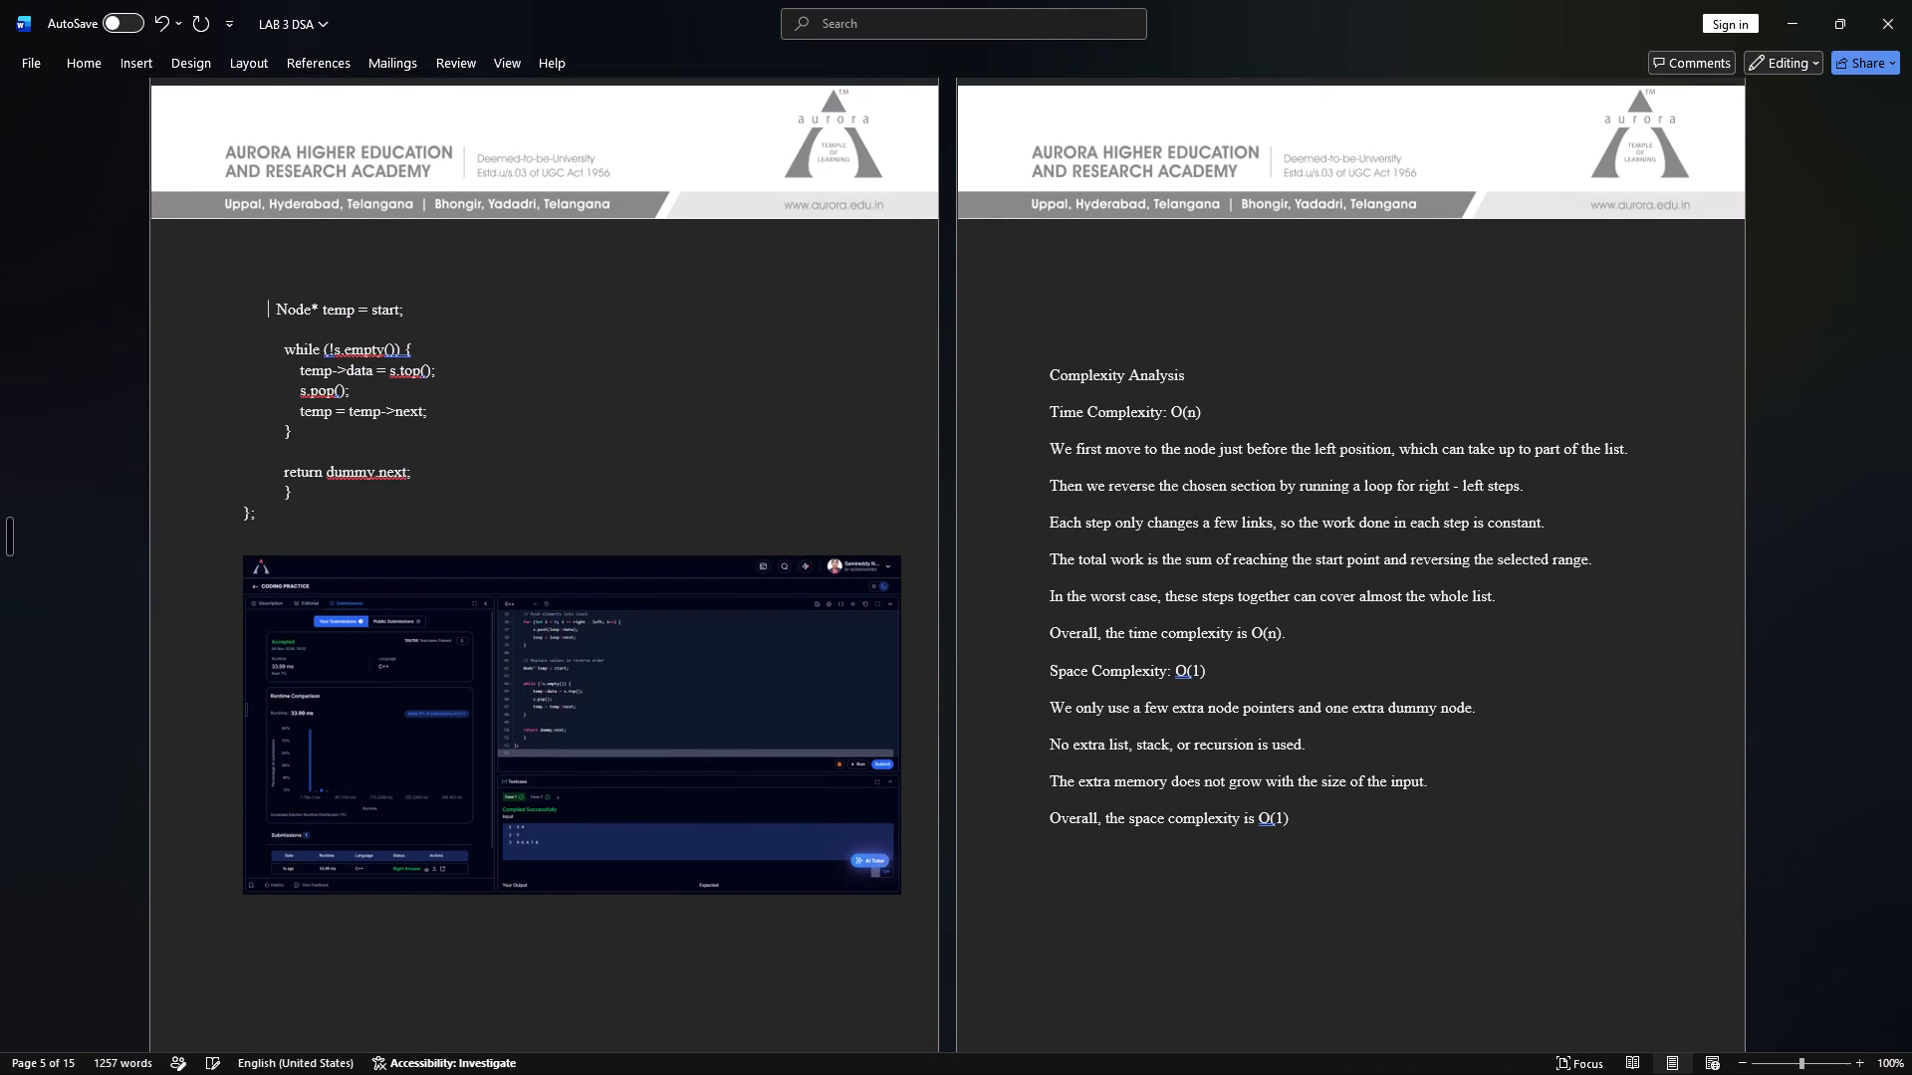
Add three blank lines between the code's closing brace and the result screenshot.
click(312, 522)
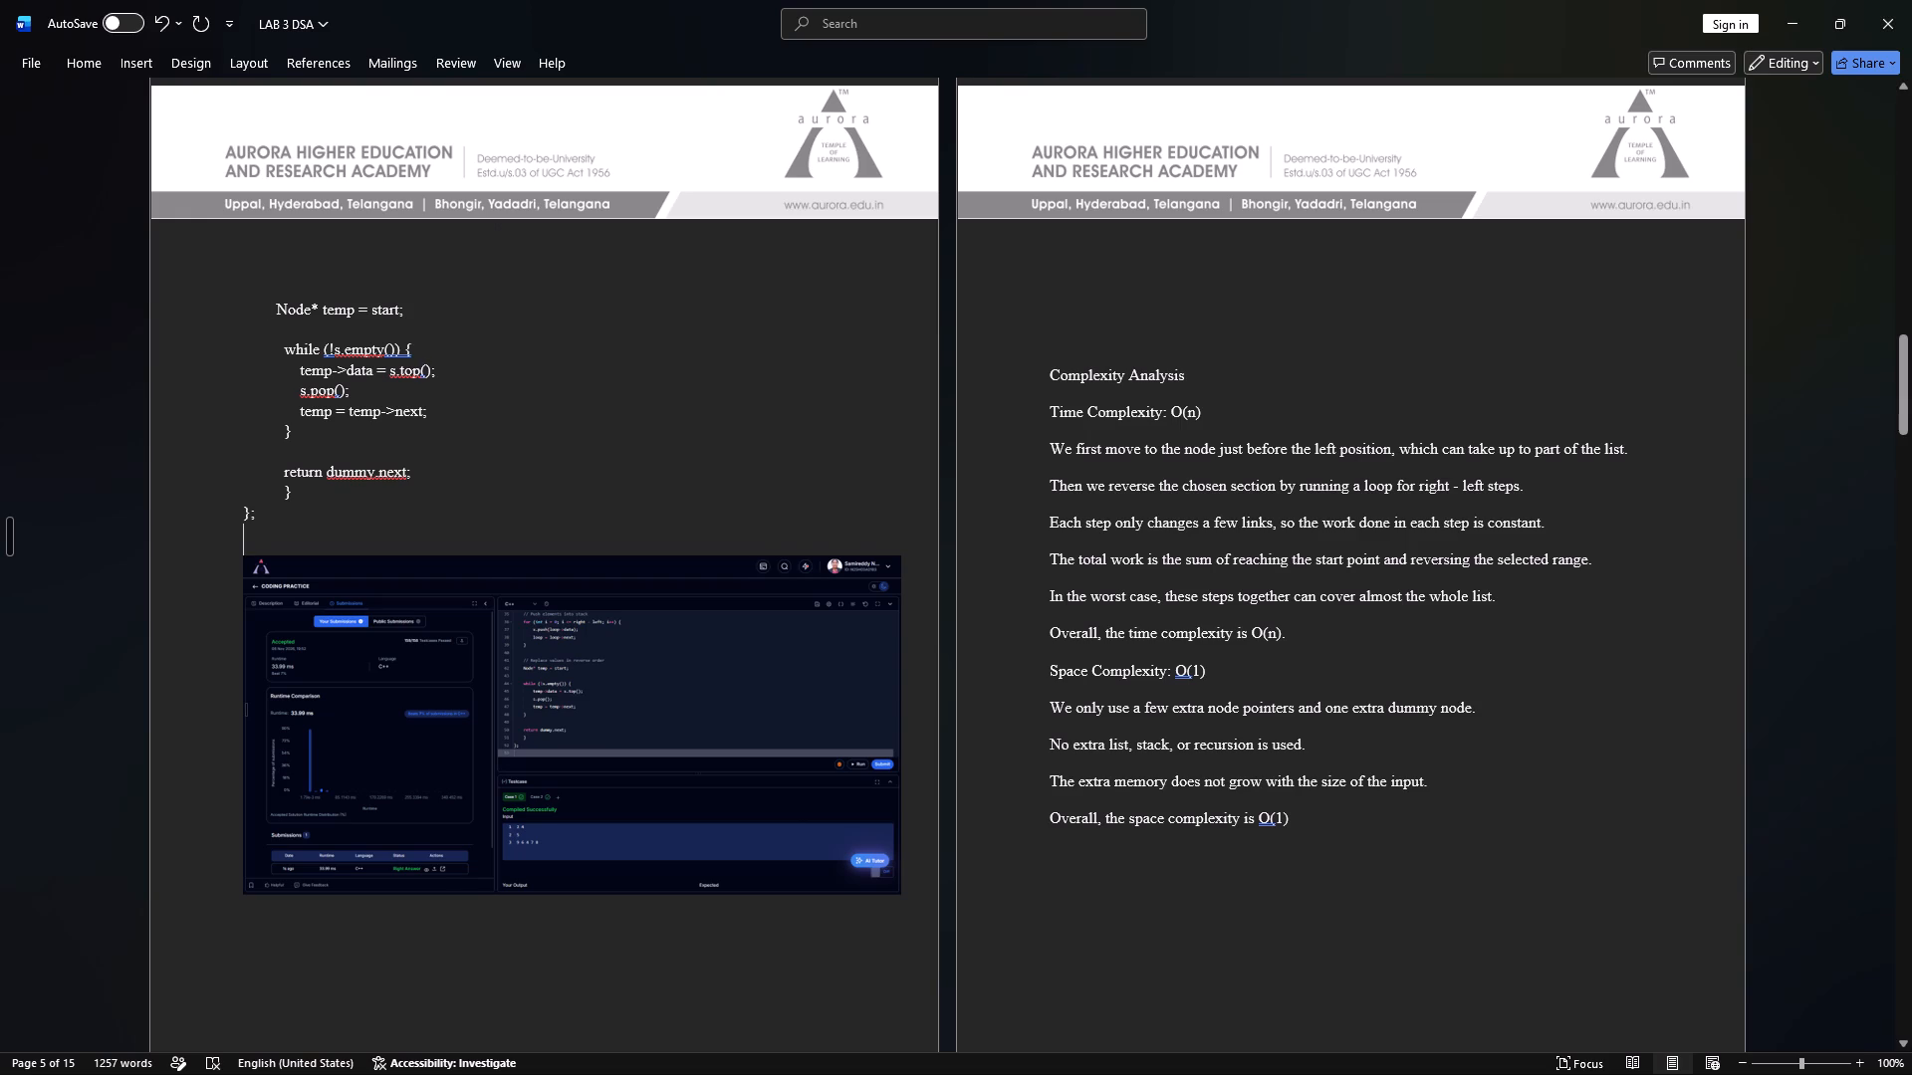
key(Return)
key(Return)
key(Return)
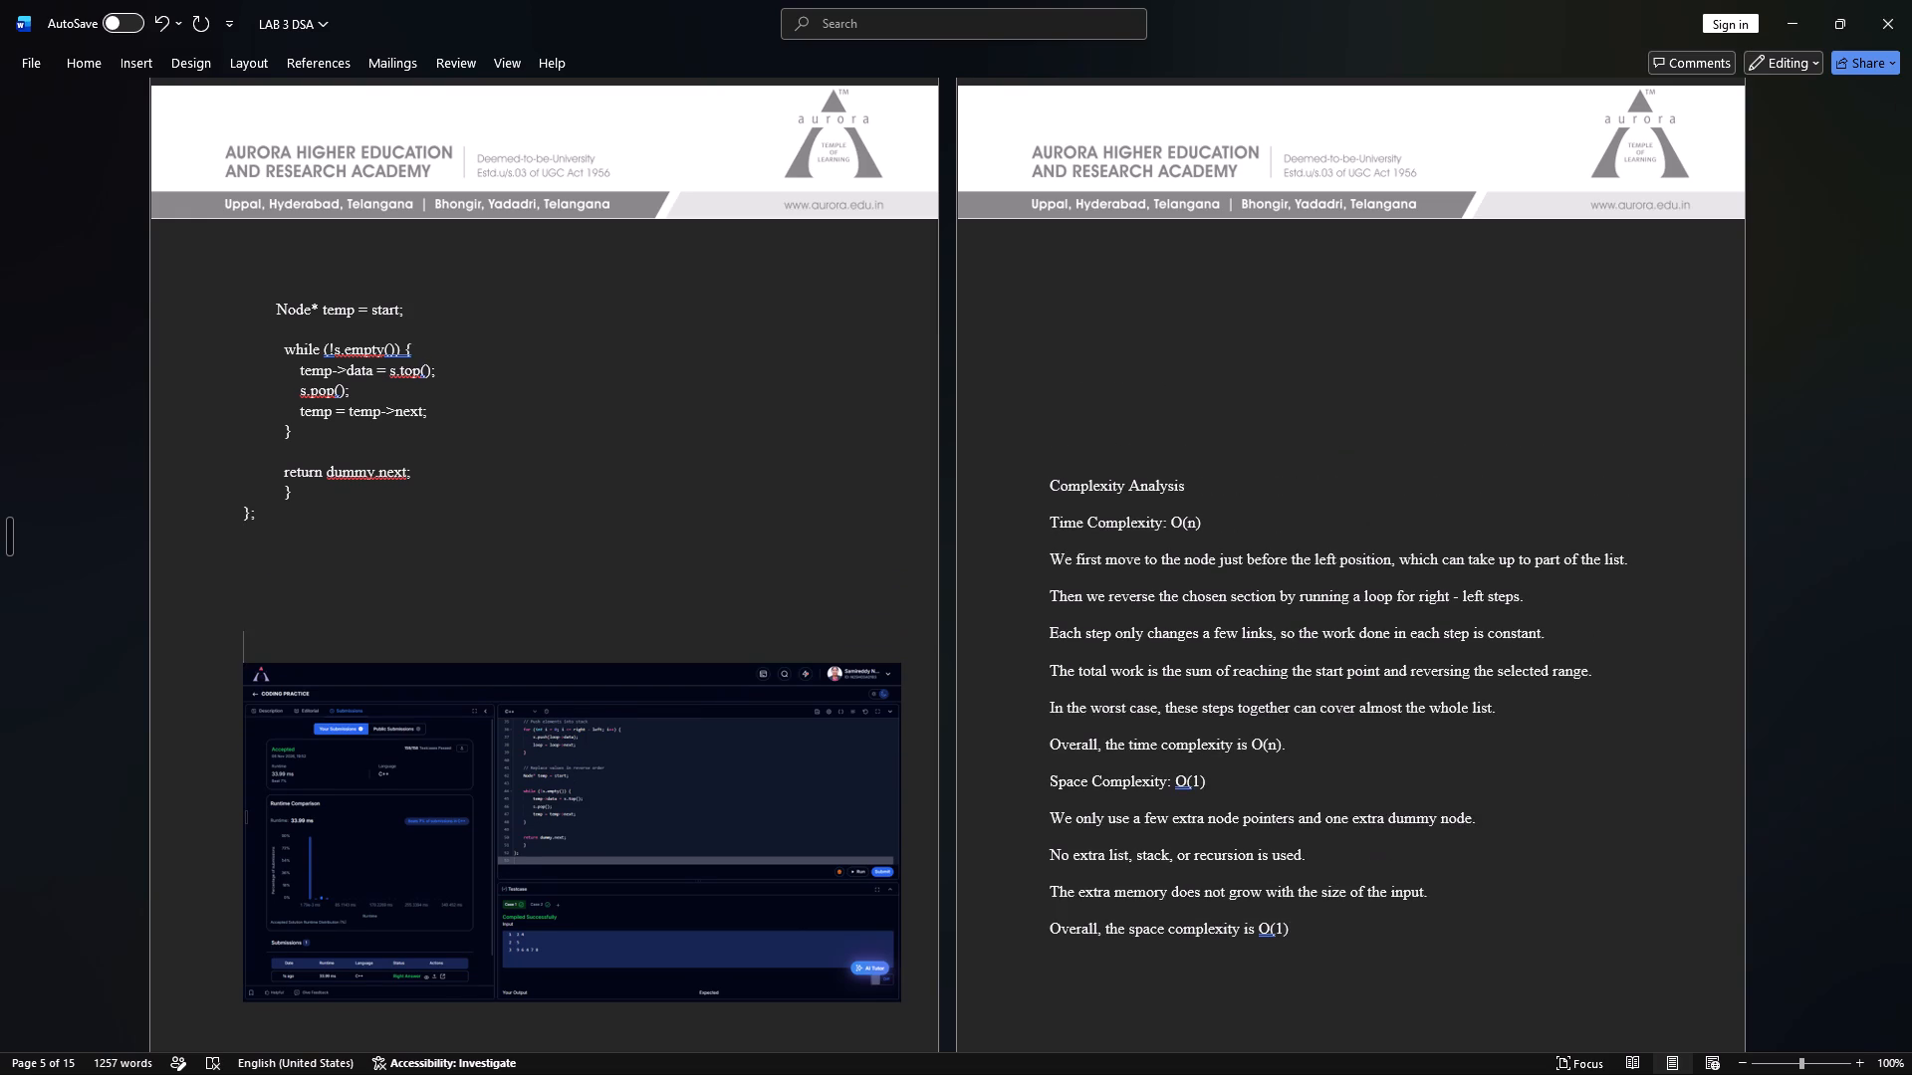
Switch to File Explorer, find the earlier lab report PDF "LAB 1 DSA S" in the Downloads folder and open it.
scroll(678, 556, up, 5)
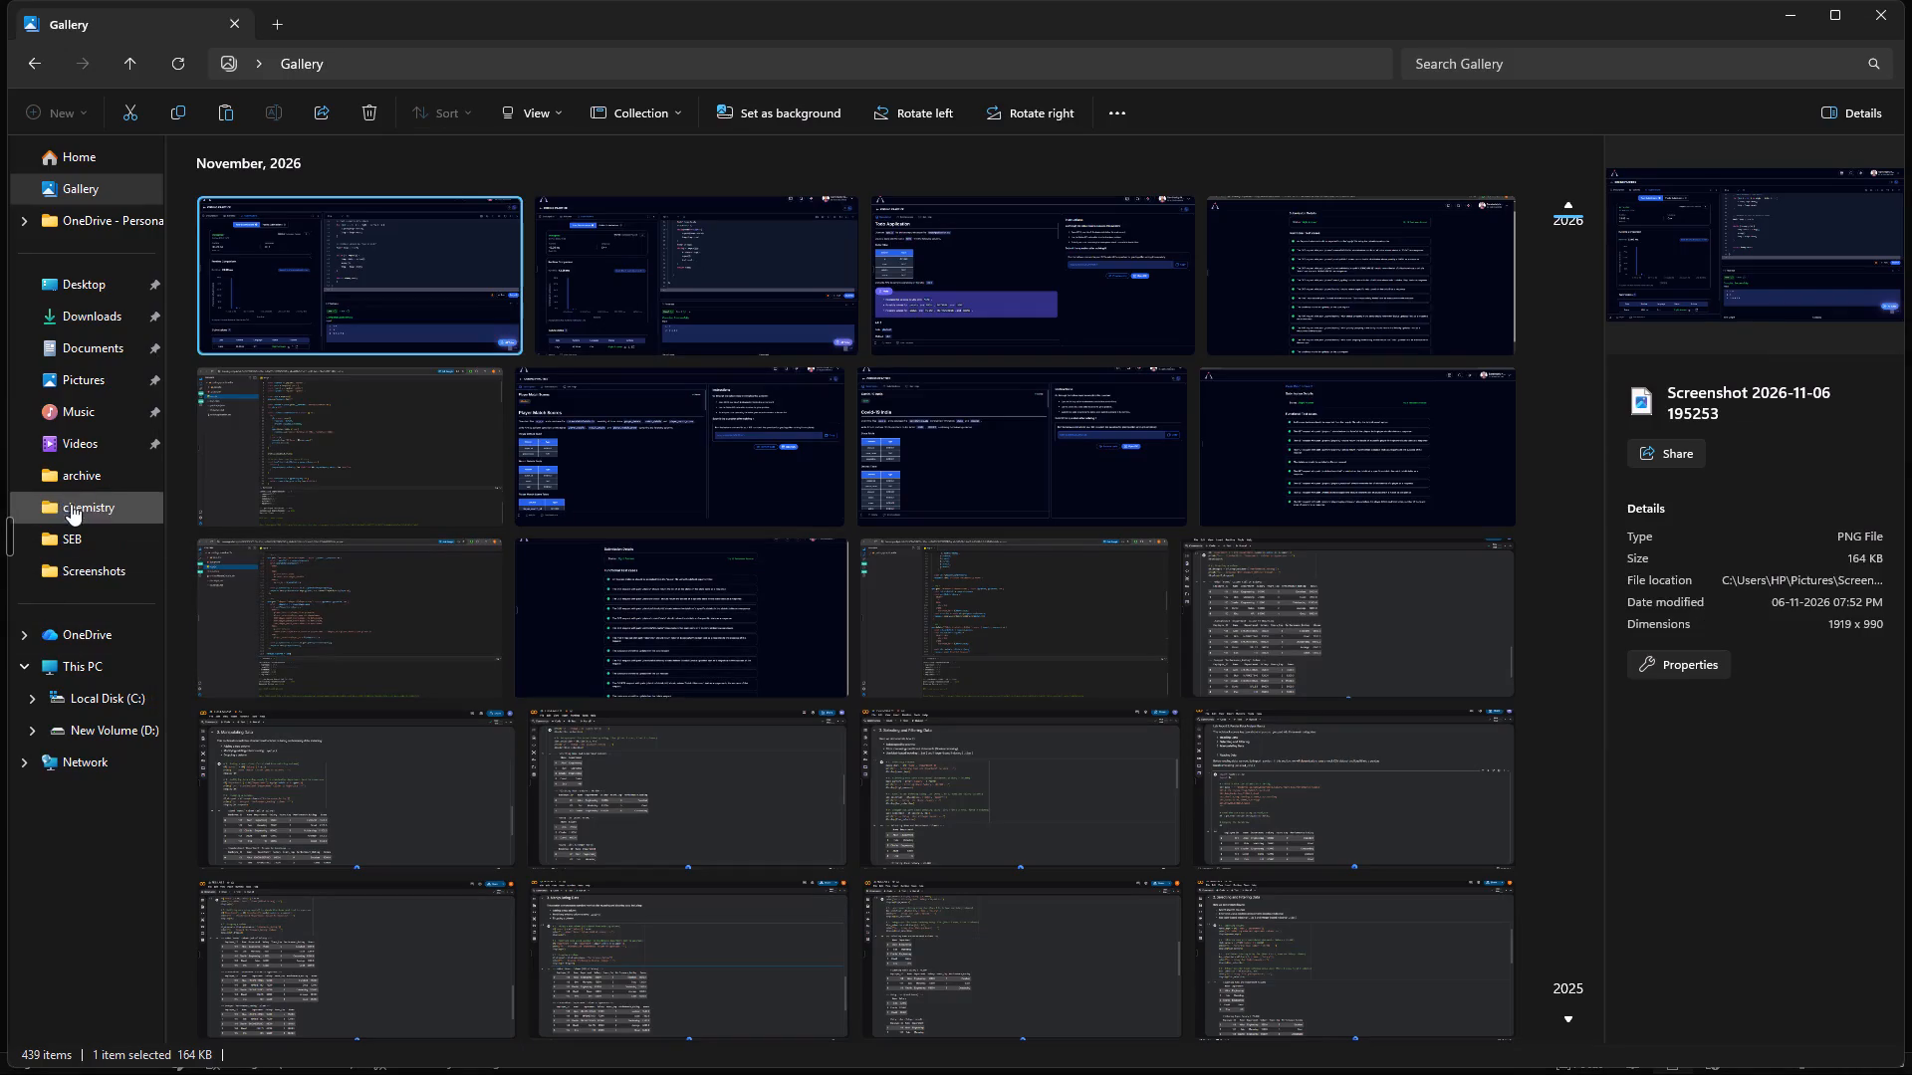
click(103, 325)
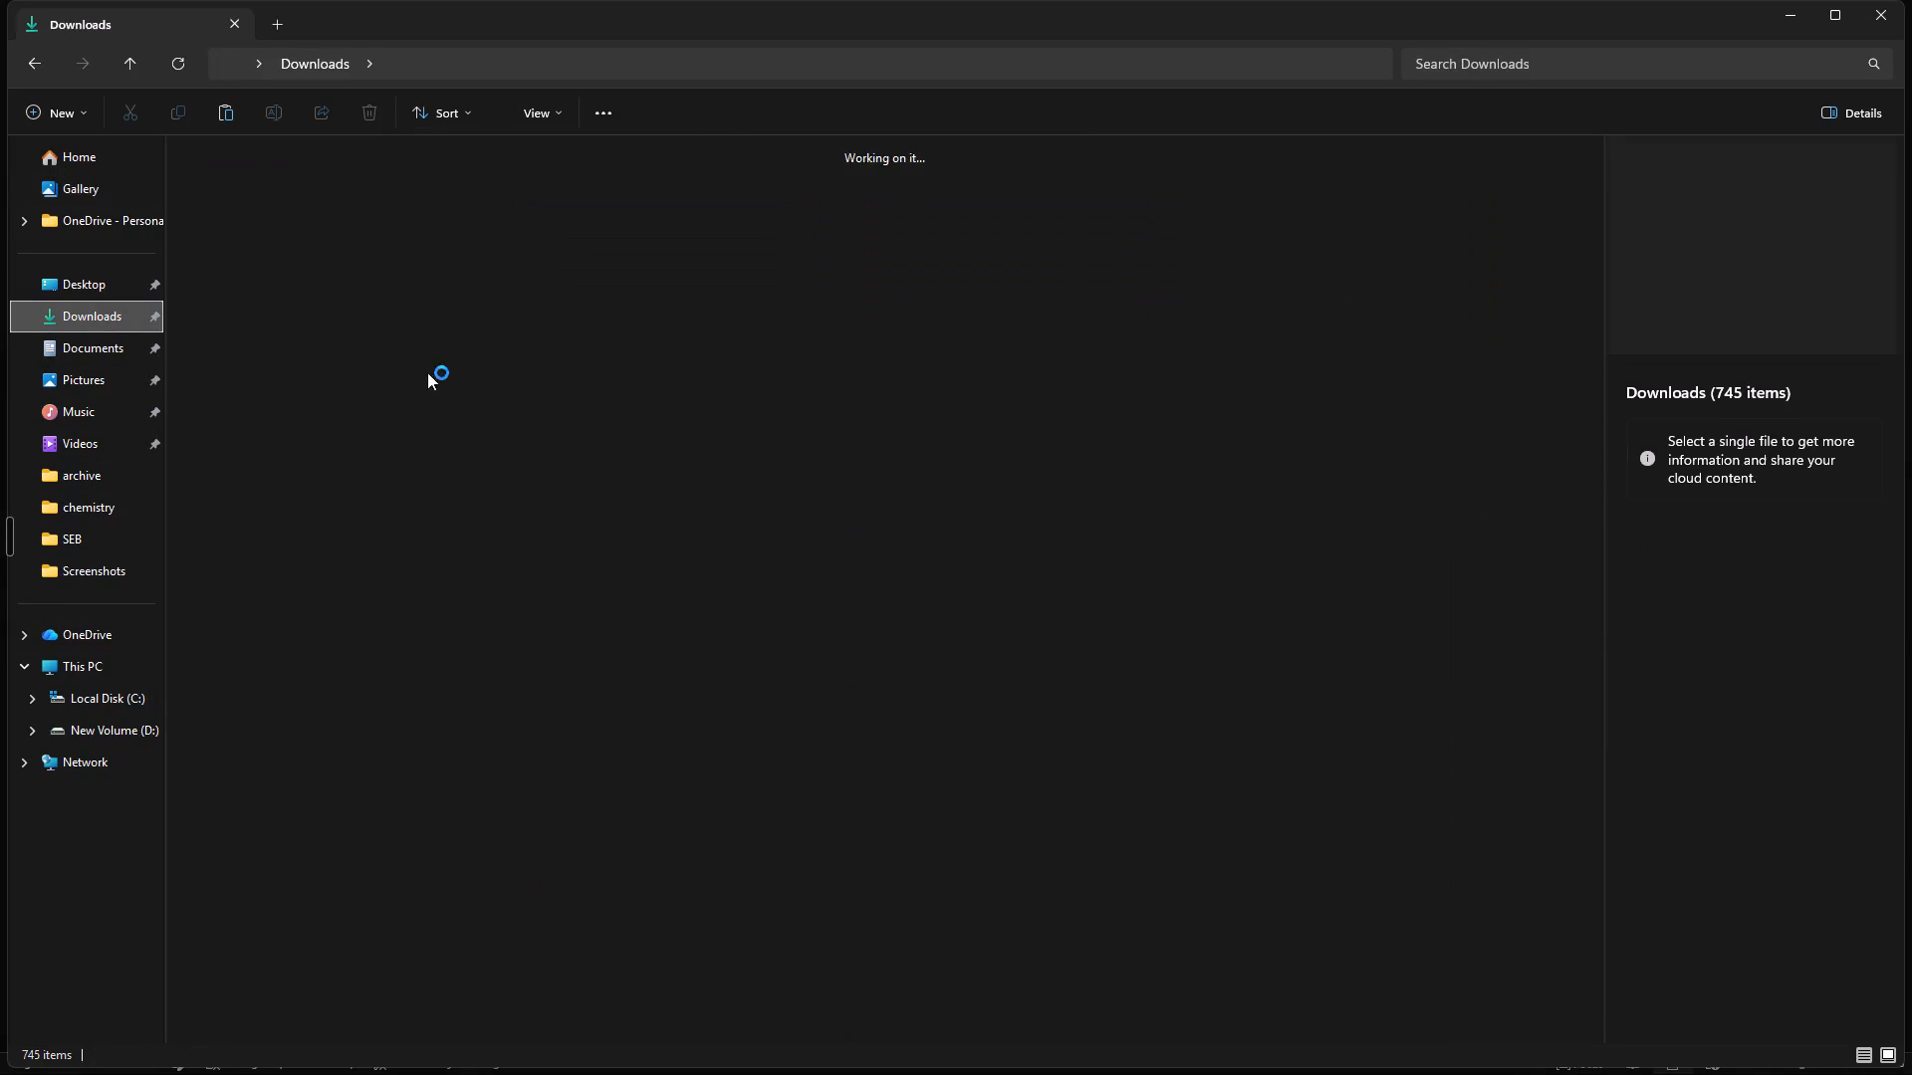
click(632, 633)
scroll(632, 633, down, 1)
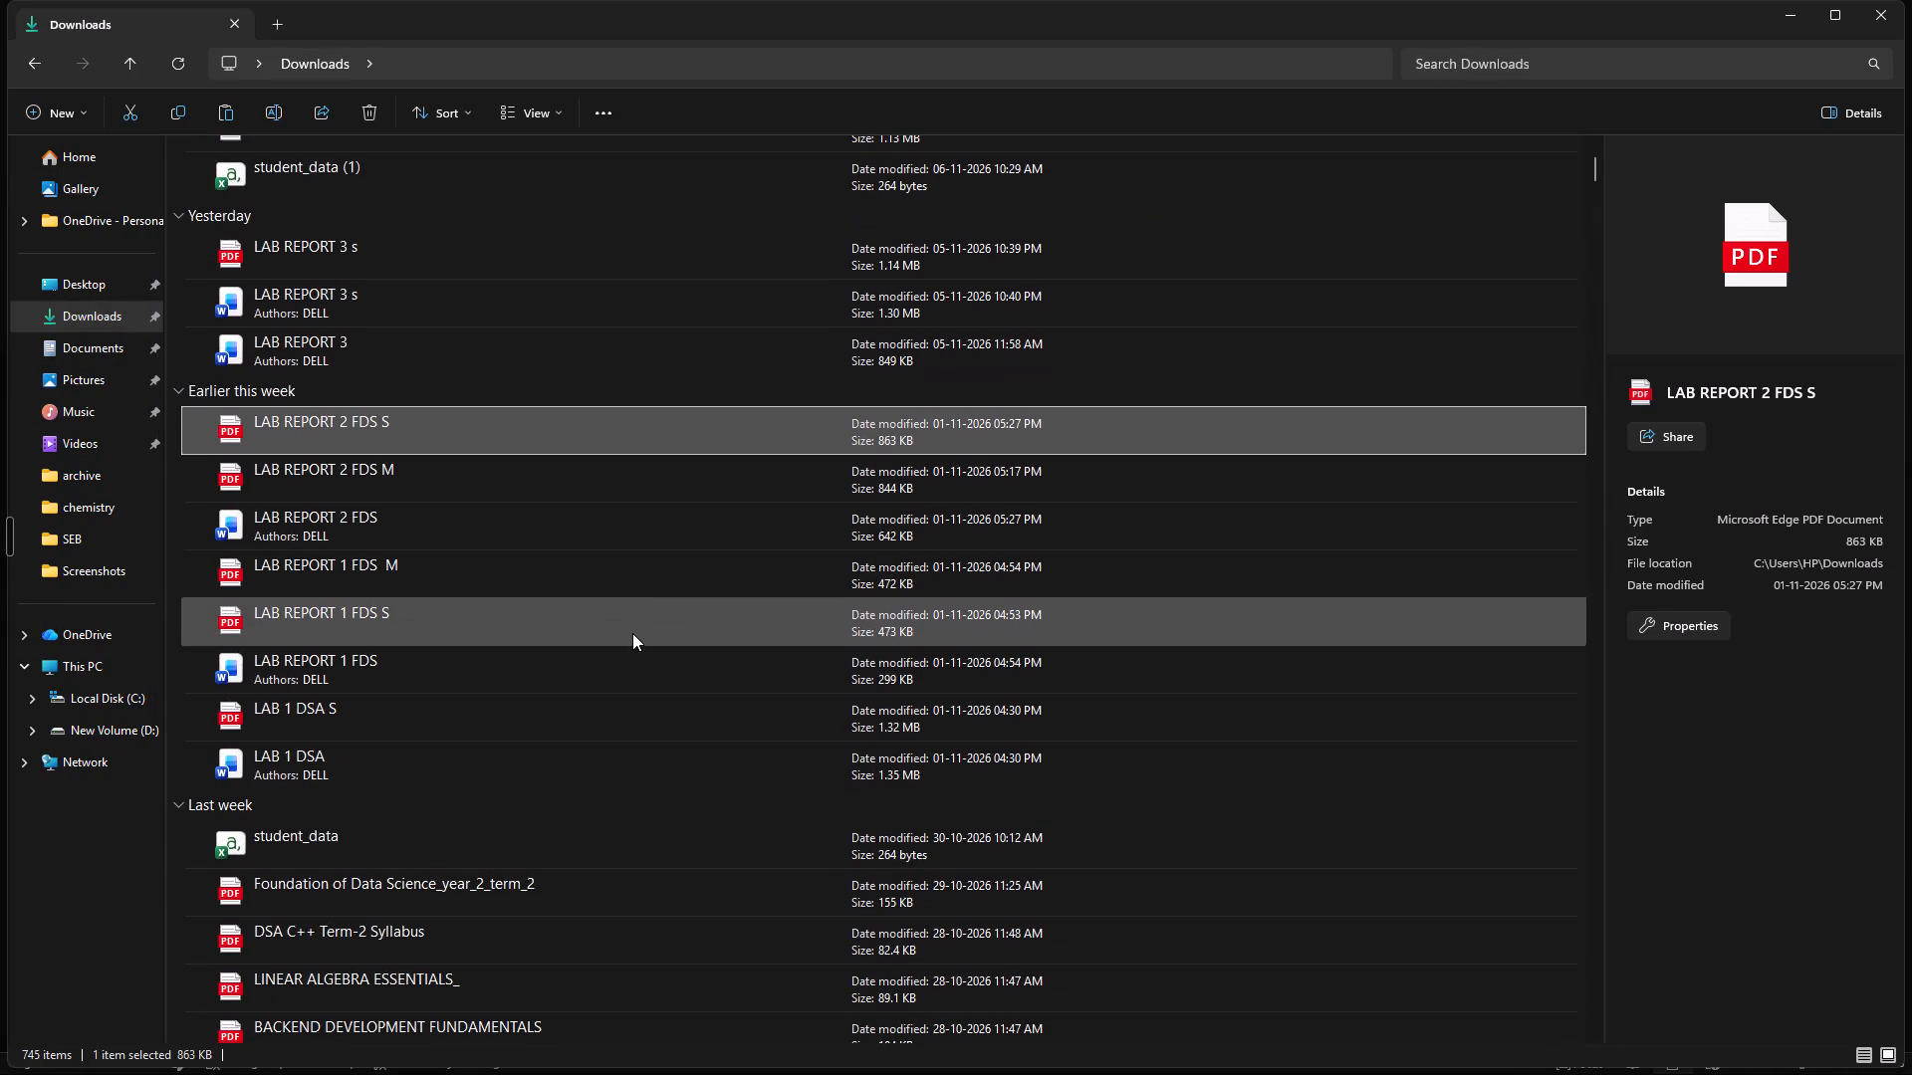
scroll(632, 633, down, 5)
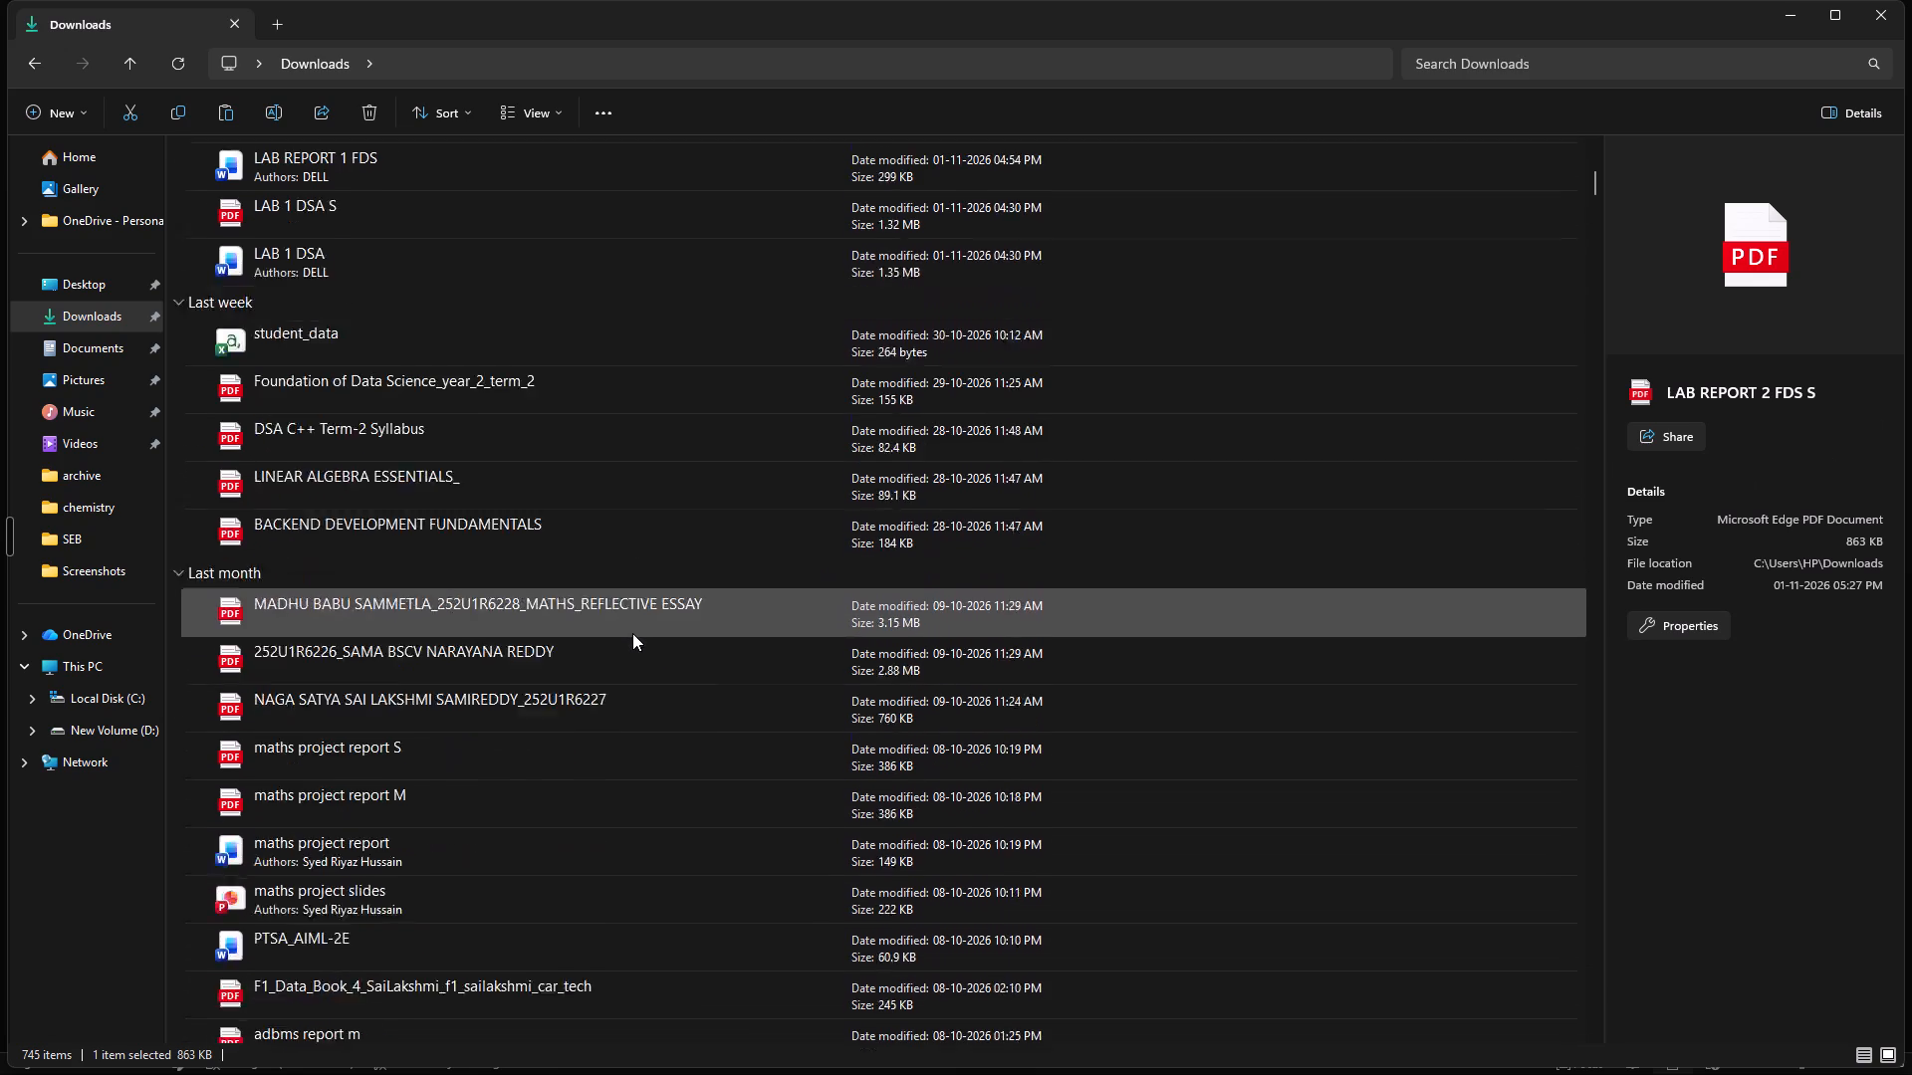
scroll(632, 633, down, 1)
scroll(632, 633, up, 1)
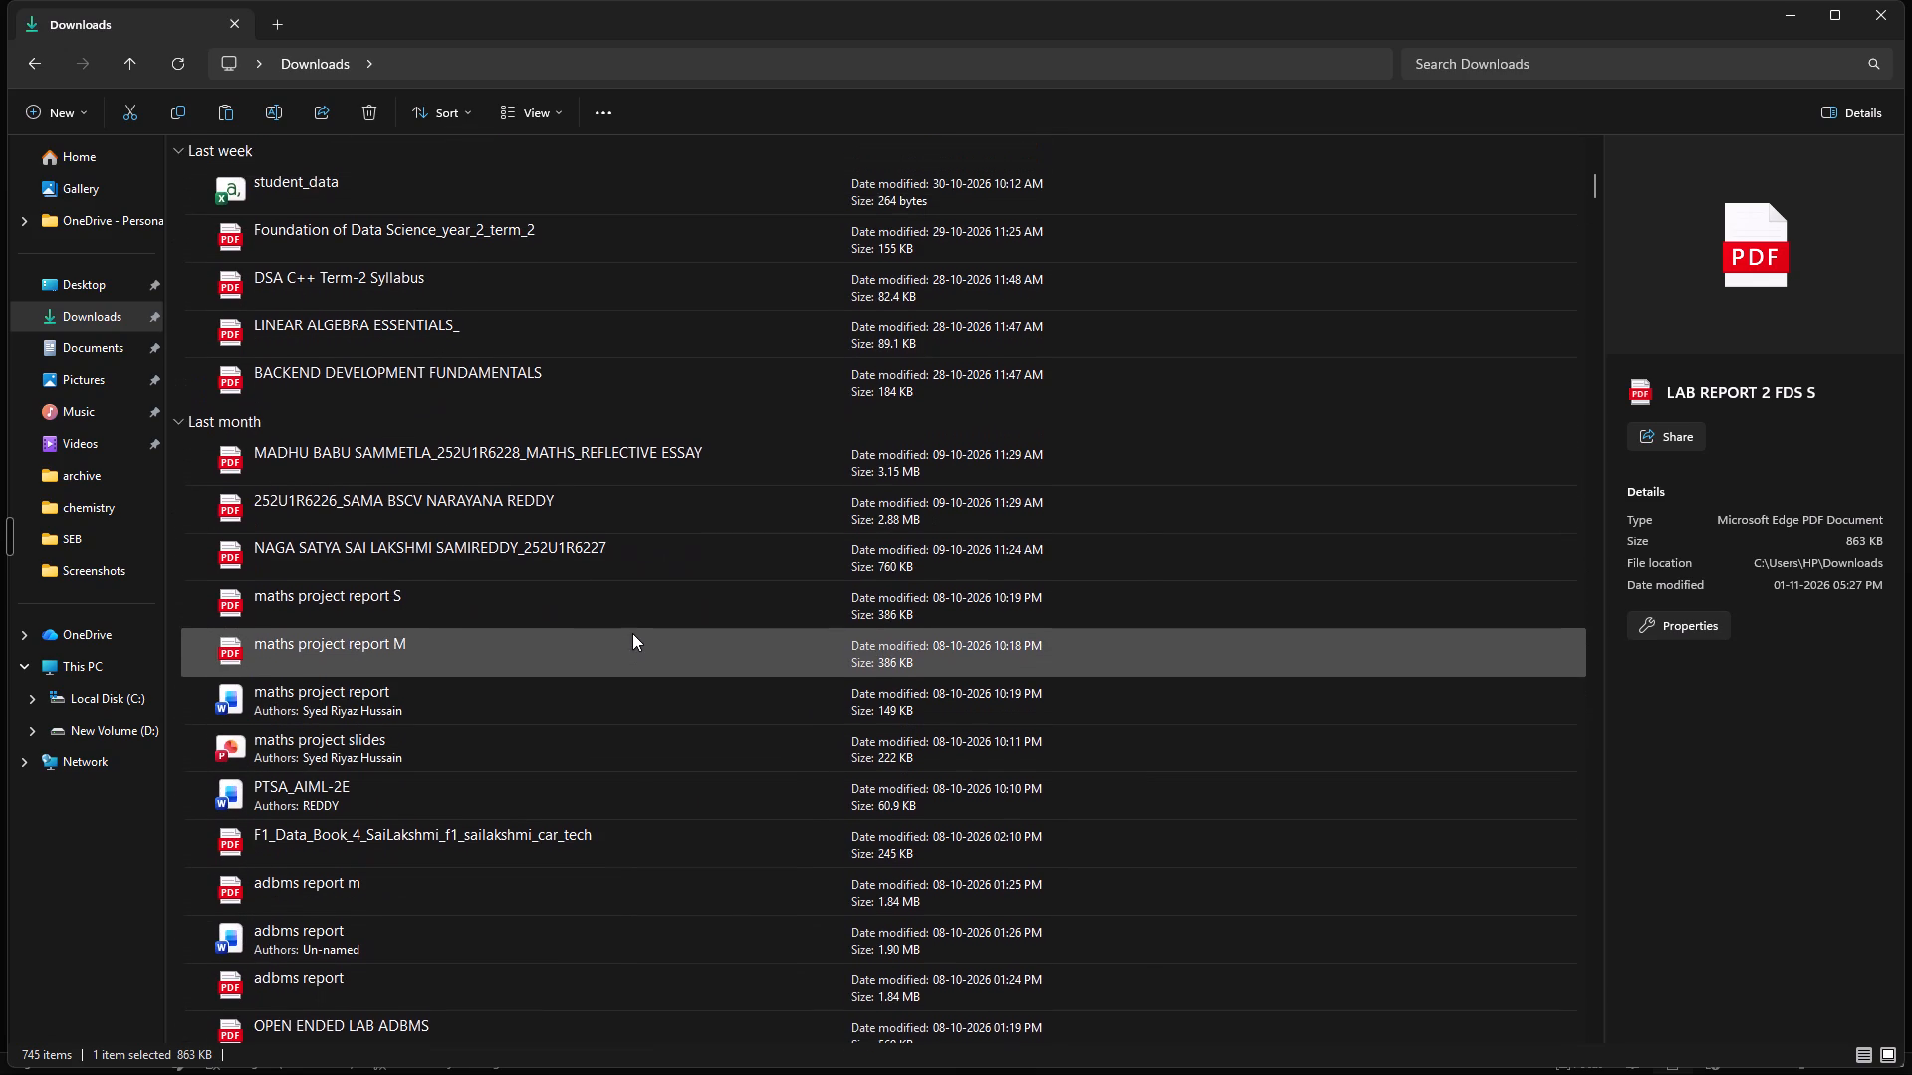
scroll(632, 633, up, 1)
scroll(632, 633, down, 2)
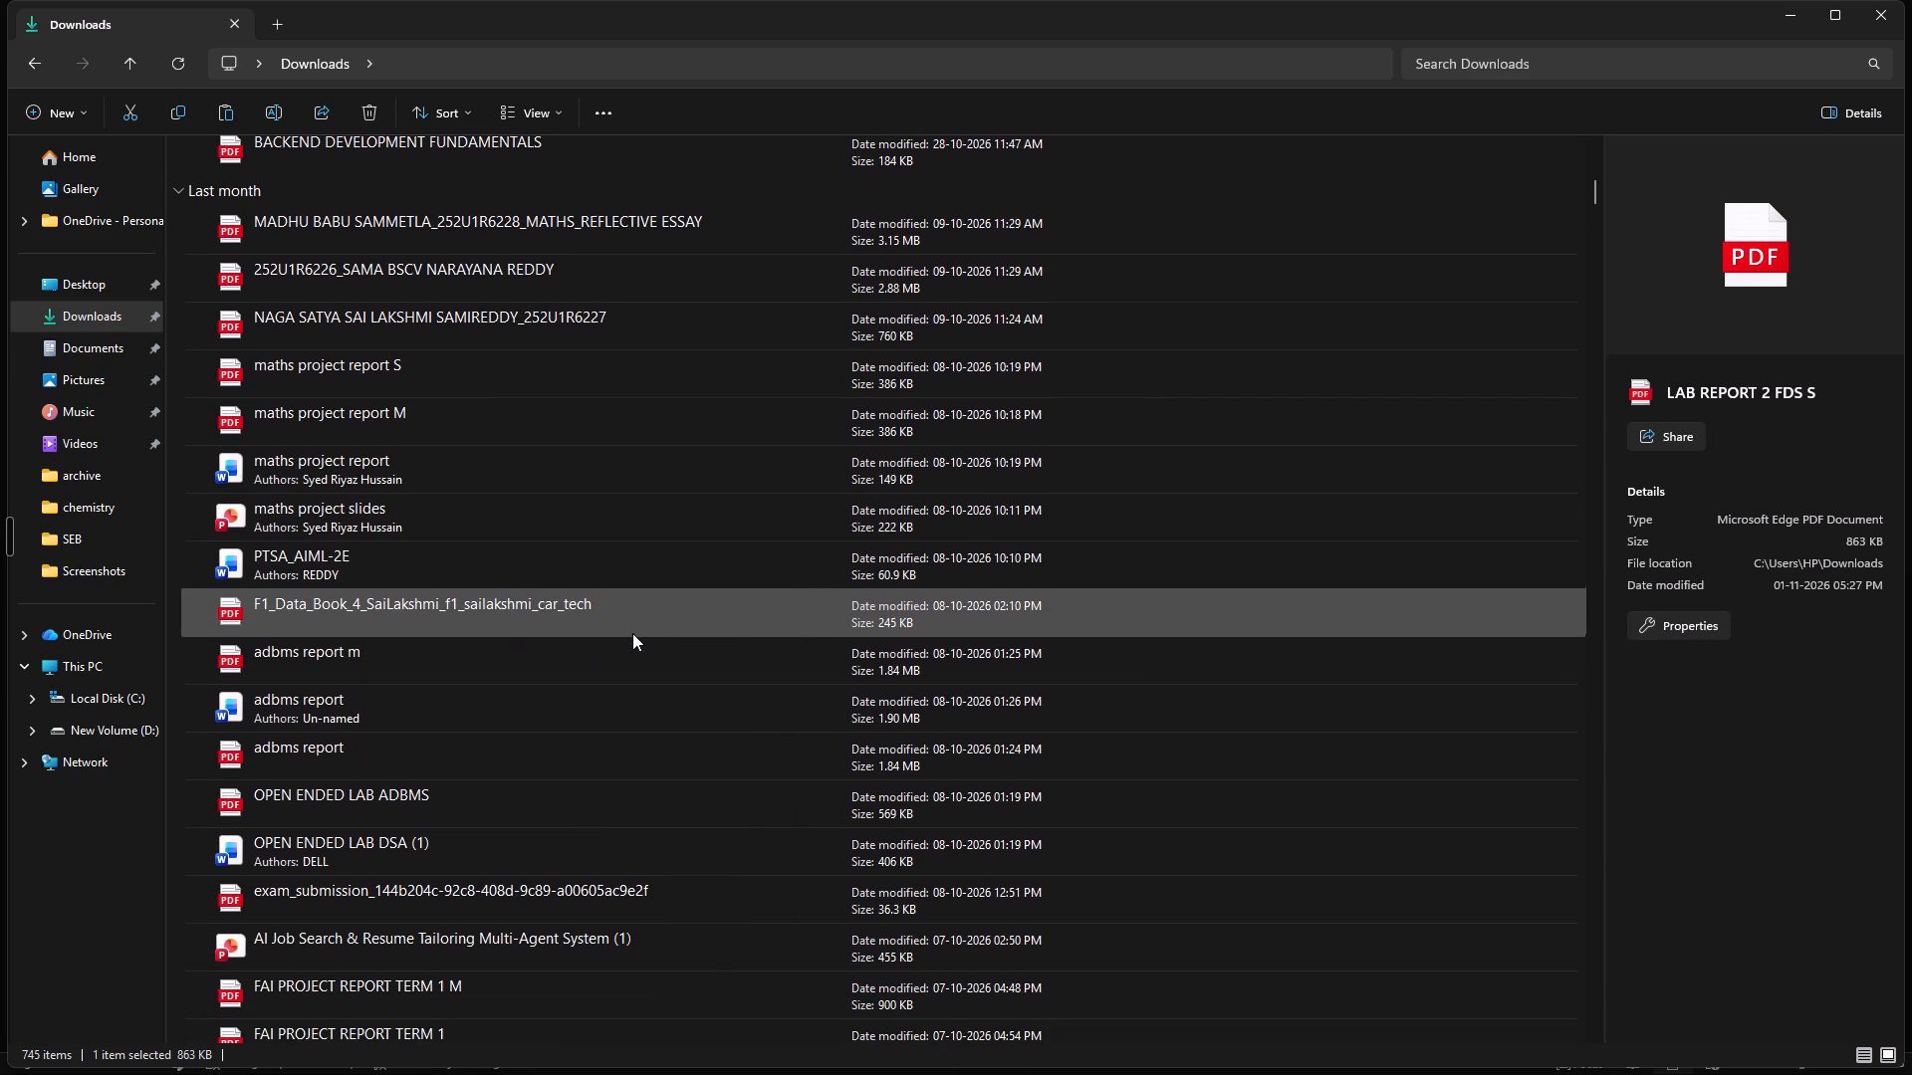
scroll(632, 633, up, 3)
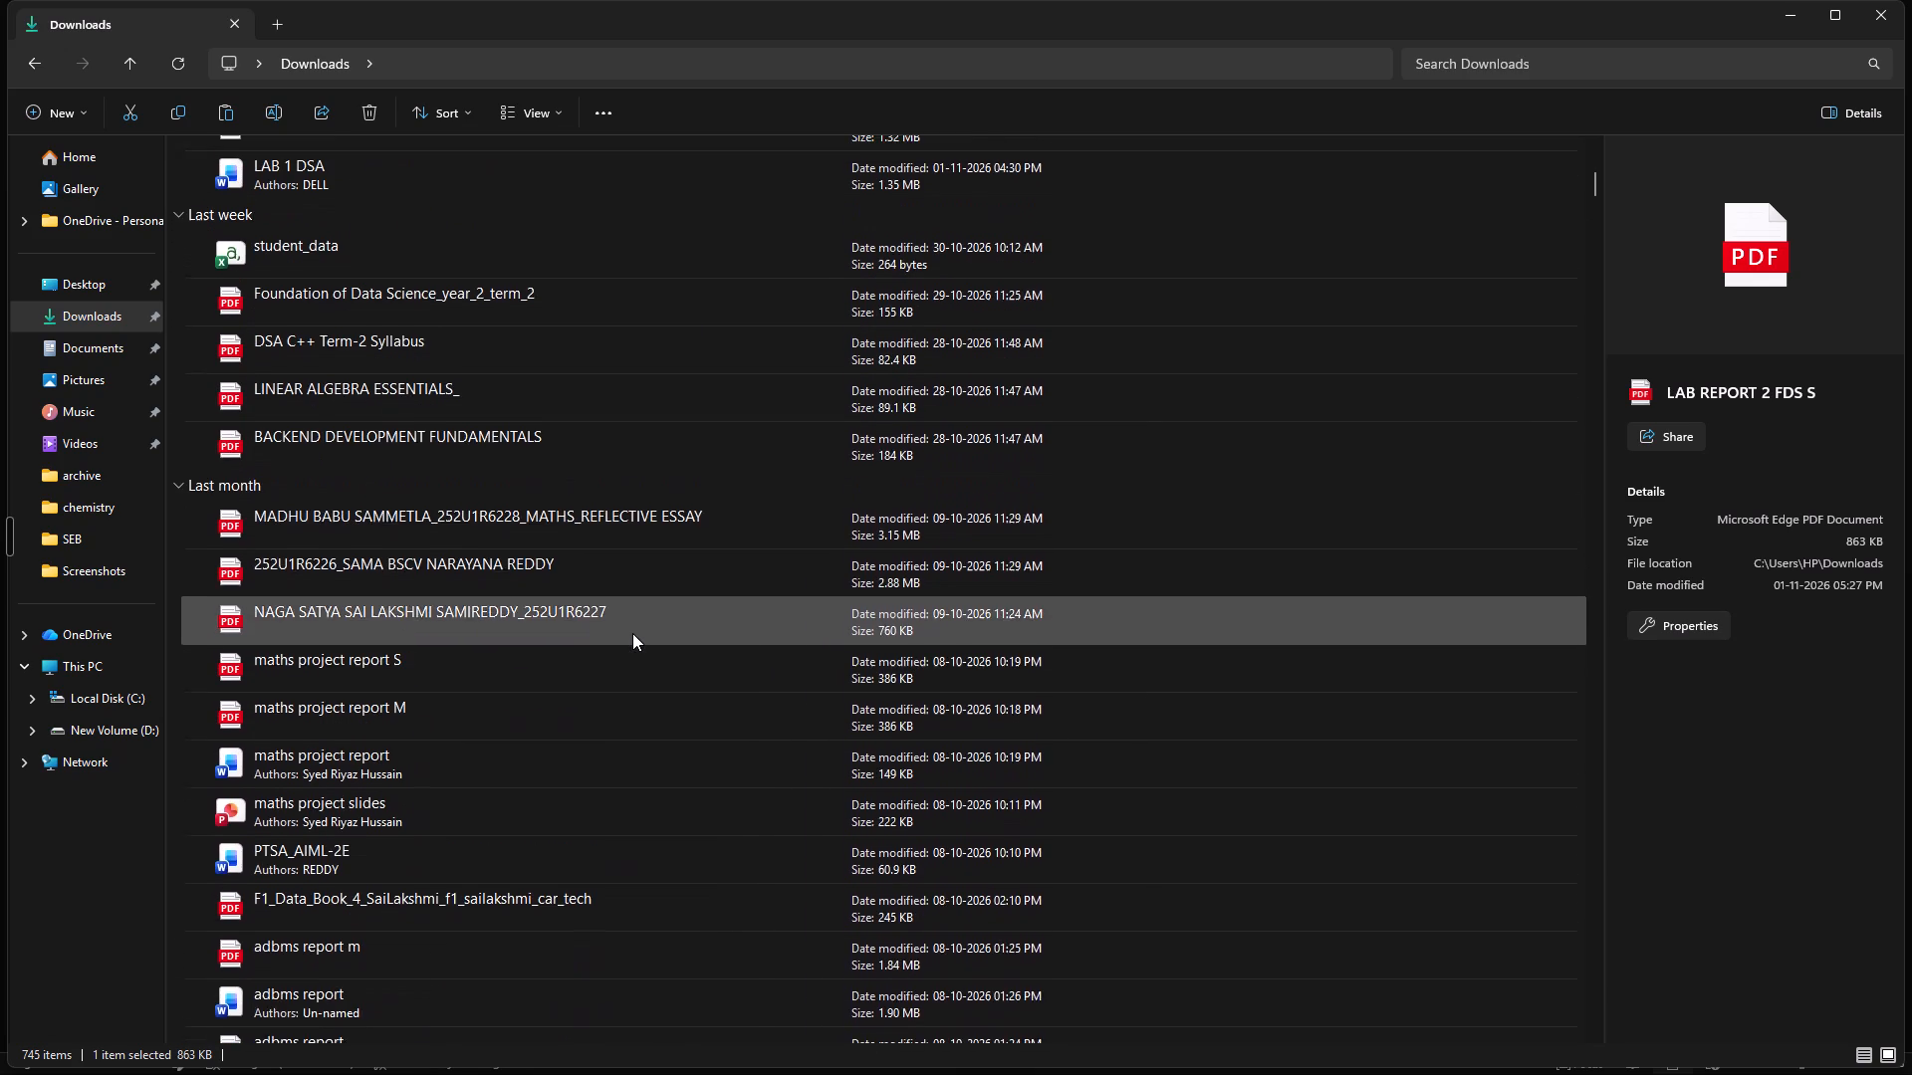
scroll(632, 633, up, 1)
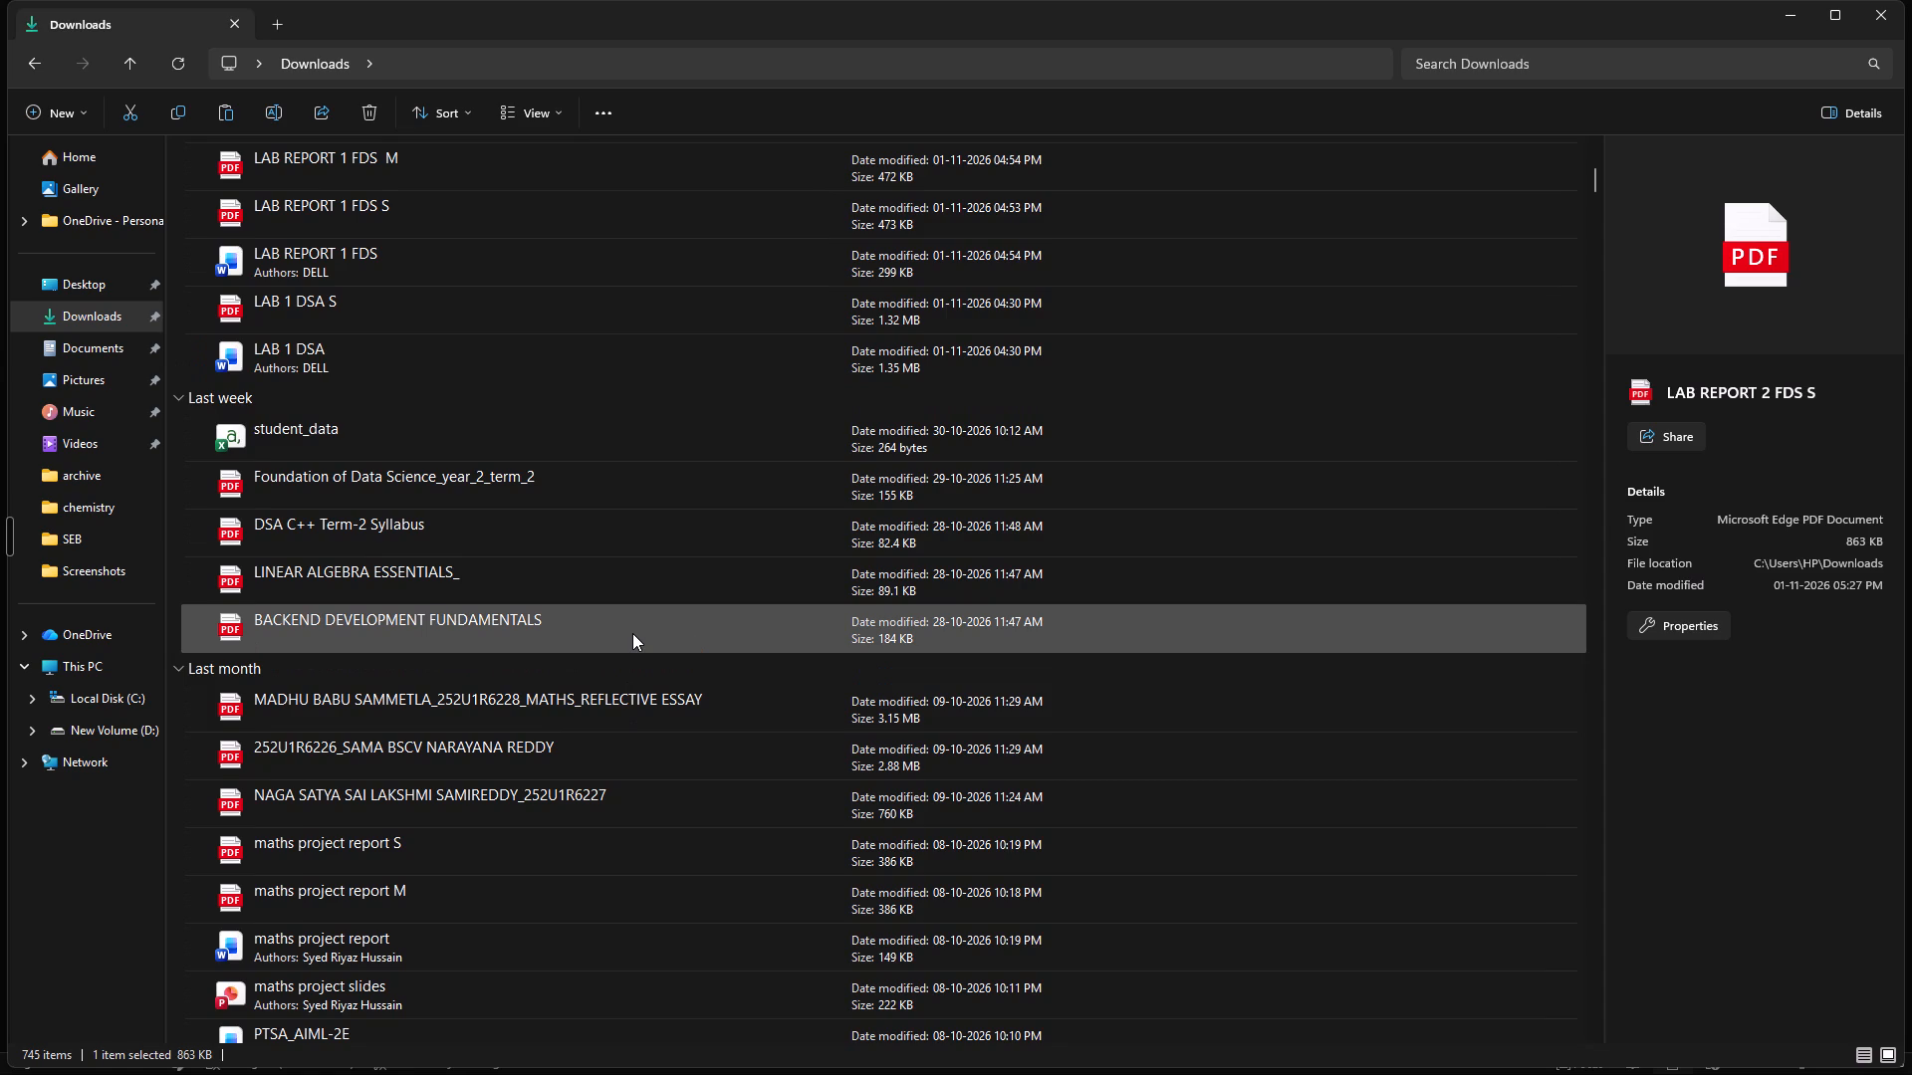
scroll(632, 633, up, 1)
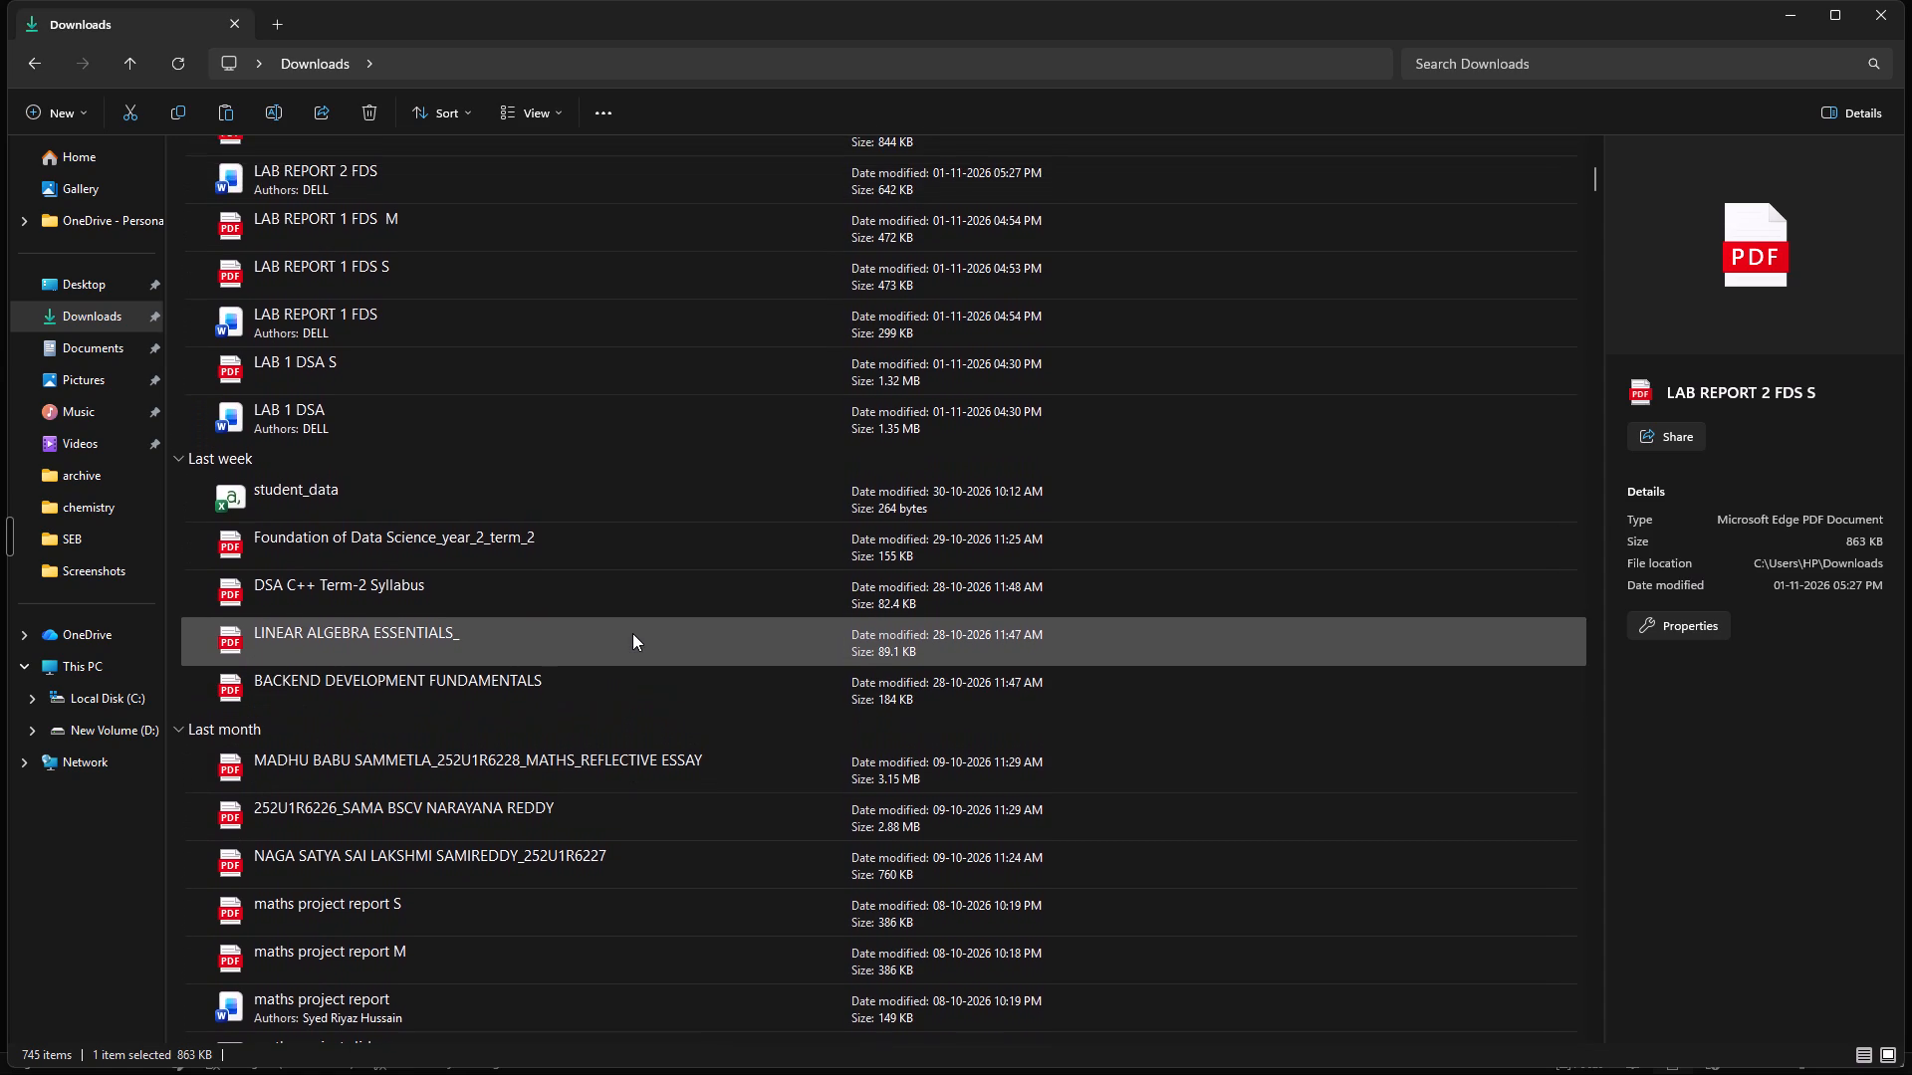
scroll(632, 633, up, 3)
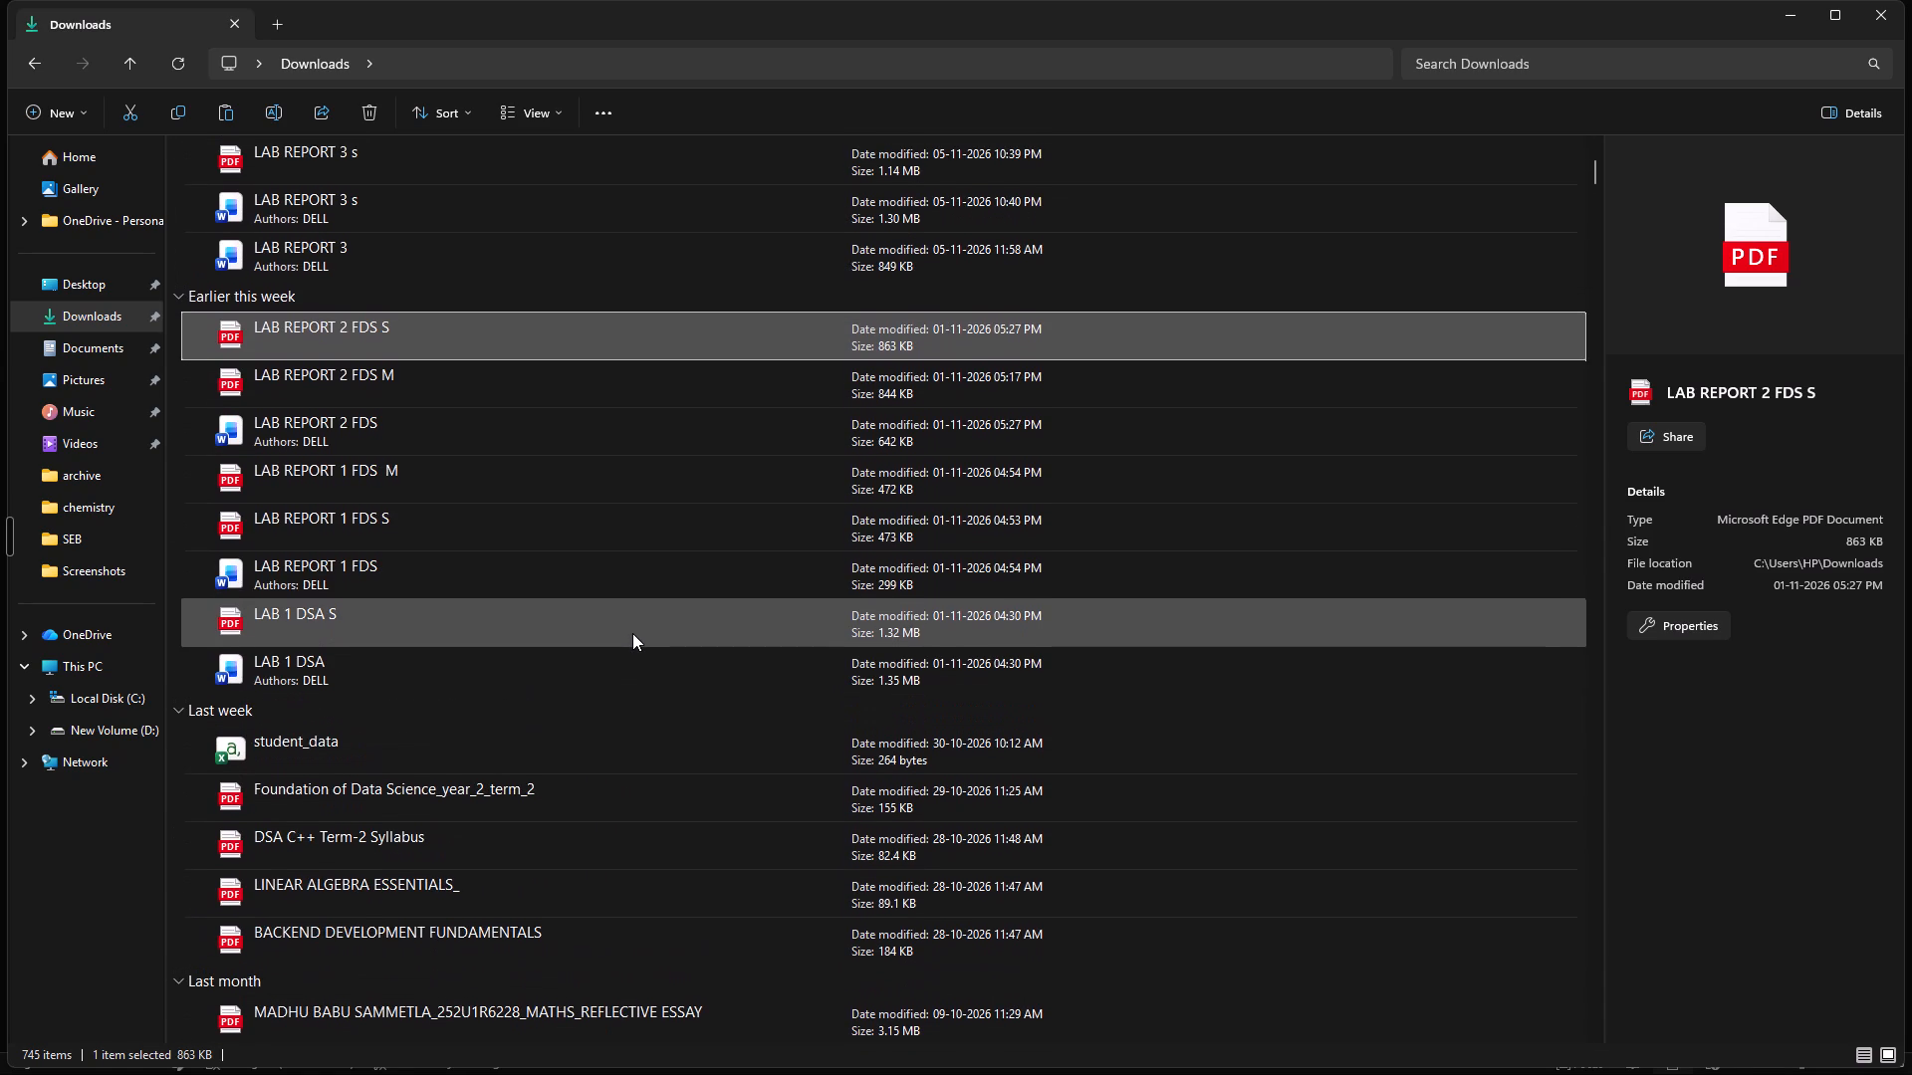
double_click(632, 633)
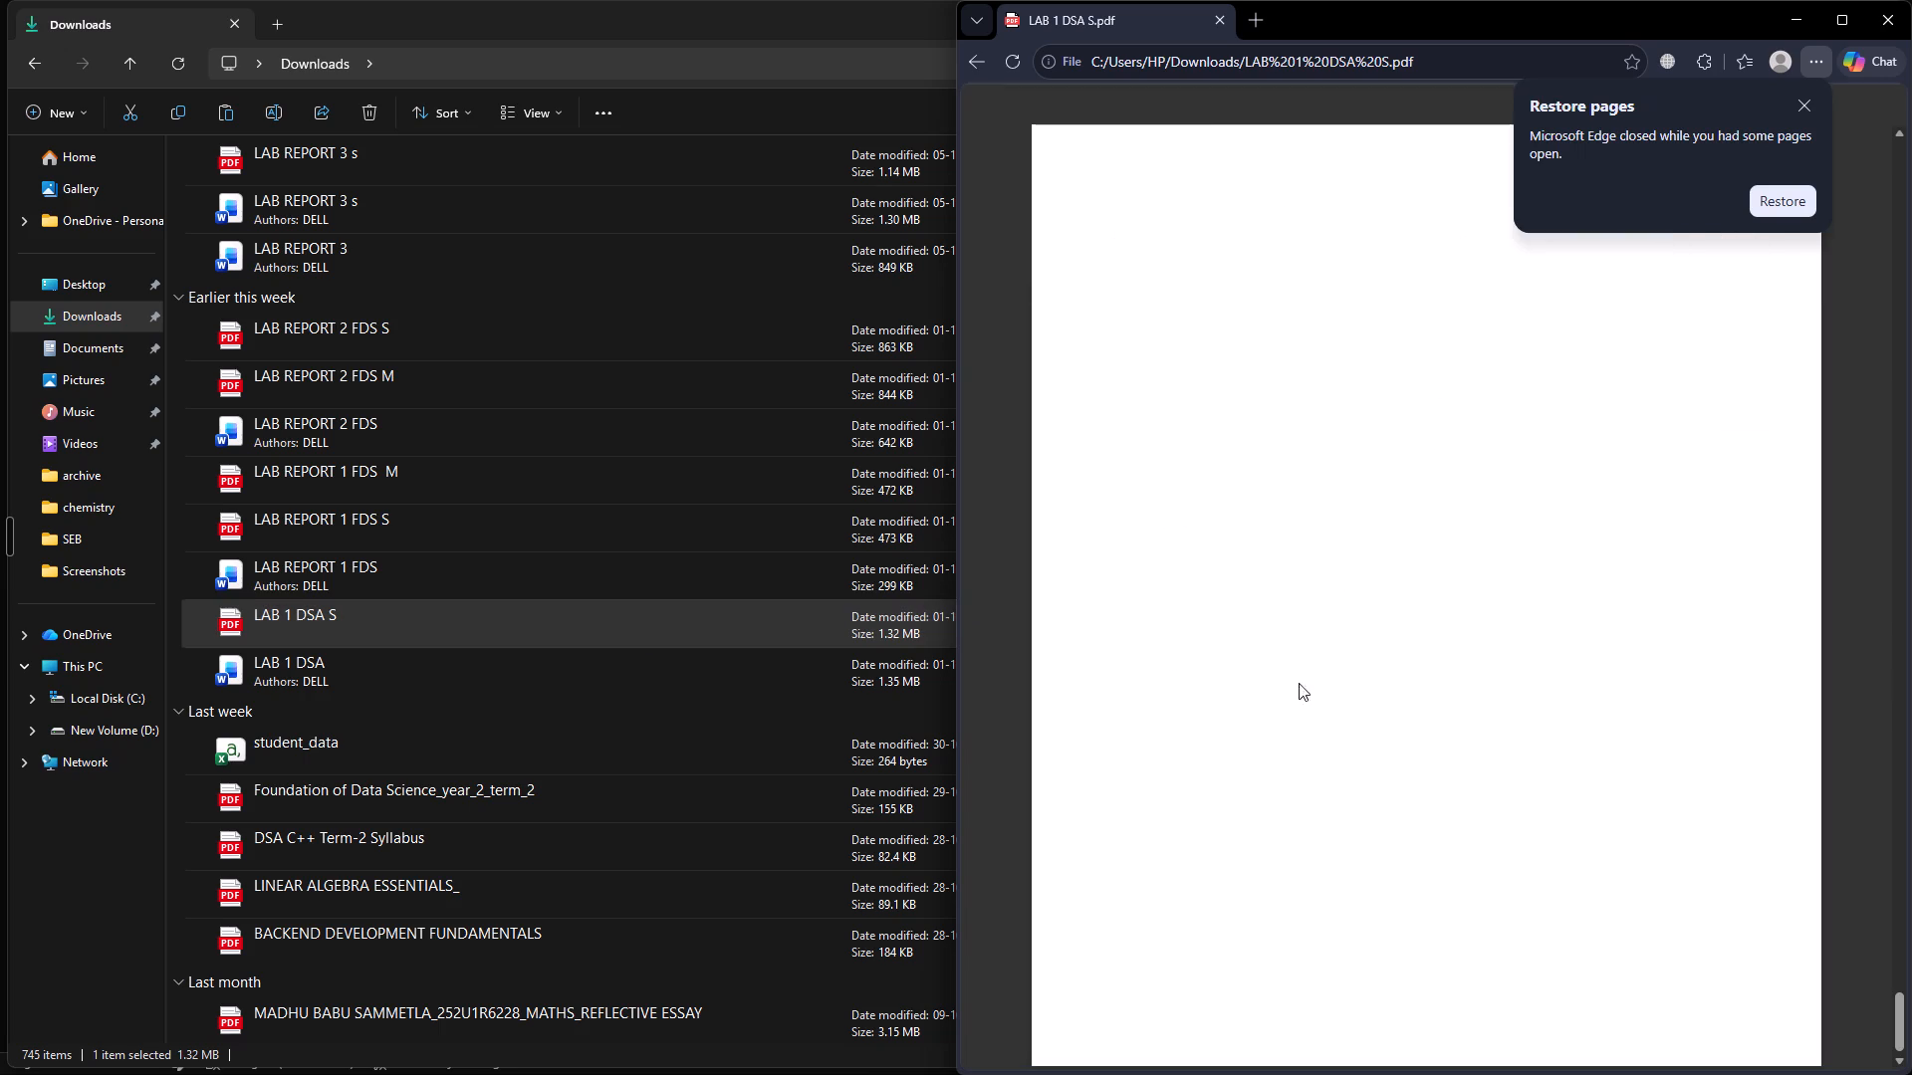
Examine how the LAB 1 report lays out its cover page, headings, code and test-case screenshots, close it and return to the LAB 3 DSA document.
scroll(1481, 752, up, 12)
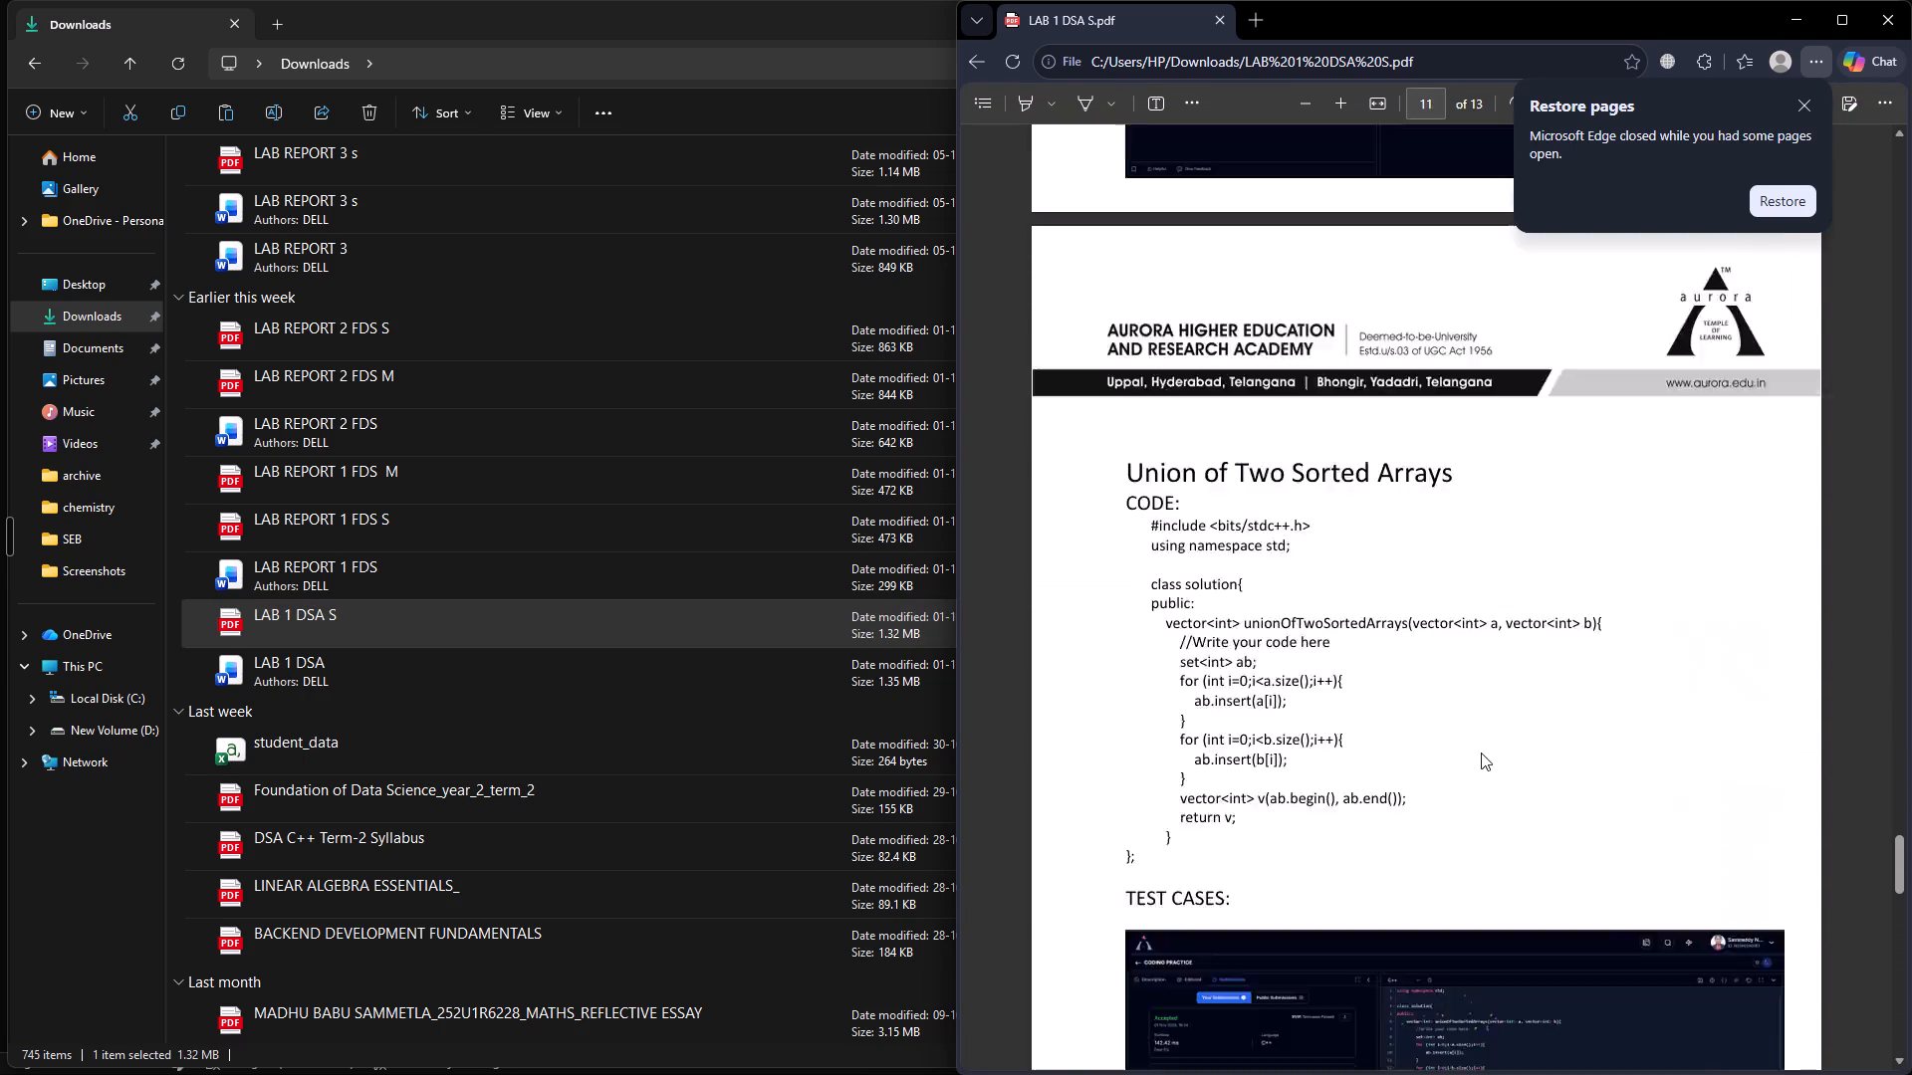
scroll(1481, 752, up, 14)
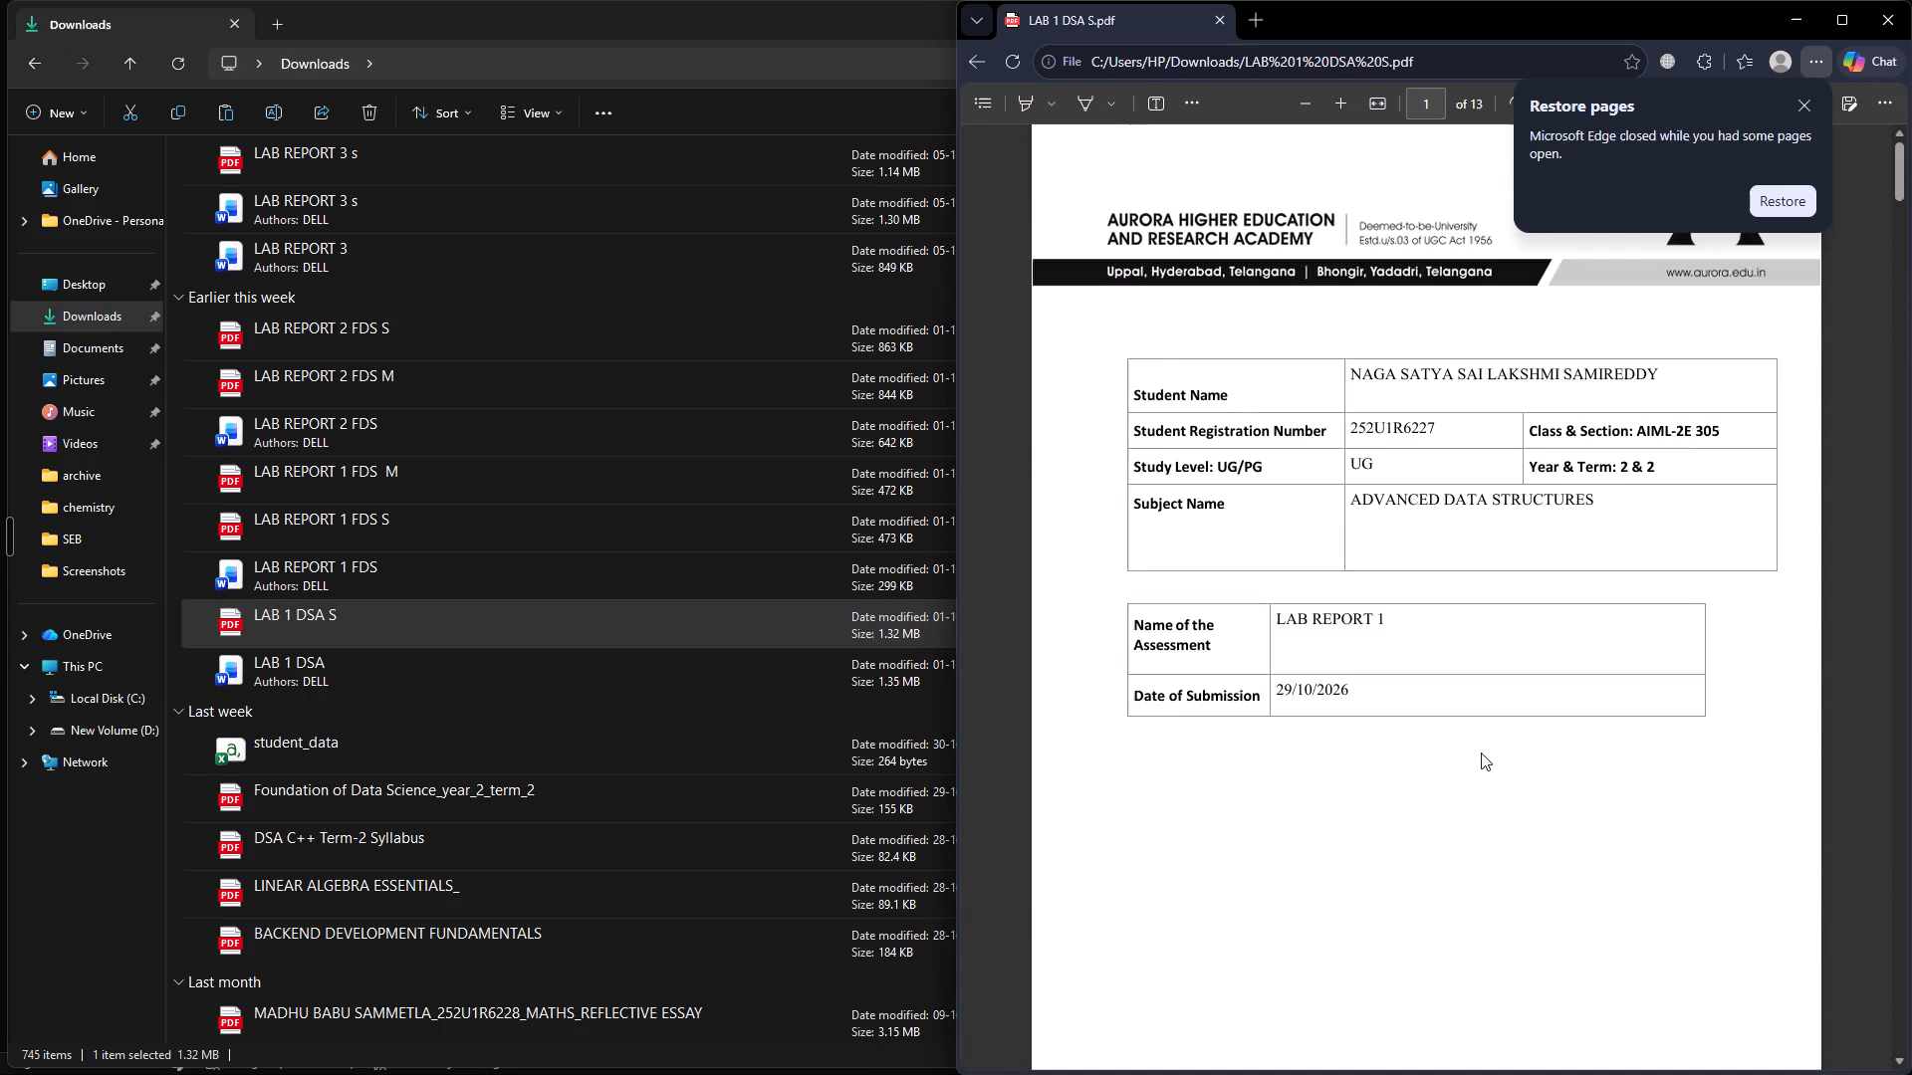
scroll(1481, 752, down, 13)
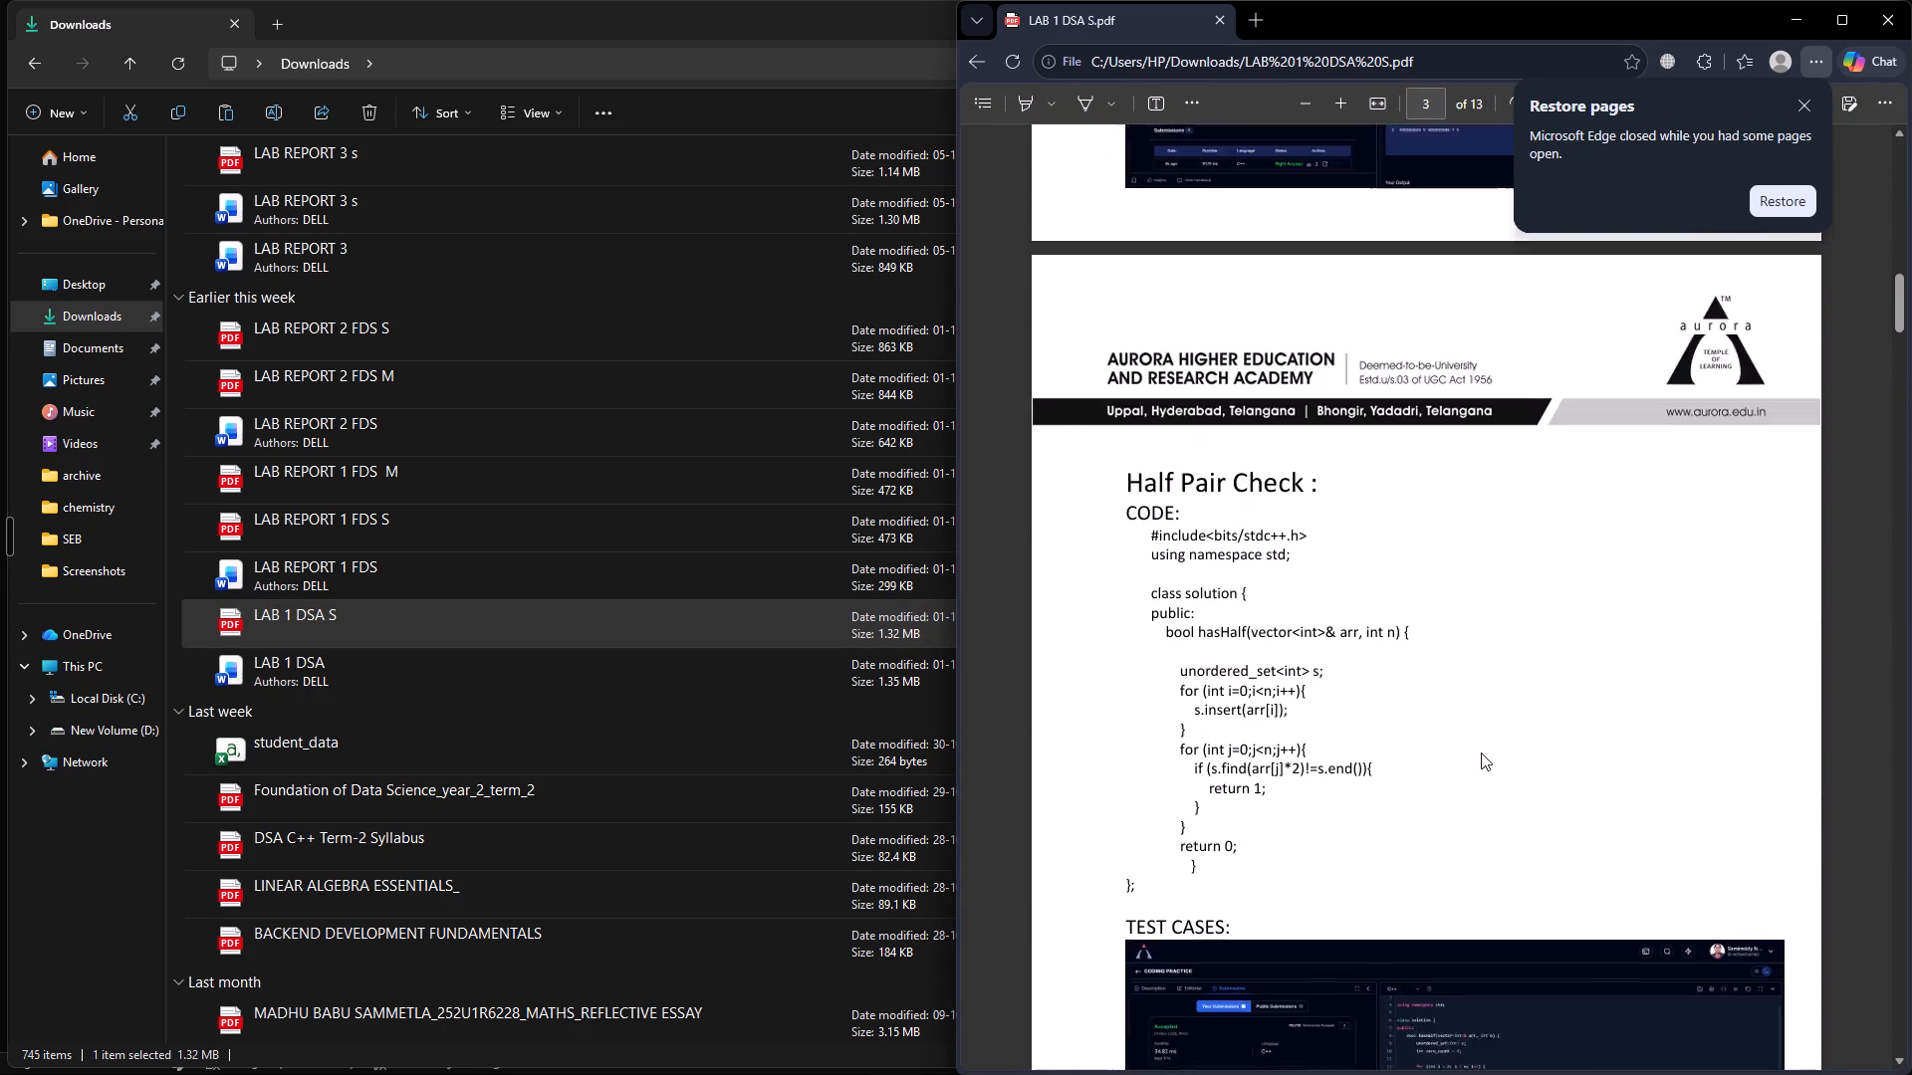
scroll(1481, 752, down, 2)
scroll(1481, 752, up, 2)
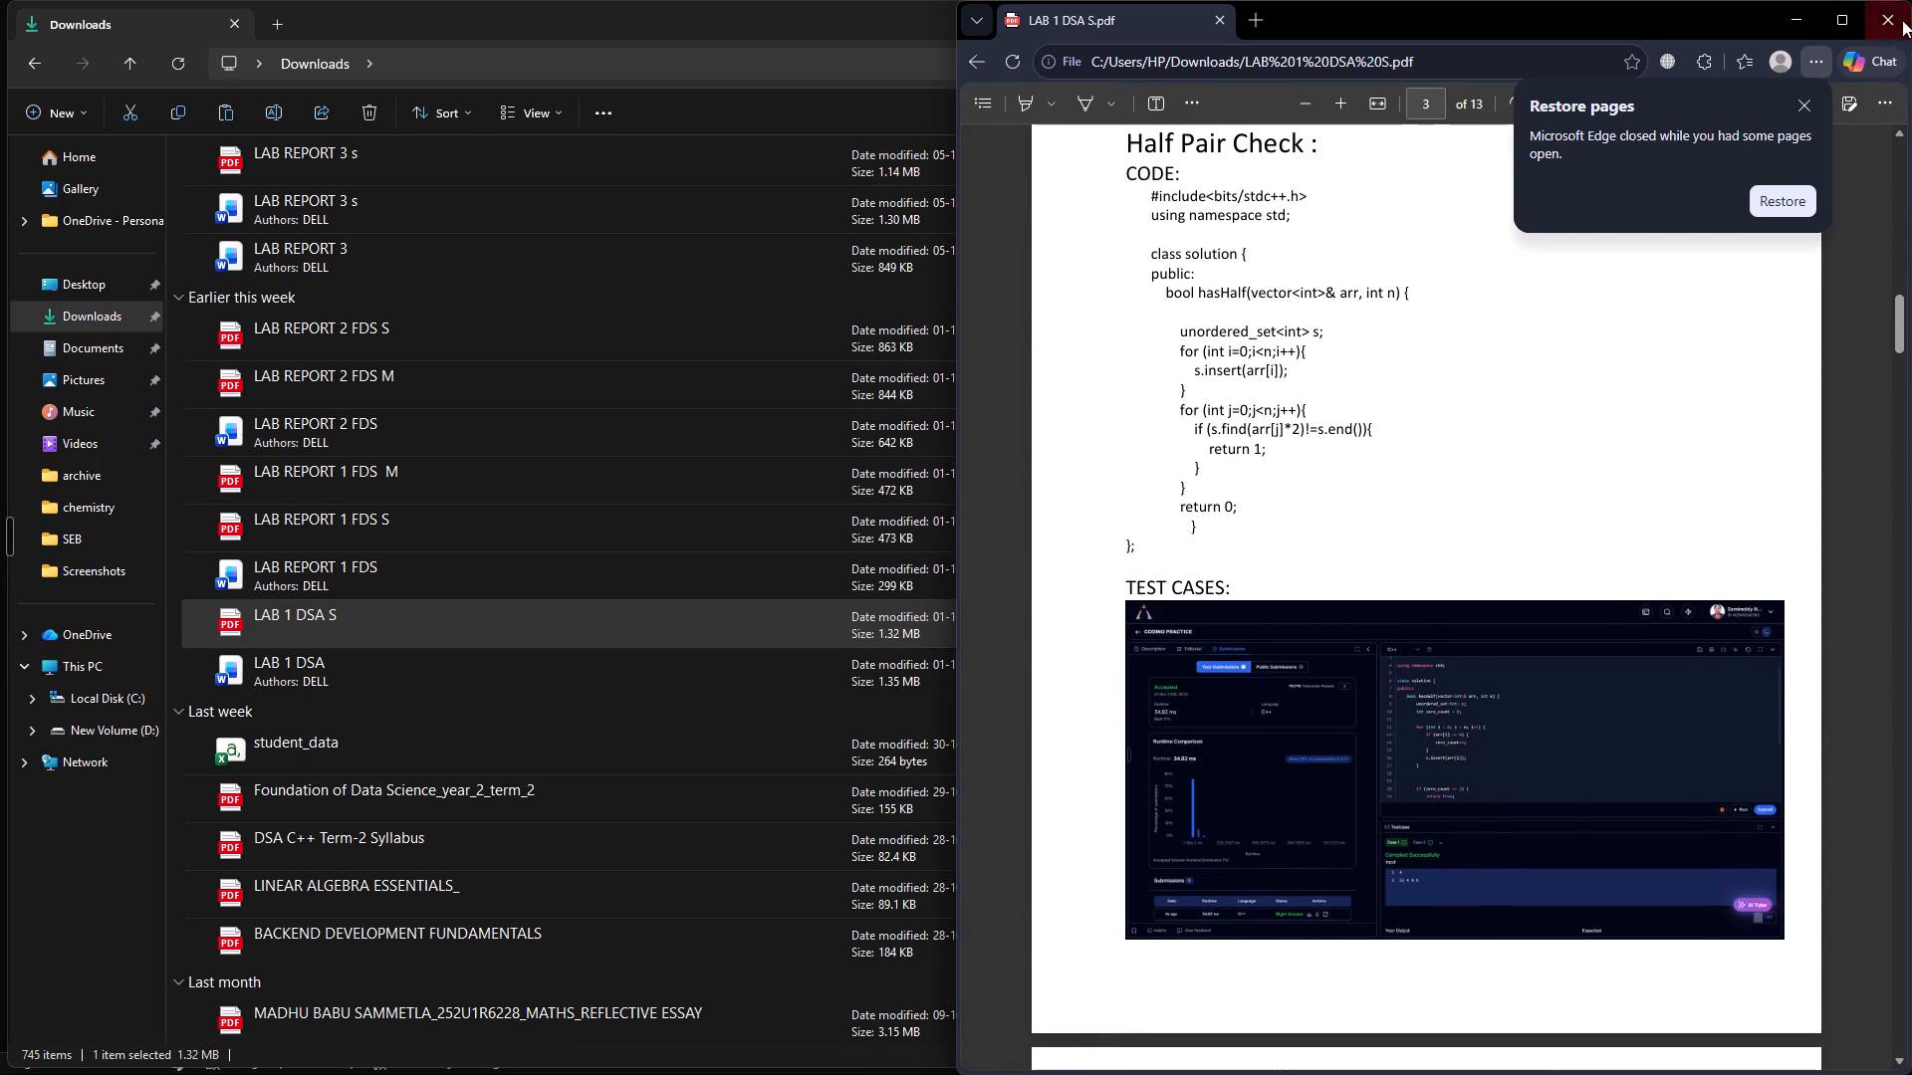
click(1900, 23)
click(1797, 26)
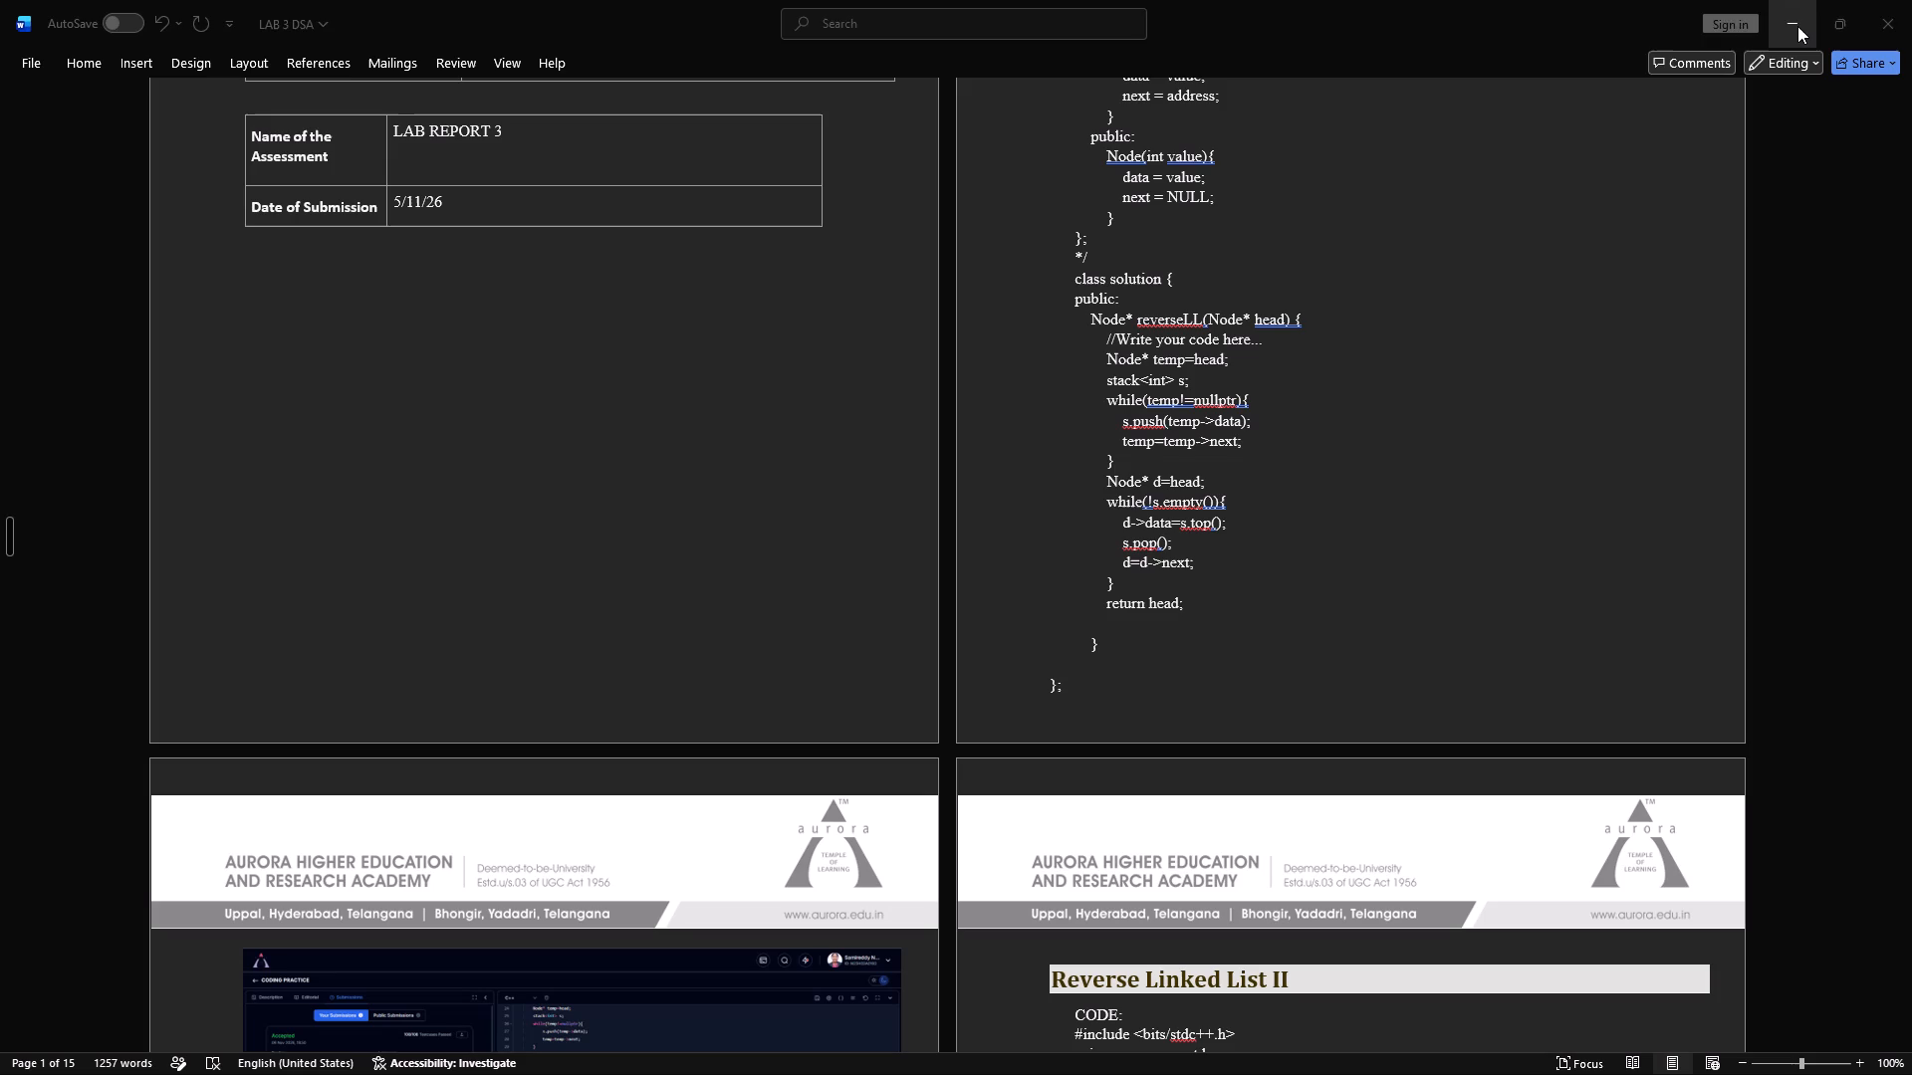
Delete the blank lines between the Complexity Analysis paragraphs under the first result screenshot on page 3, keeping all the text intact.
scroll(853, 609, down, 1)
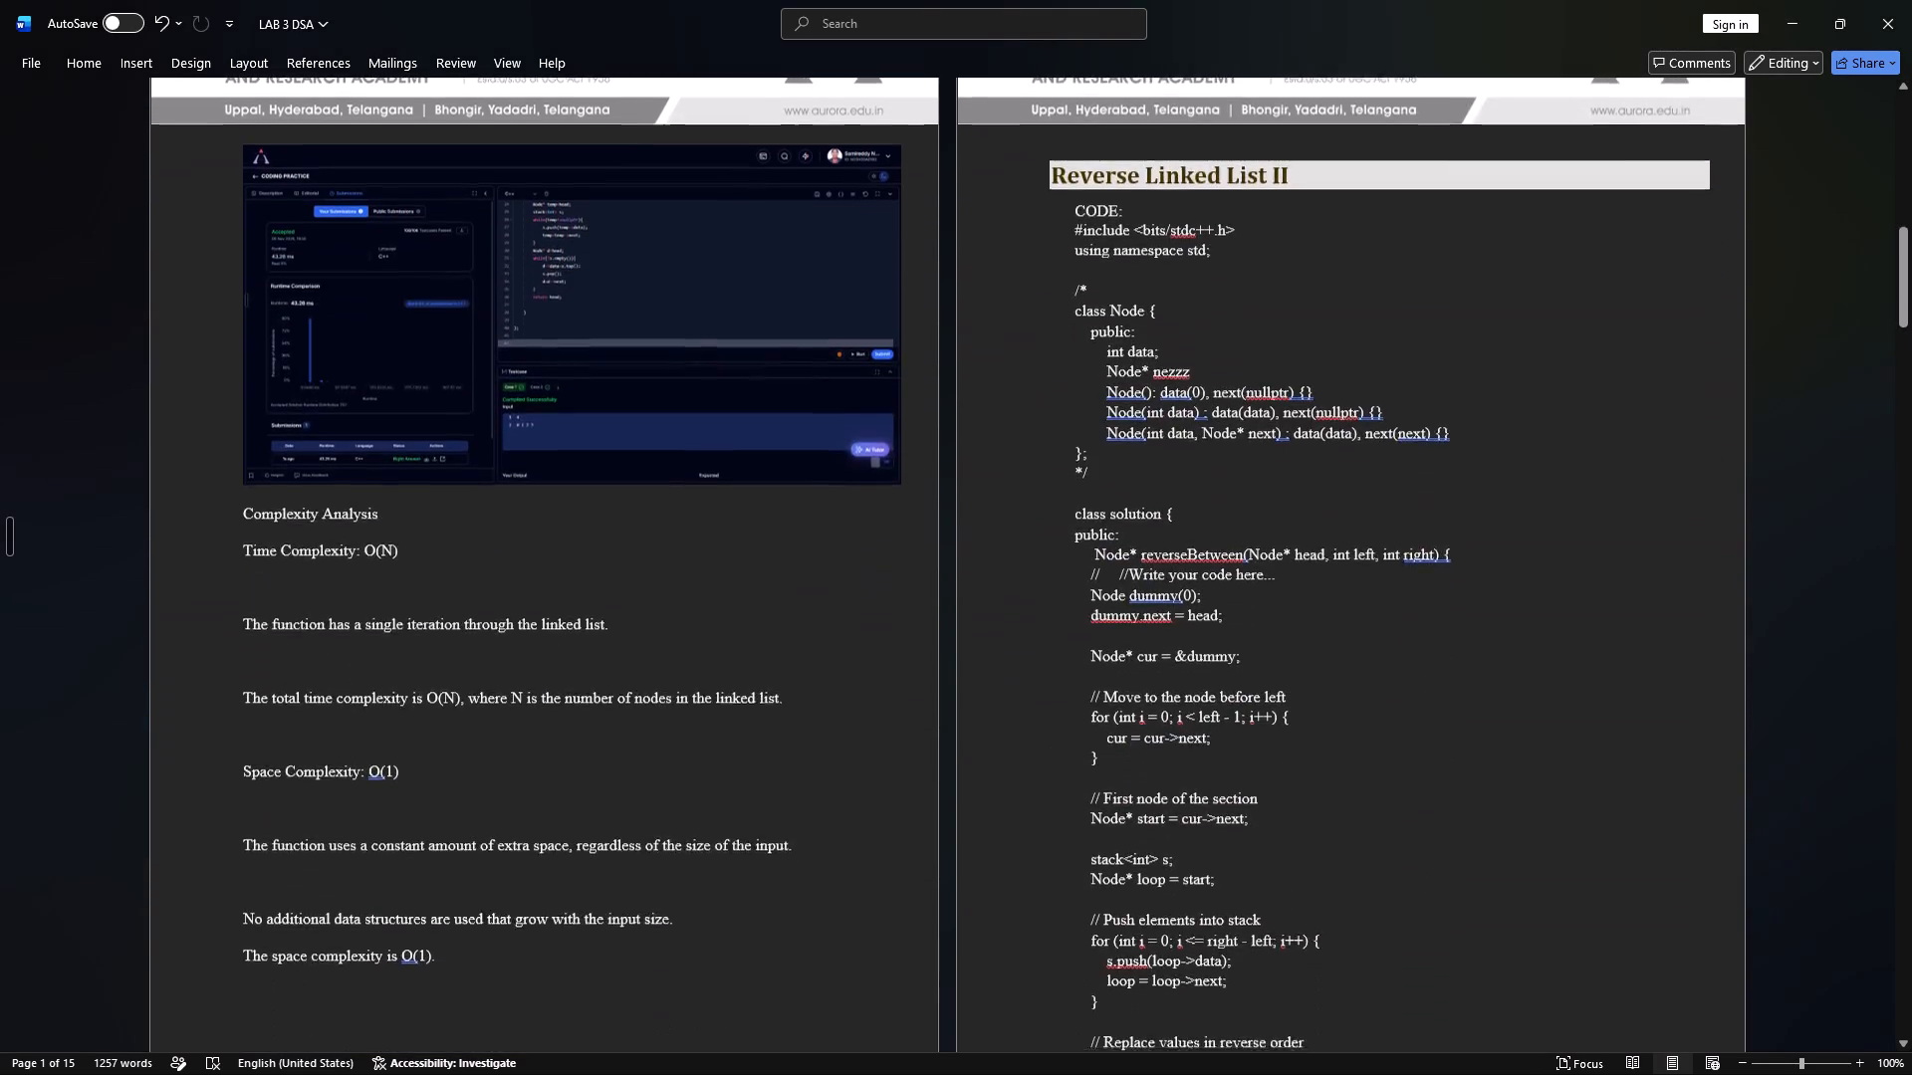
scroll(853, 609, down, 1)
scroll(853, 609, up, 2)
scroll(853, 609, down, 1)
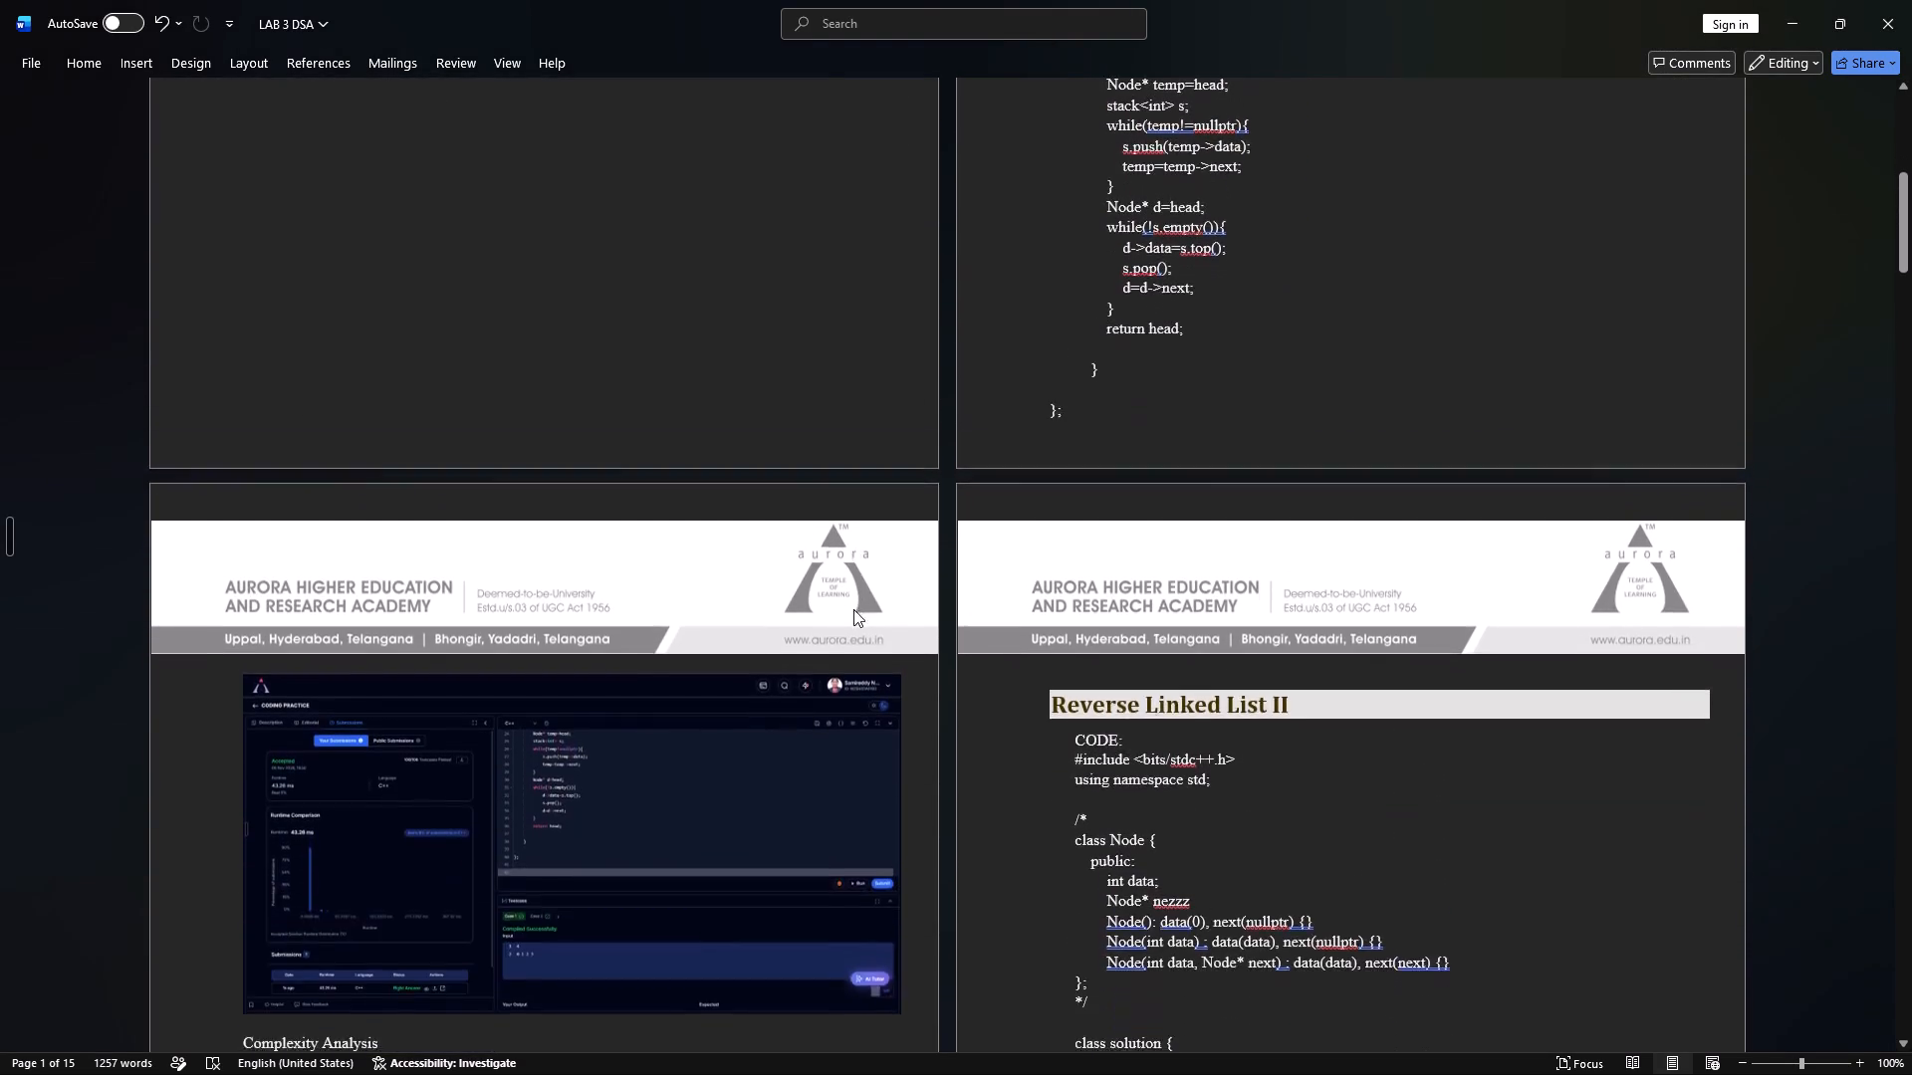
scroll(853, 609, down, 2)
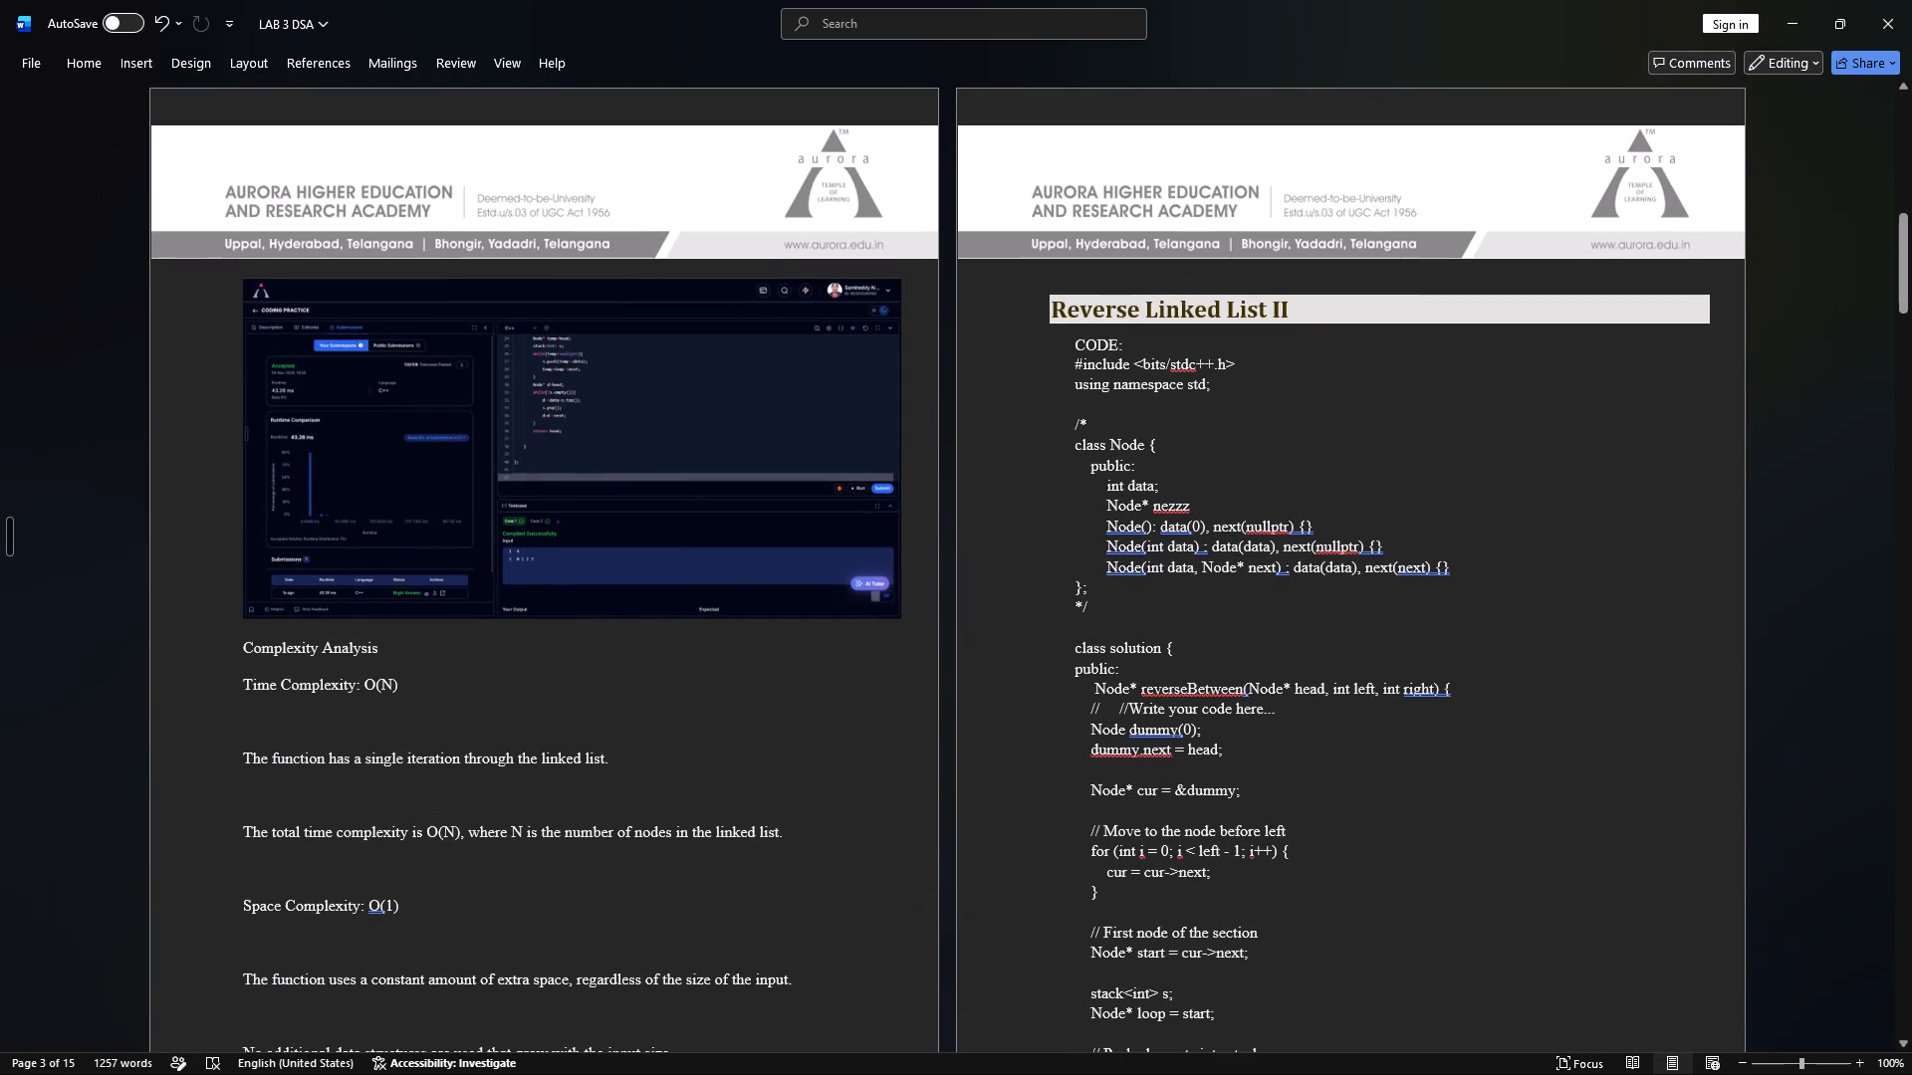
click(304, 800)
key(BackSpace)
key(BackSpace)
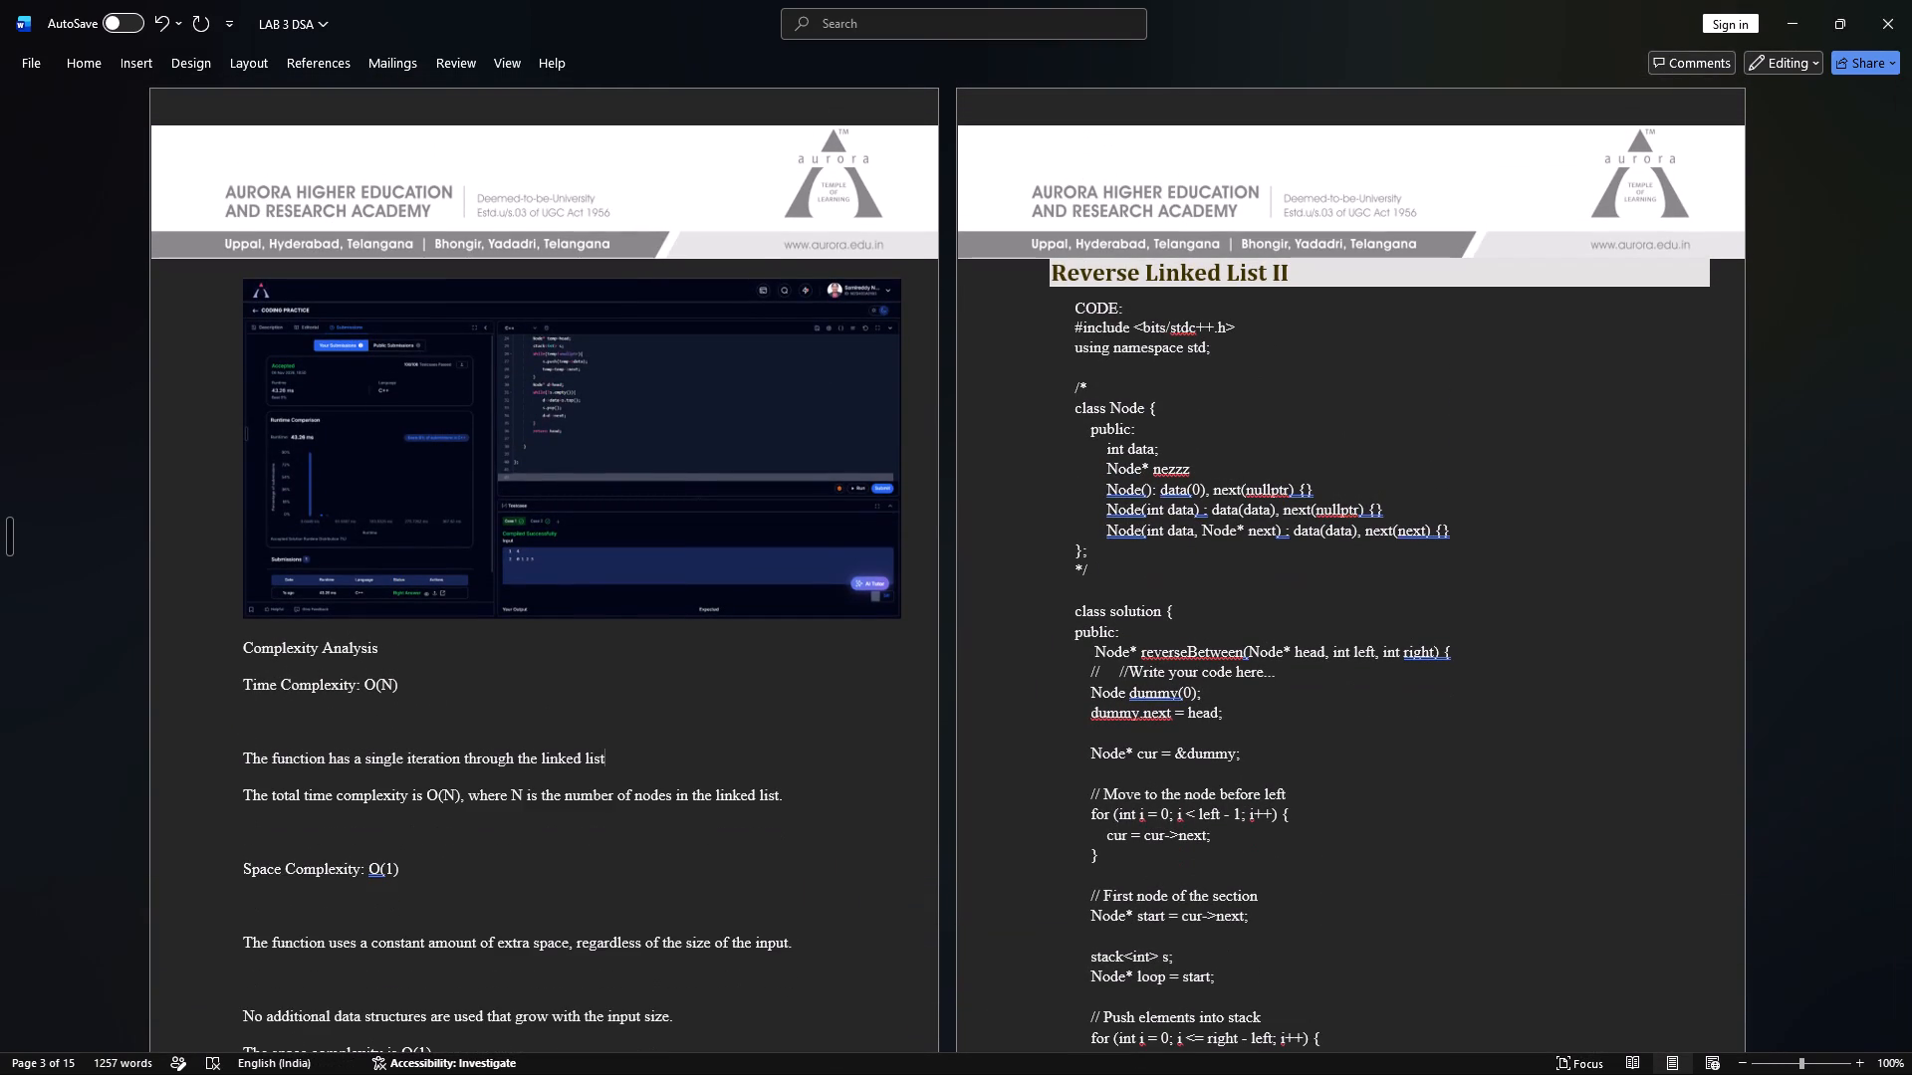
key(ctrl+z)
click(250, 736)
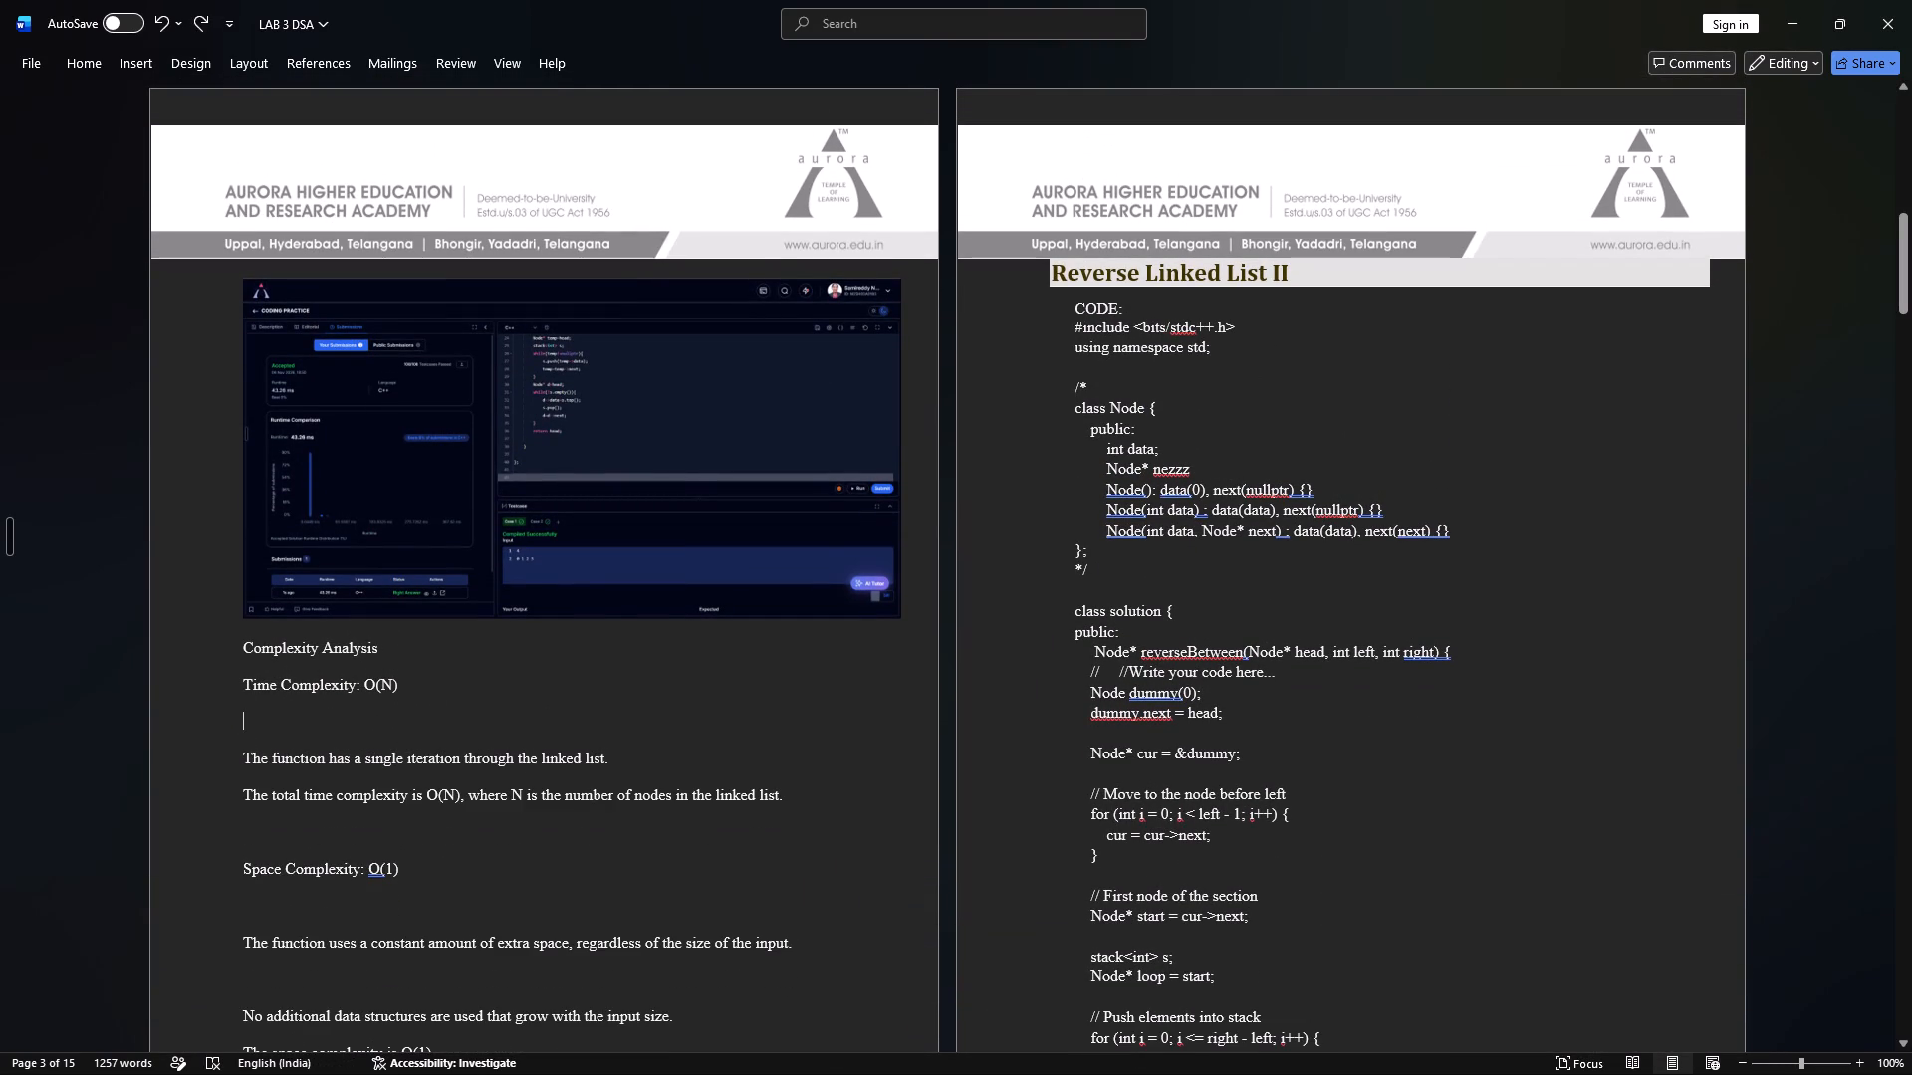
key(BackSpace)
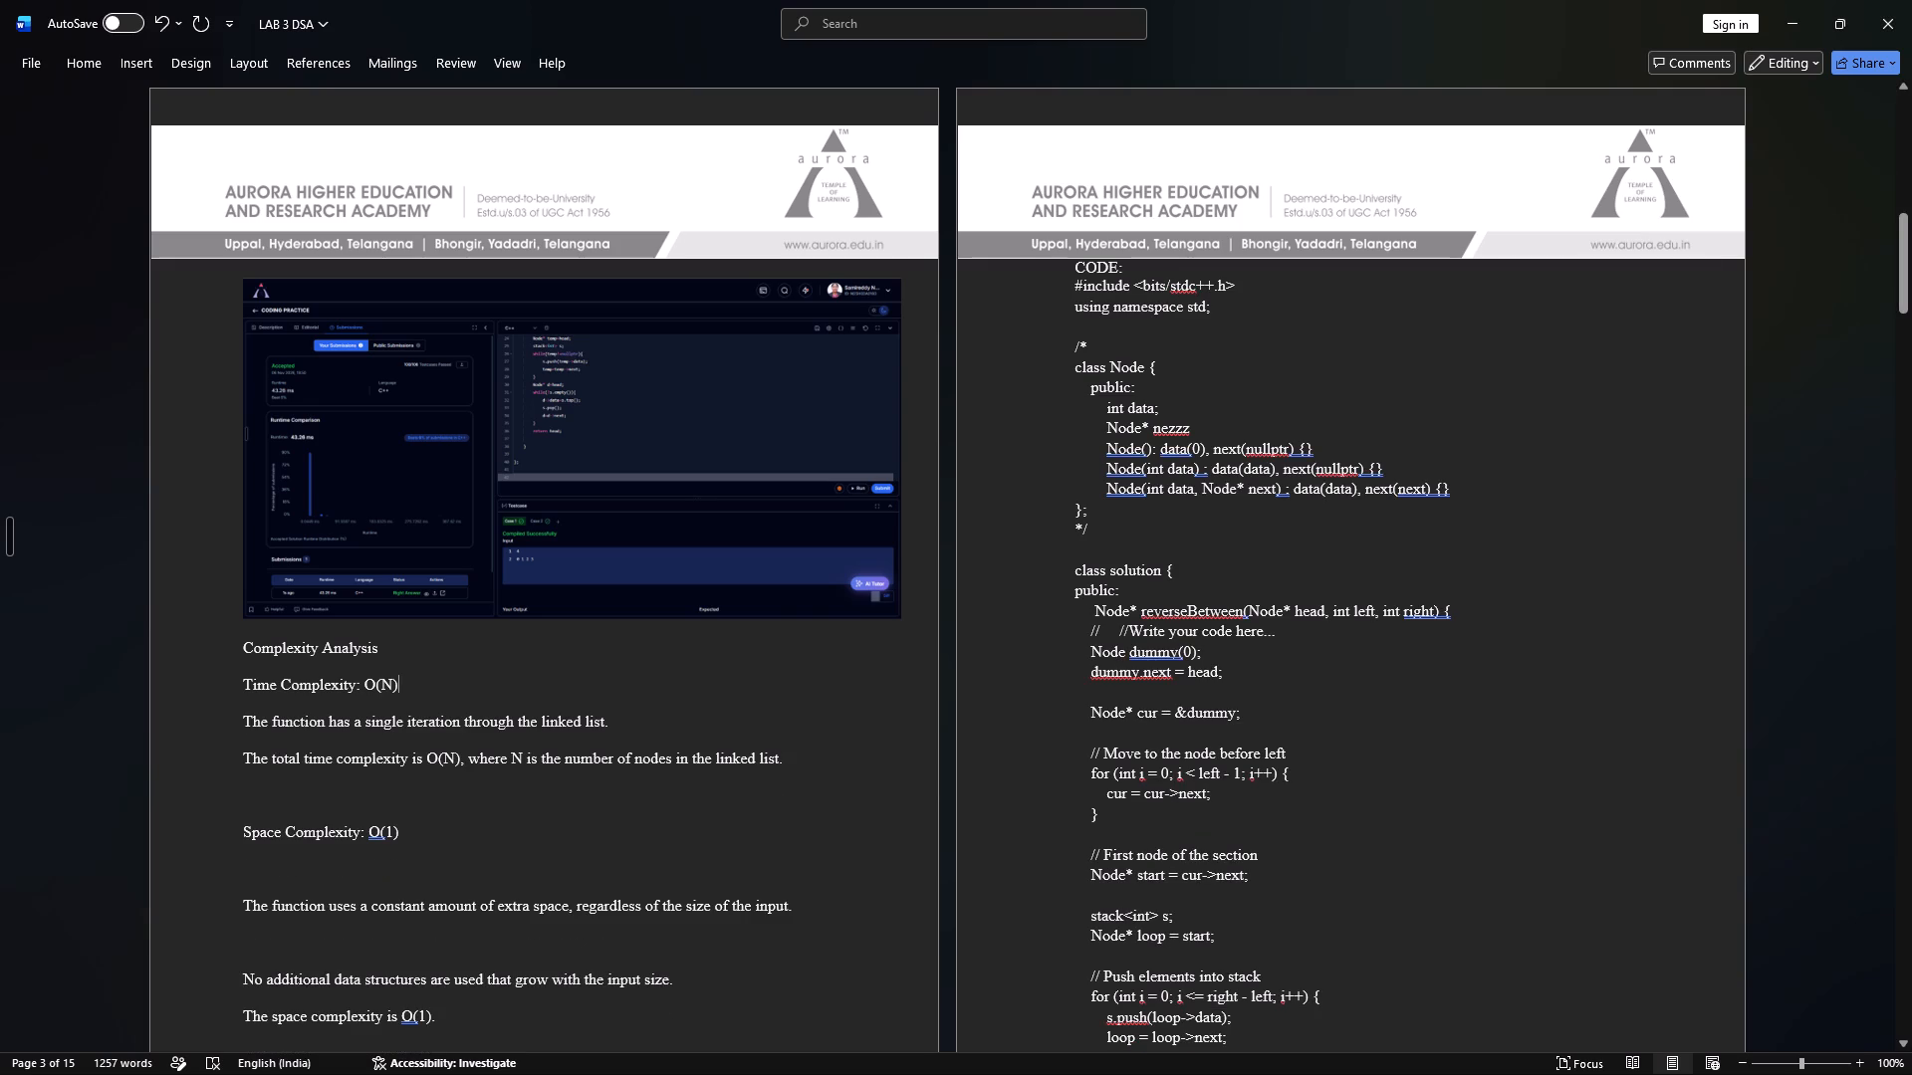
click(267, 793)
key(BackSpace)
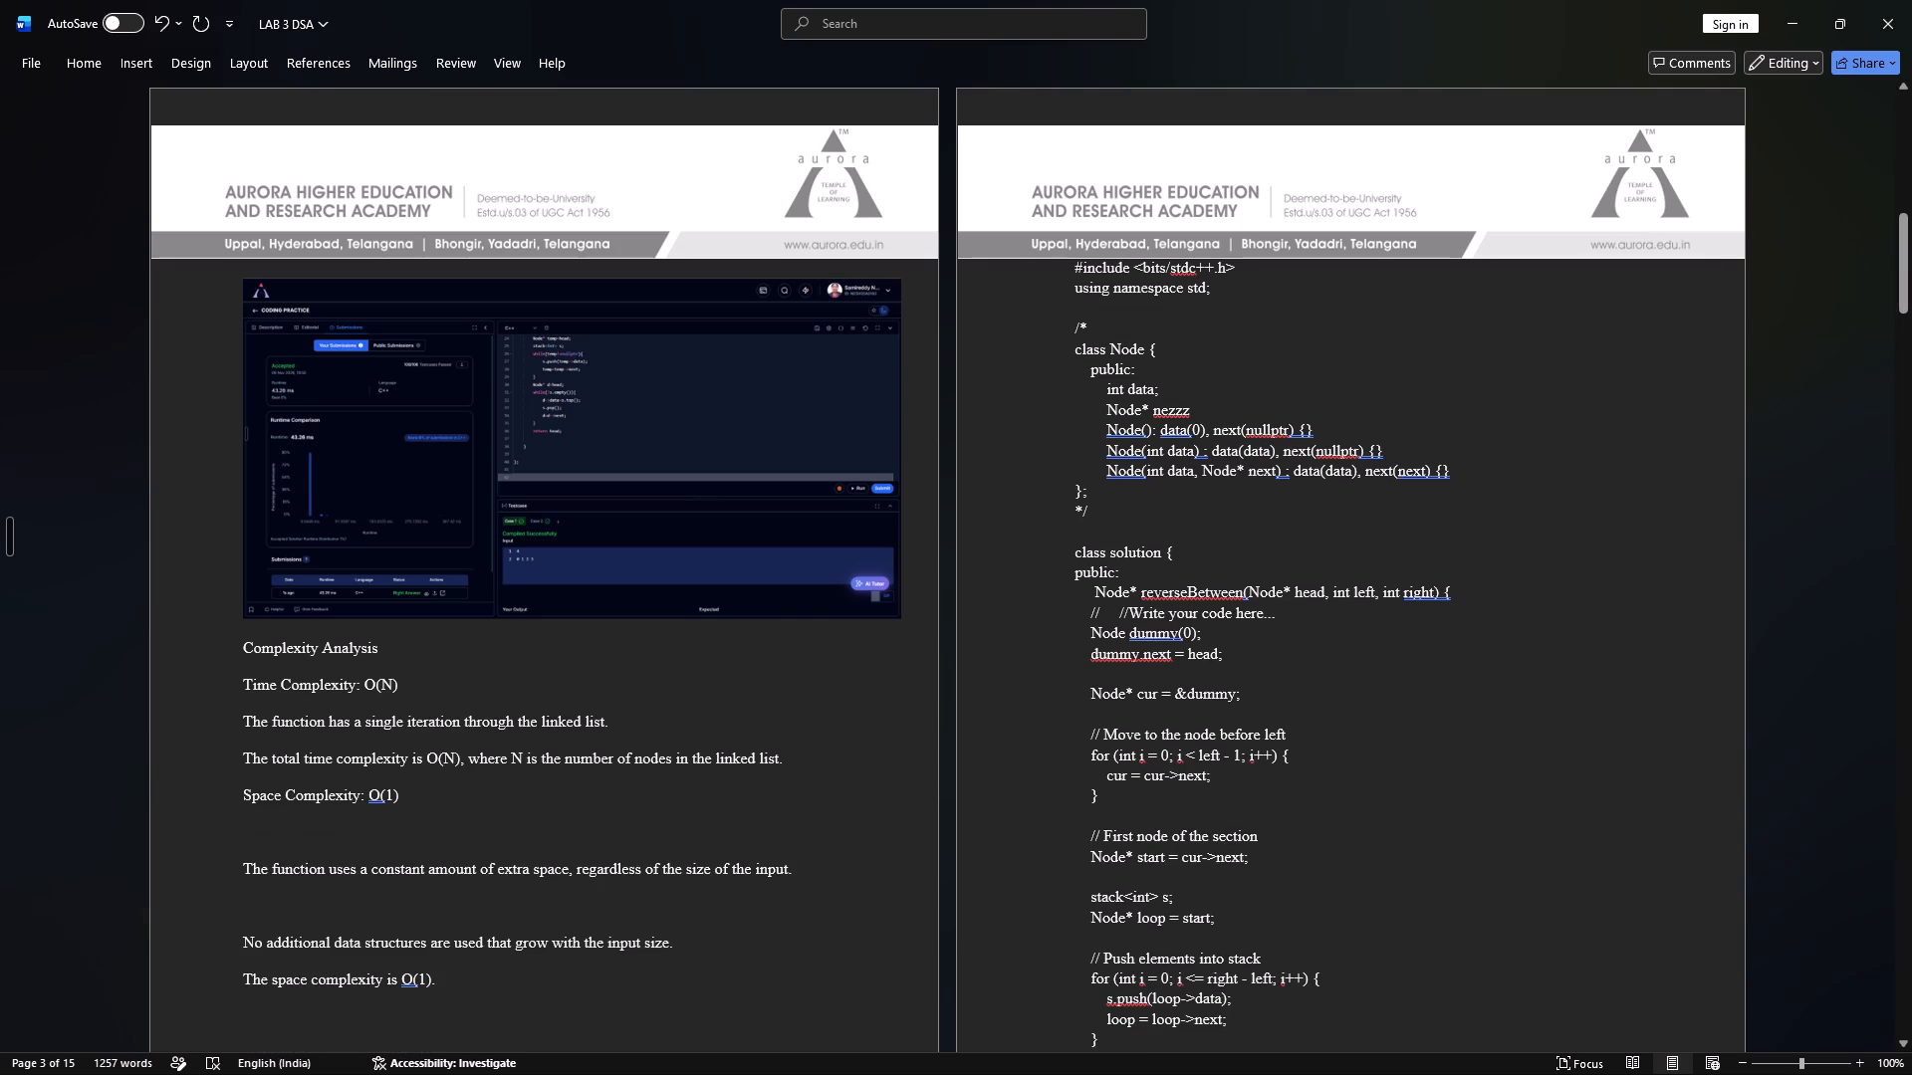
click(251, 829)
key(BackSpace)
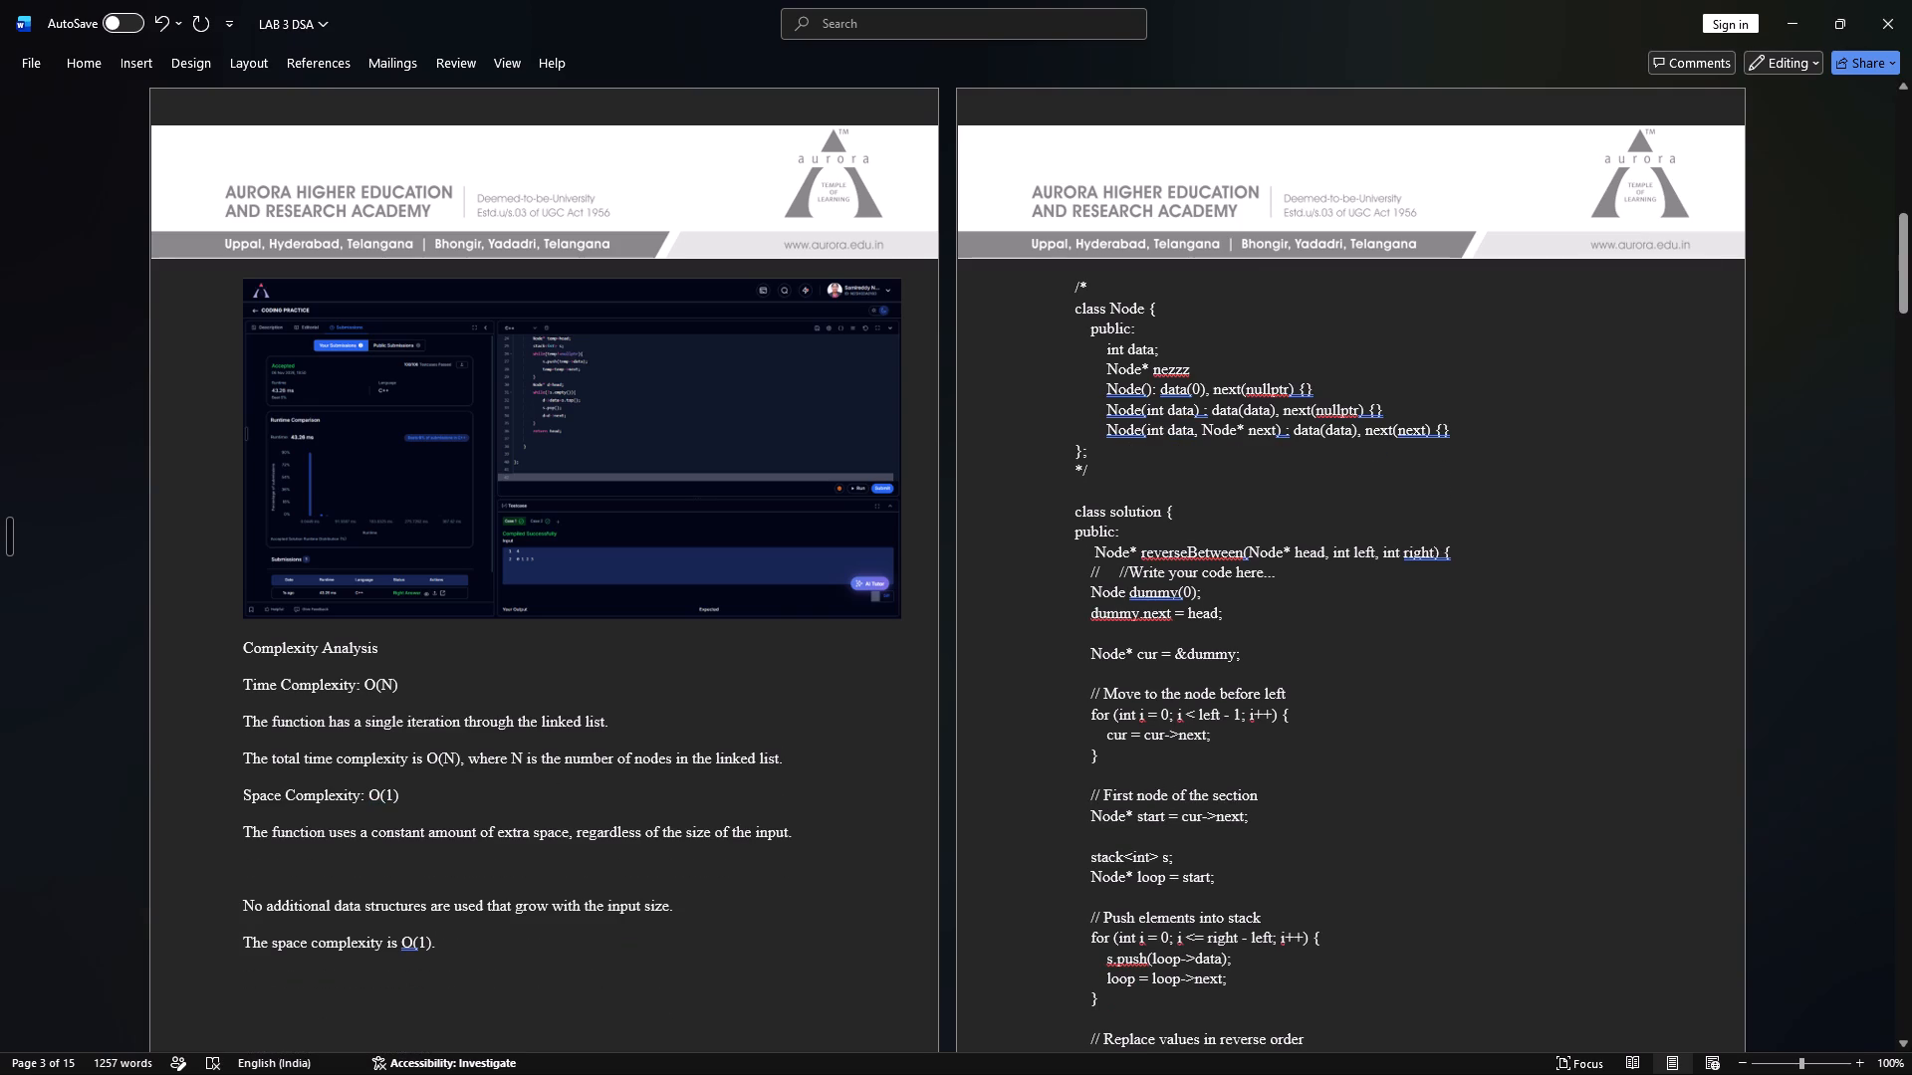
click(263, 874)
key(BackSpace)
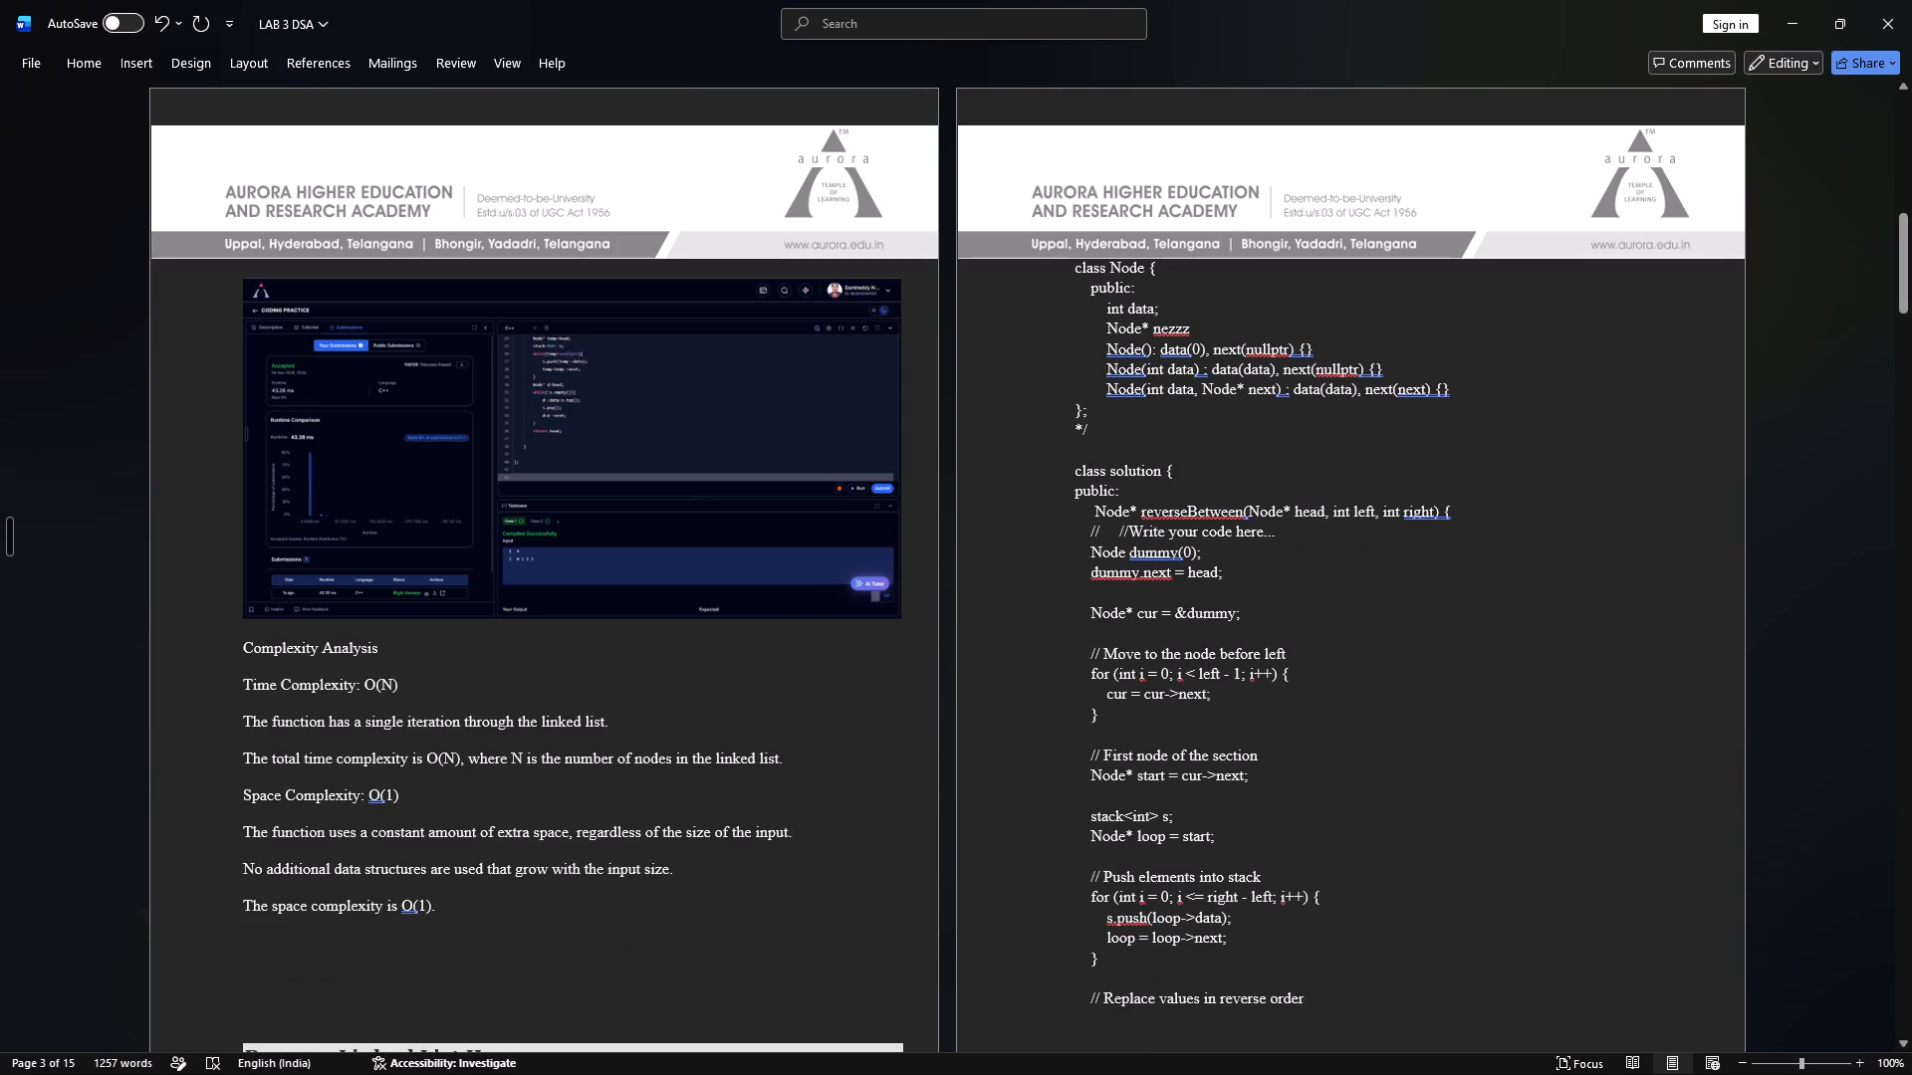
Add the label "TEST CASES:" at the top of page 3, with one blank line between it and the result screenshot.
scroll(321, 751, up, 1)
scroll(321, 751, down, 1)
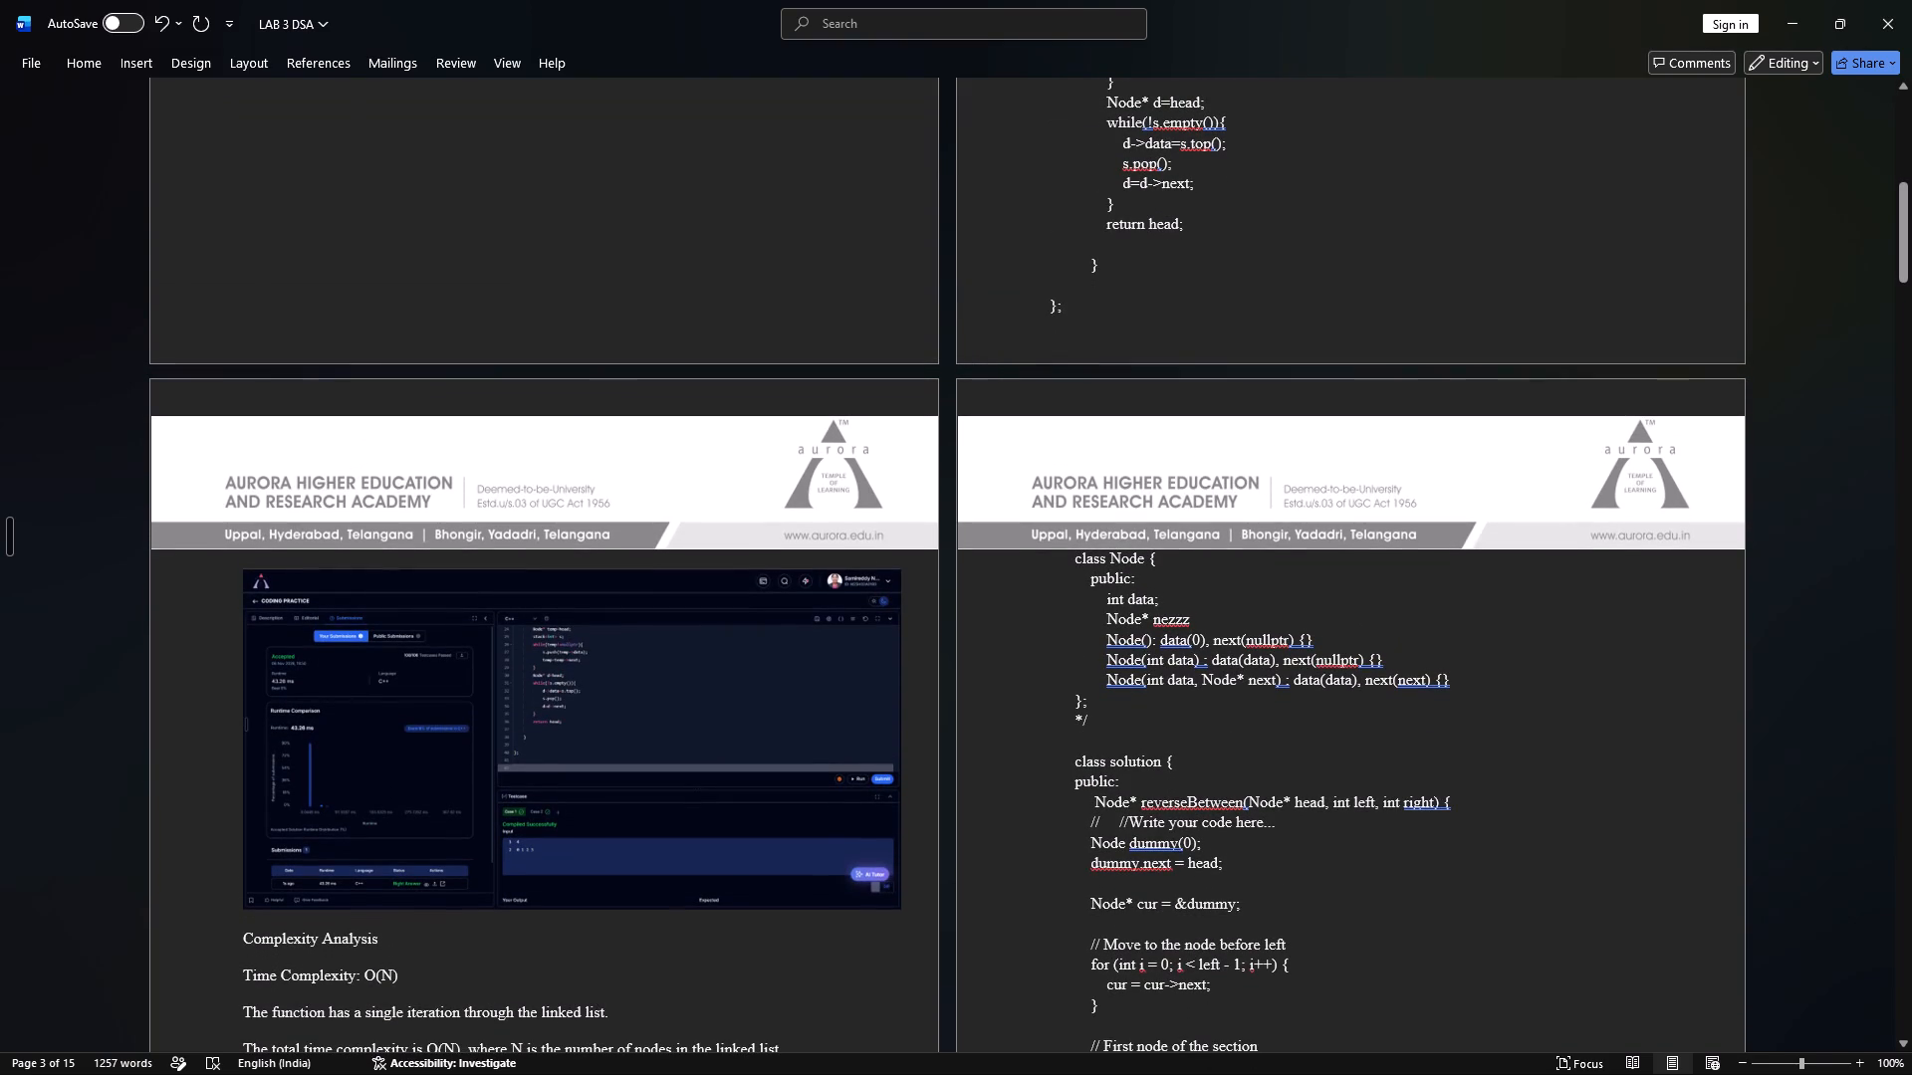
click(265, 556)
key(Return)
key(Return)
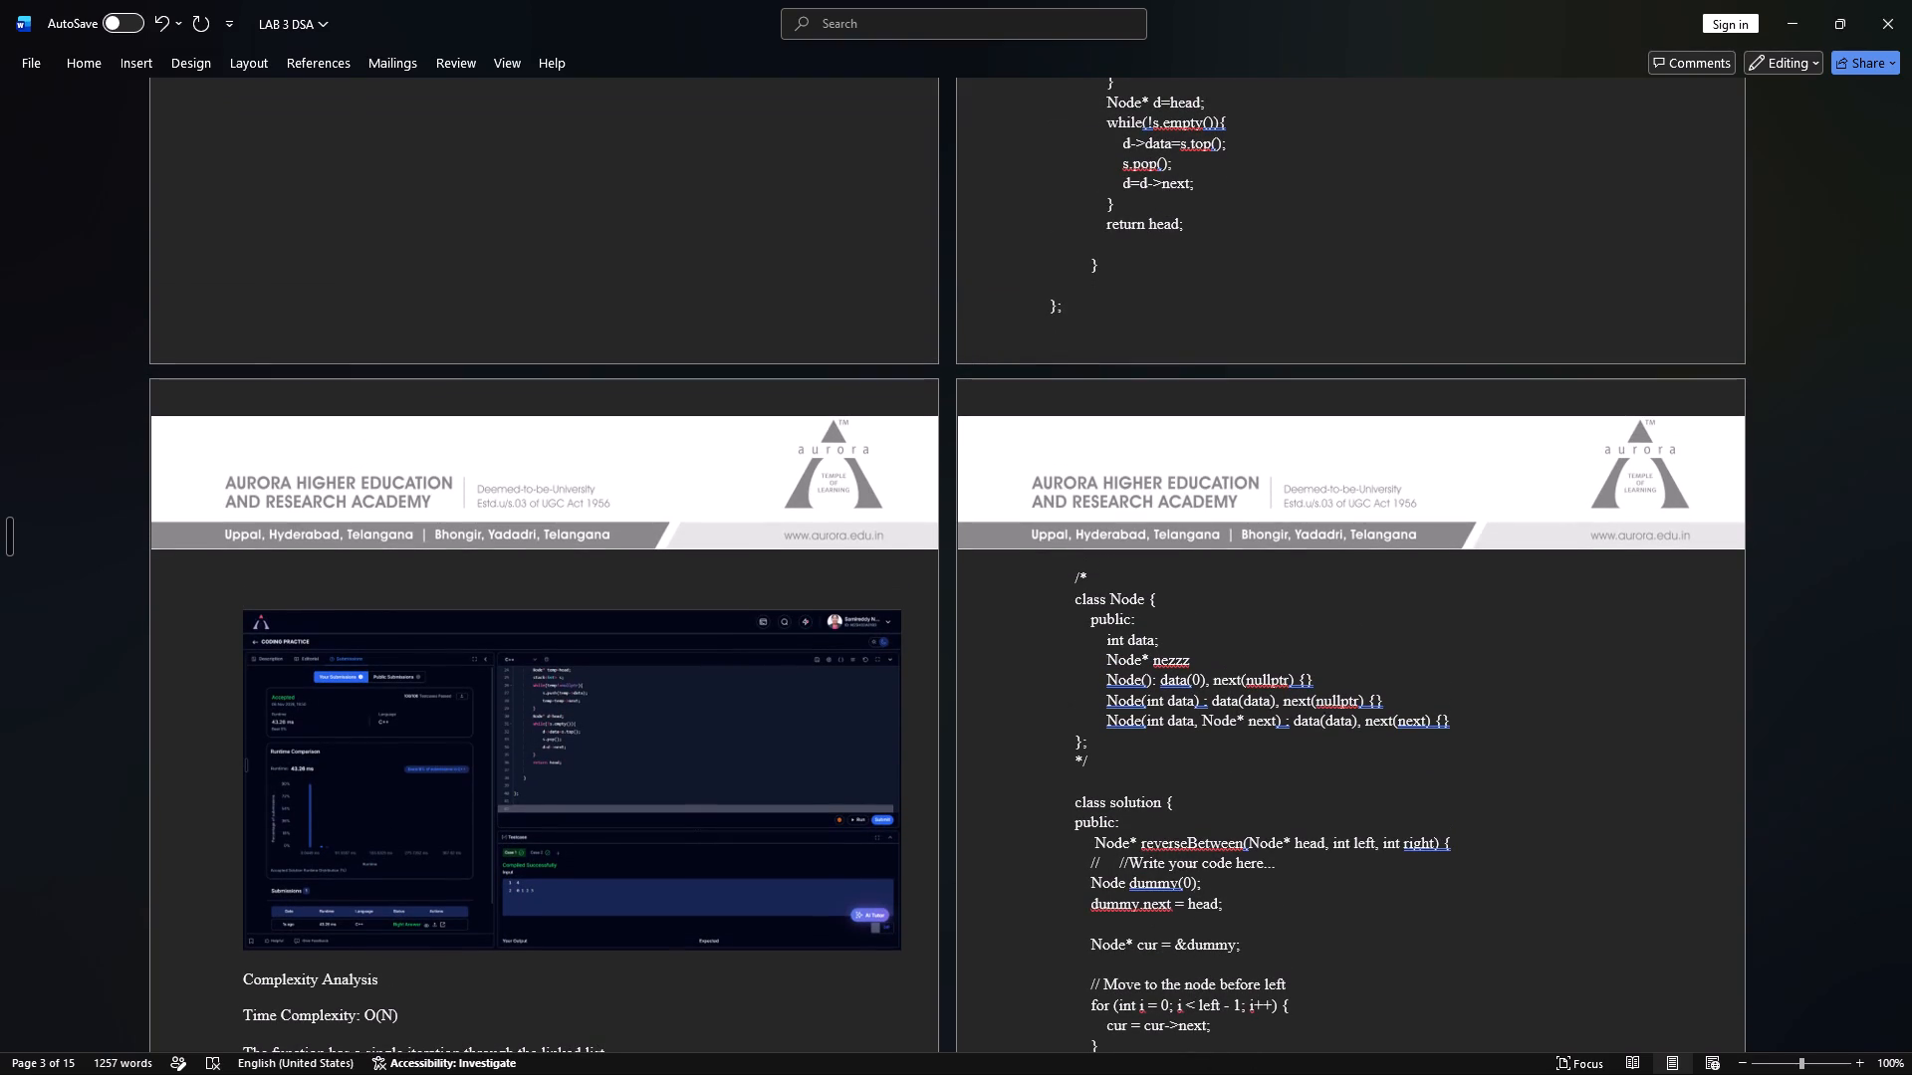
key(shift+t)
text(EST)
key(space)
text(CASES)
key(shift+colon)
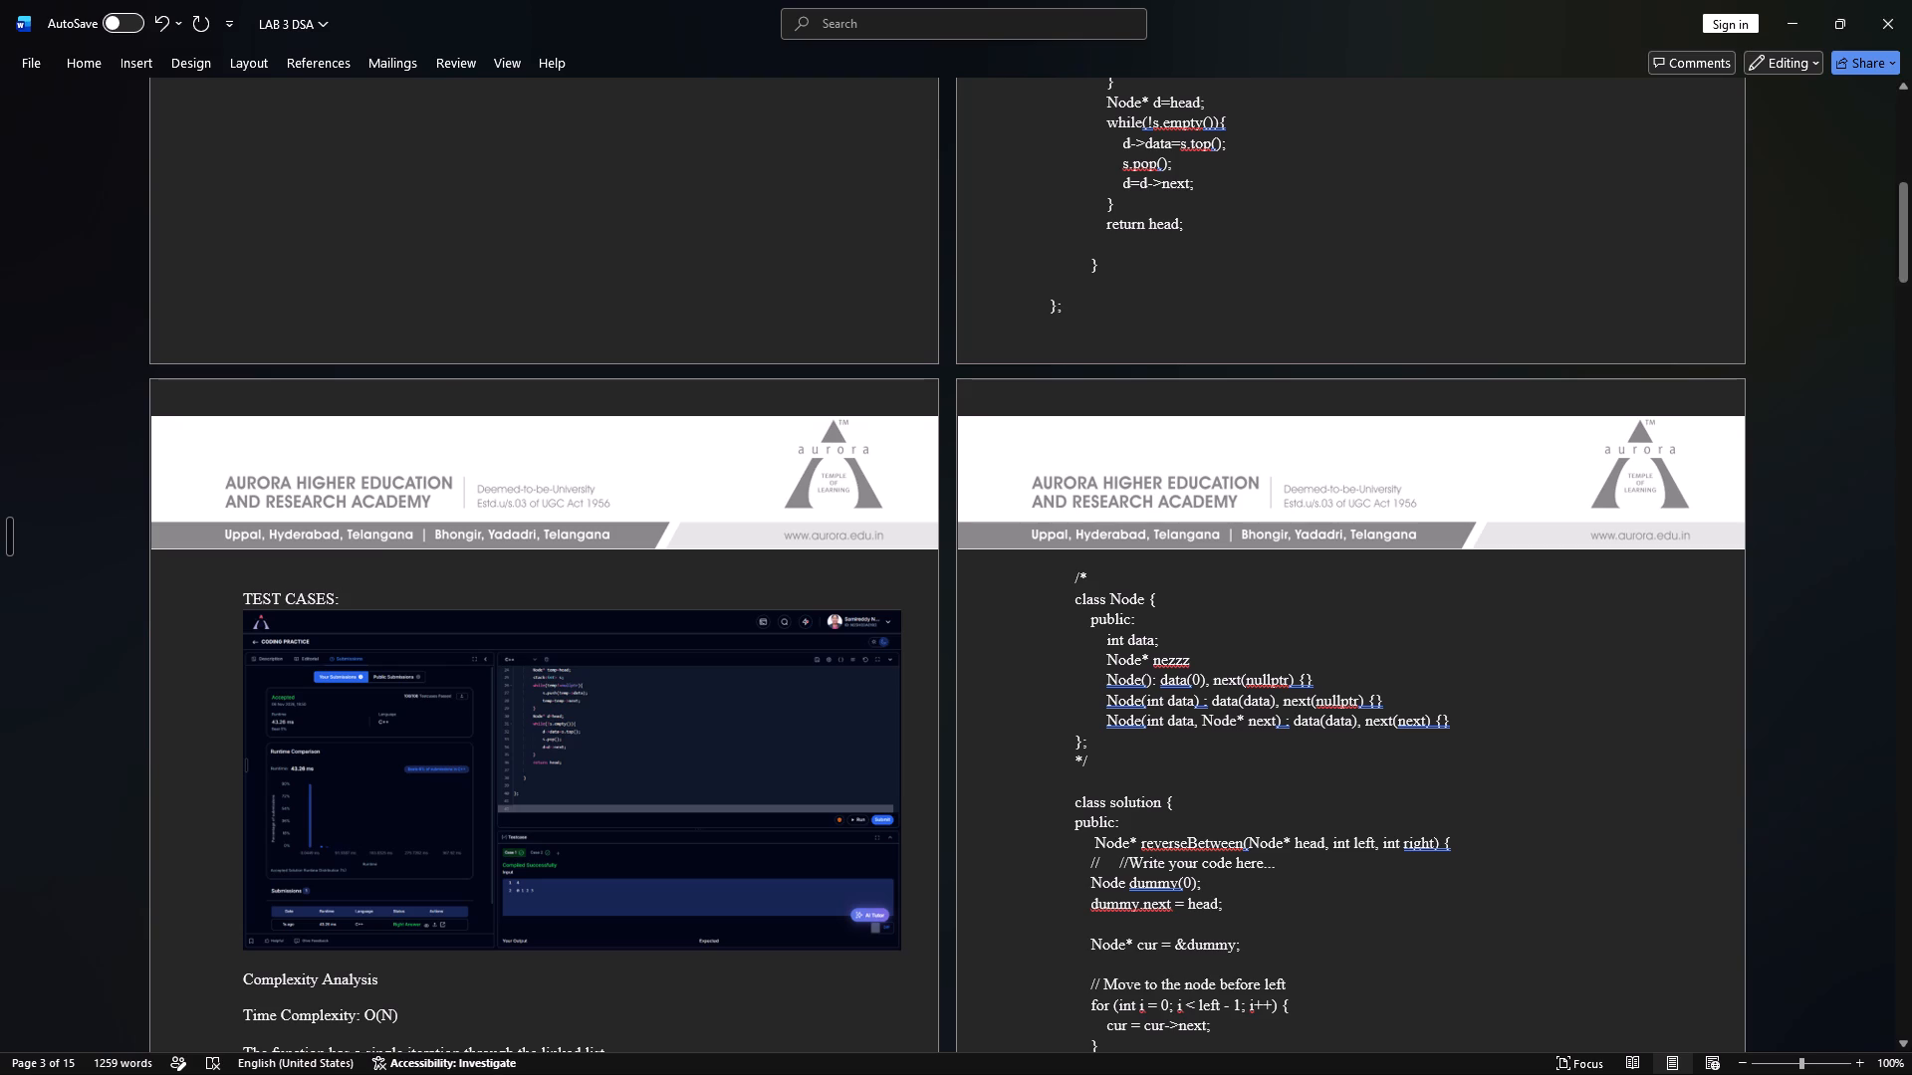
key(Return)
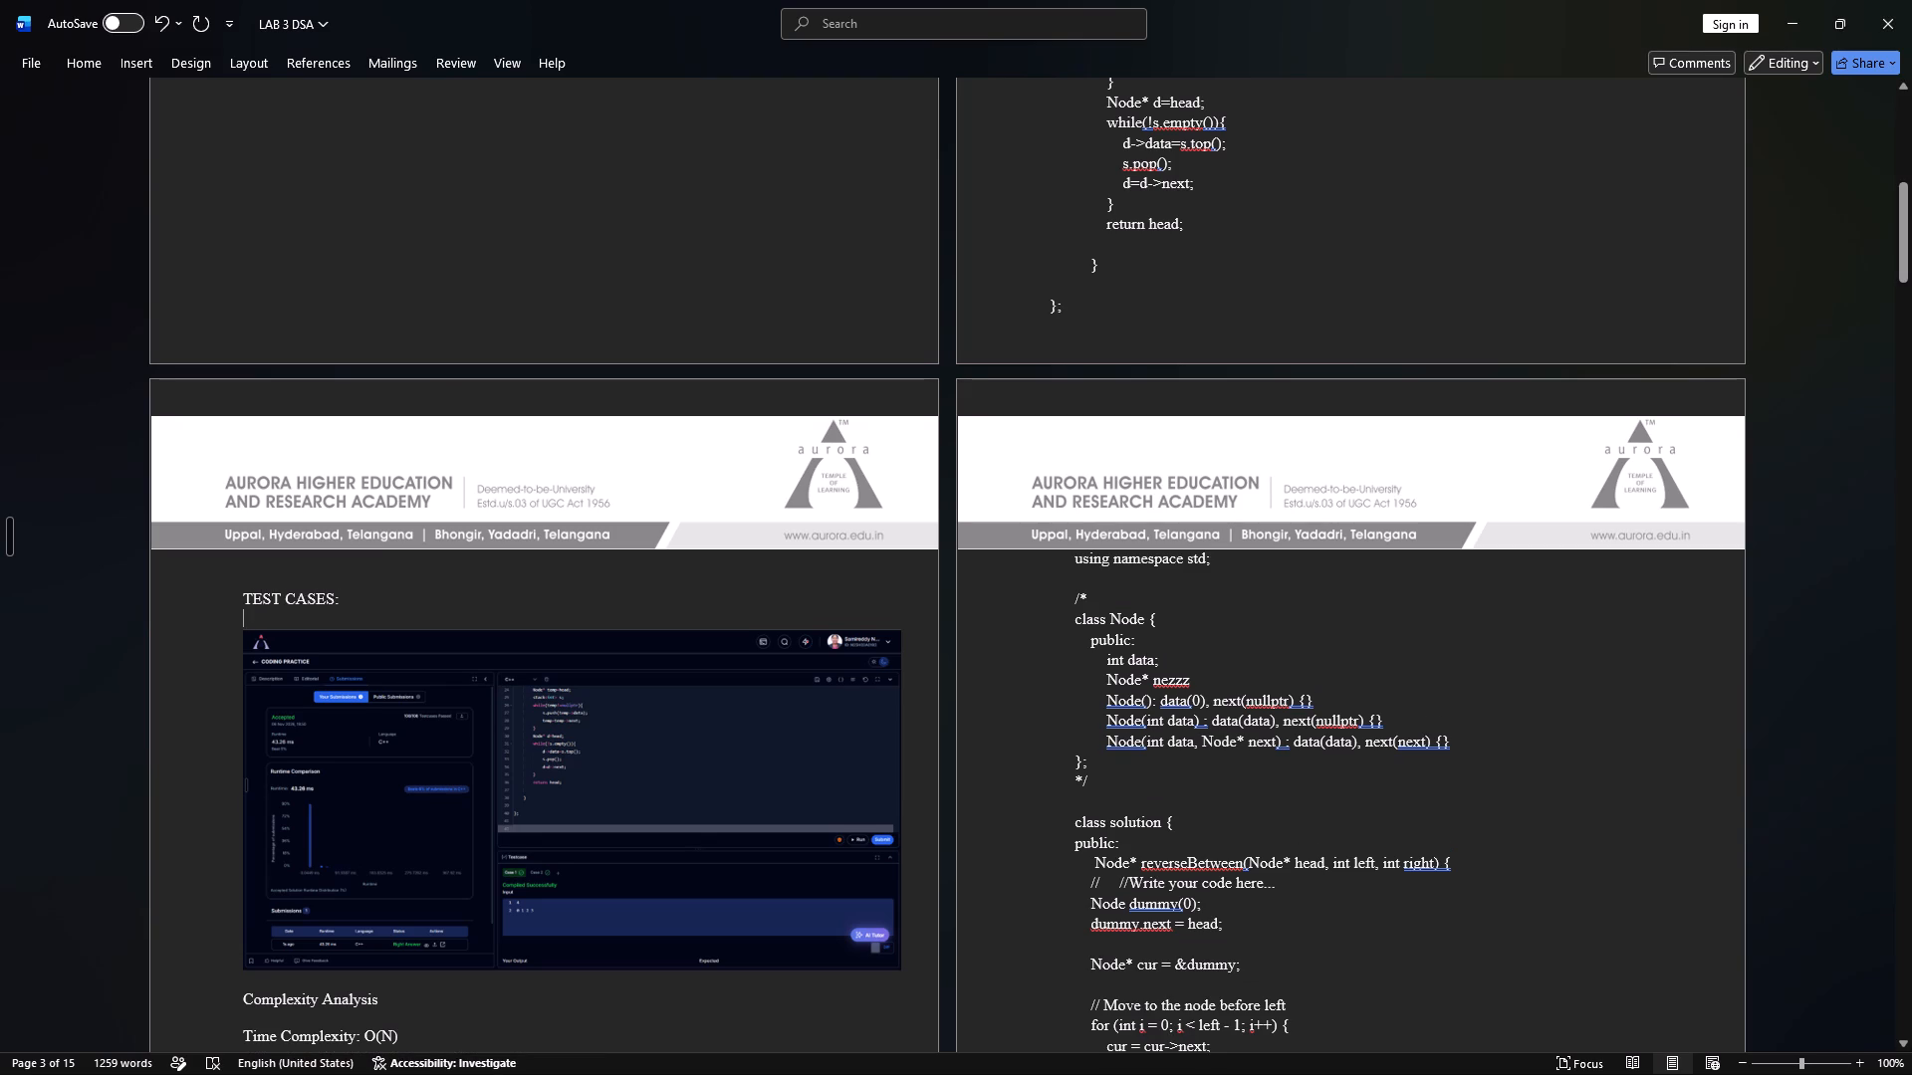
click(235, 593)
key(BackSpace)
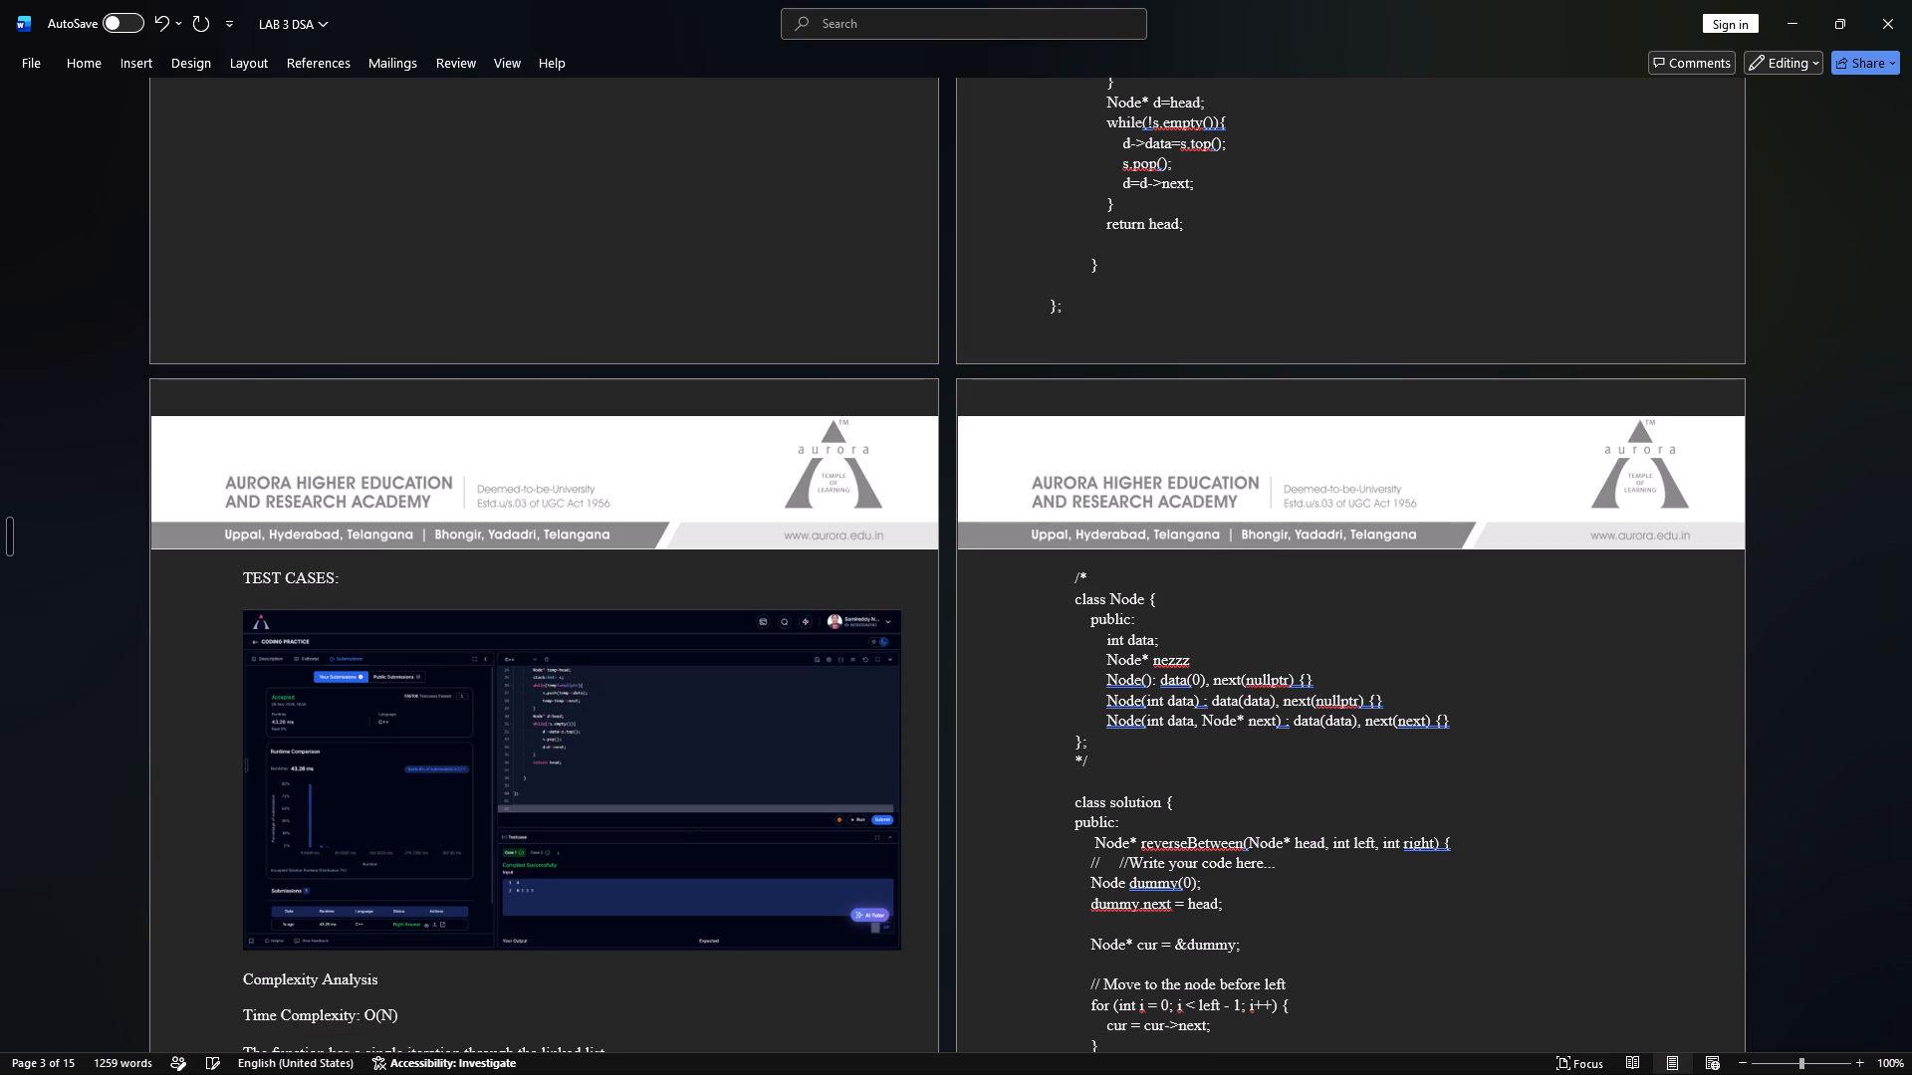
scroll(602, 773, down, 3)
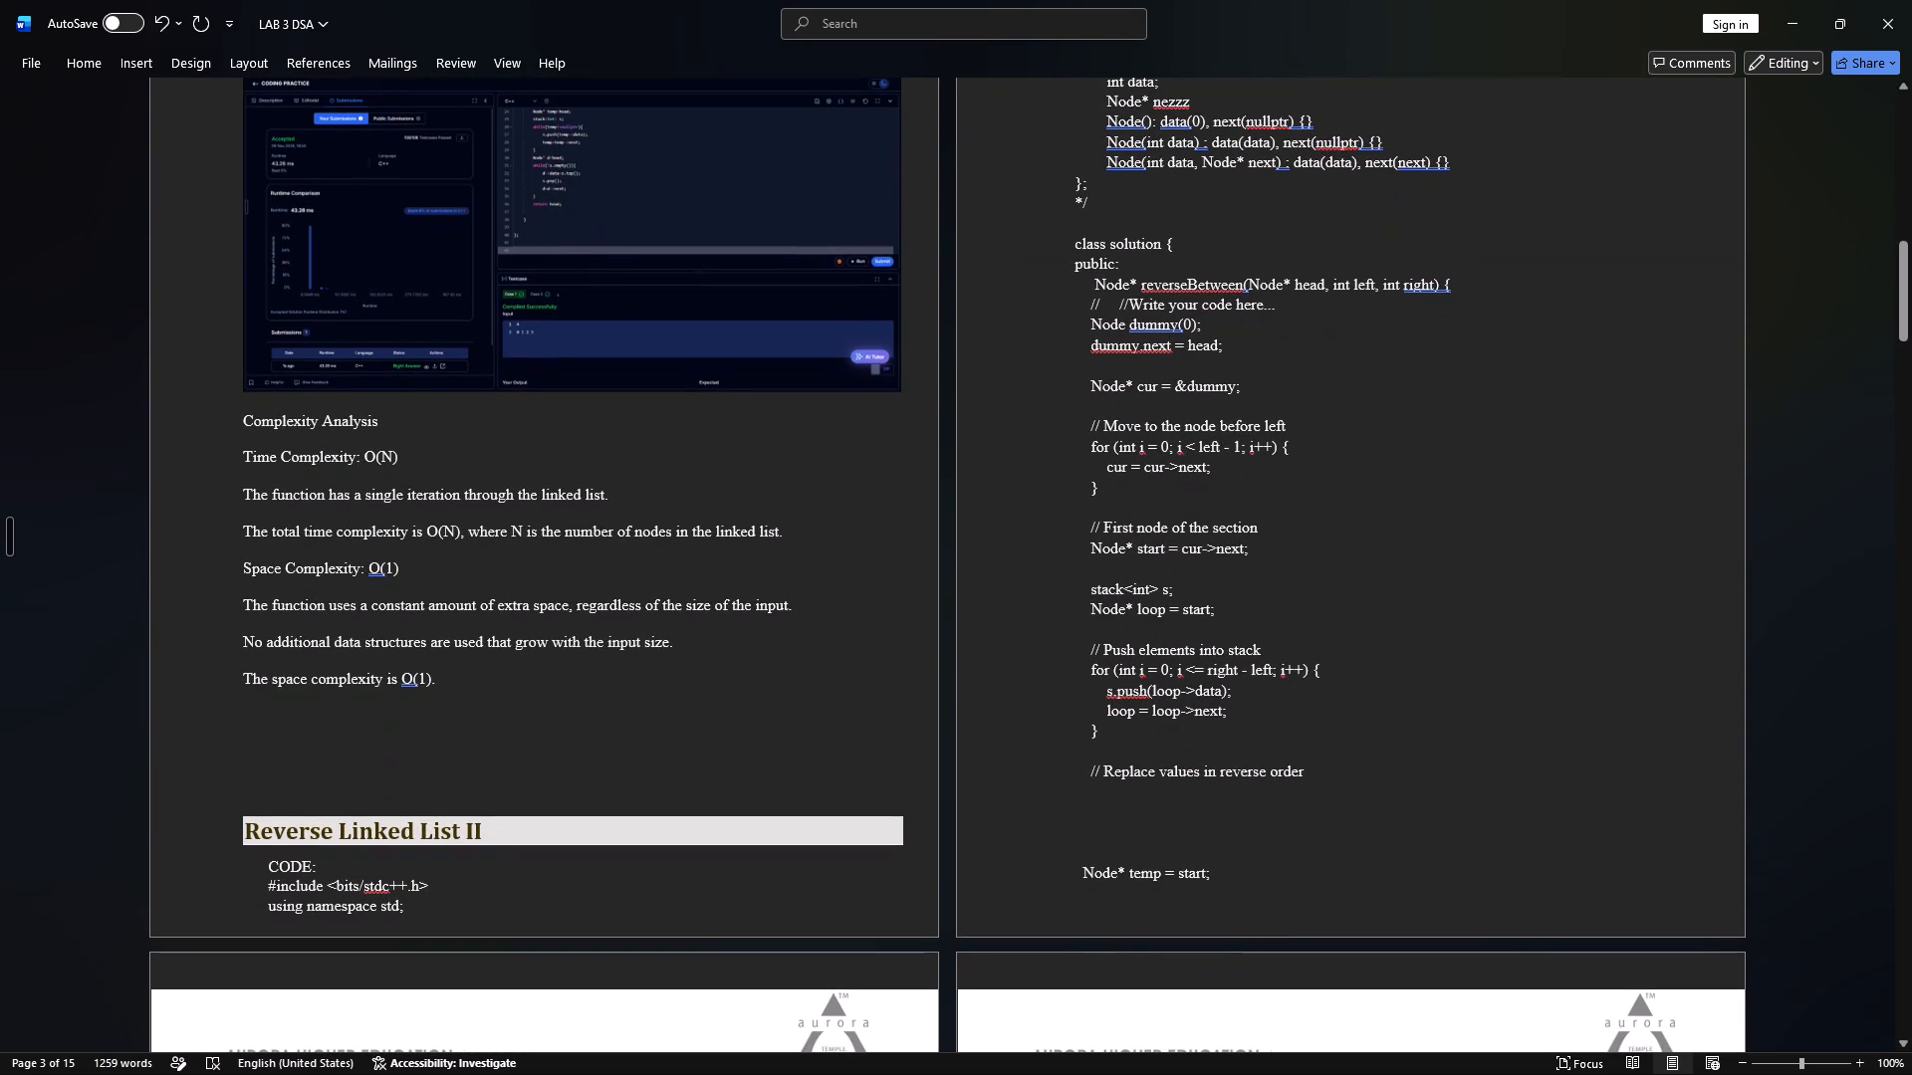
Insert blank lines after the Complexity Analysis text on page 3 so the "Reverse Linked List II" heading starts on page 4.
click(439, 768)
key(Return)
key(Return)
key(Return)
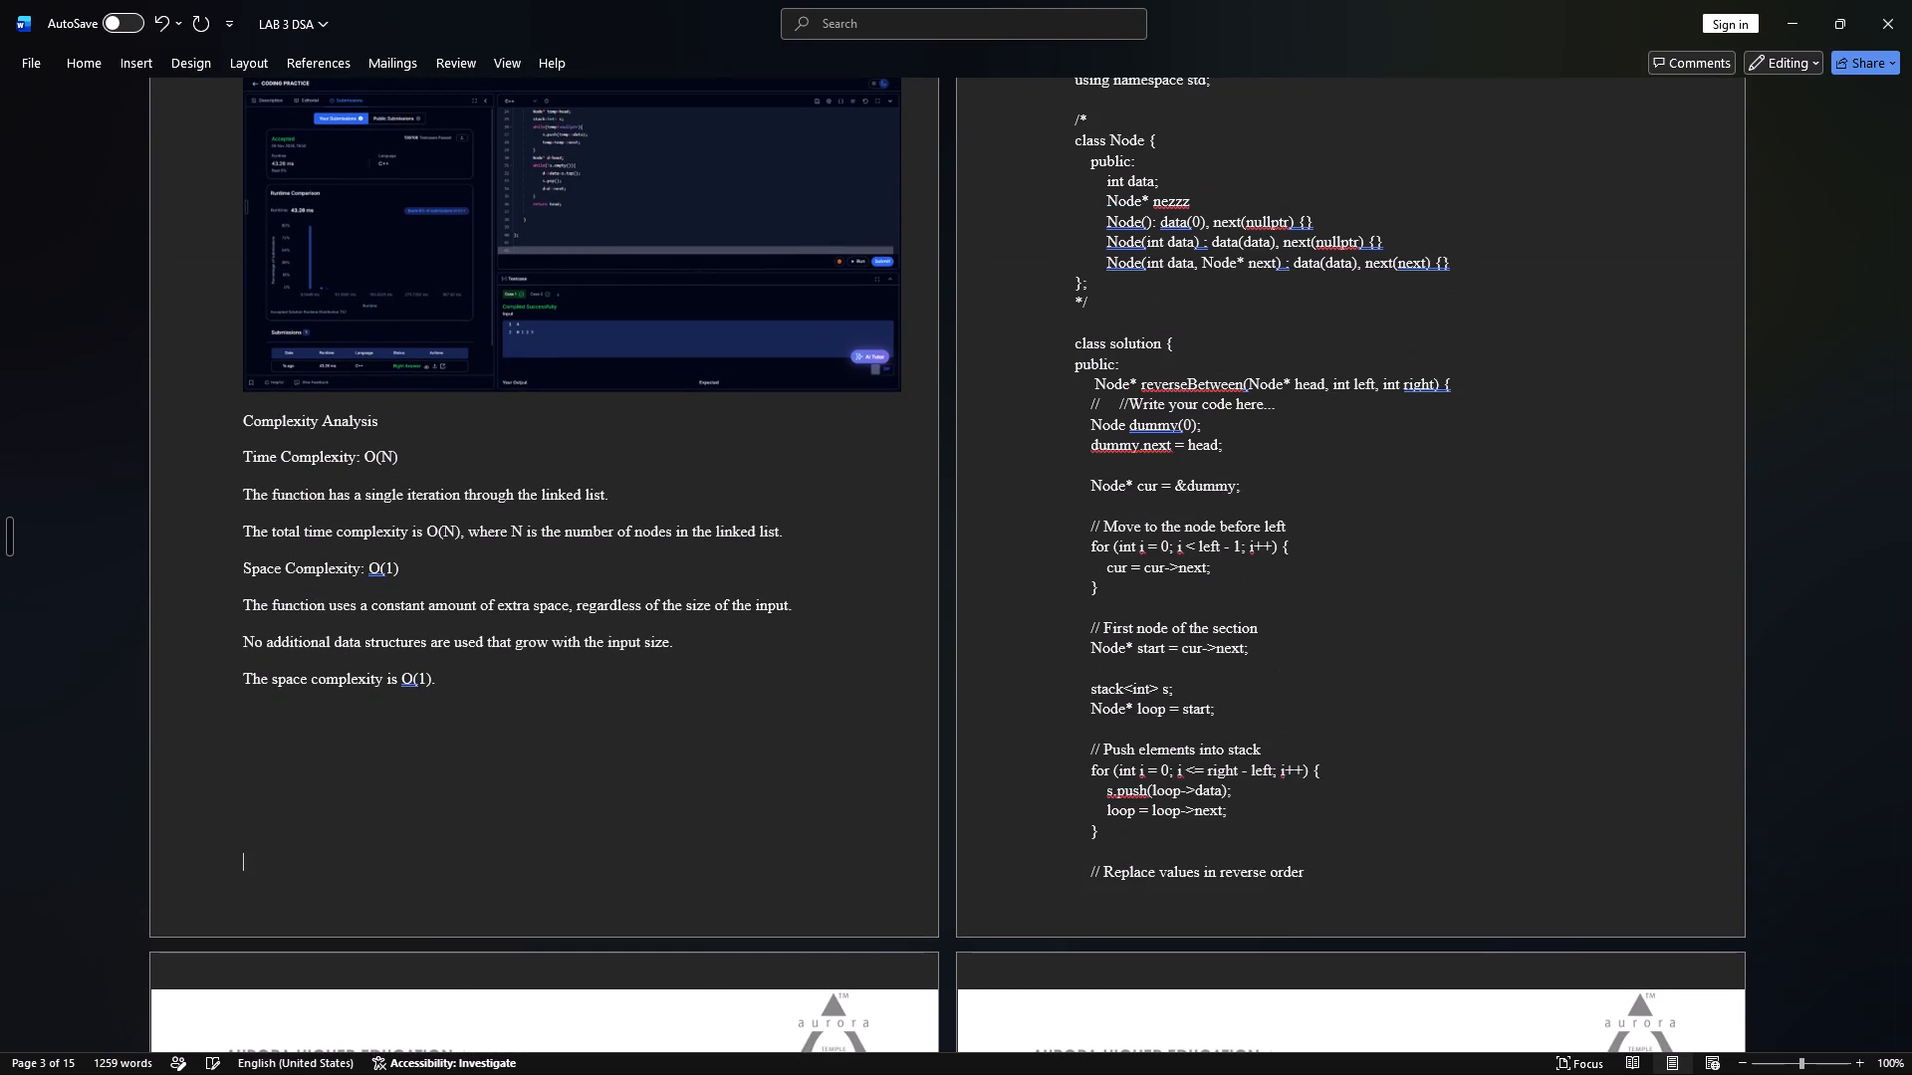
key(Return)
Review the layout of the cover page, code, result screenshots and Complexity Analysis text on pages 1 to 6.
scroll(1814, 508, up, 2)
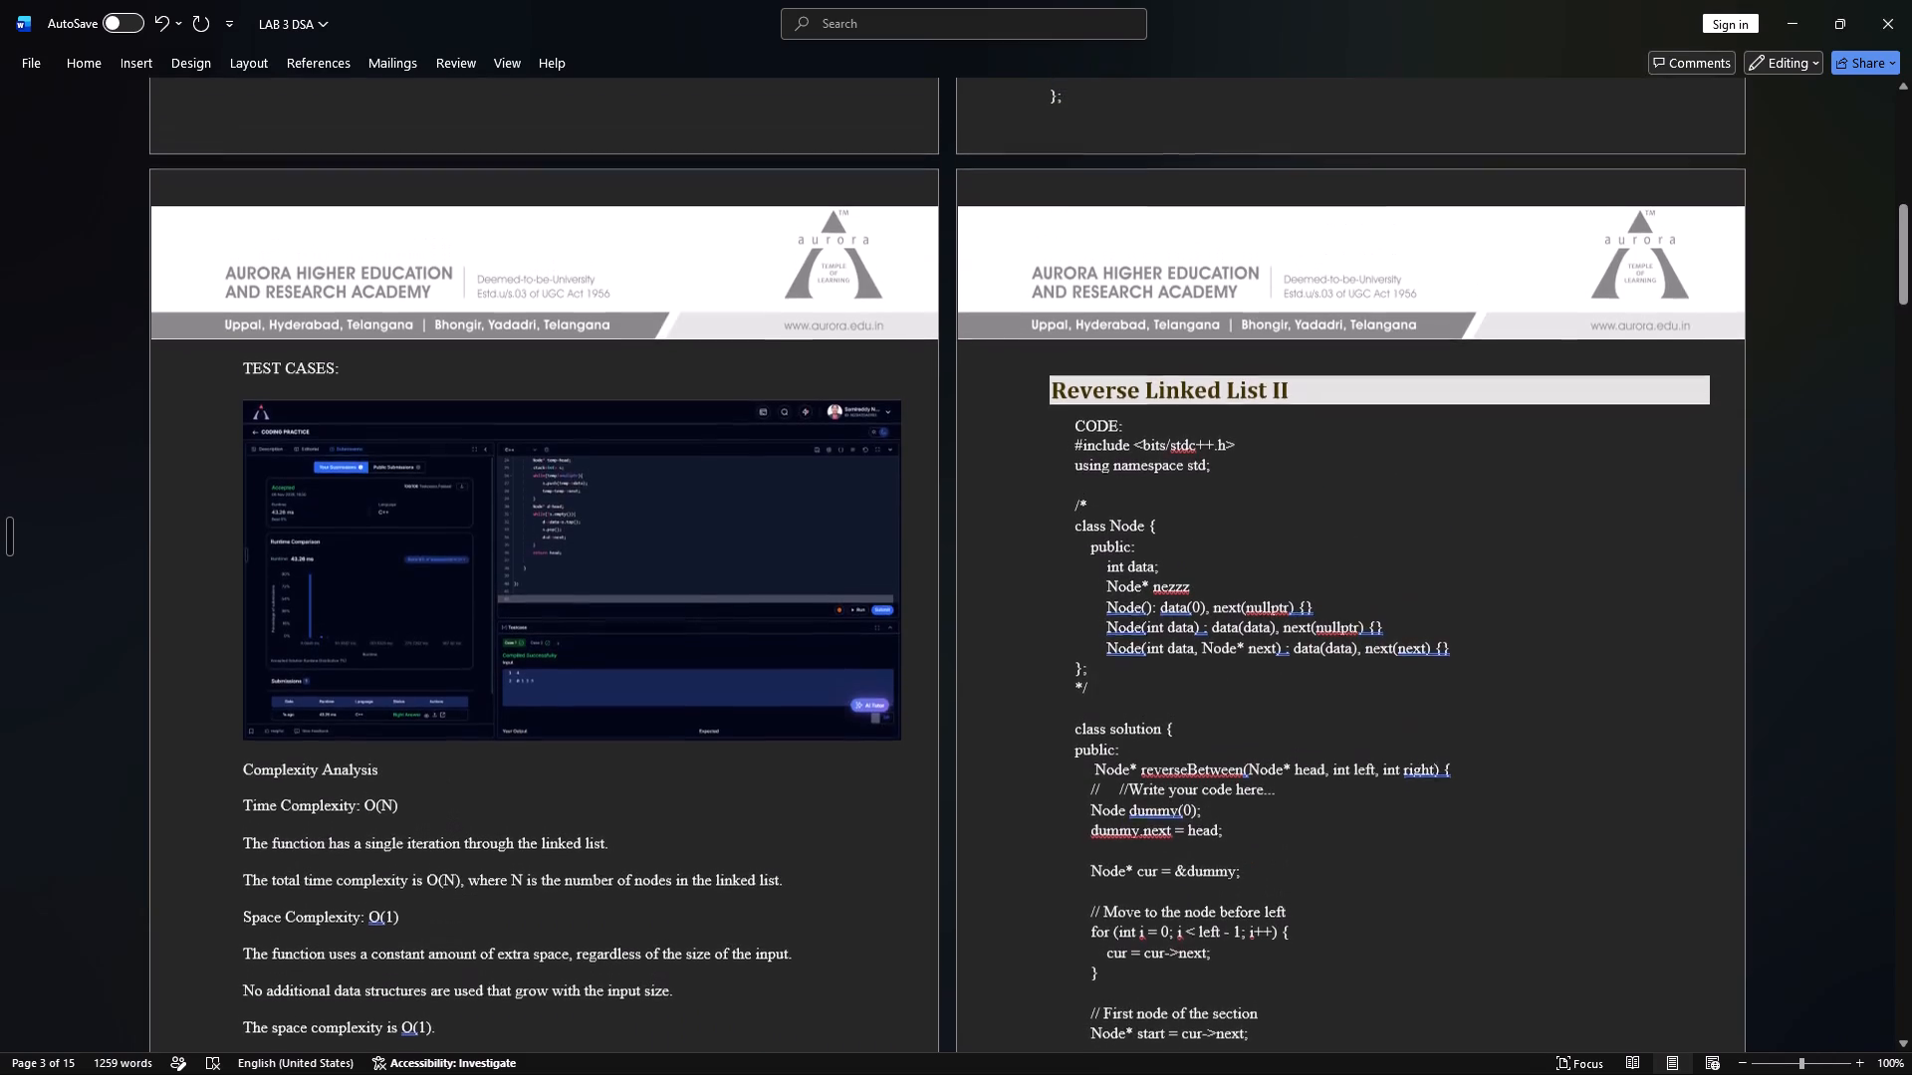
scroll(1814, 508, down, 1)
scroll(1814, 508, up, 2)
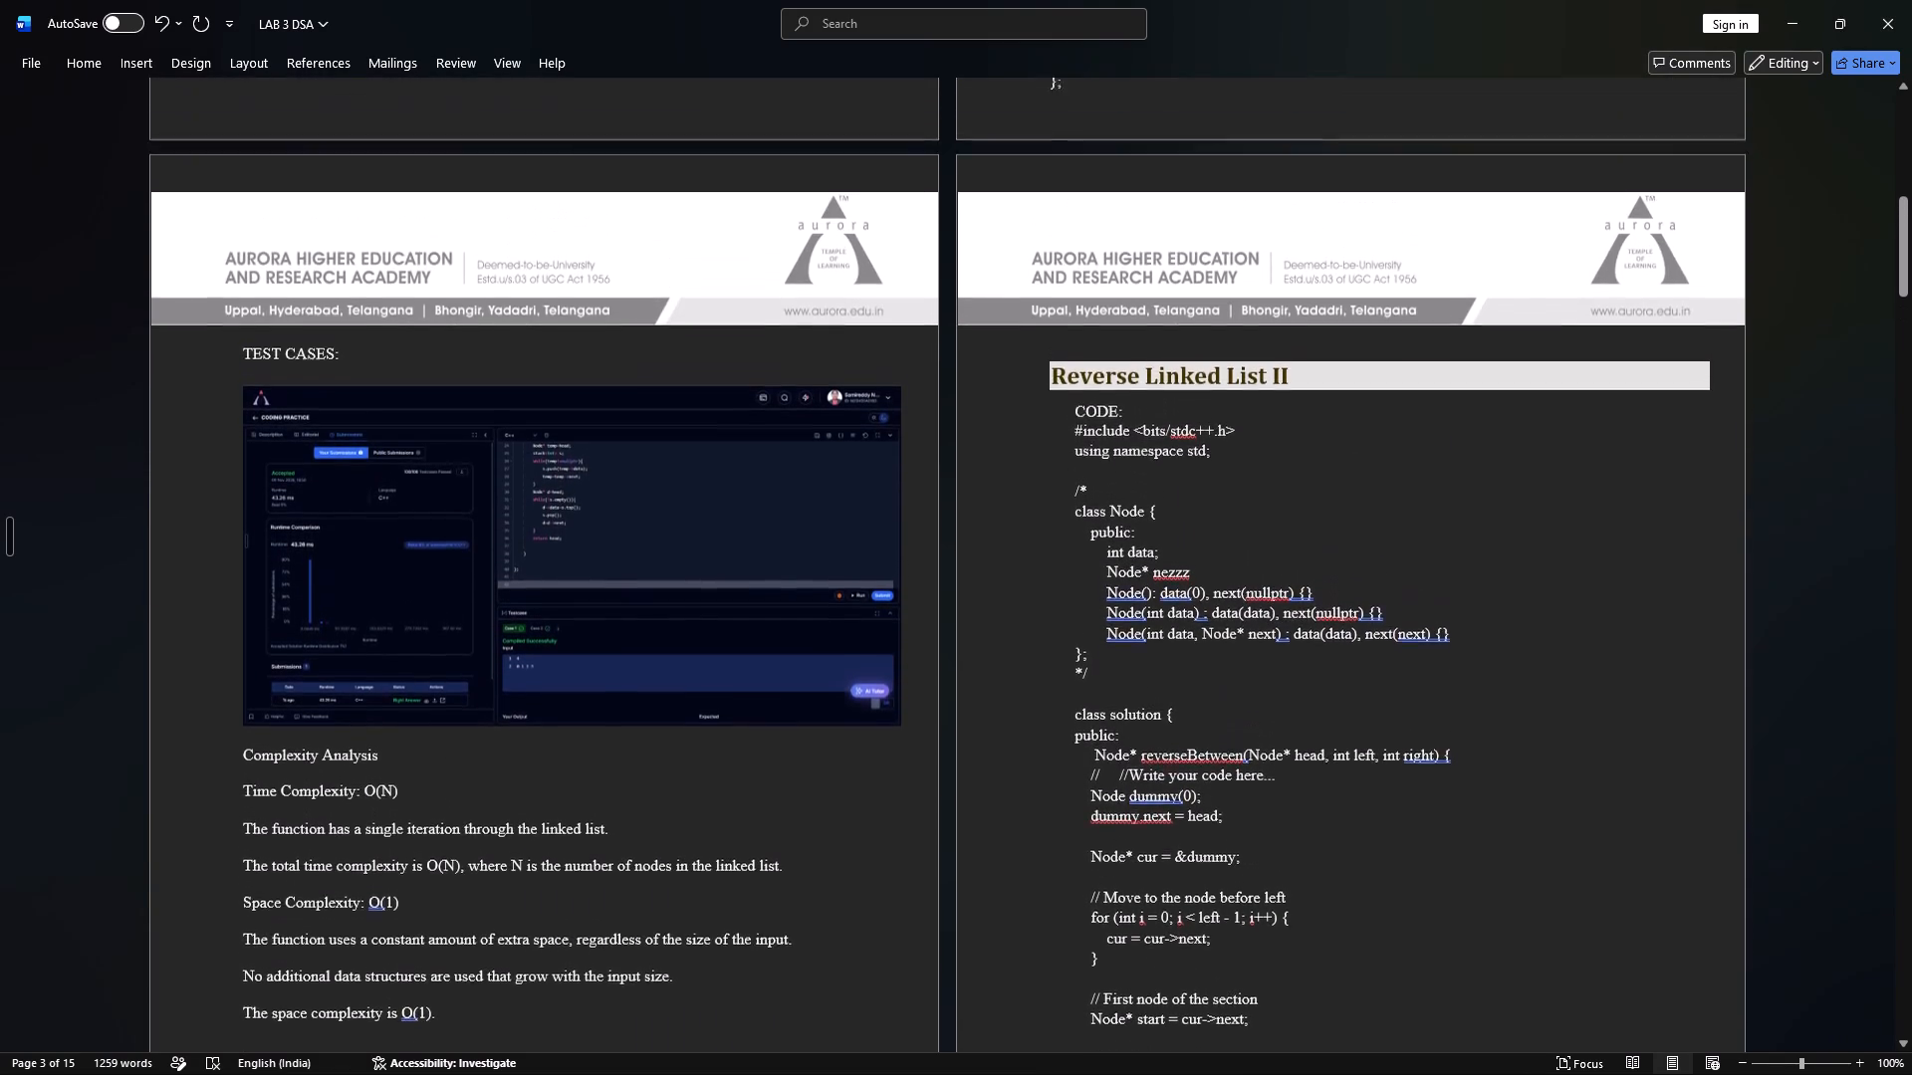
scroll(1814, 508, up, 2)
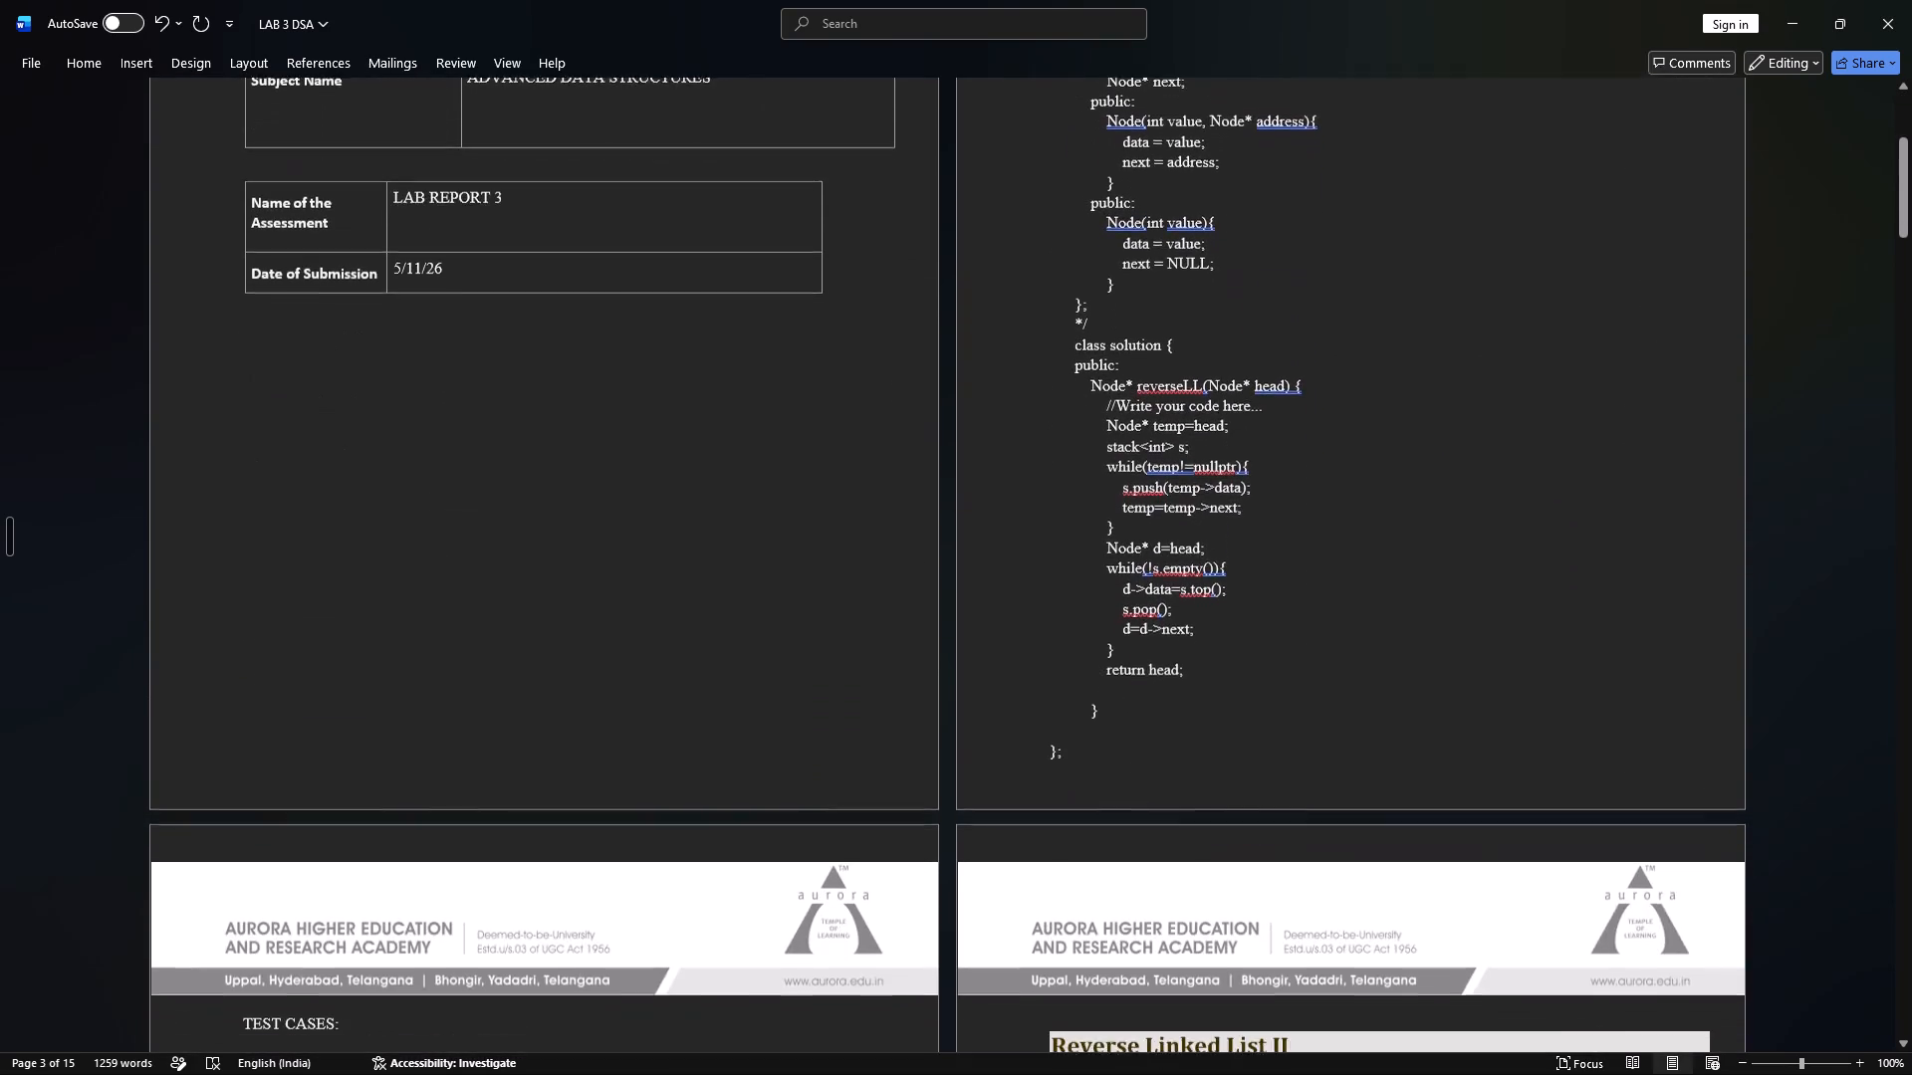
scroll(1814, 508, up, 1)
scroll(1814, 508, down, 2)
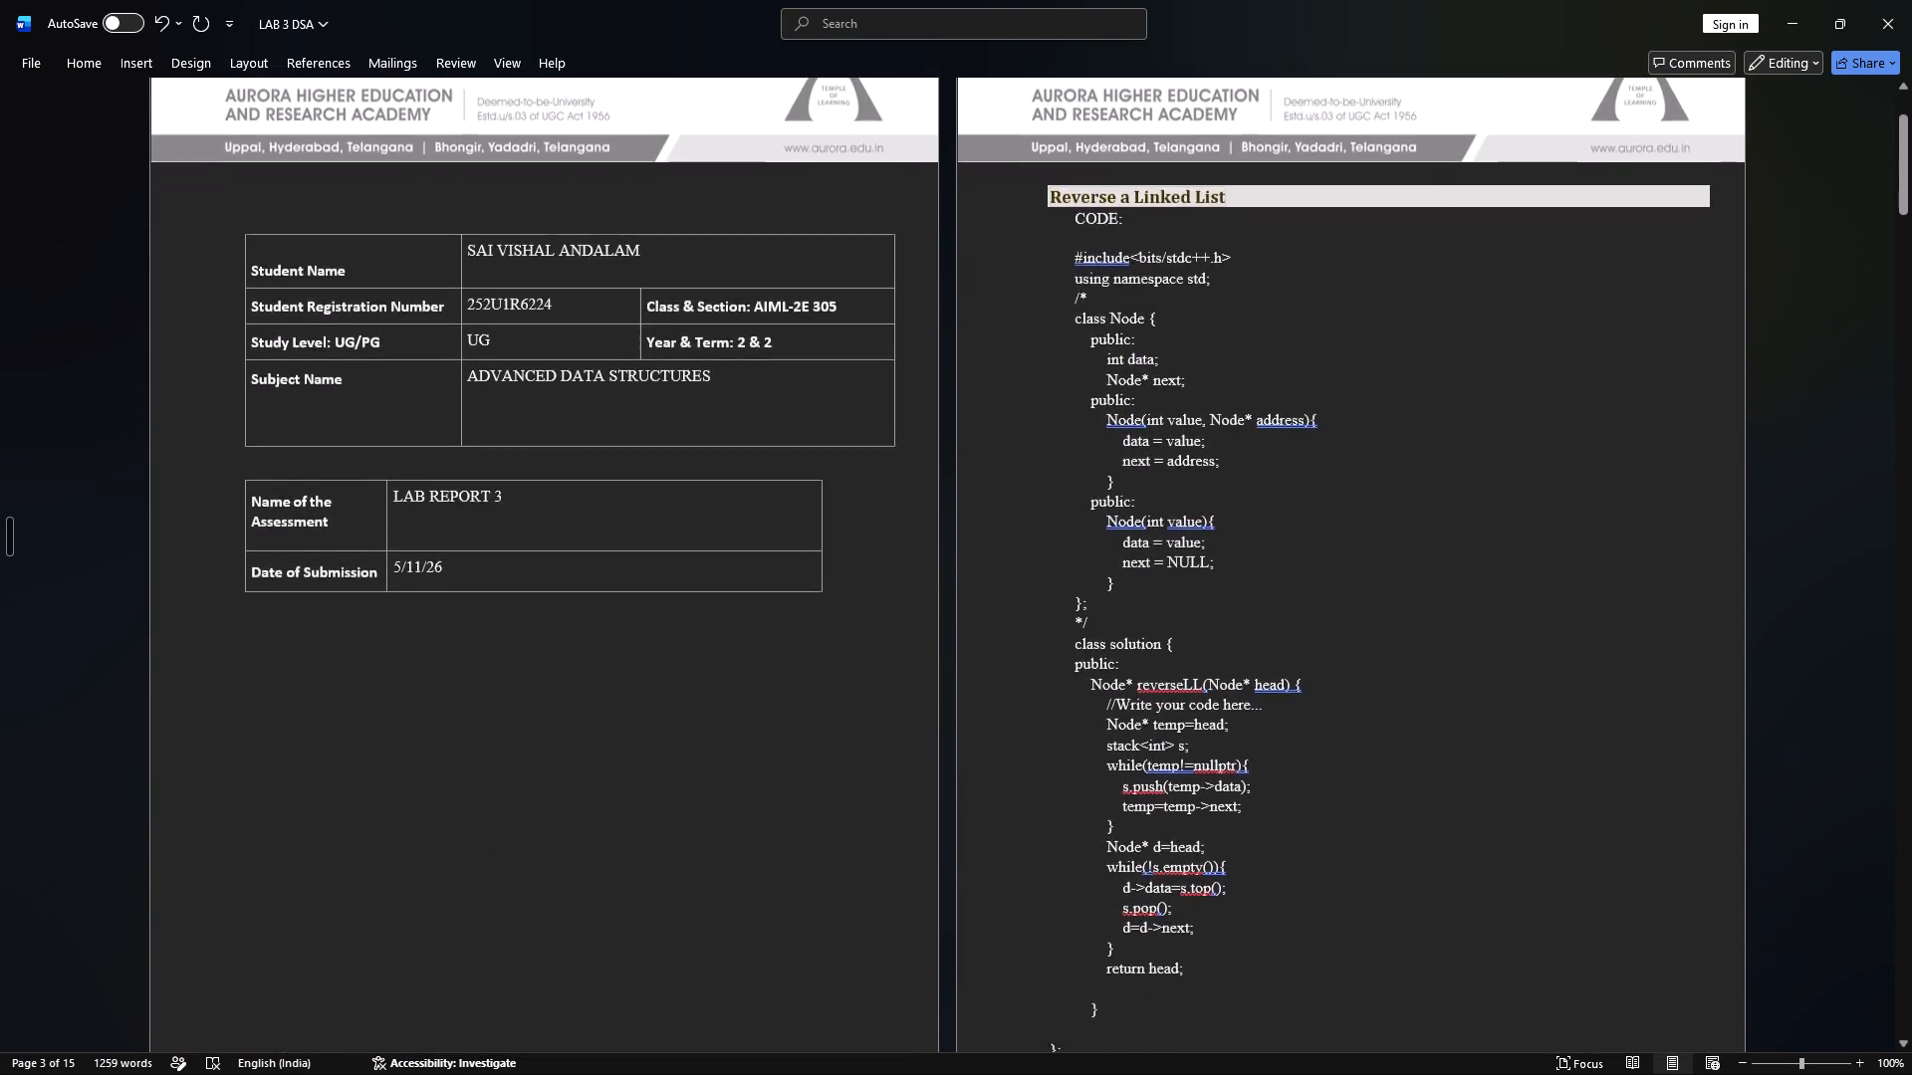
scroll(1814, 508, down, 4)
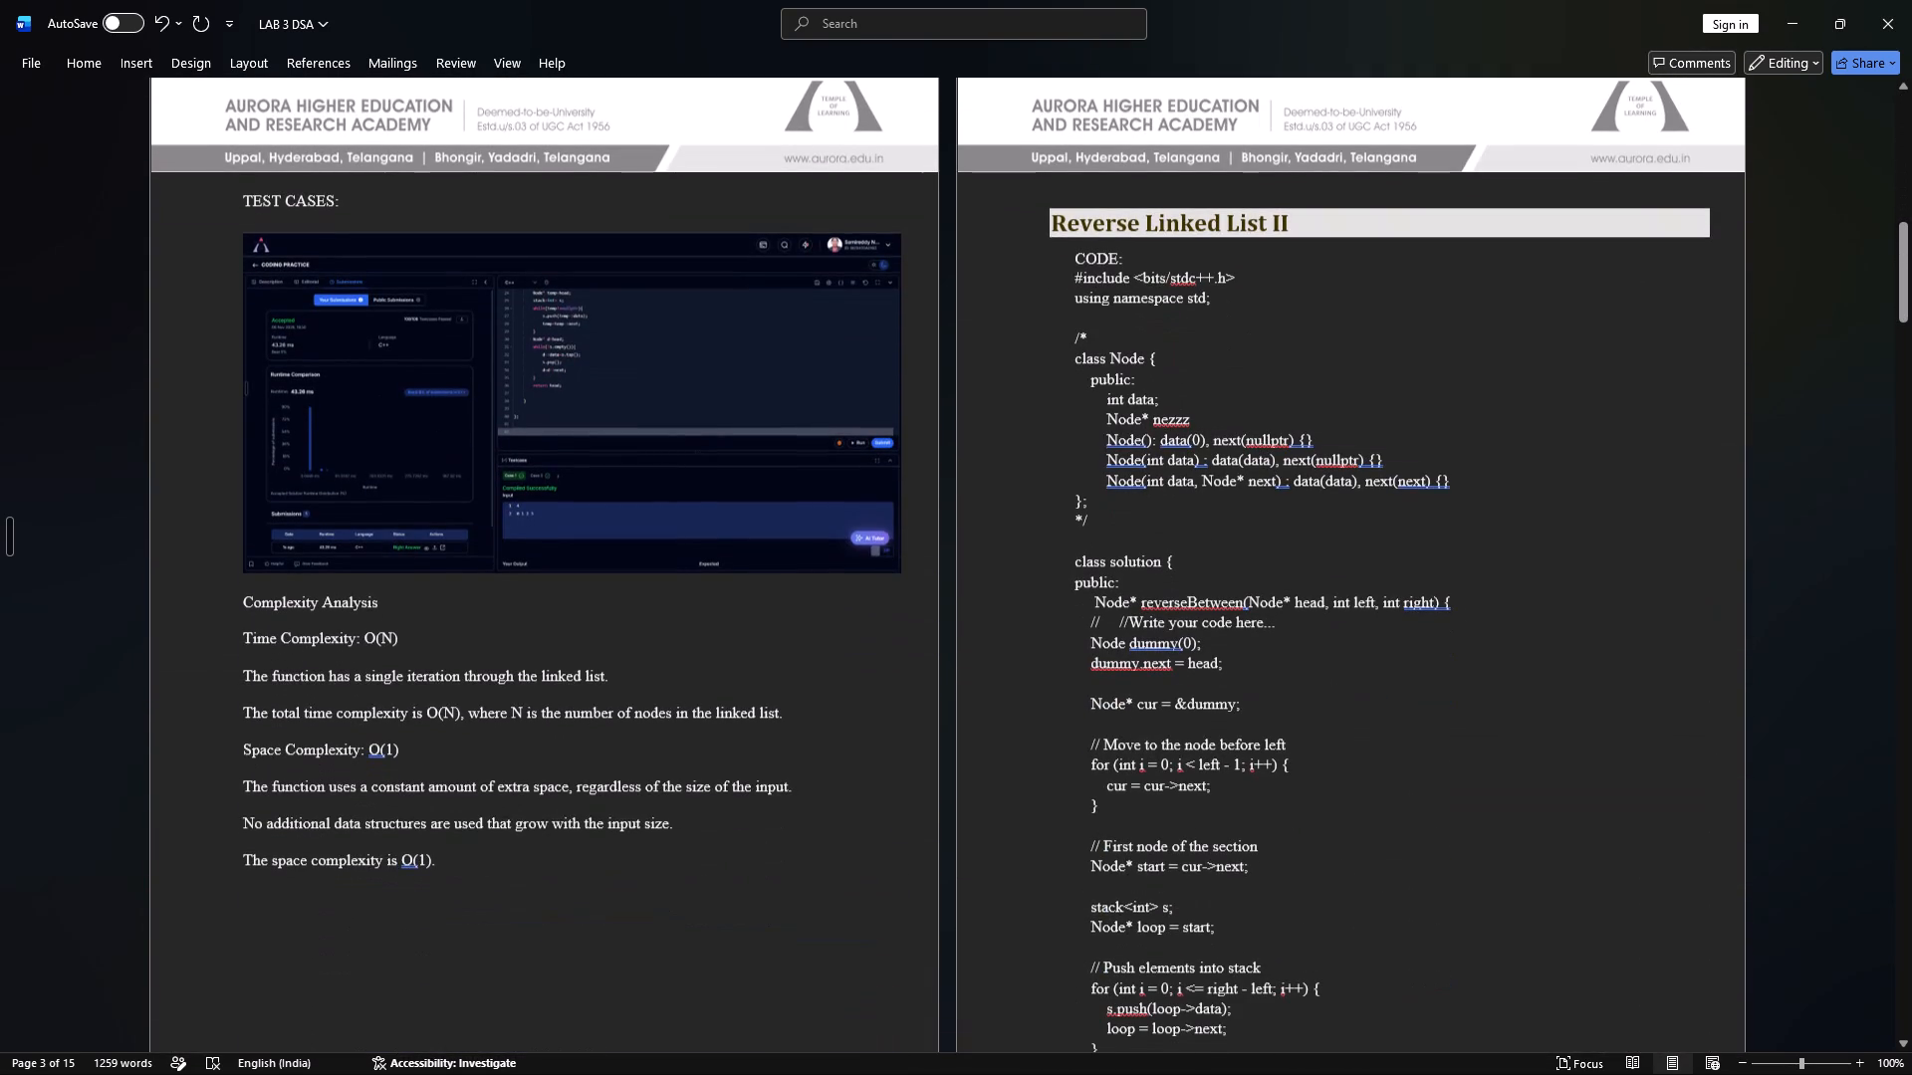
scroll(1444, 669, down, 3)
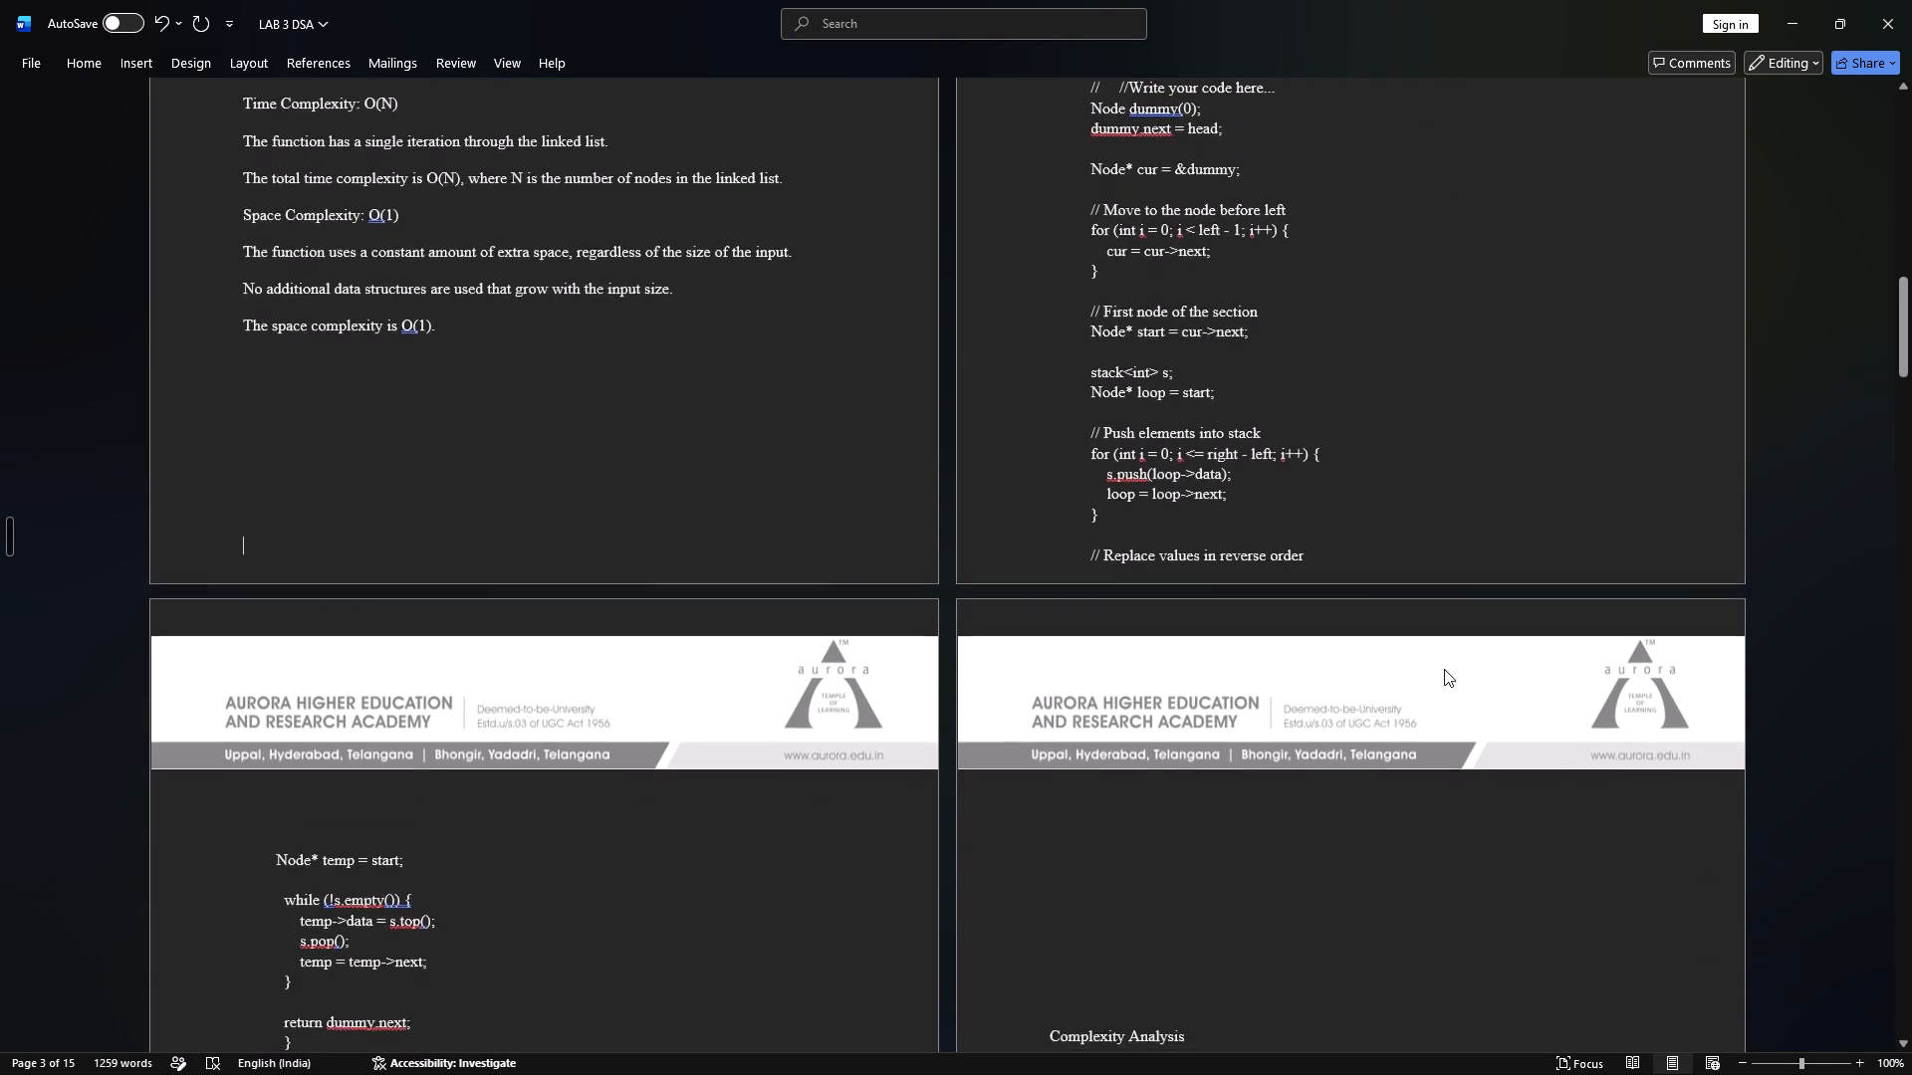
scroll(1444, 669, down, 3)
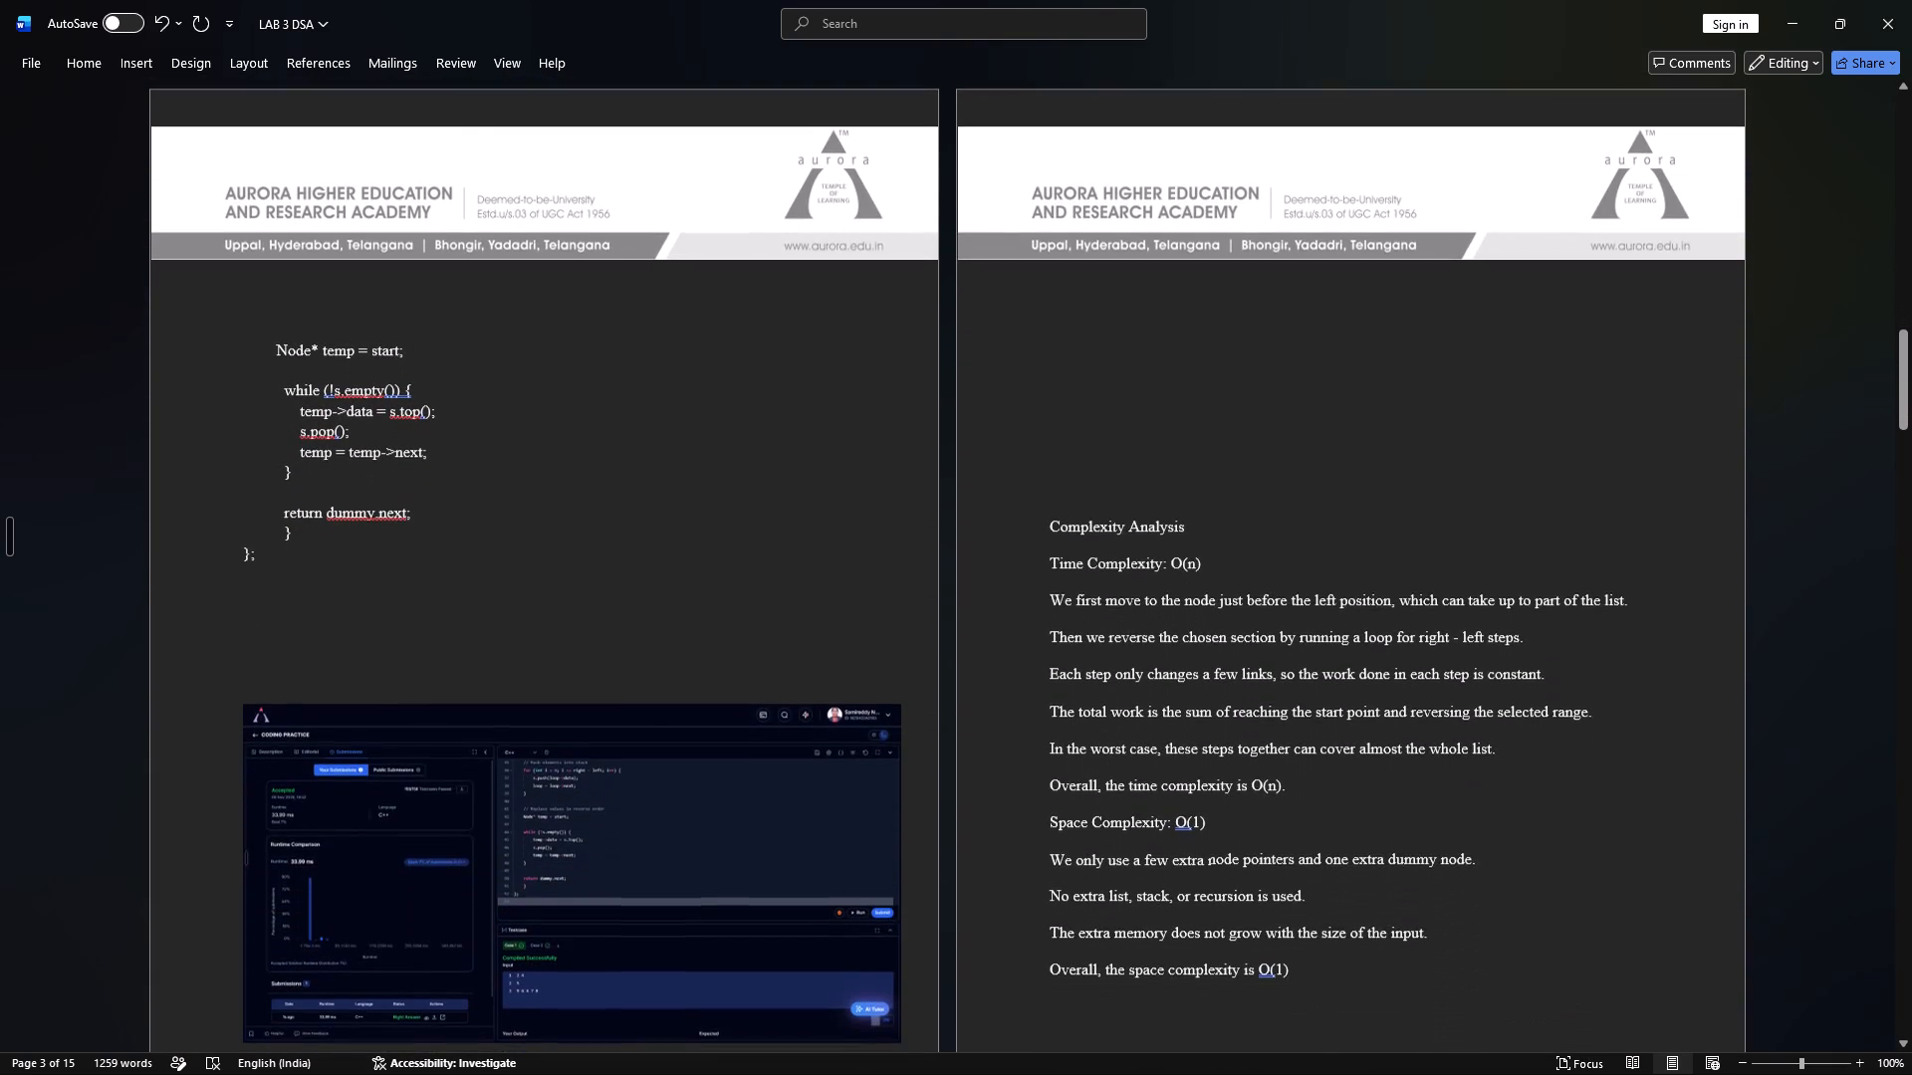
scroll(1444, 669, down, 2)
scroll(1444, 669, up, 2)
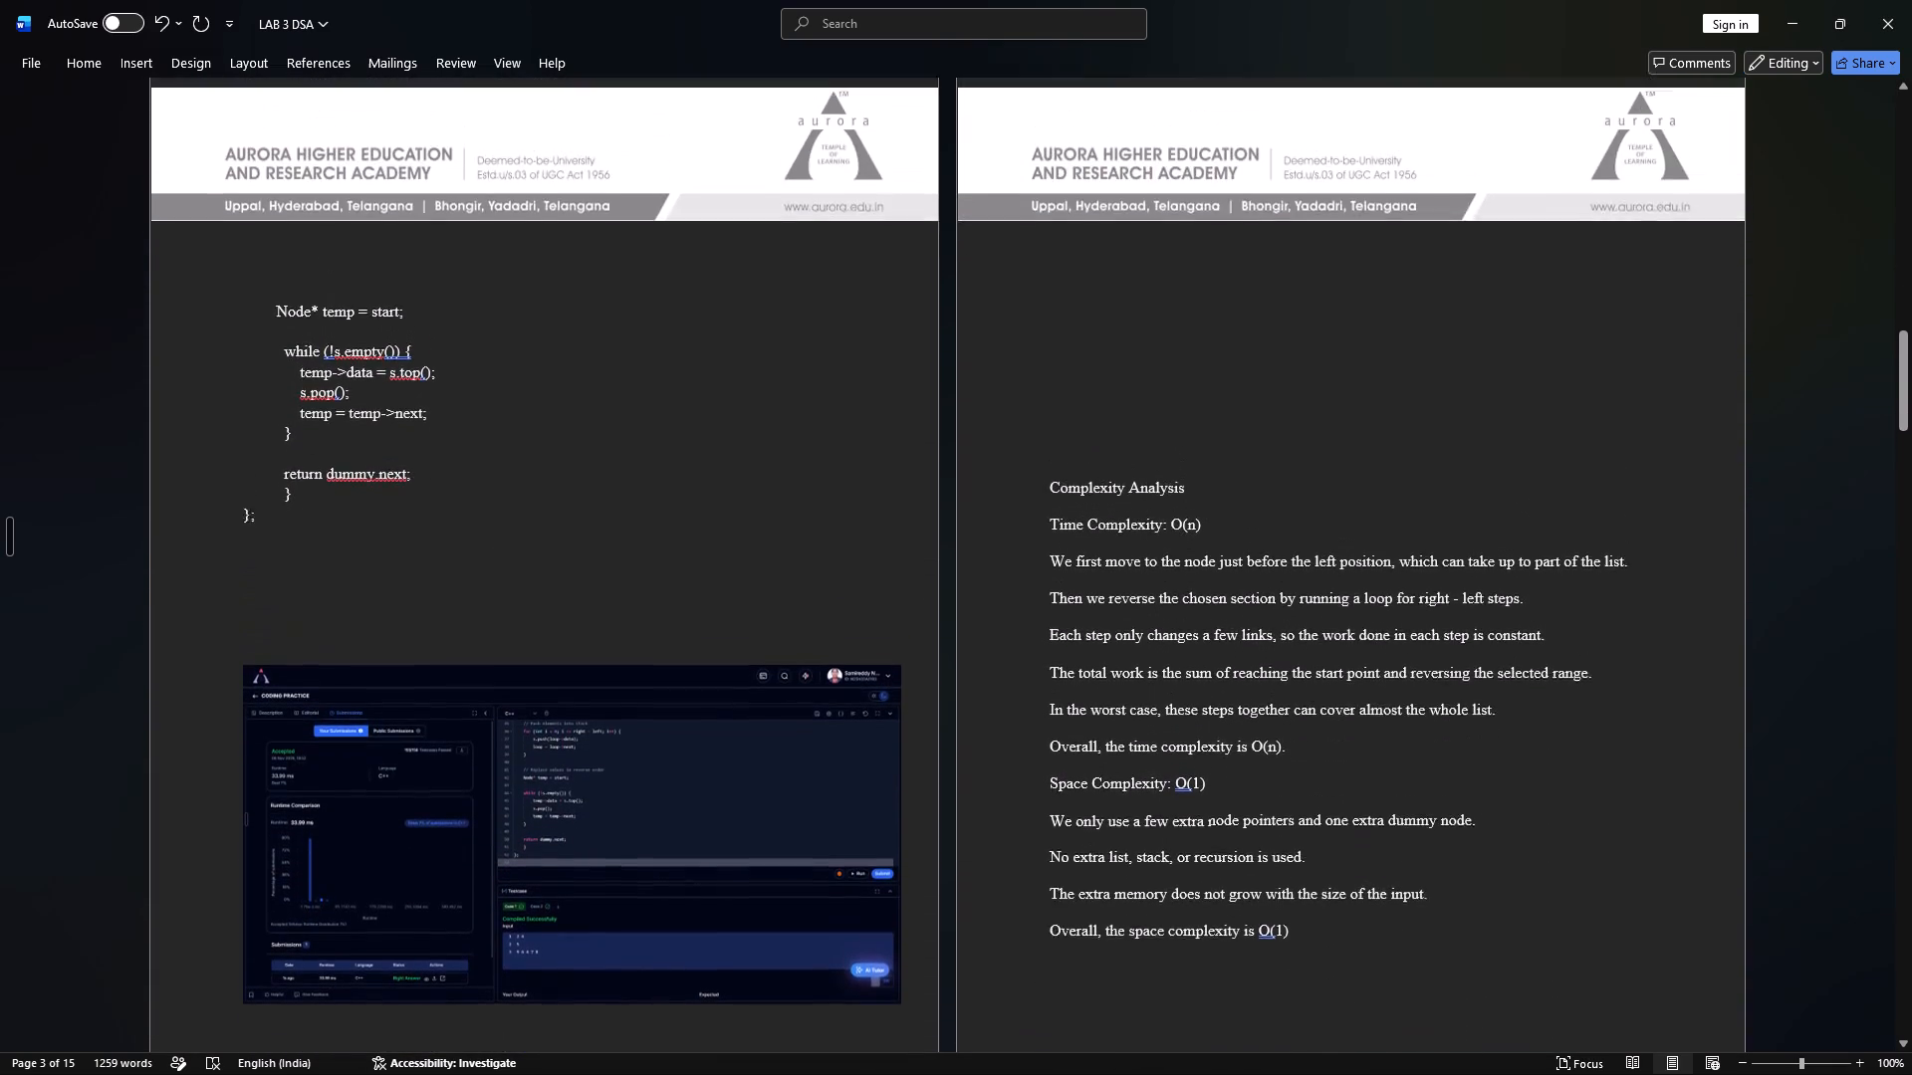
scroll(1444, 669, up, 1)
scroll(1444, 669, down, 1)
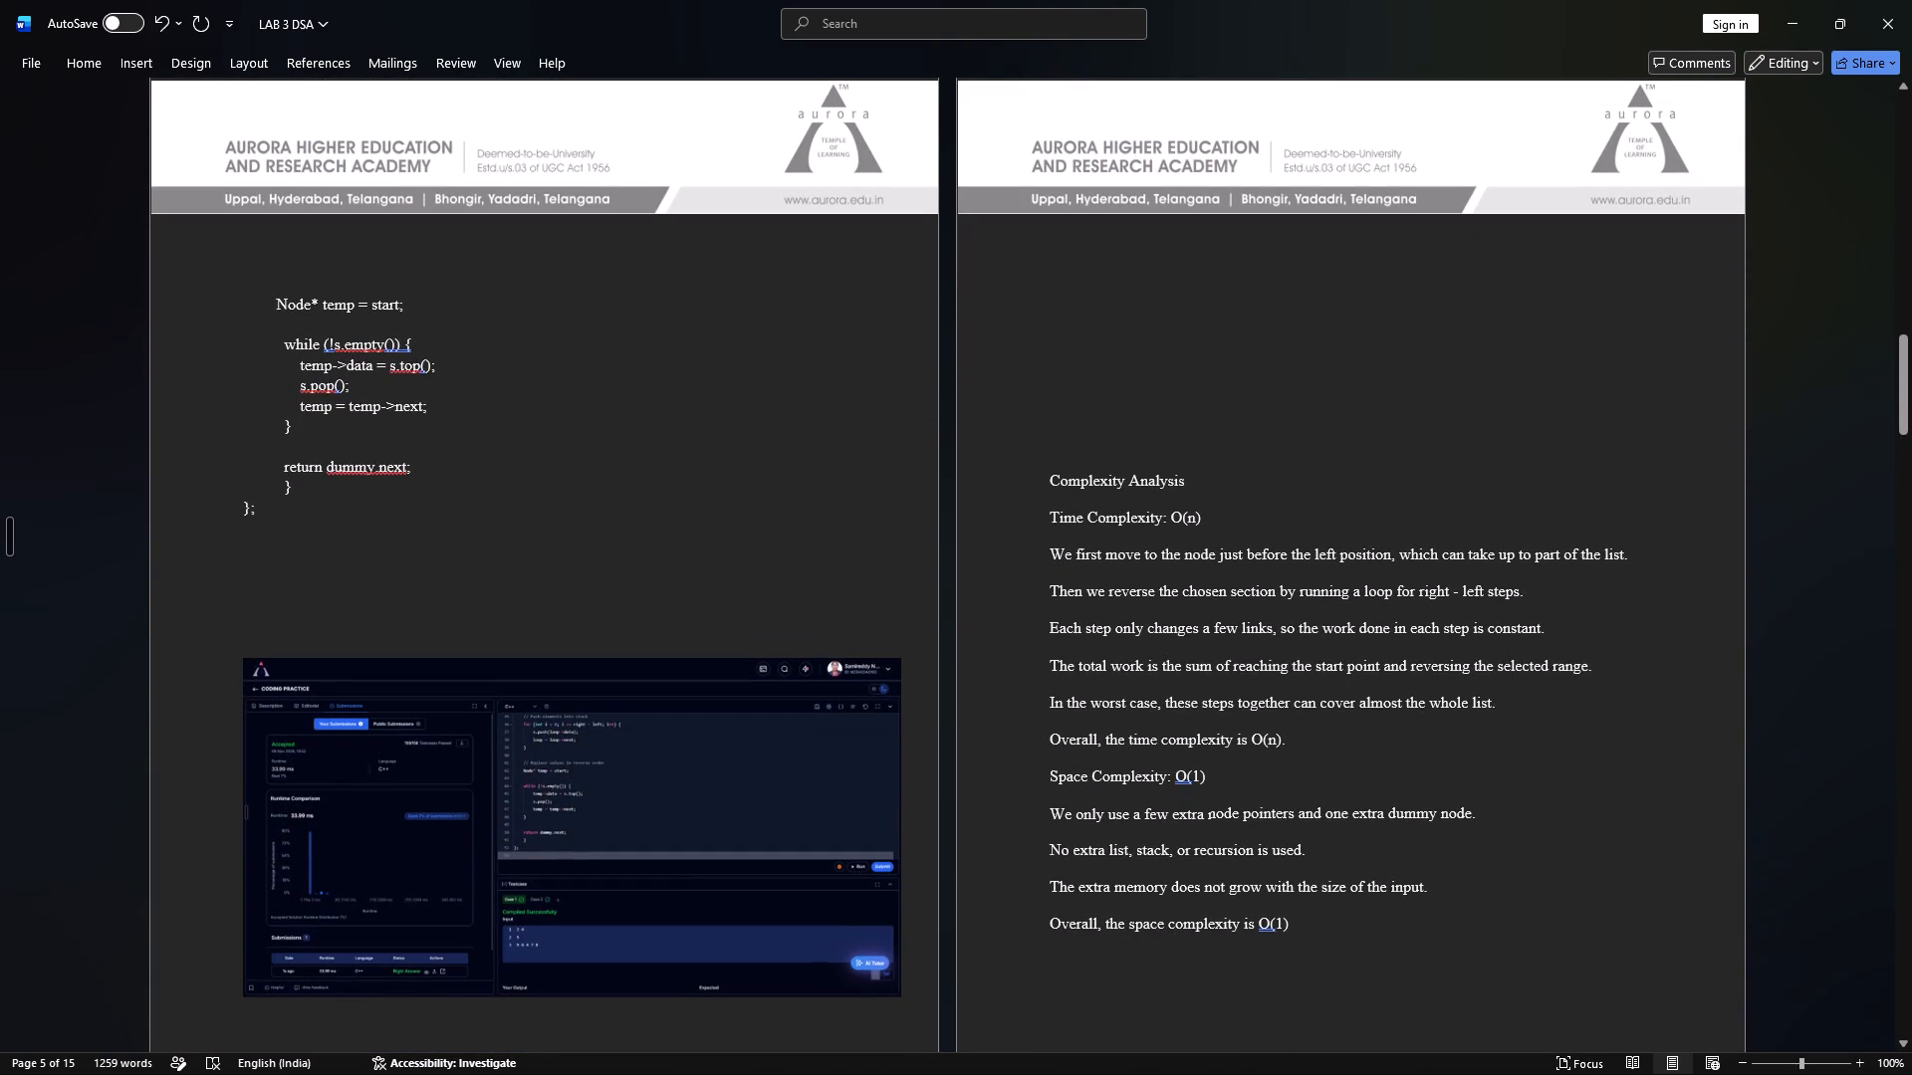
Delete the blank lines above the Complexity Analysis text on page 6 to move it to the top of the page.
click(1081, 400)
key(BackSpace)
key(BackSpace)
key(BackSpace)
key(BackSpace)
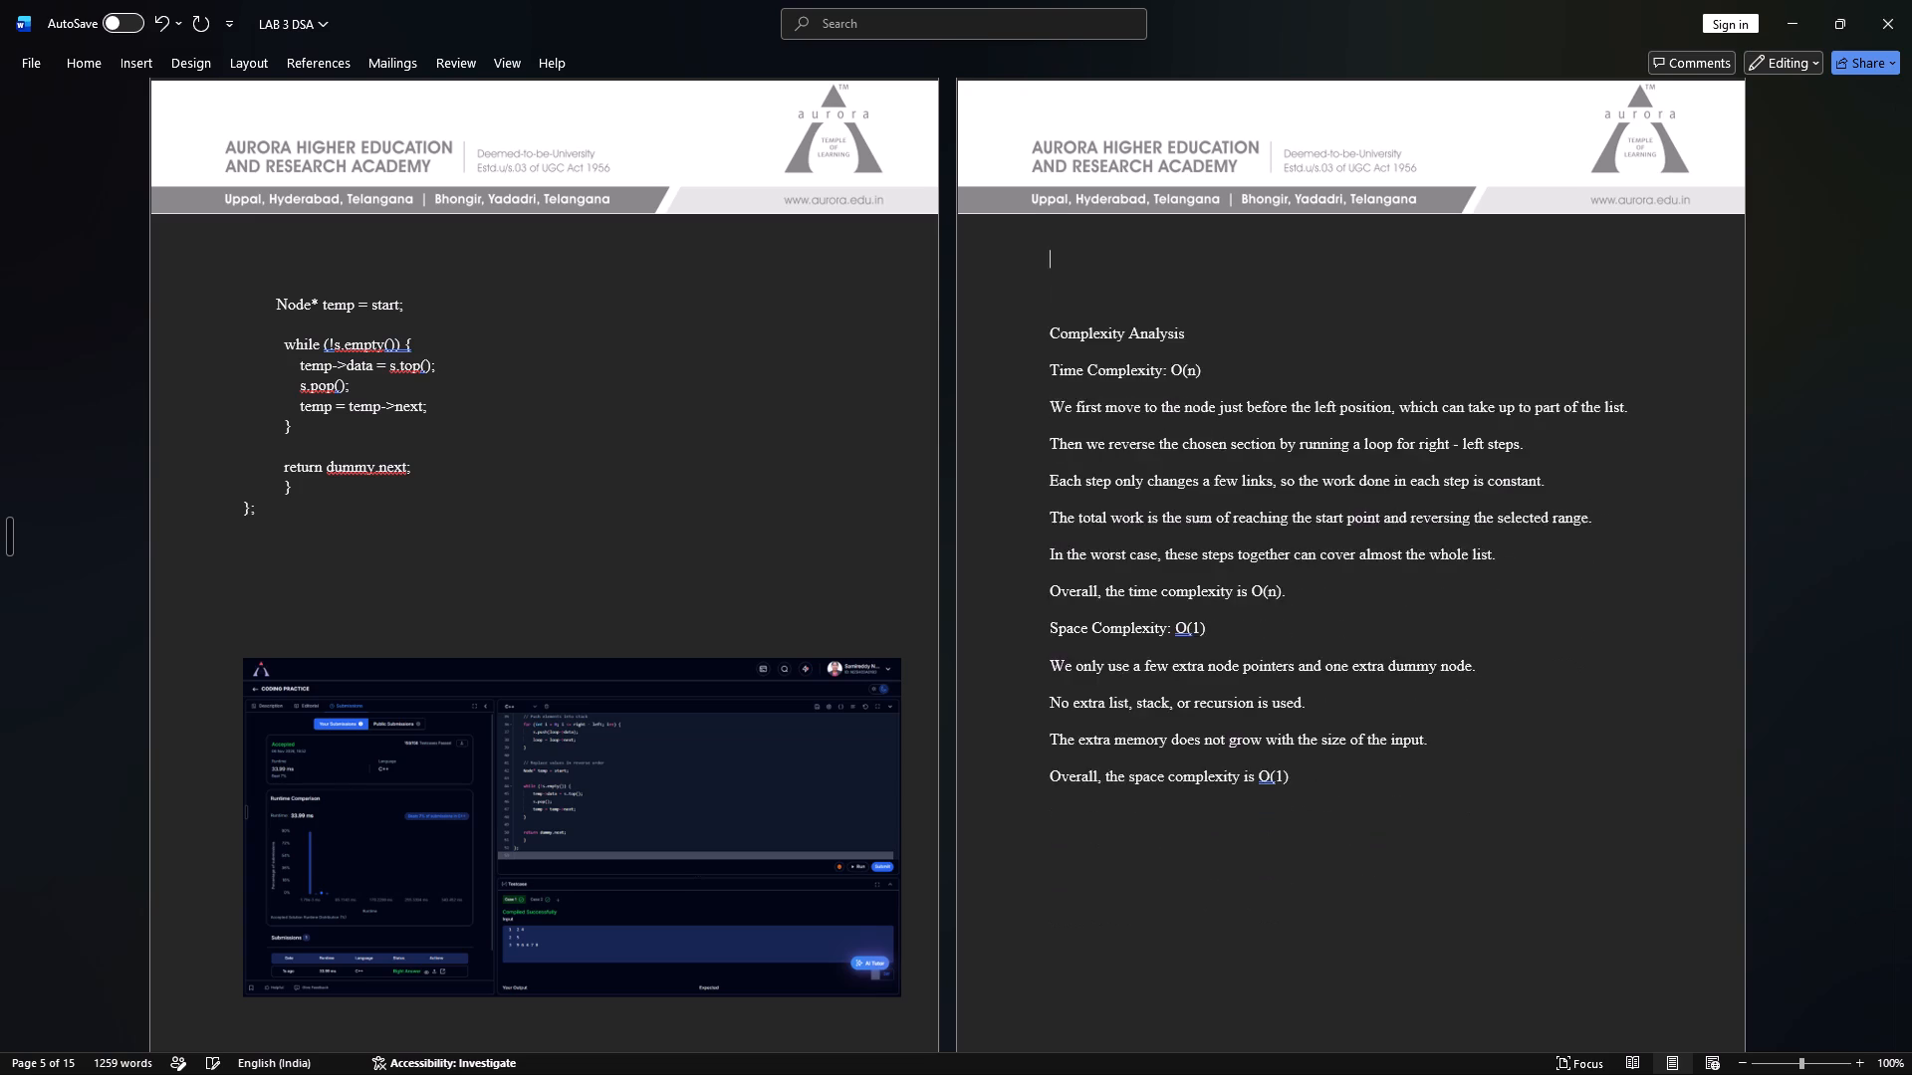
key(BackSpace)
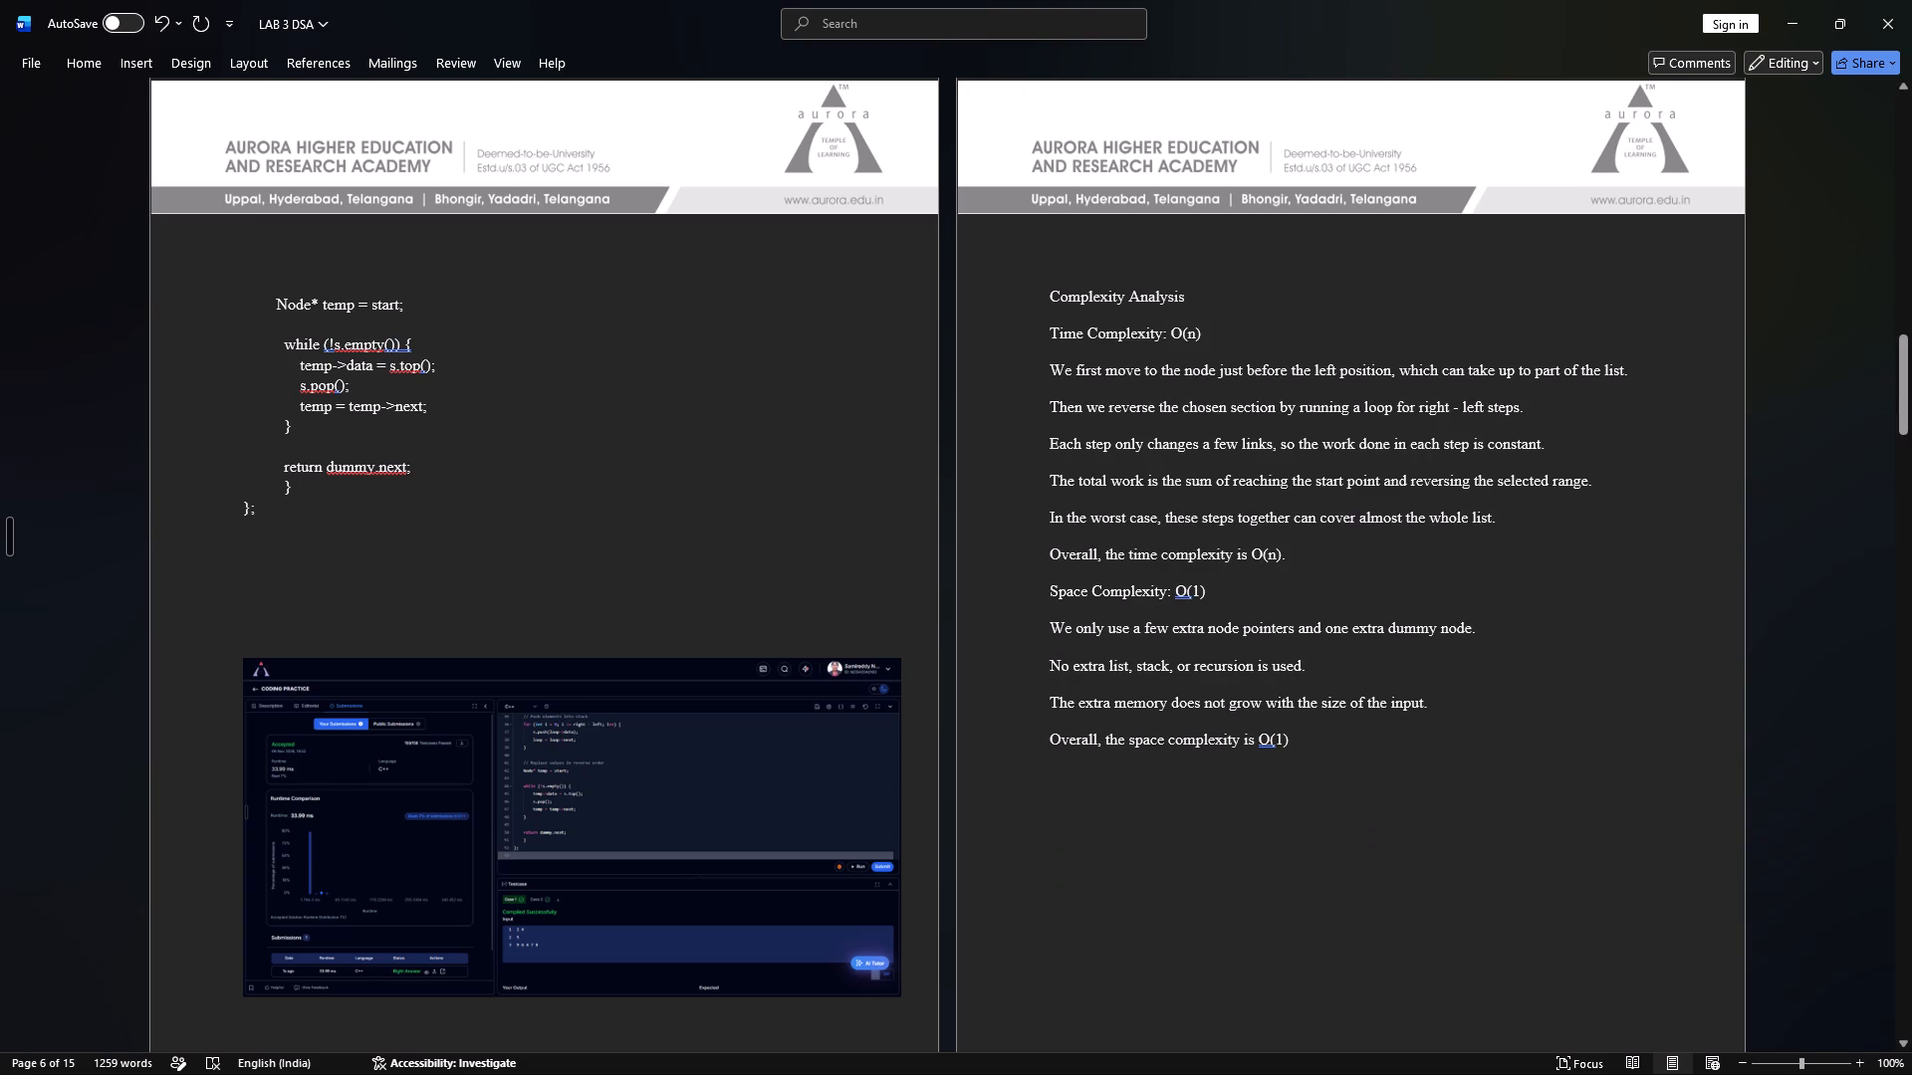
click(1072, 279)
key(BackSpace)
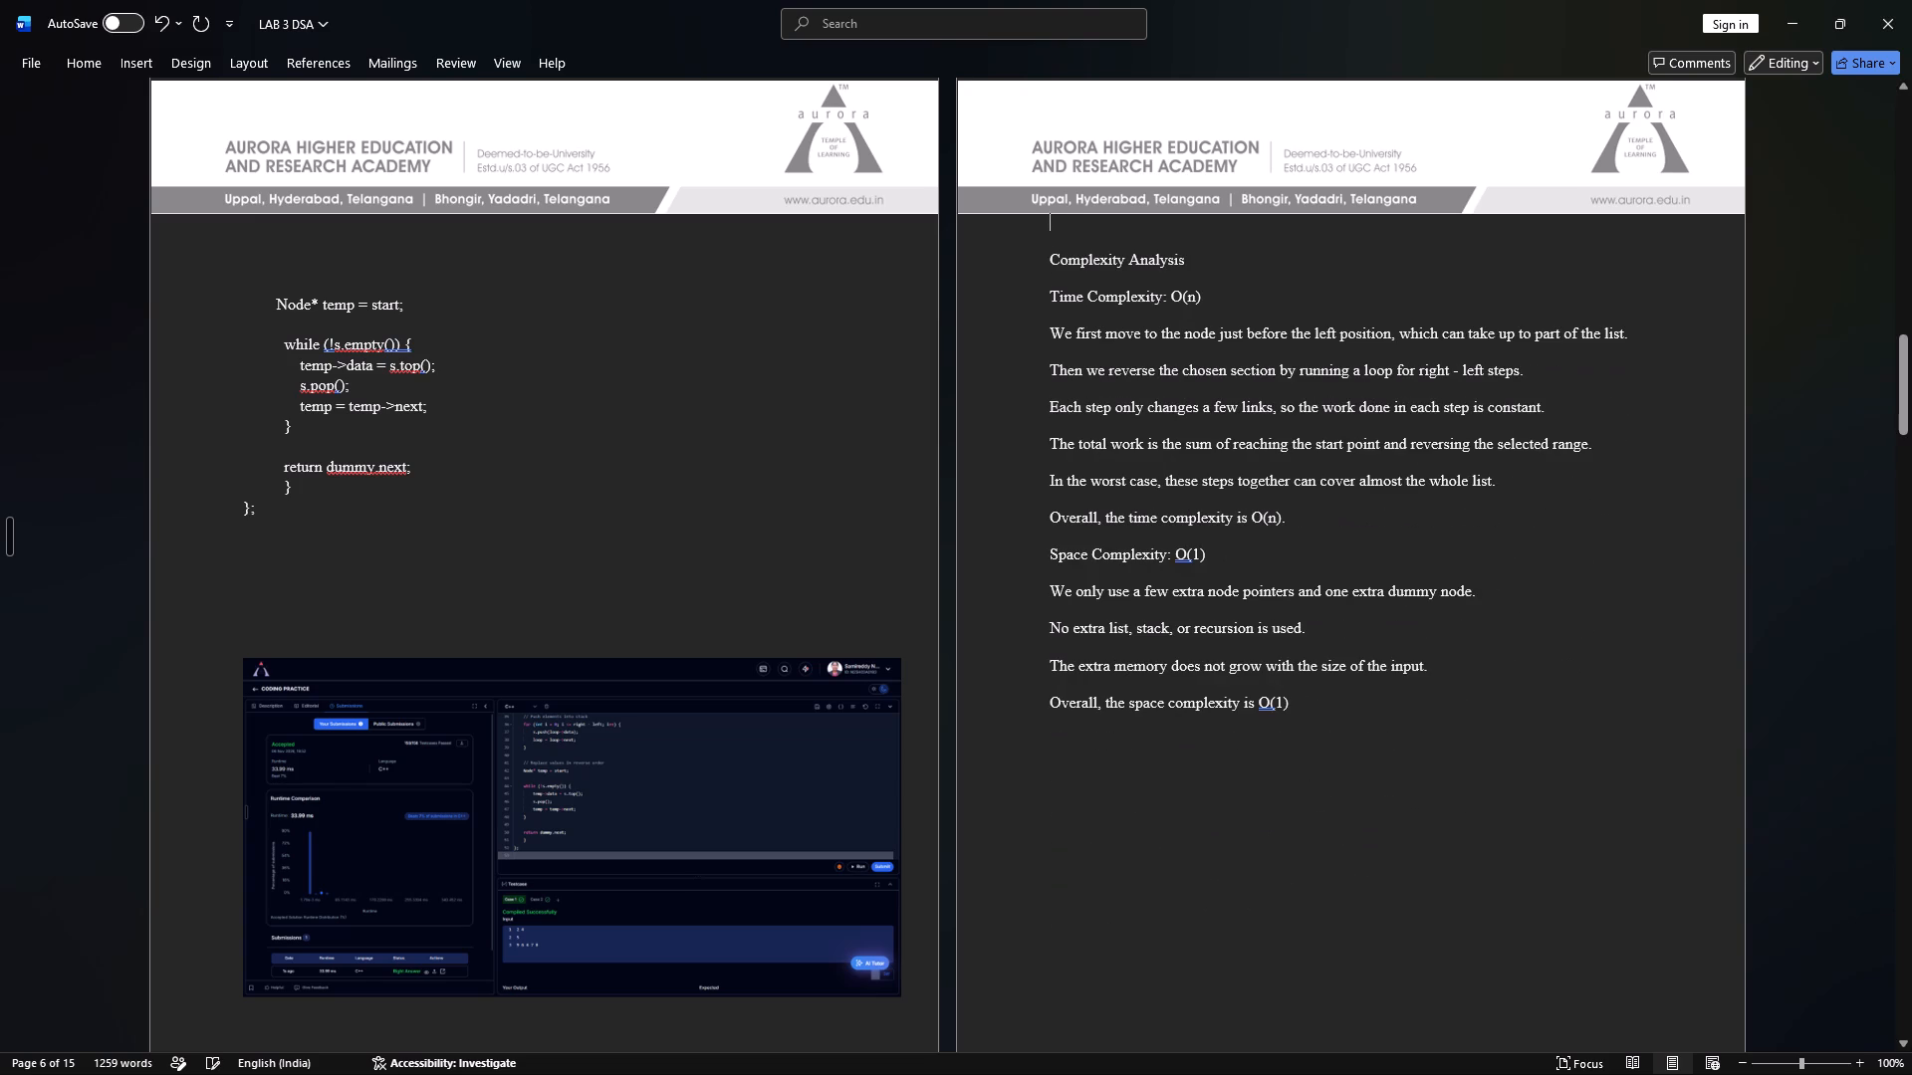
Reduce the gap above the result screenshot on page 5 and add the label "TEST CASES:" between the code and the screenshot.
click(266, 617)
key(BackSpace)
key(BackSpace)
key(Down)
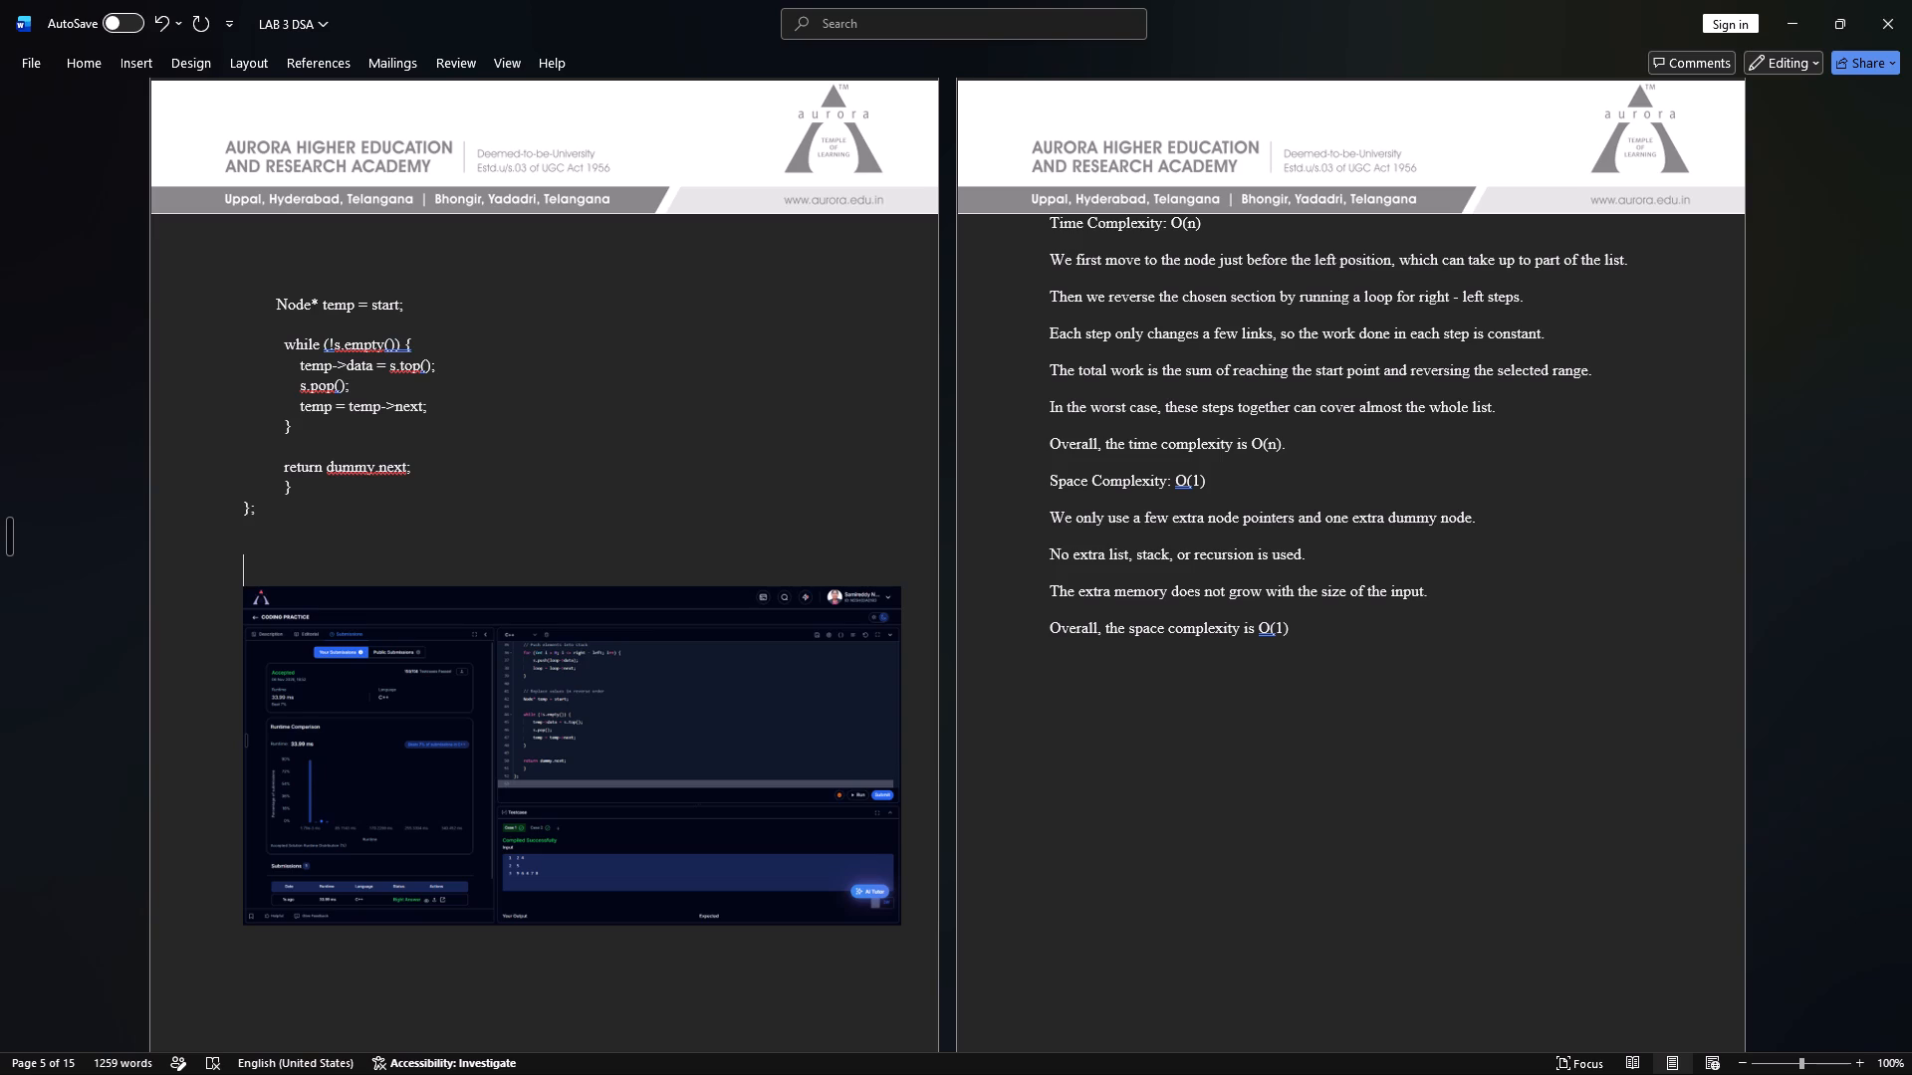
key(Up)
key(Return)
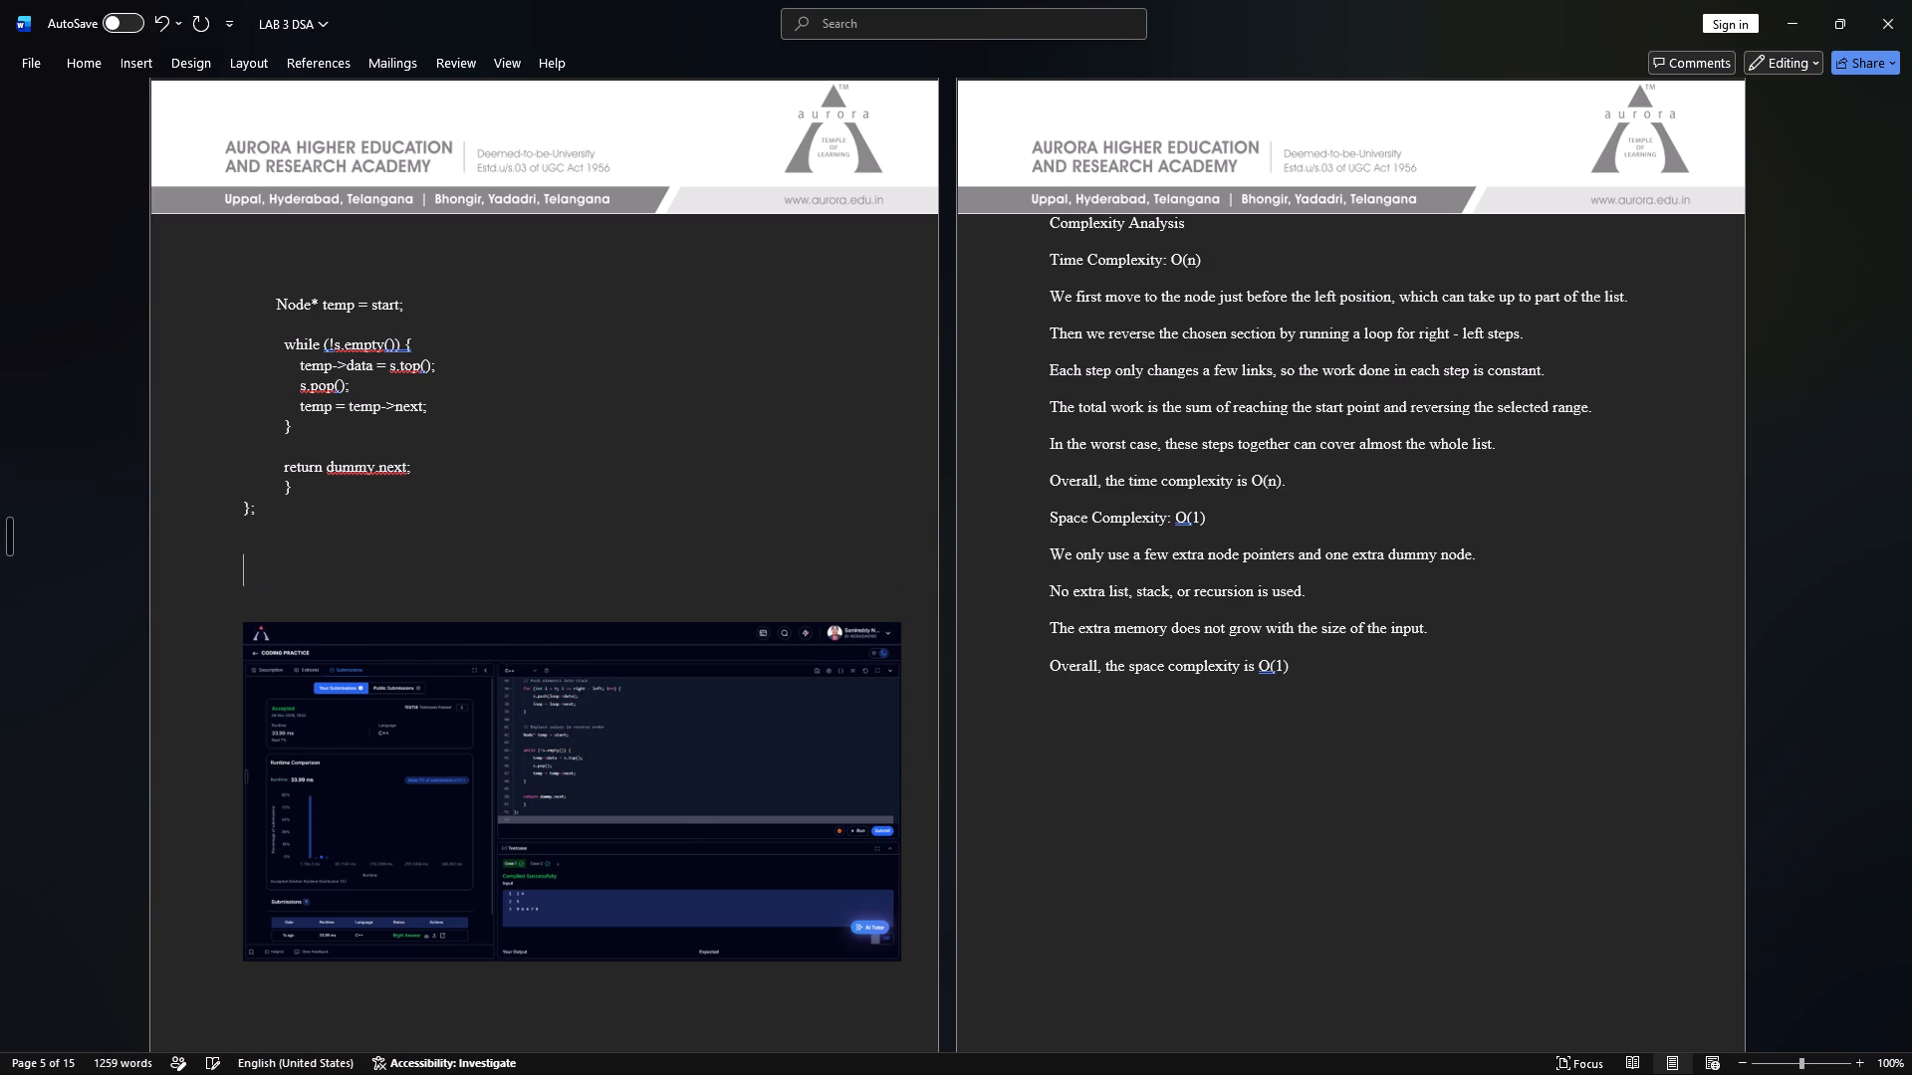
text(TES)
key(t)
key(space)
text(CASES)
key(shift+colon)
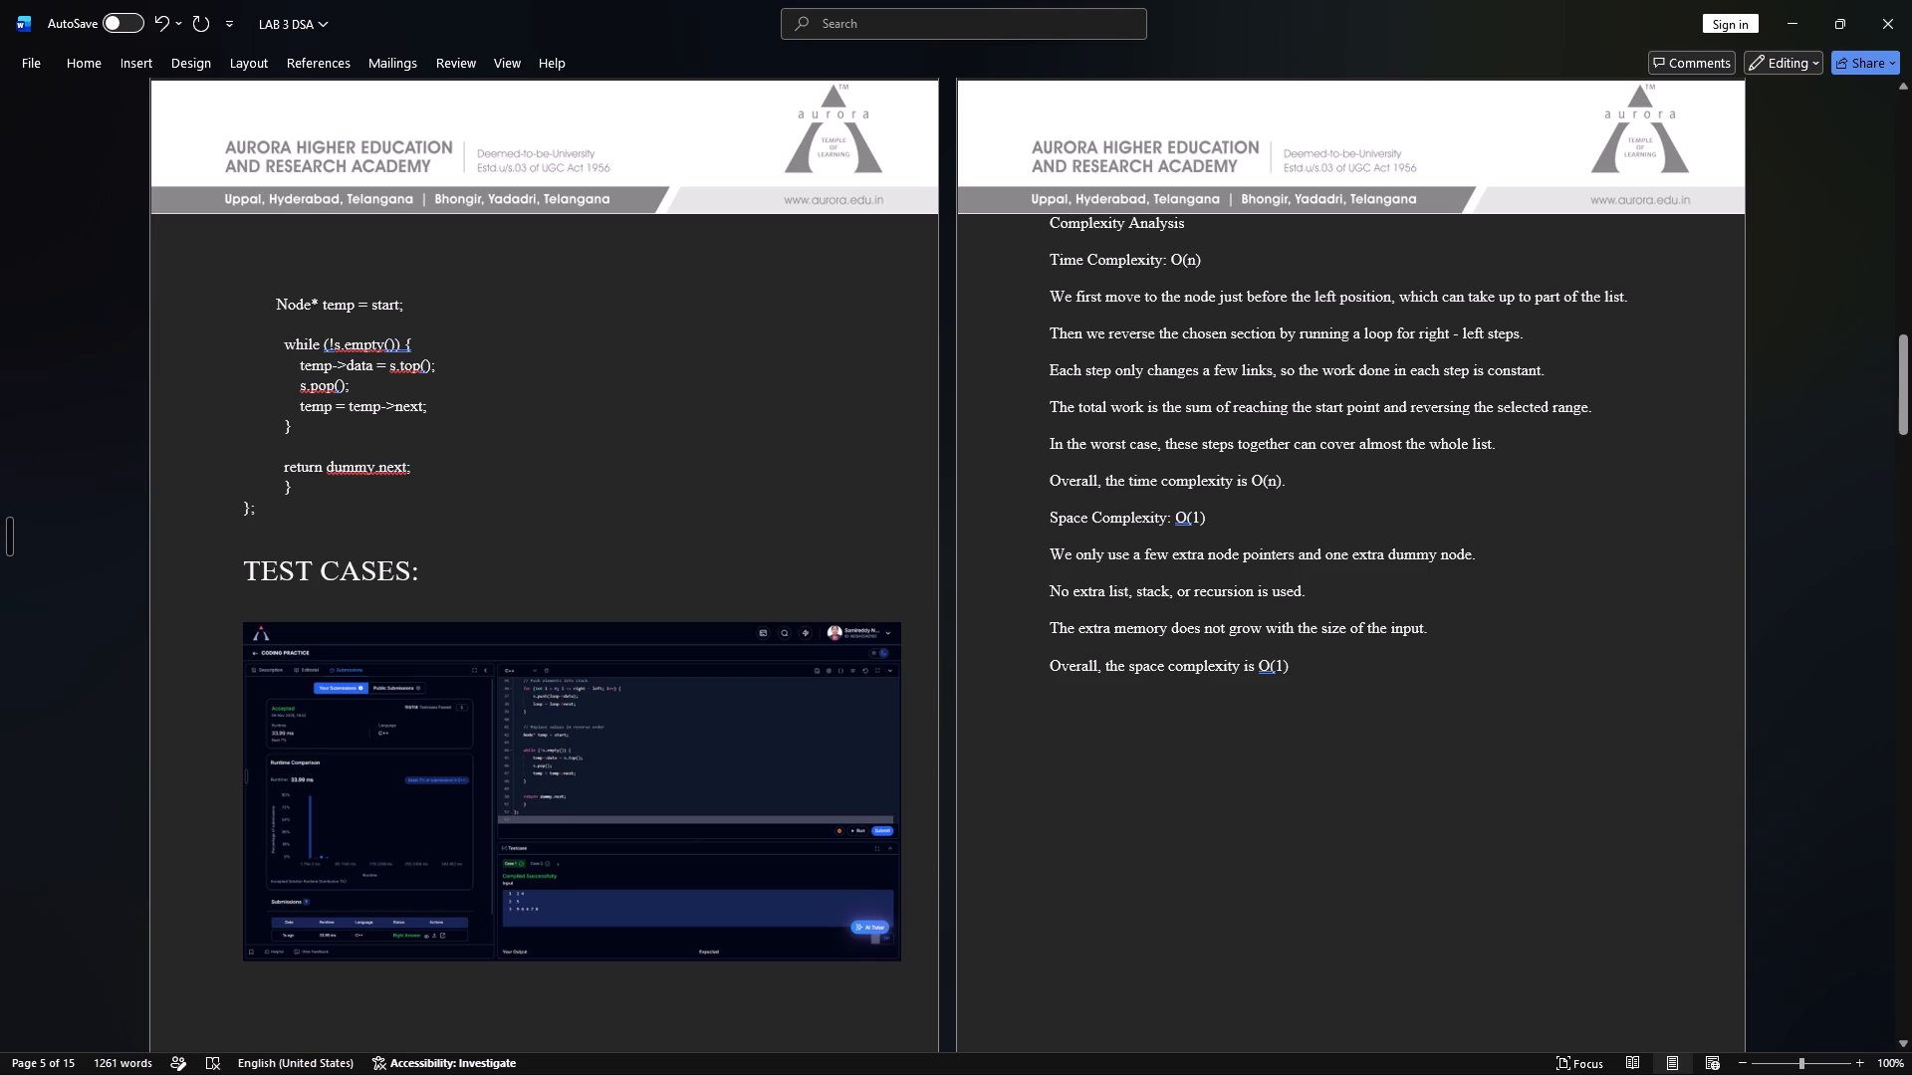
Set the font size of the "TEST CASES:" label on page 5 to 16.
scroll(646, 569, up, 1)
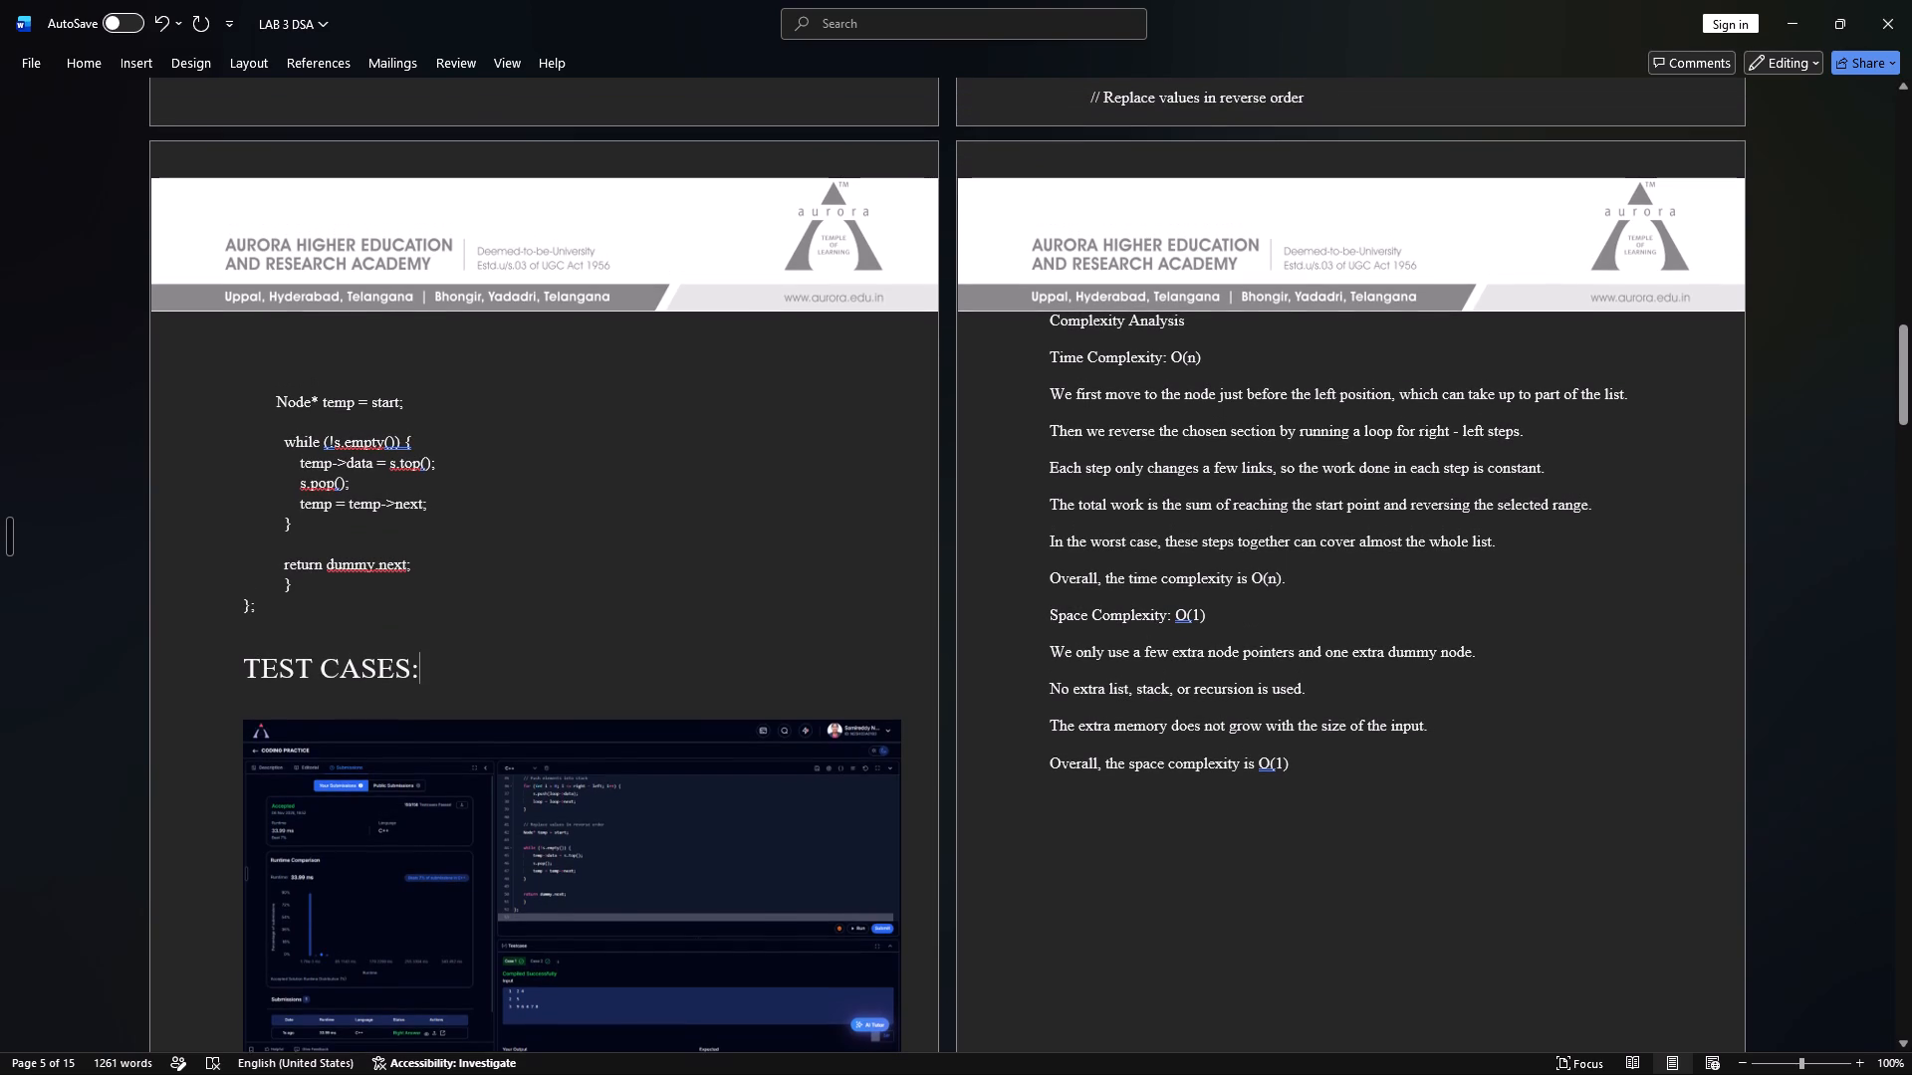
drag(427, 662, 193, 677)
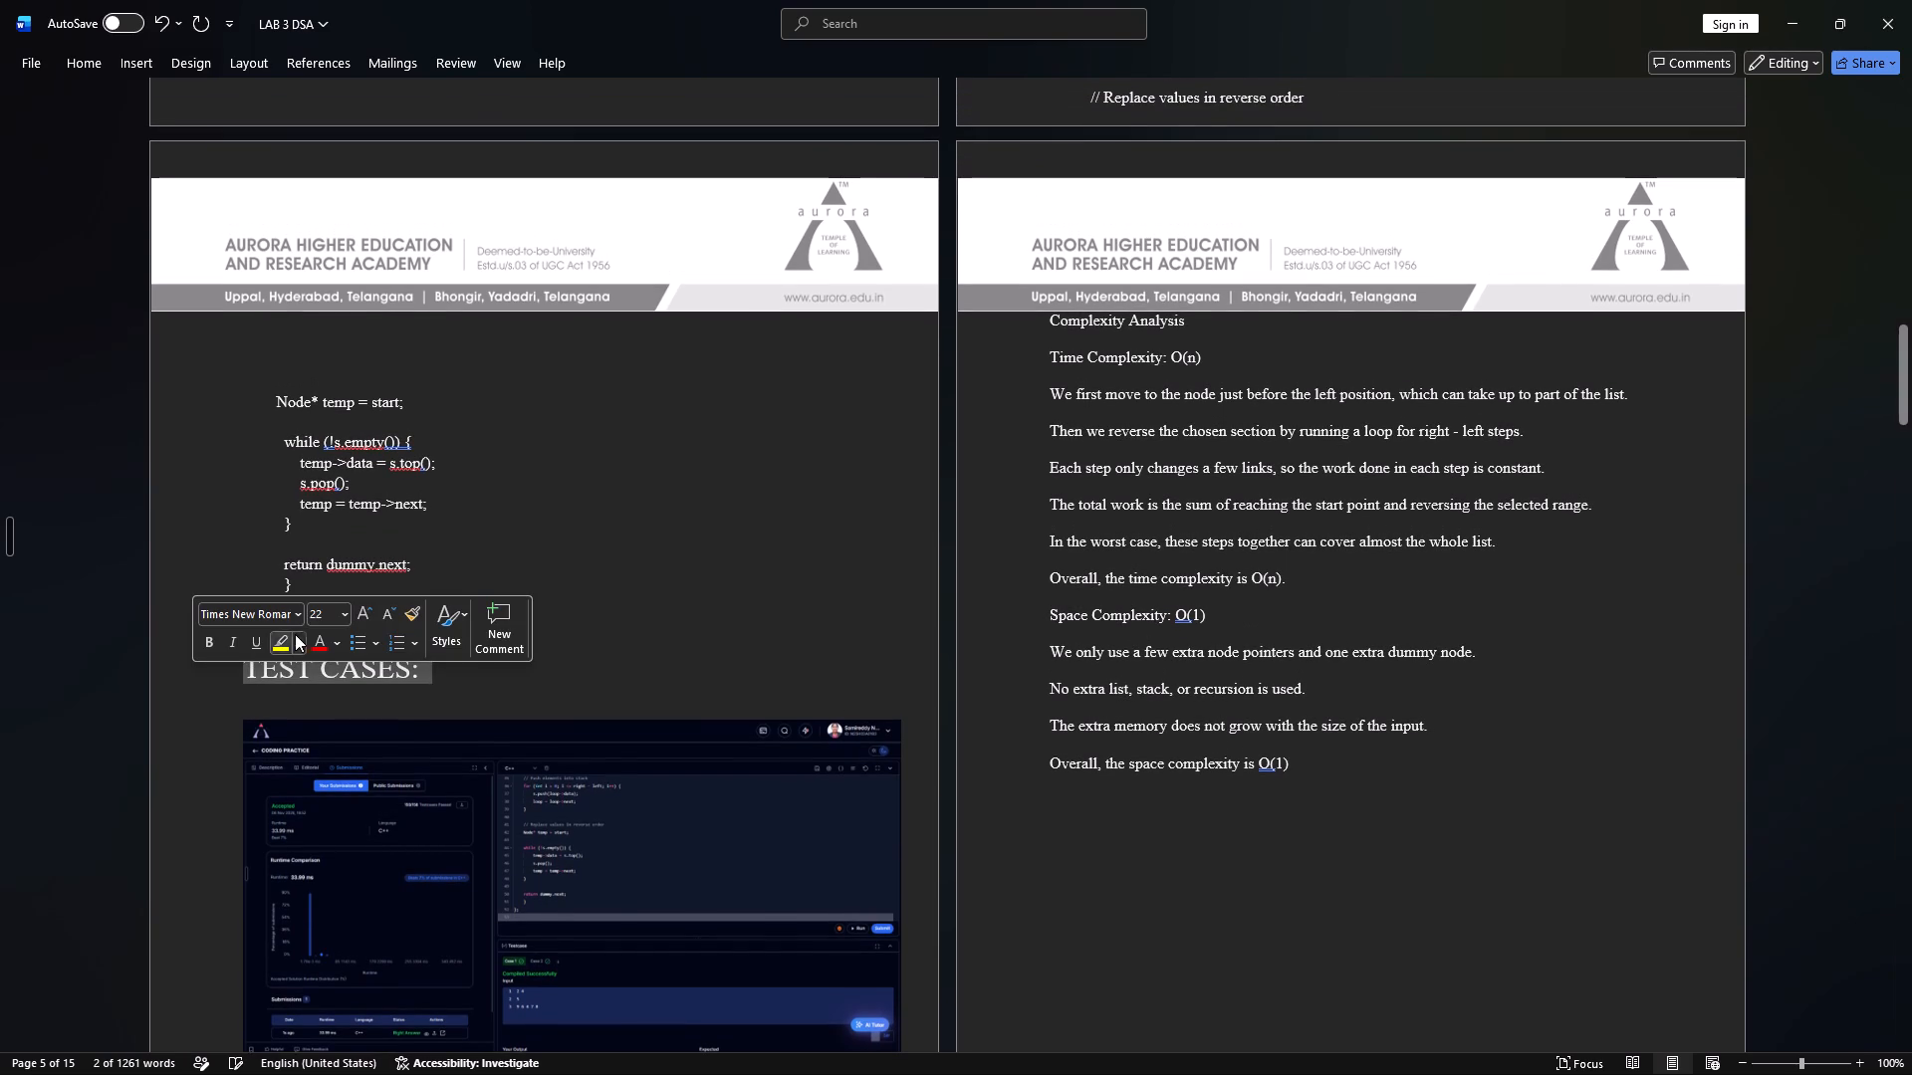
click(340, 613)
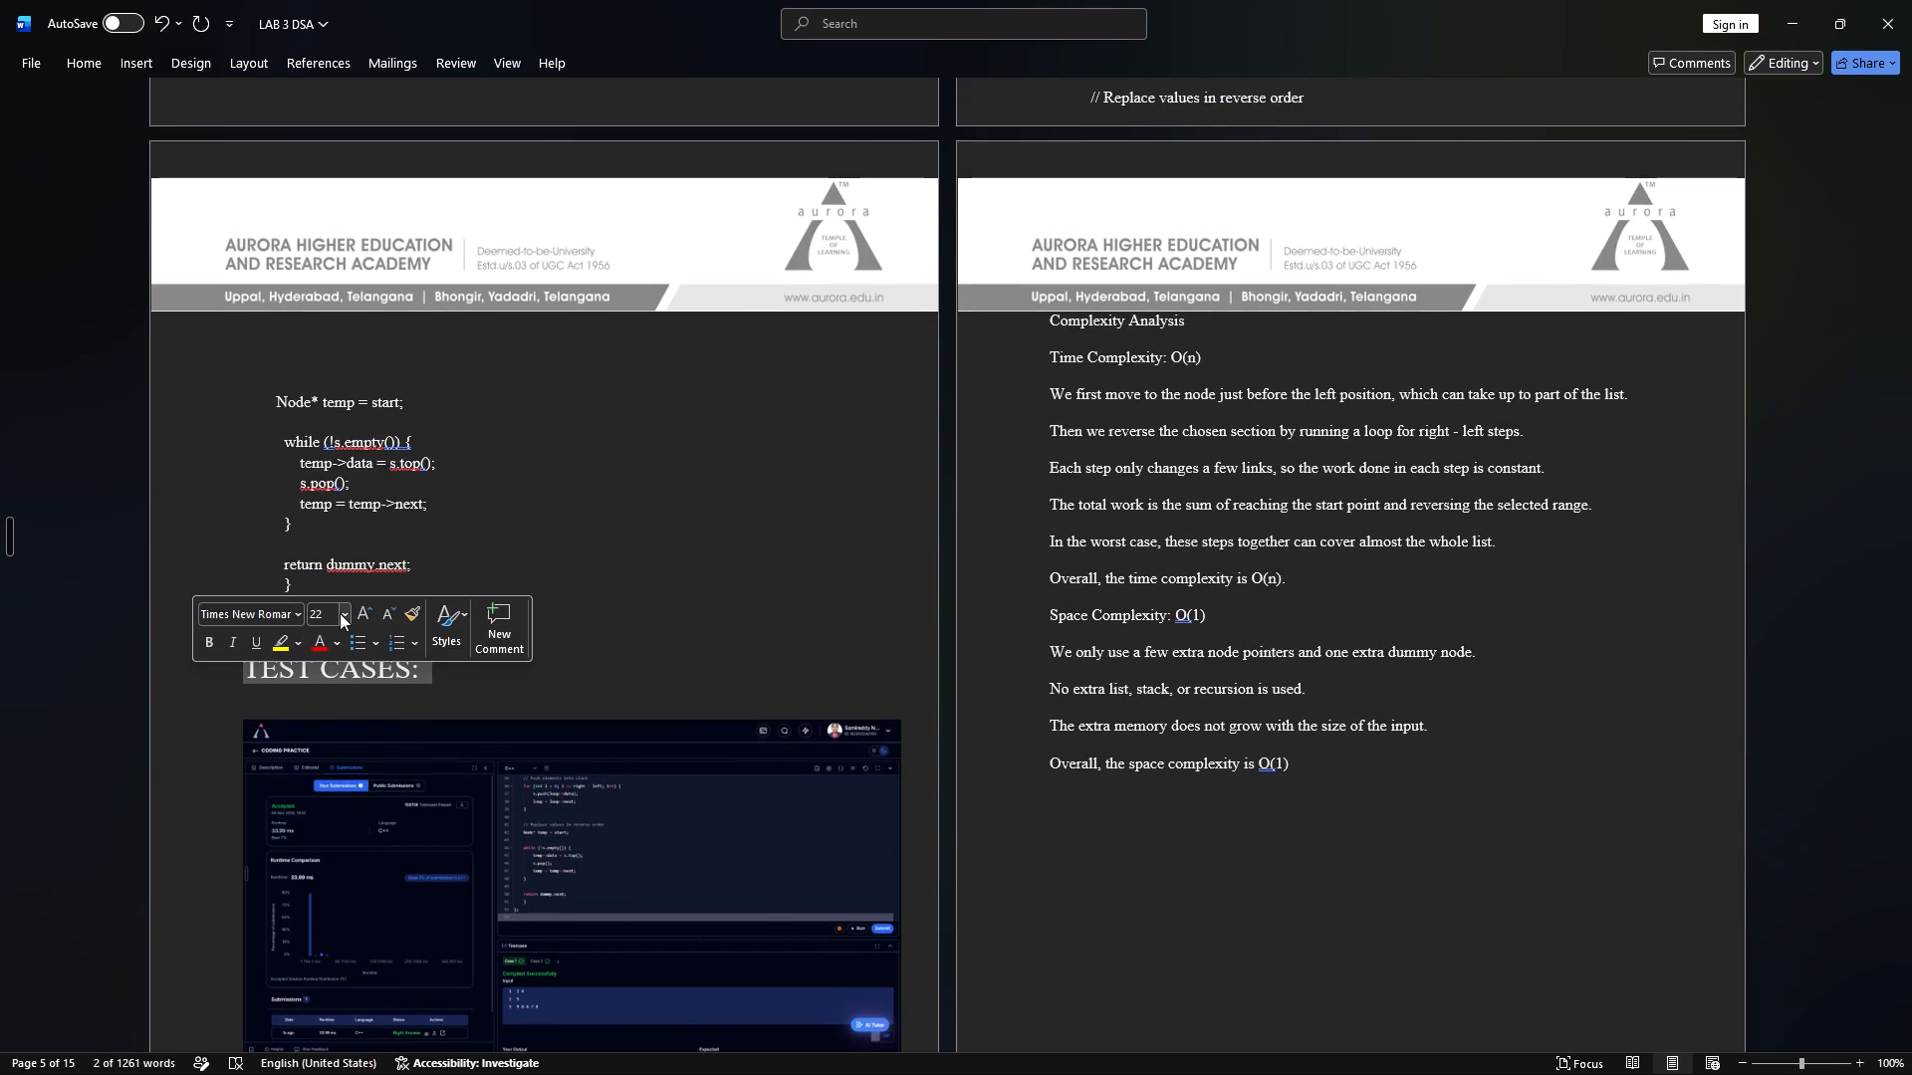
click(334, 774)
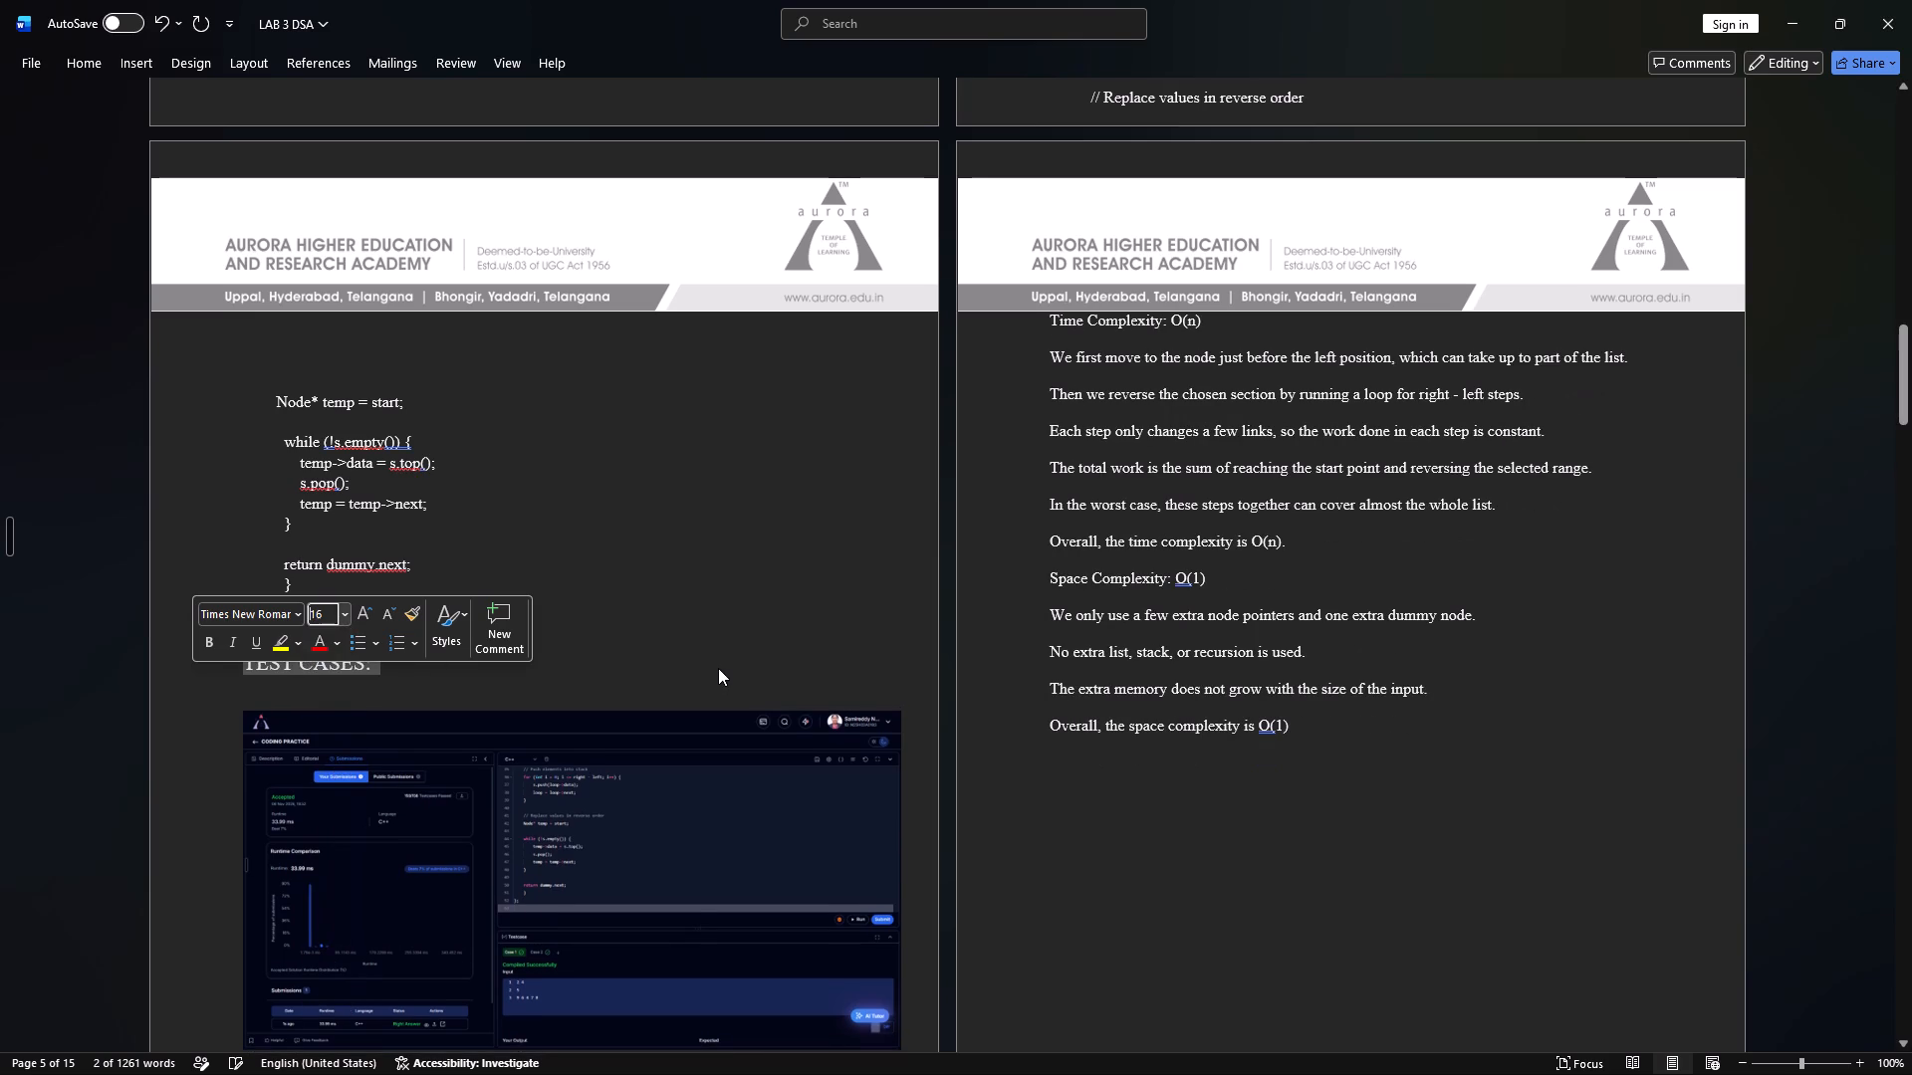
click(718, 668)
Set the font size of the "TEST CASES:" label at the top of page 3 to 16.
scroll(718, 668, up, 3)
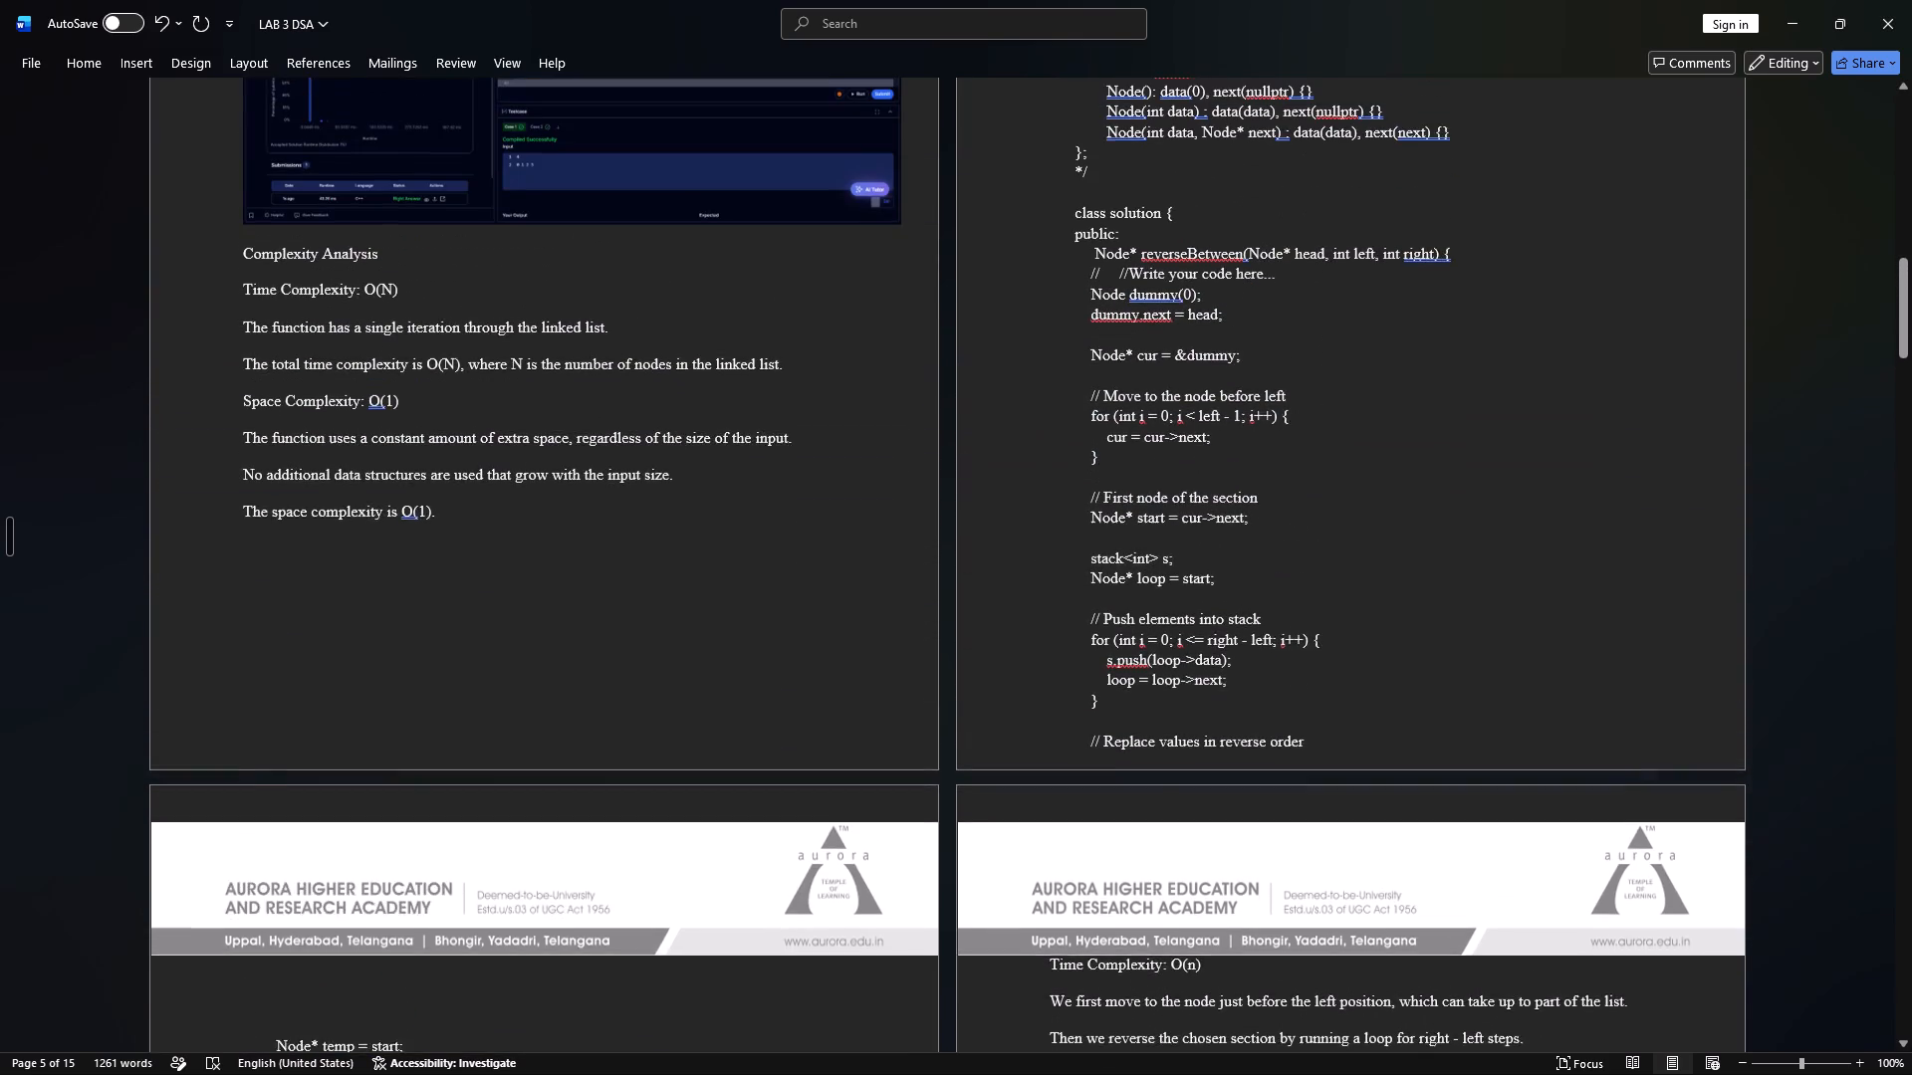
scroll(718, 668, up, 3)
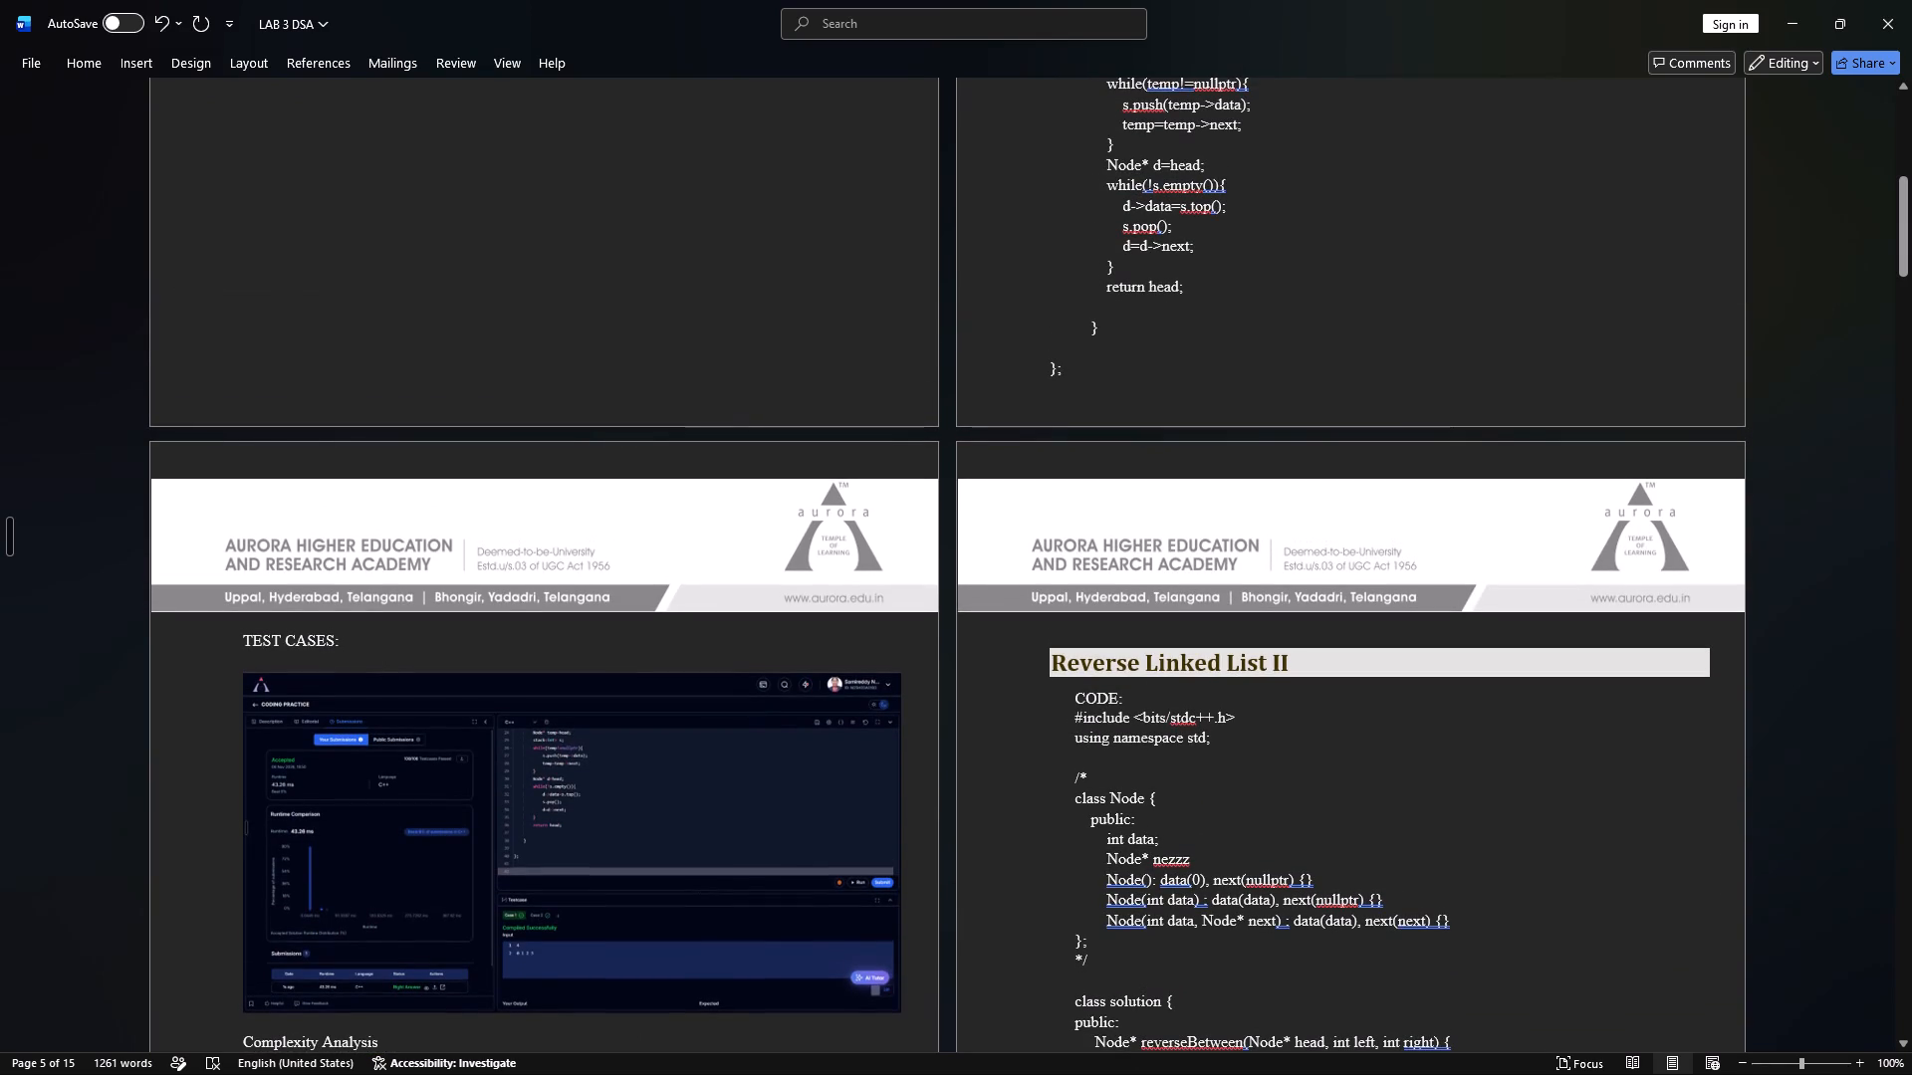
drag(352, 642, 234, 636)
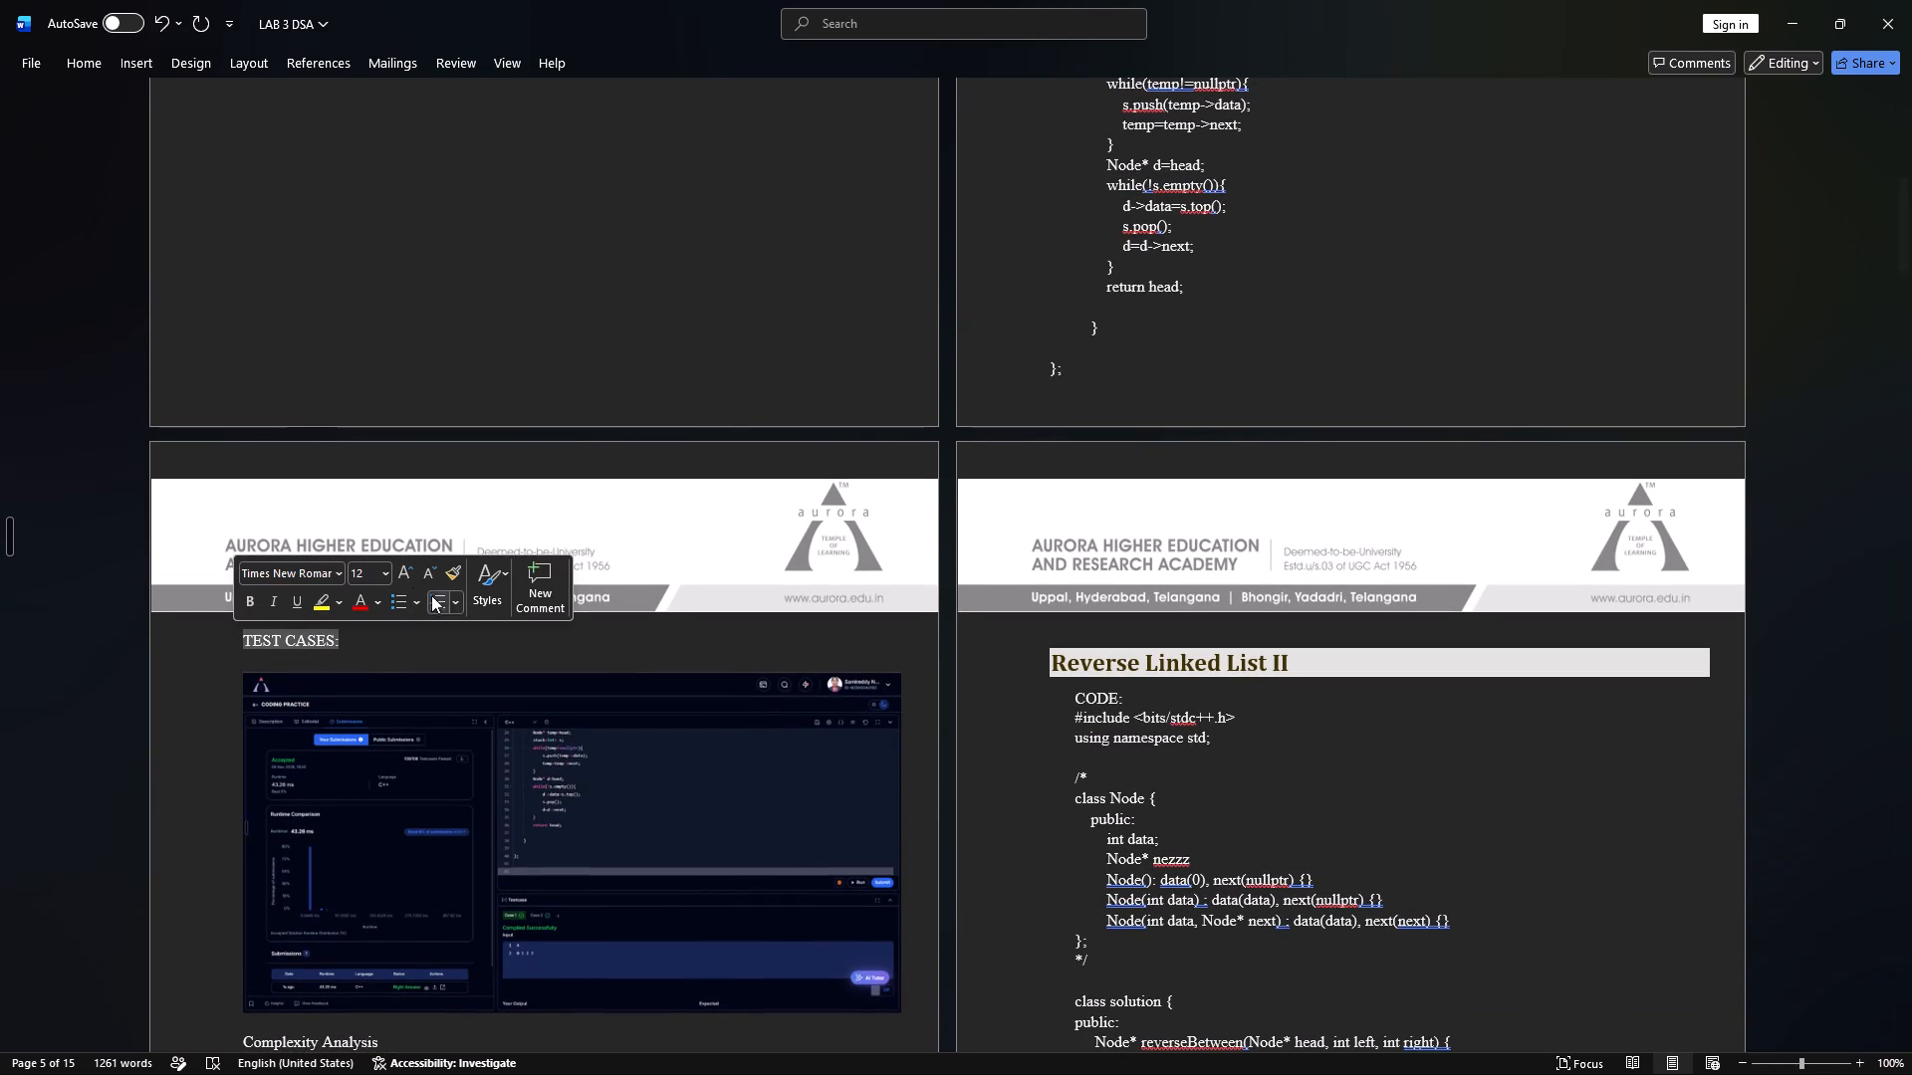
click(387, 574)
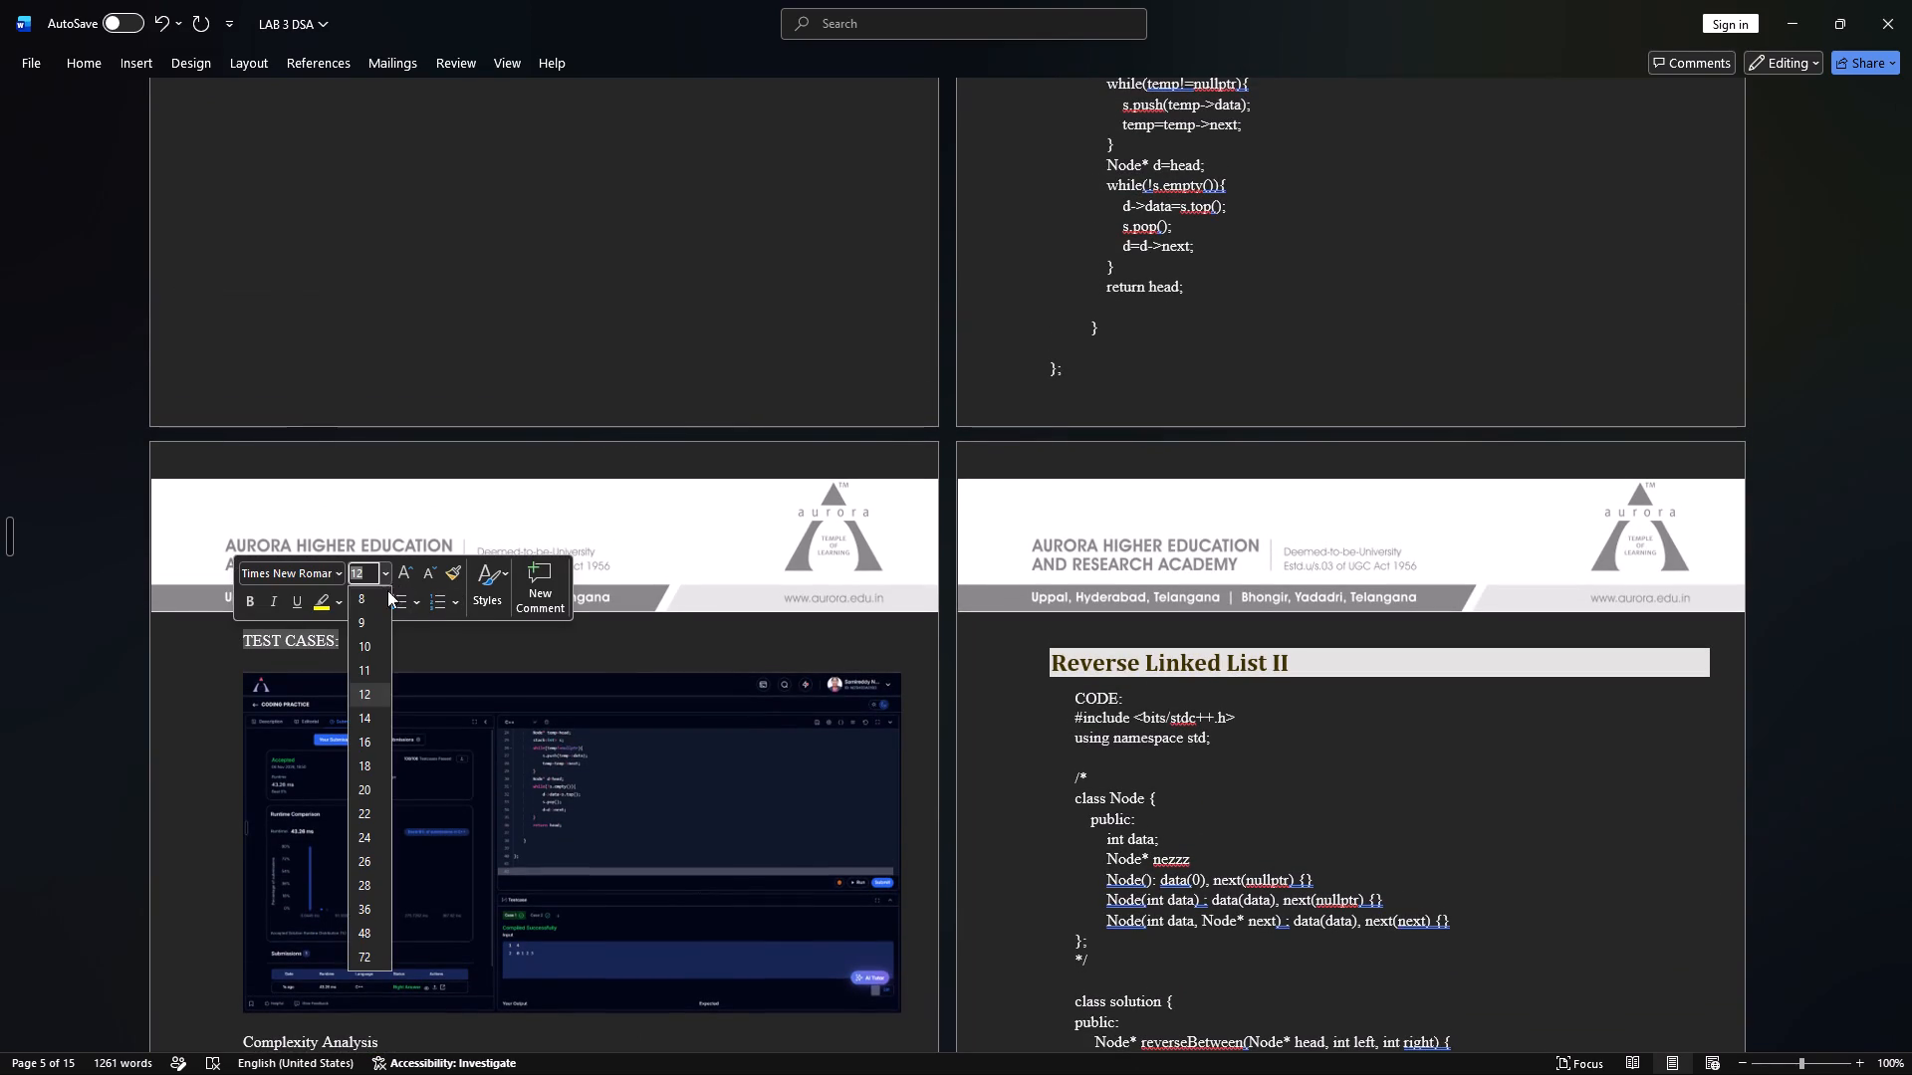
click(363, 744)
click(653, 670)
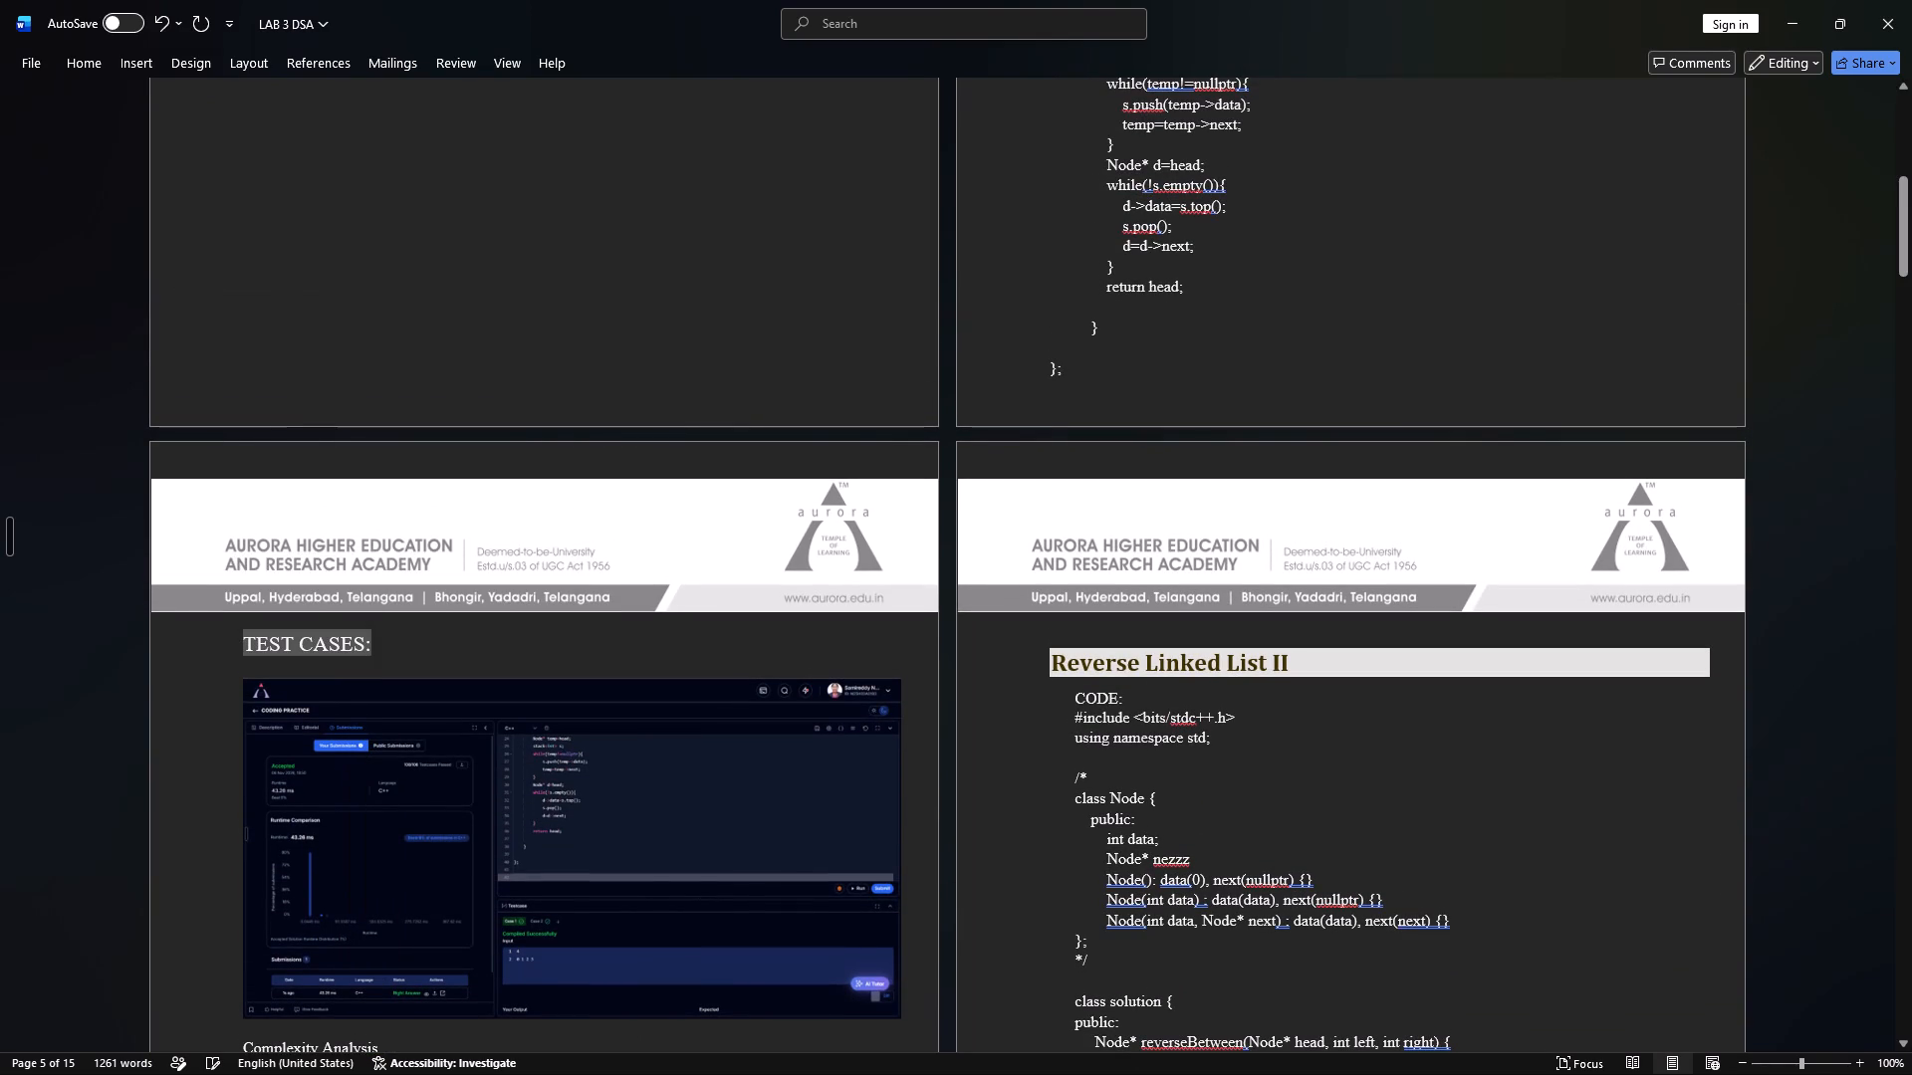
Set the "CODE:" label under "Reverse a Linked List" on page 2 to font size 16 and insert a blank line above it.
scroll(1017, 577, up, 3)
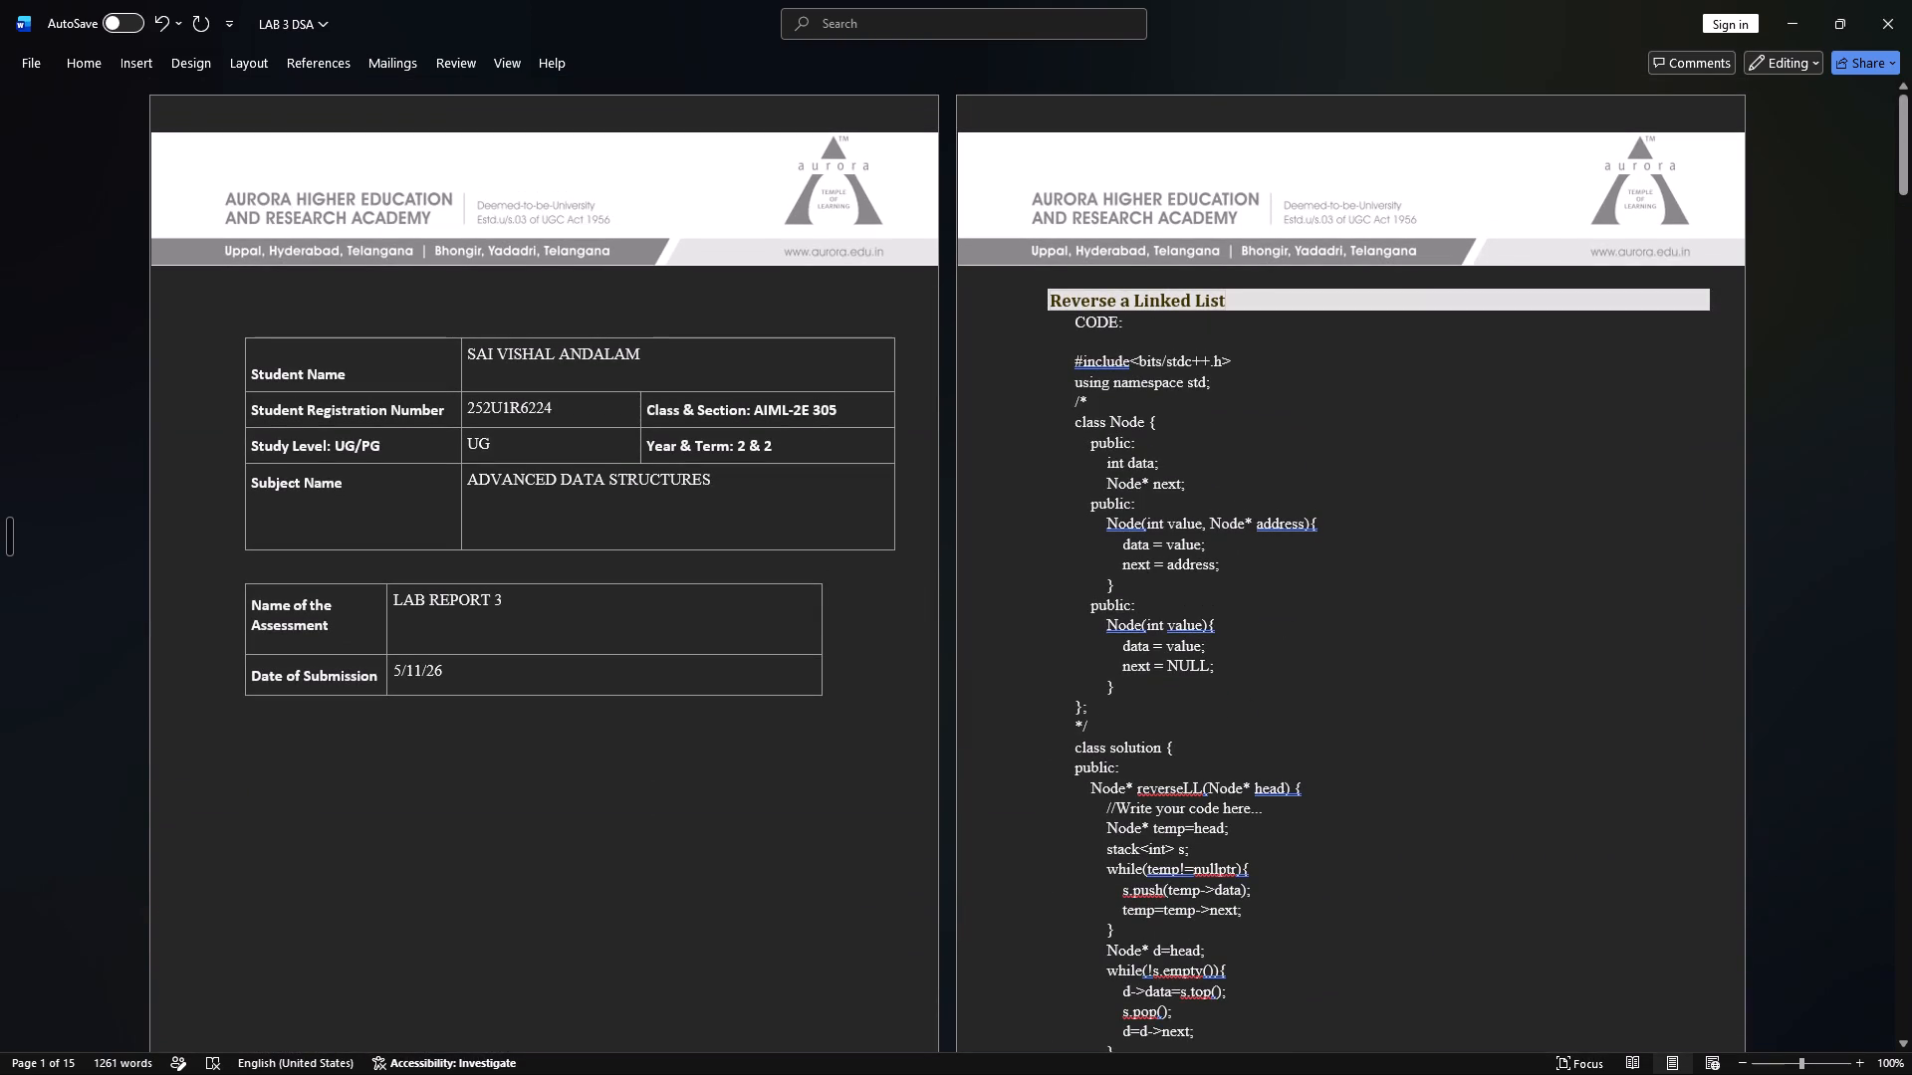
drag(1136, 326, 1066, 329)
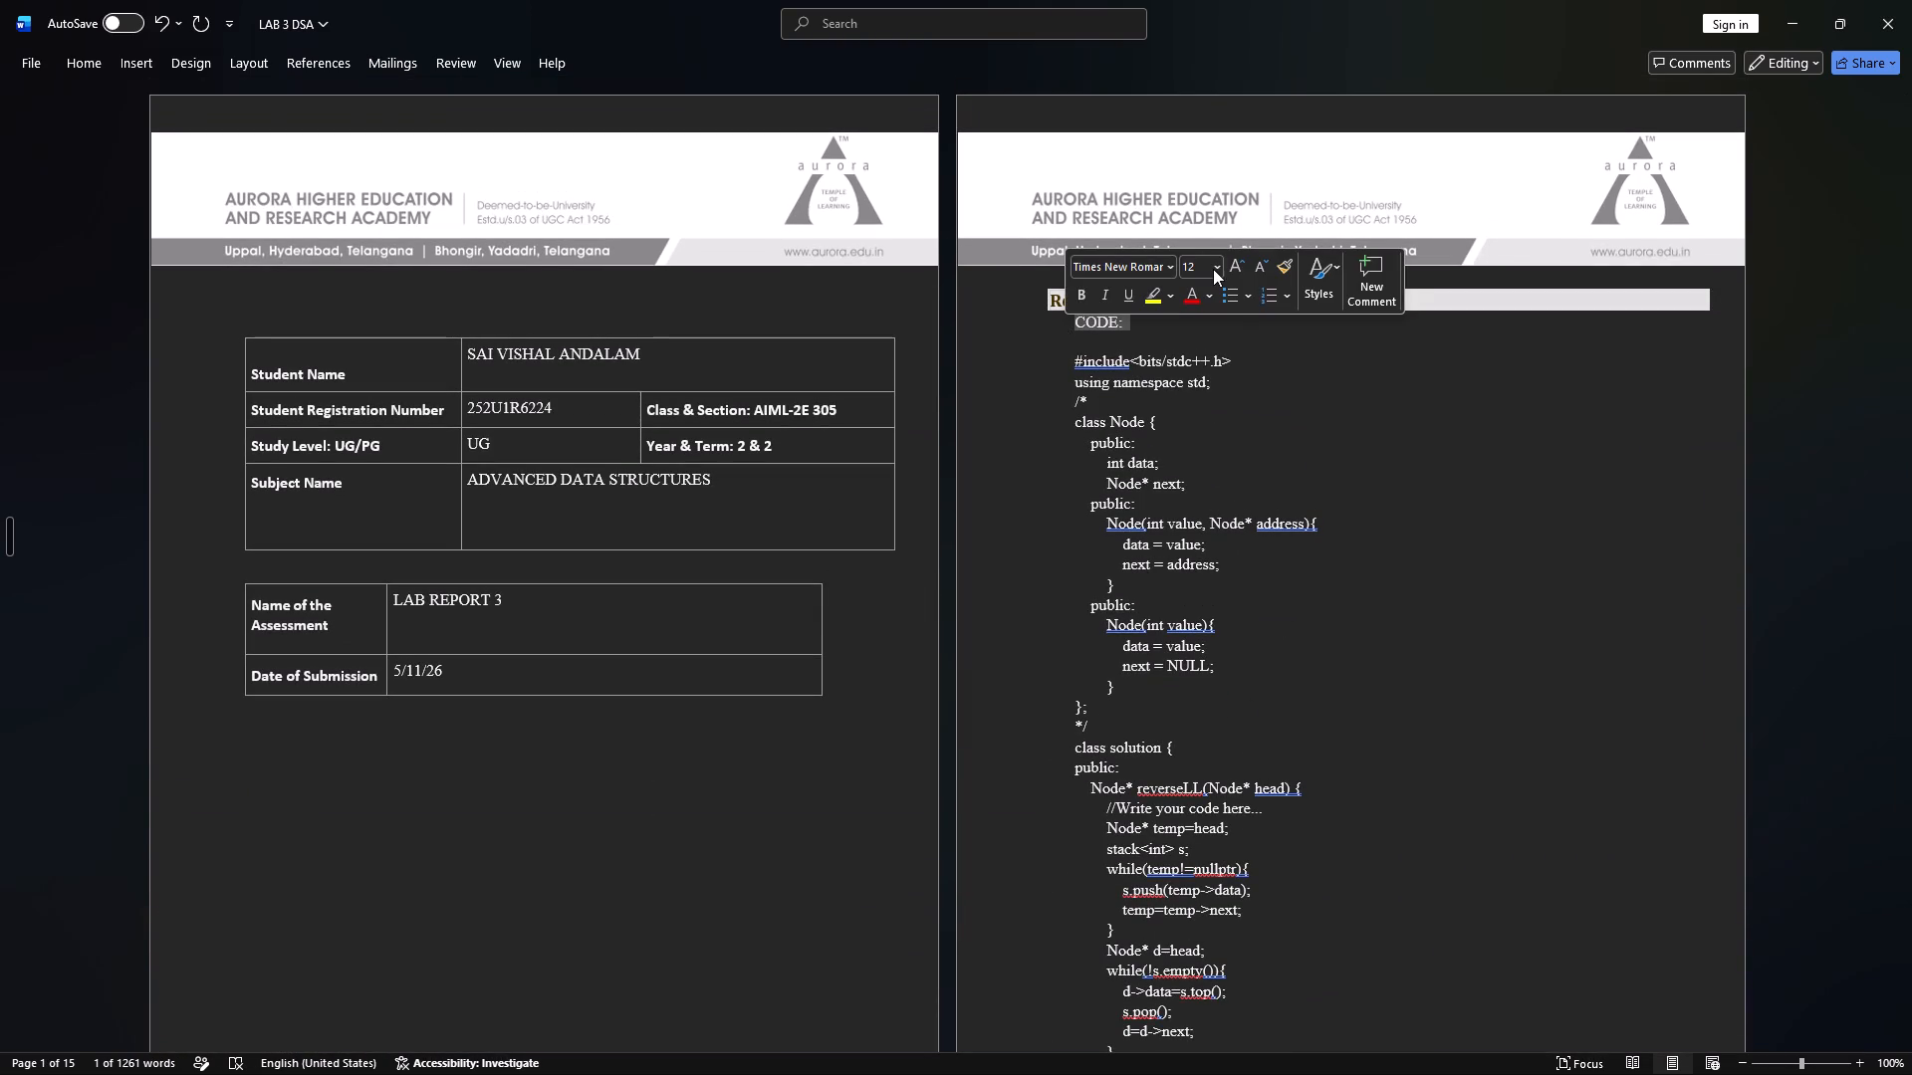
click(1216, 271)
click(1206, 430)
click(1074, 319)
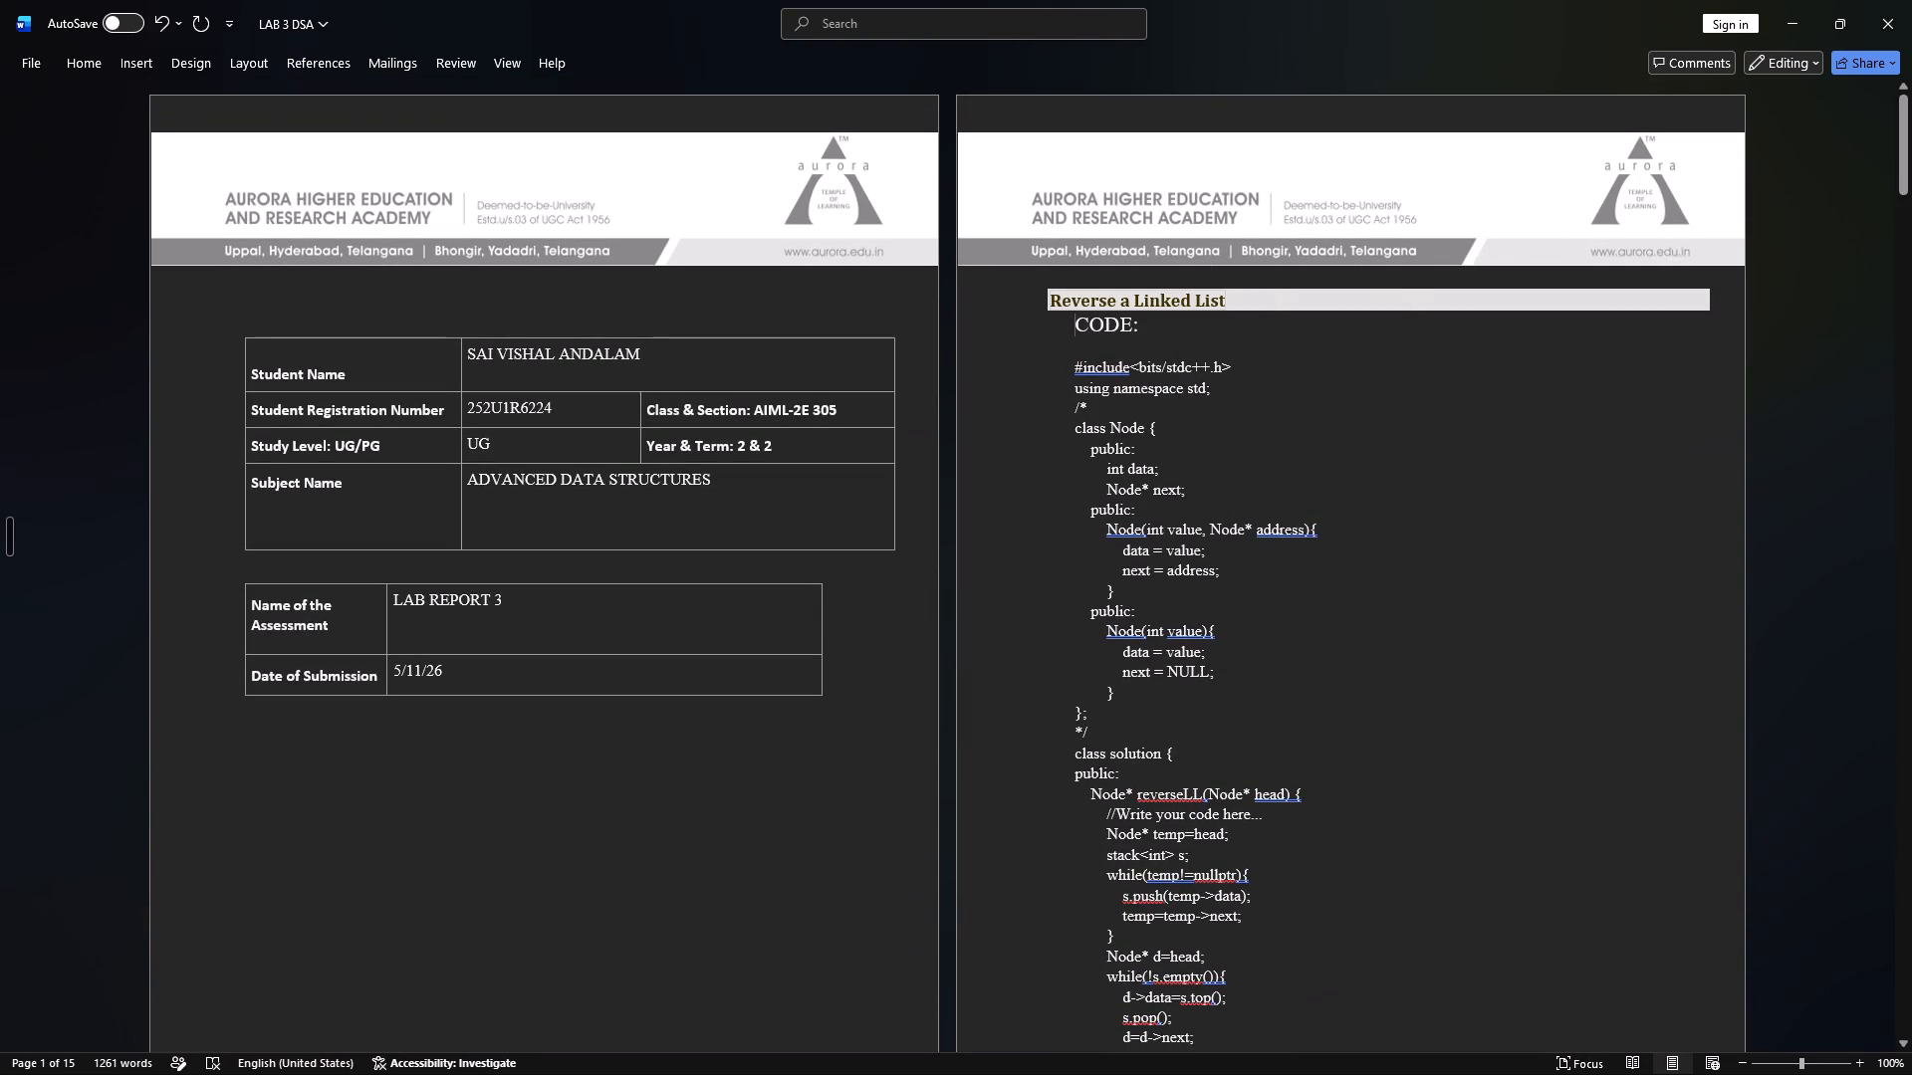
key(Return)
Remove one blank line above the "Reverse Linked List II" heading at the top of page 4.
scroll(1070, 322, down, 2)
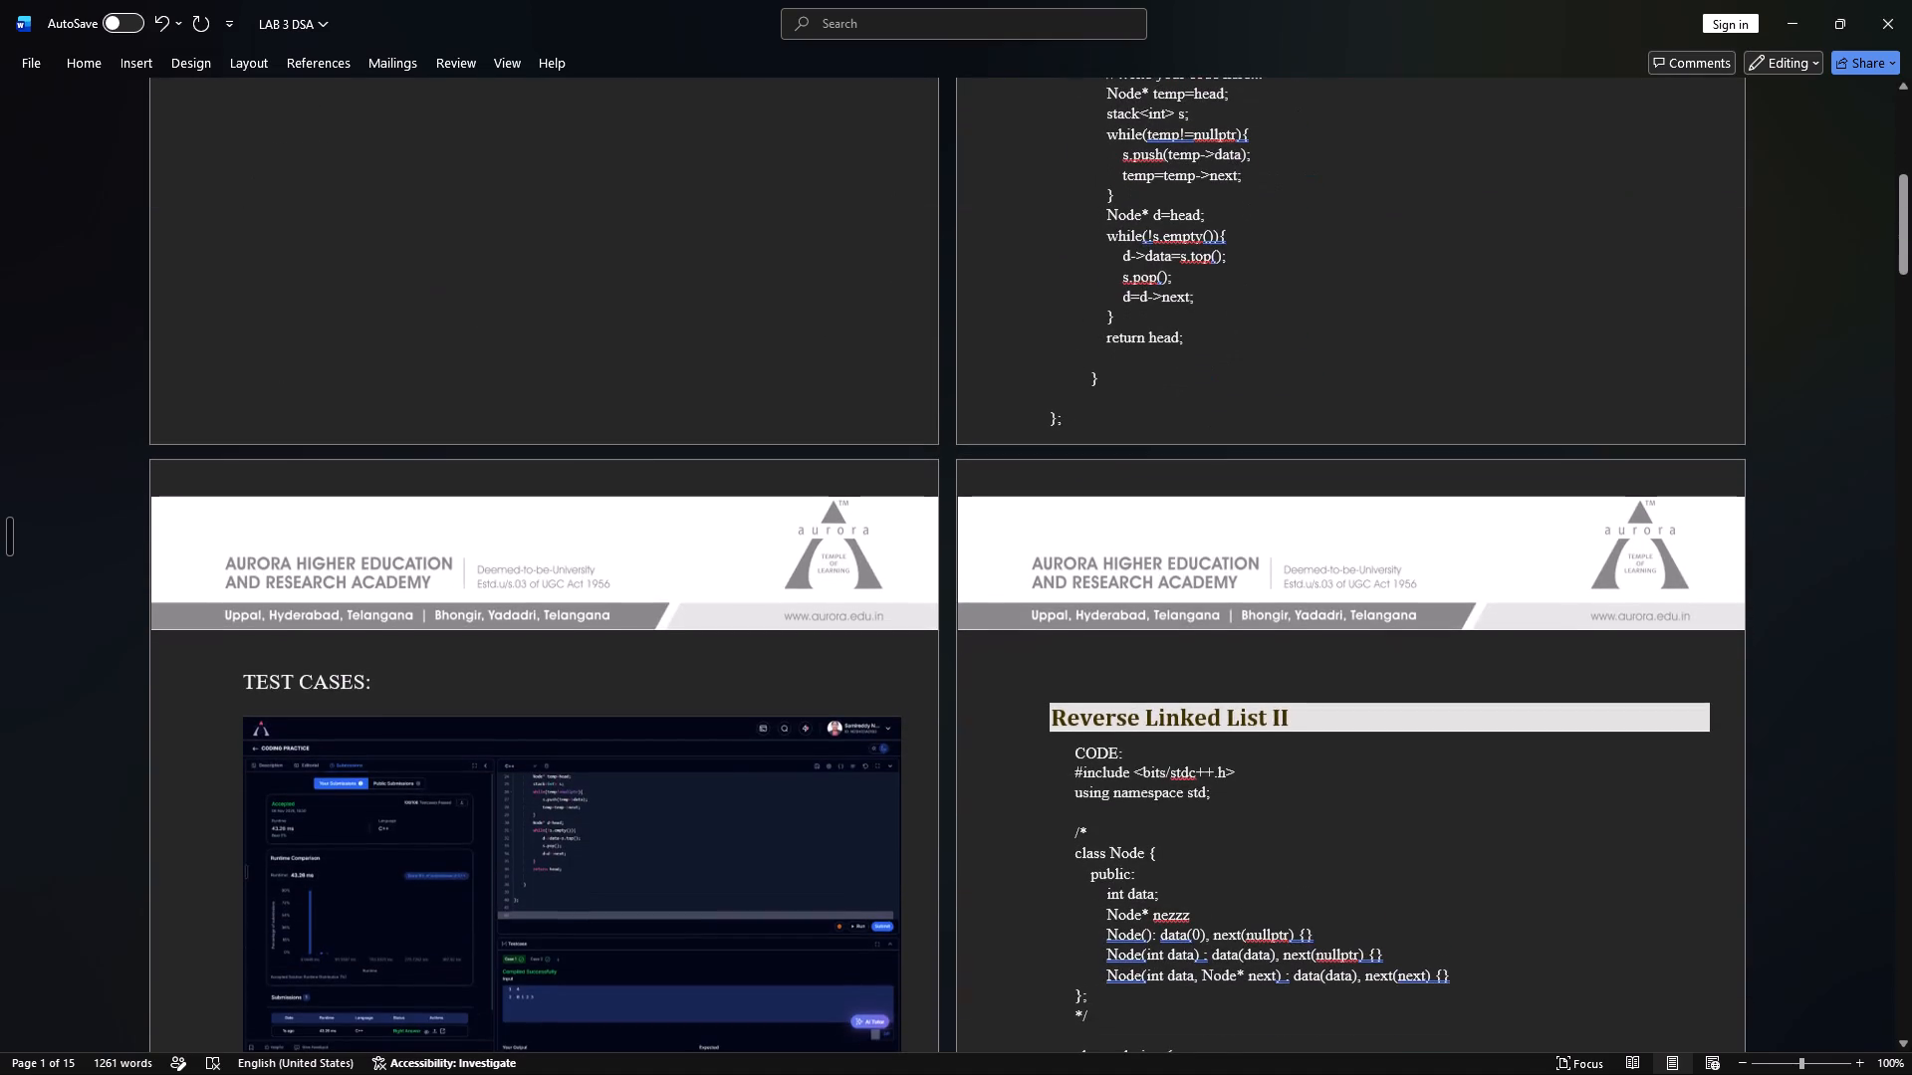
scroll(1070, 322, down, 5)
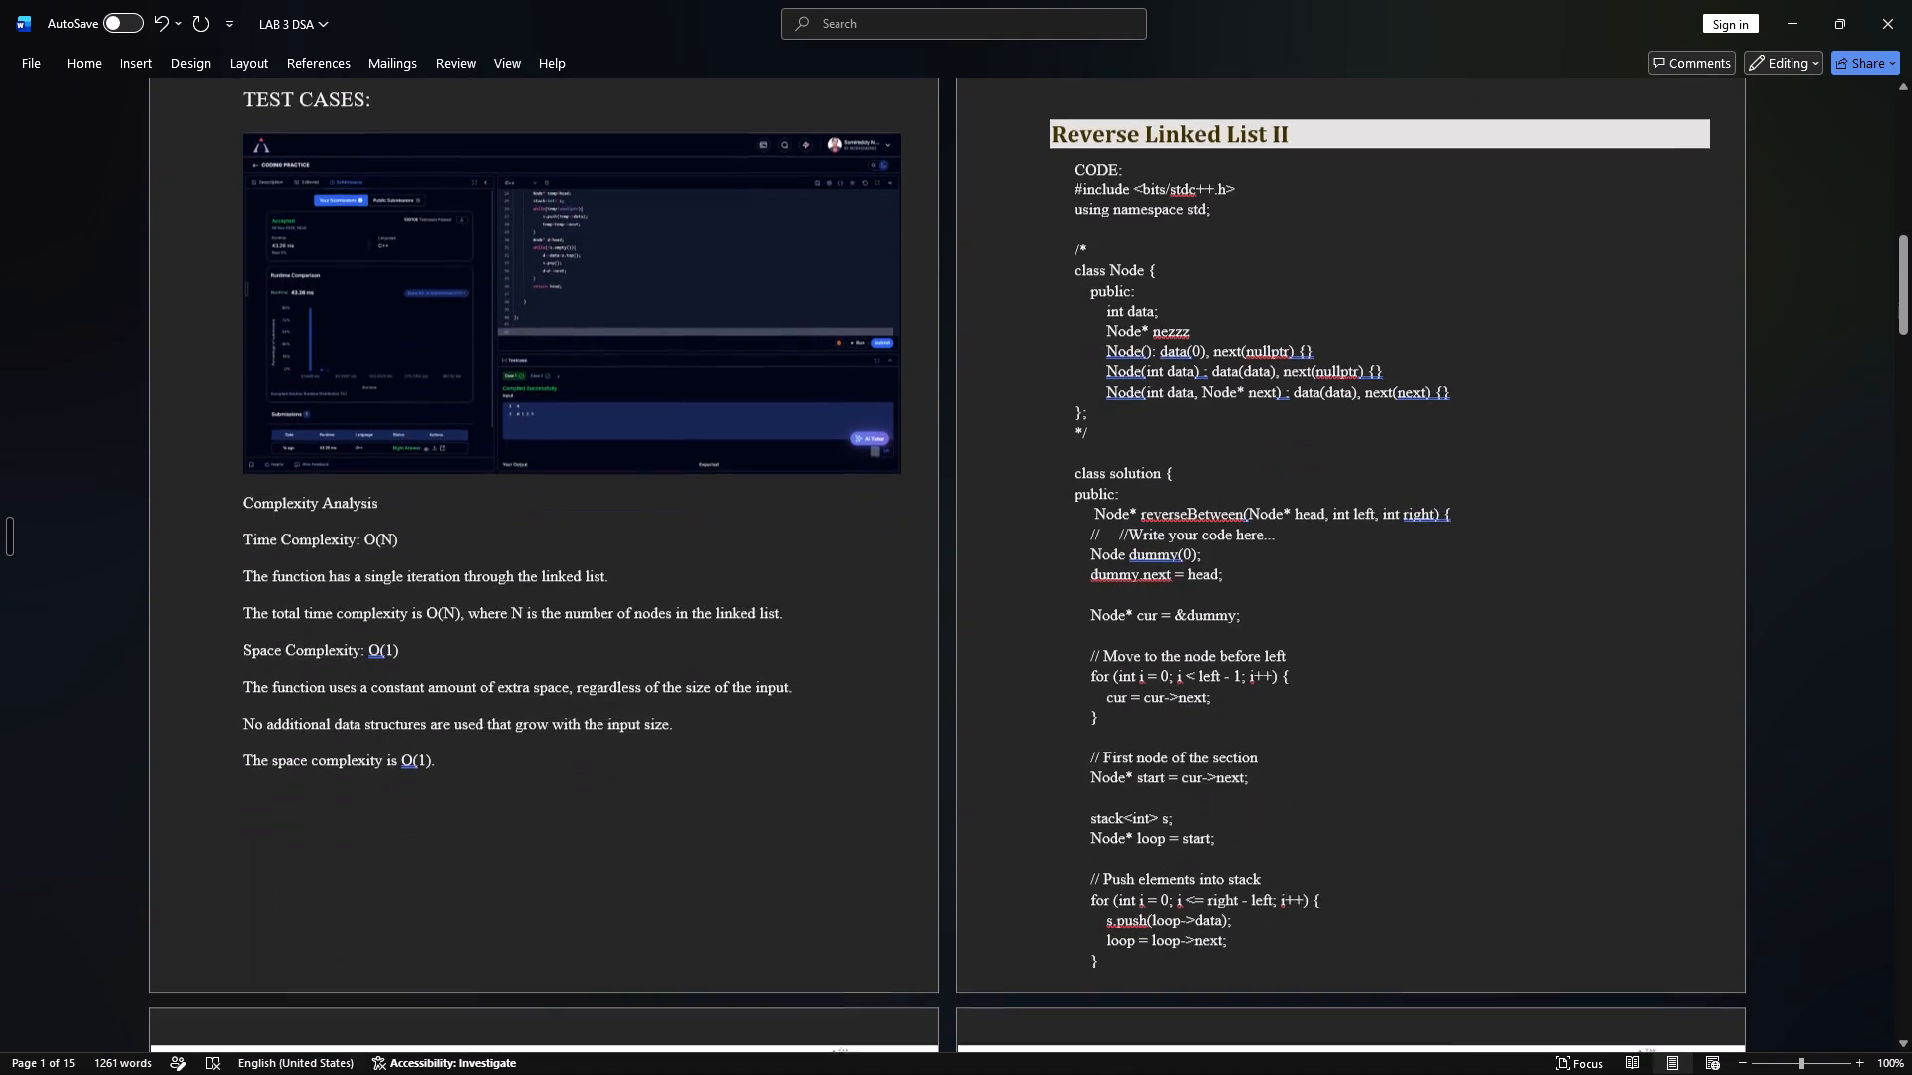
scroll(1070, 322, up, 2)
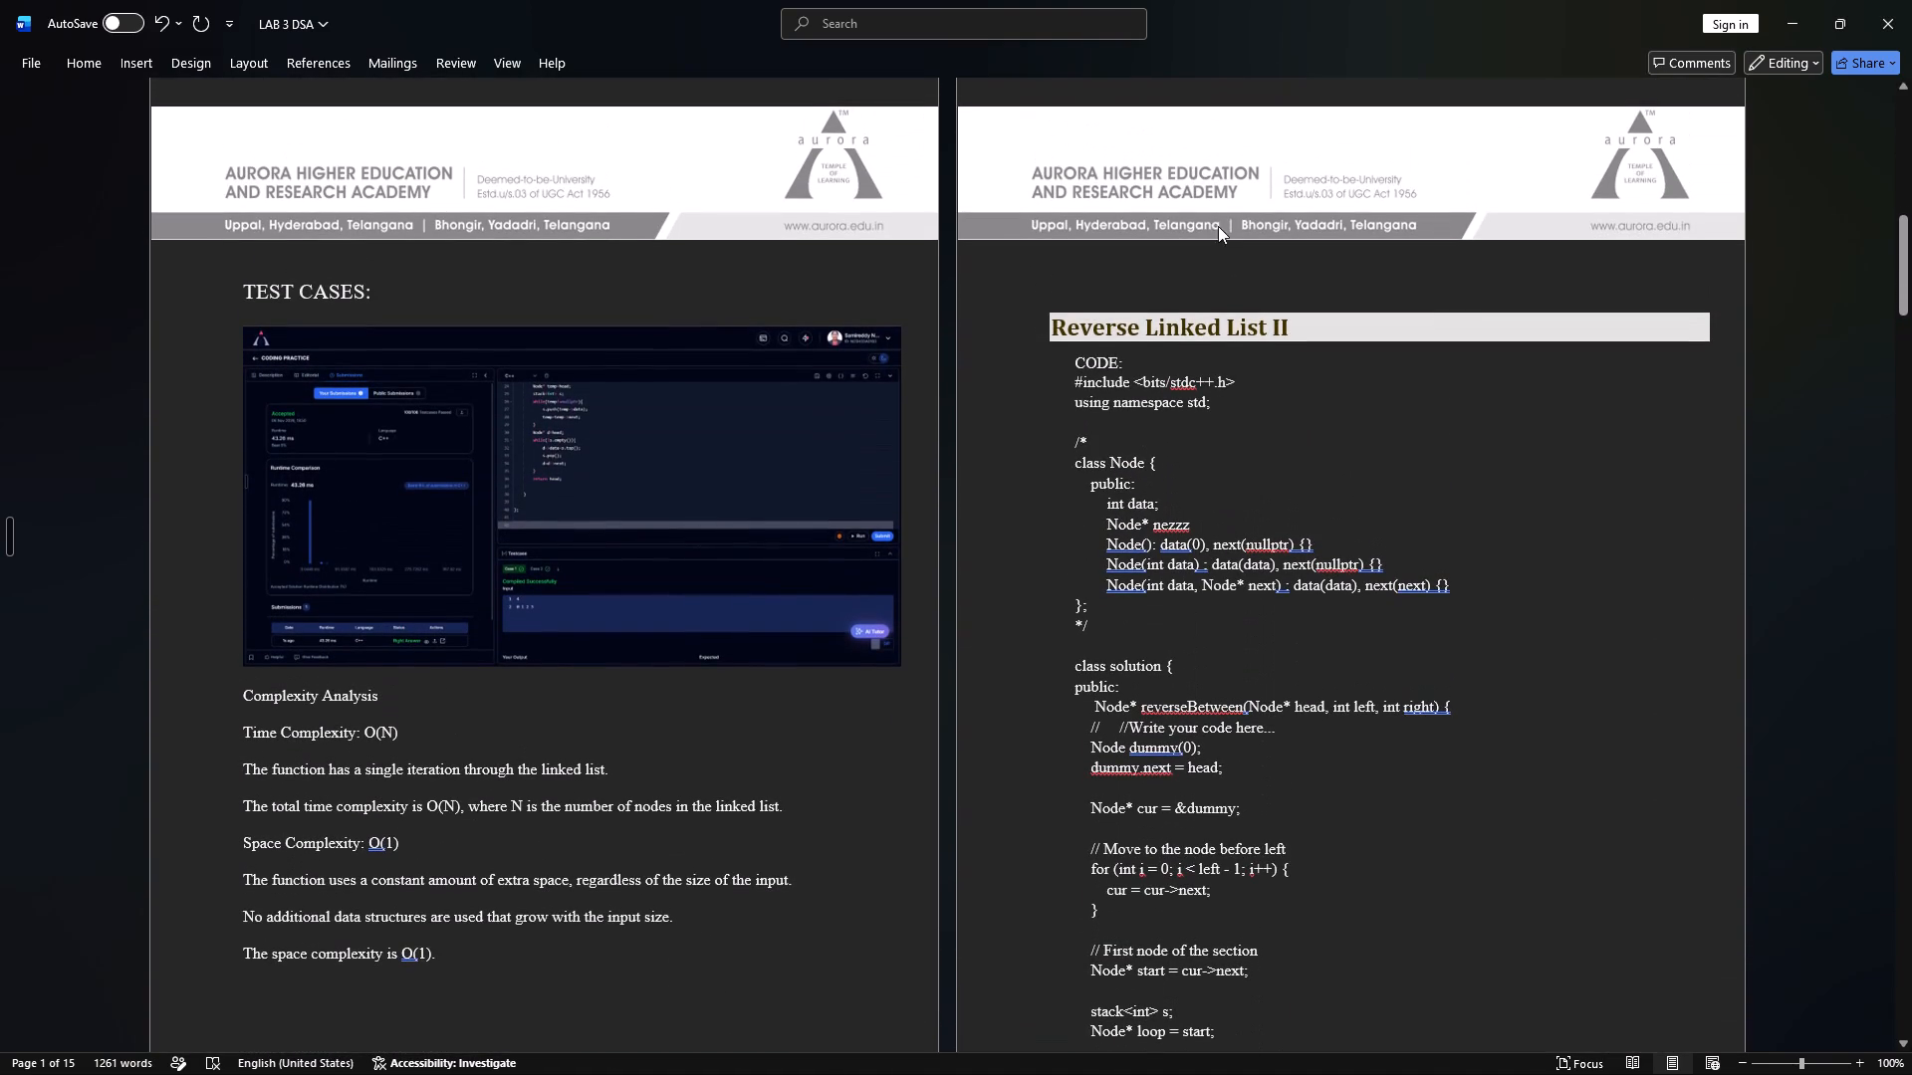
click(1060, 281)
key(BackSpace)
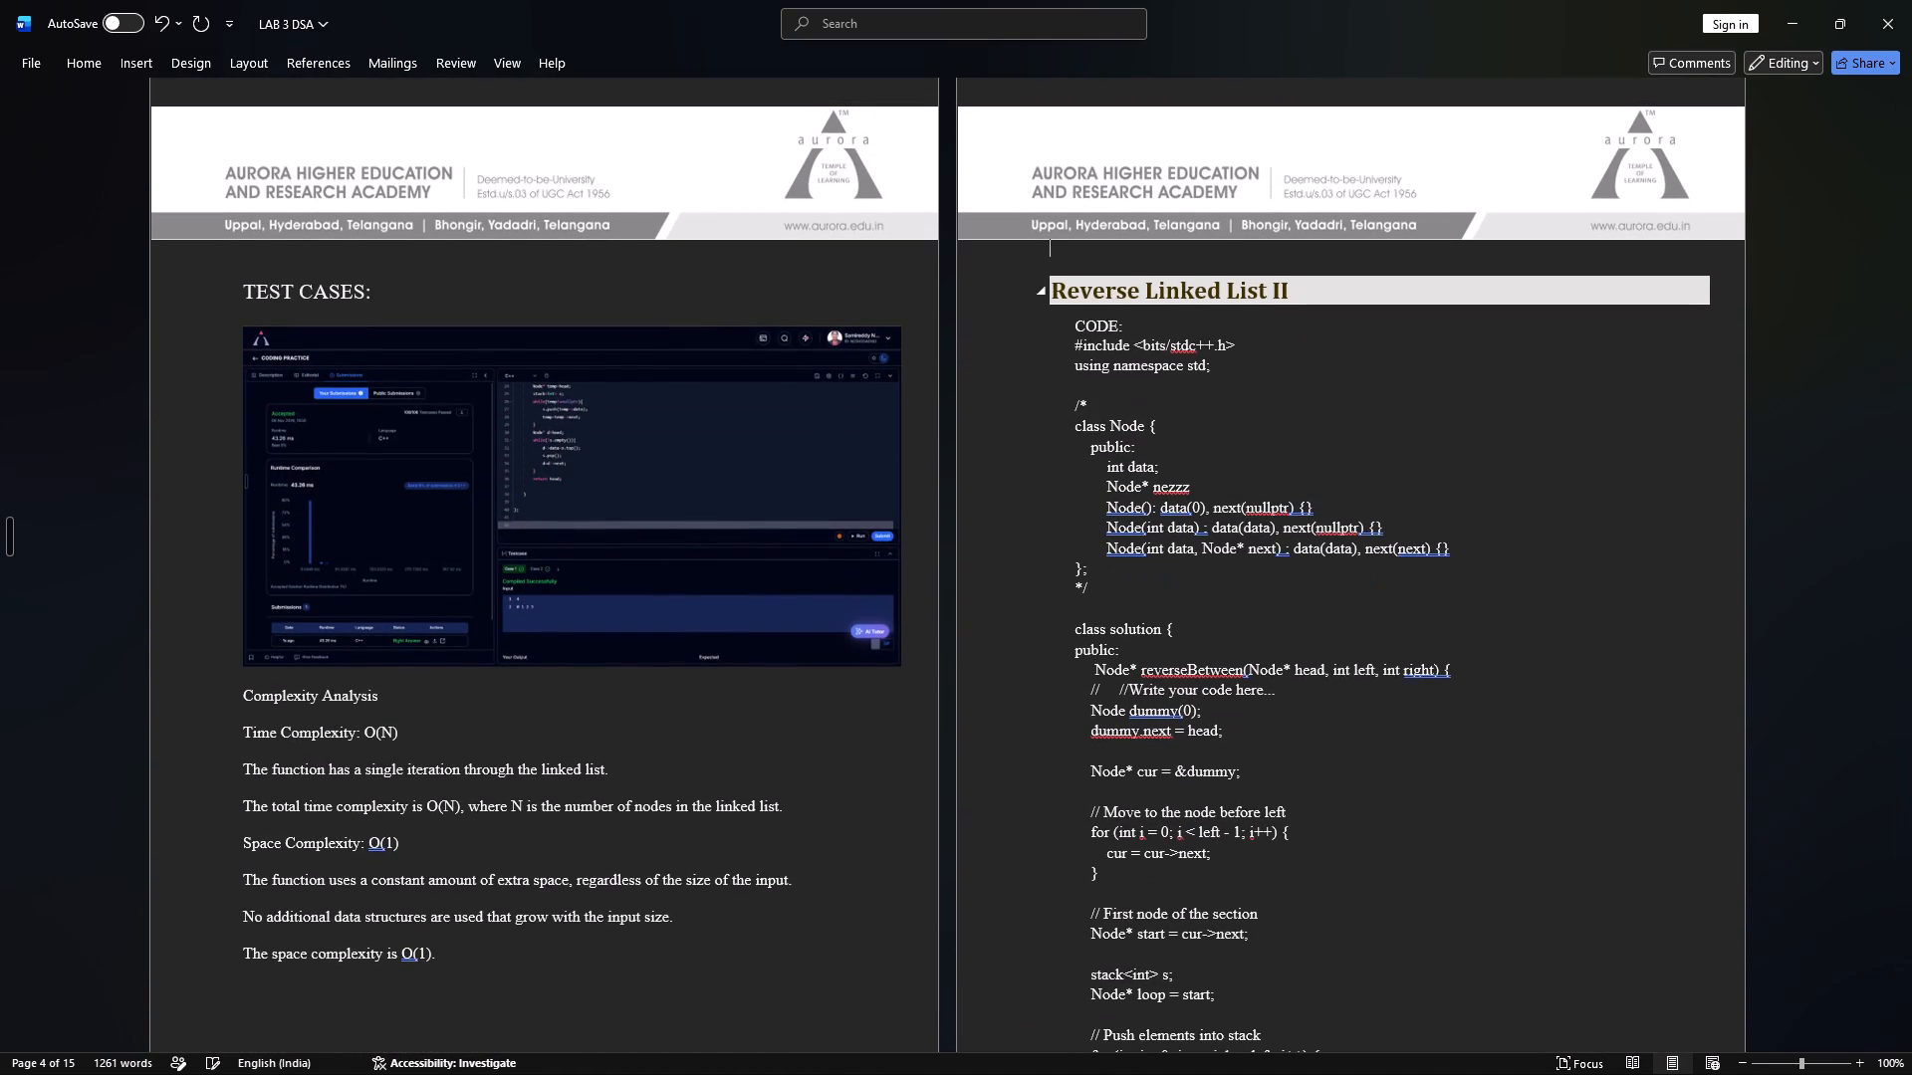
key(BackSpace)
key(Return)
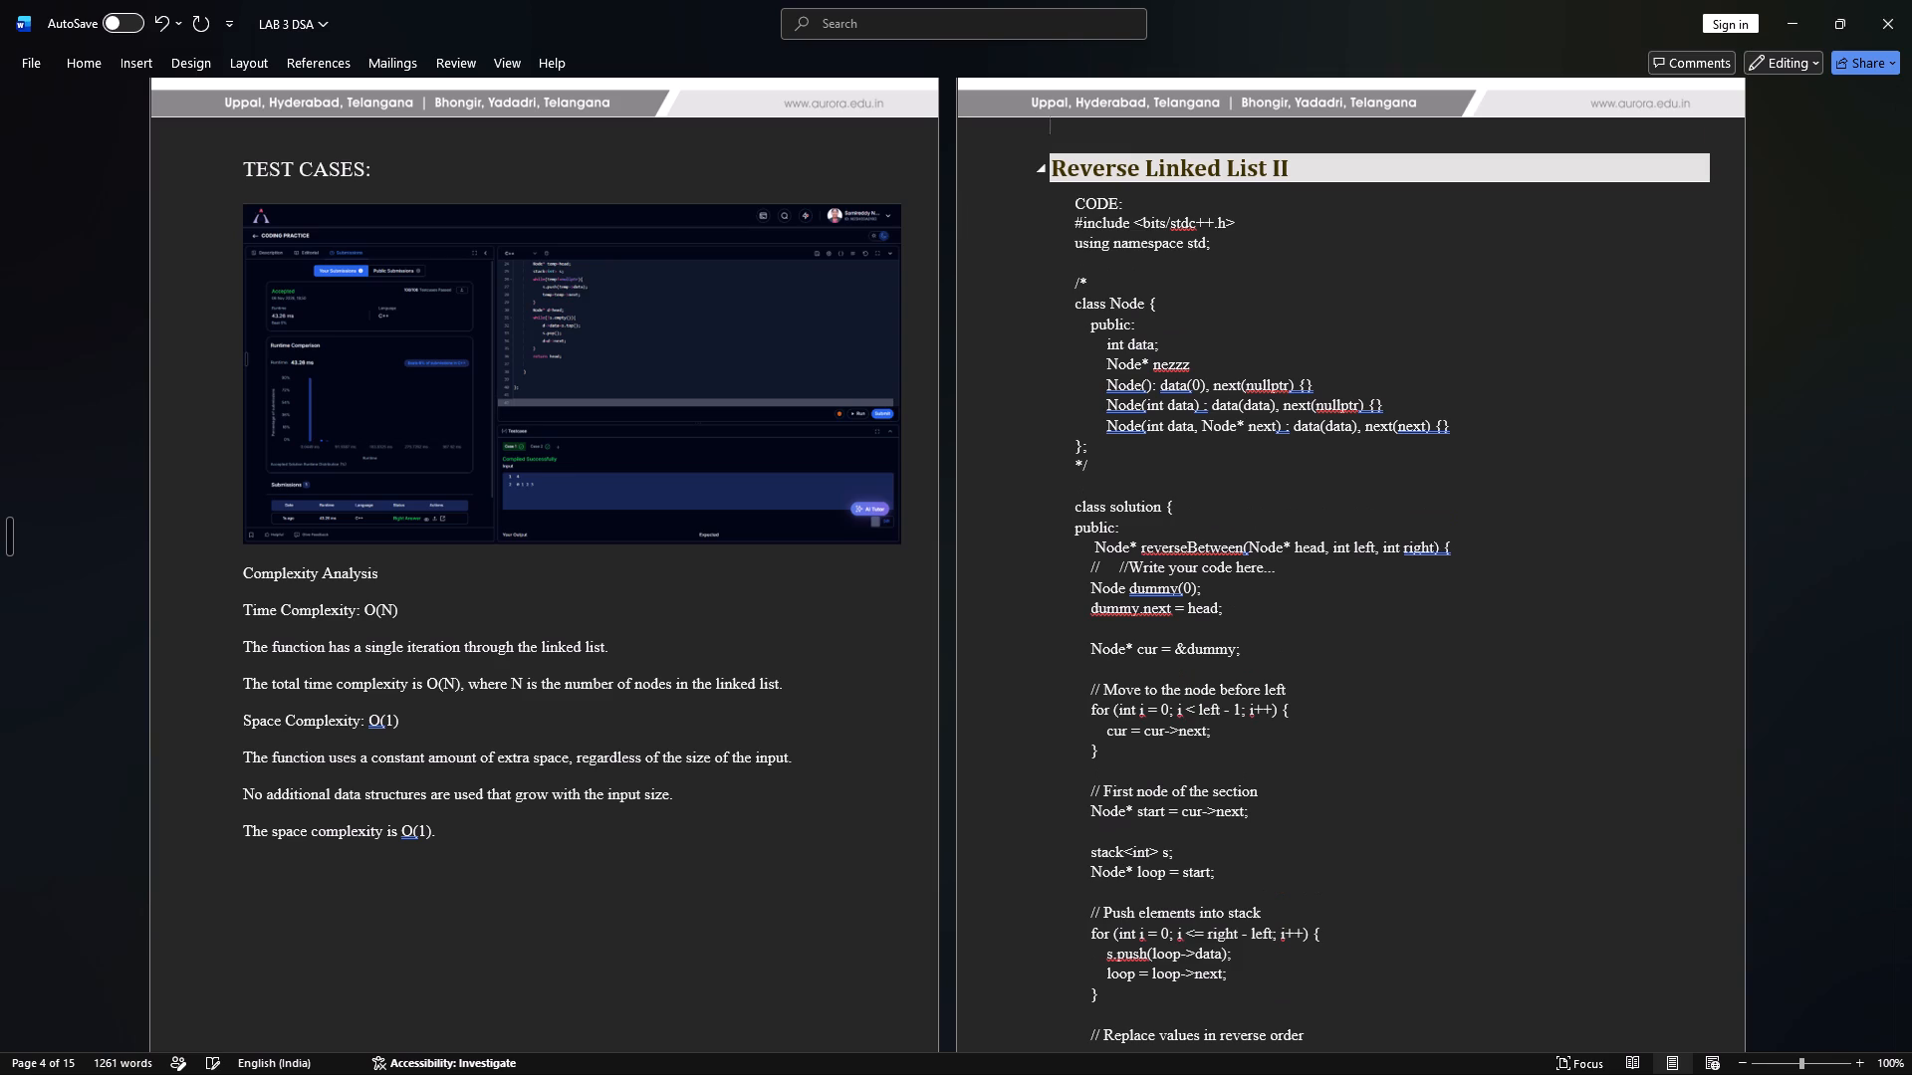
Delete two blank lines above "Node* temp = start;" at the top of page 5.
scroll(1350, 476, down, 4)
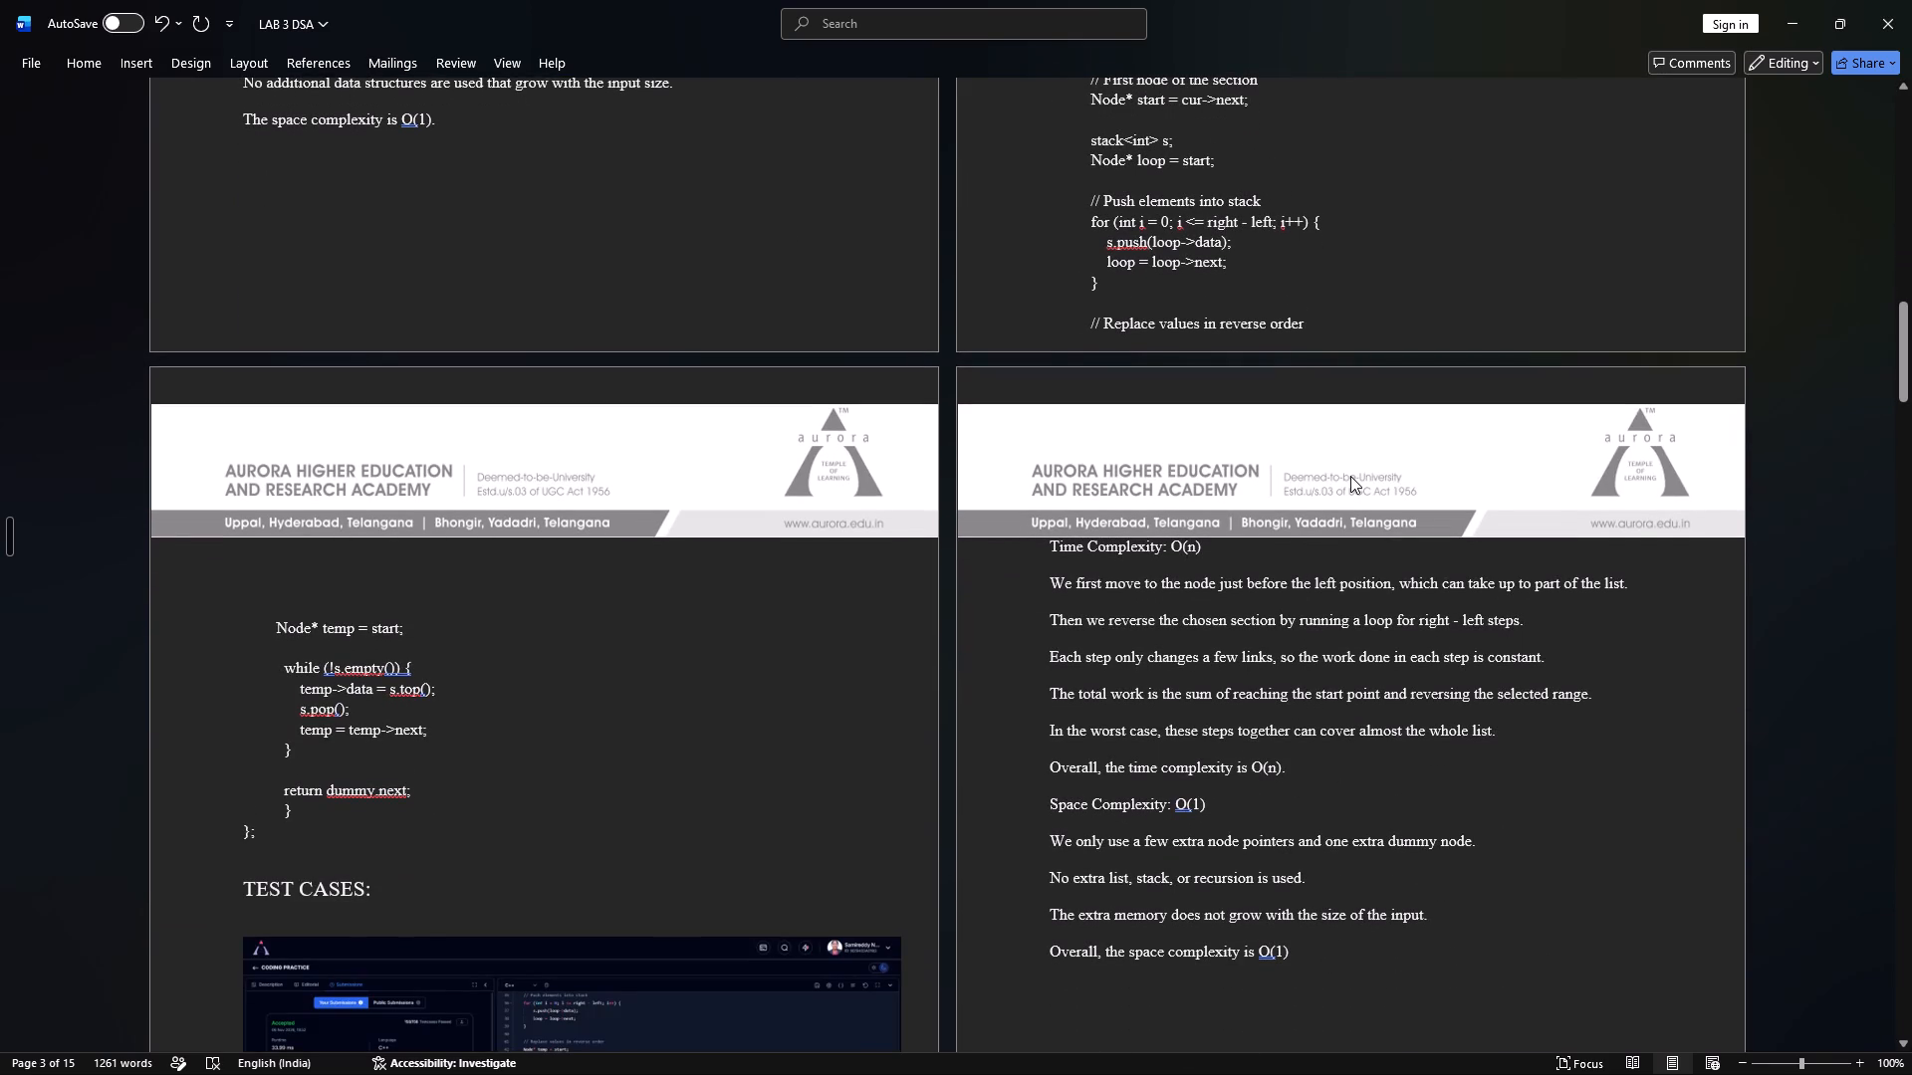
click(398, 602)
key(BackSpace)
key(BackSpace)
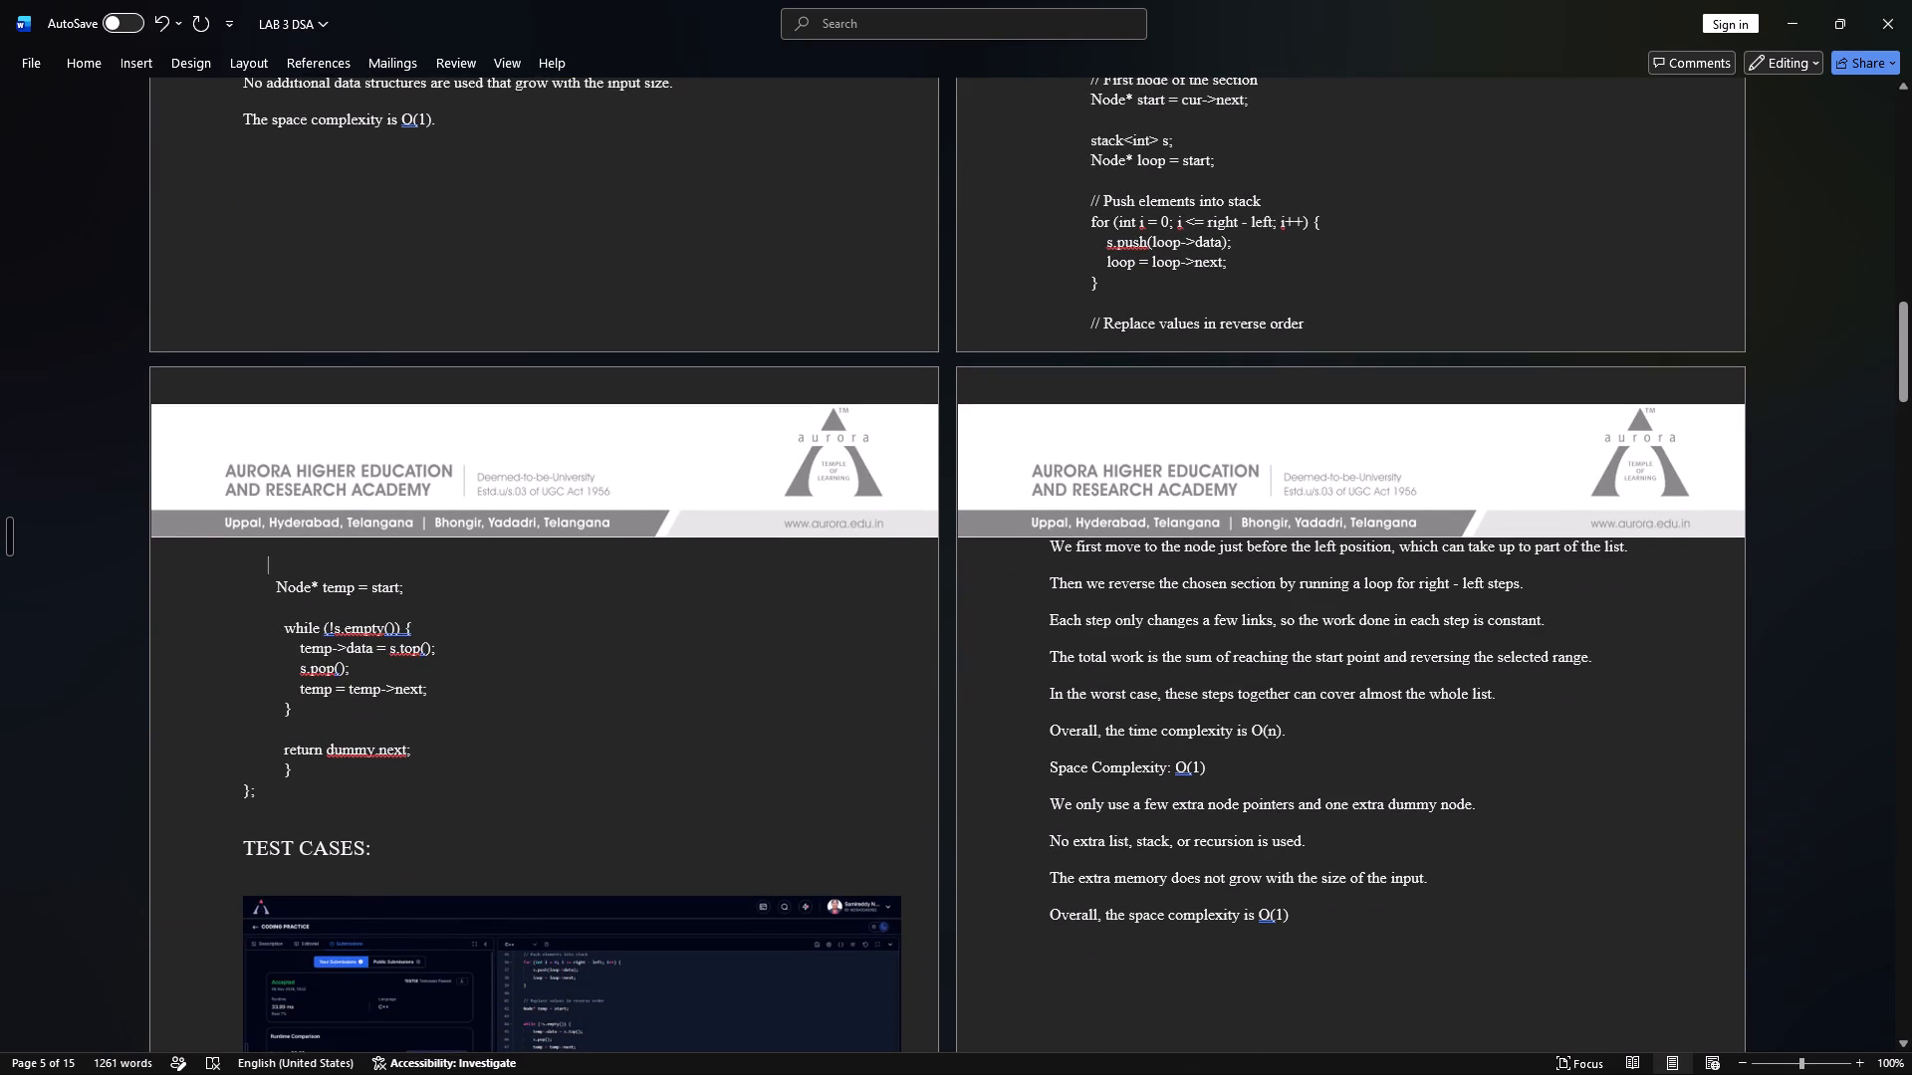
Insert three blank lines below the result screenshot on page 5, pushing the "Complexity Analysis" section to start on page 6 below the header.
scroll(843, 695, down, 3)
click(344, 728)
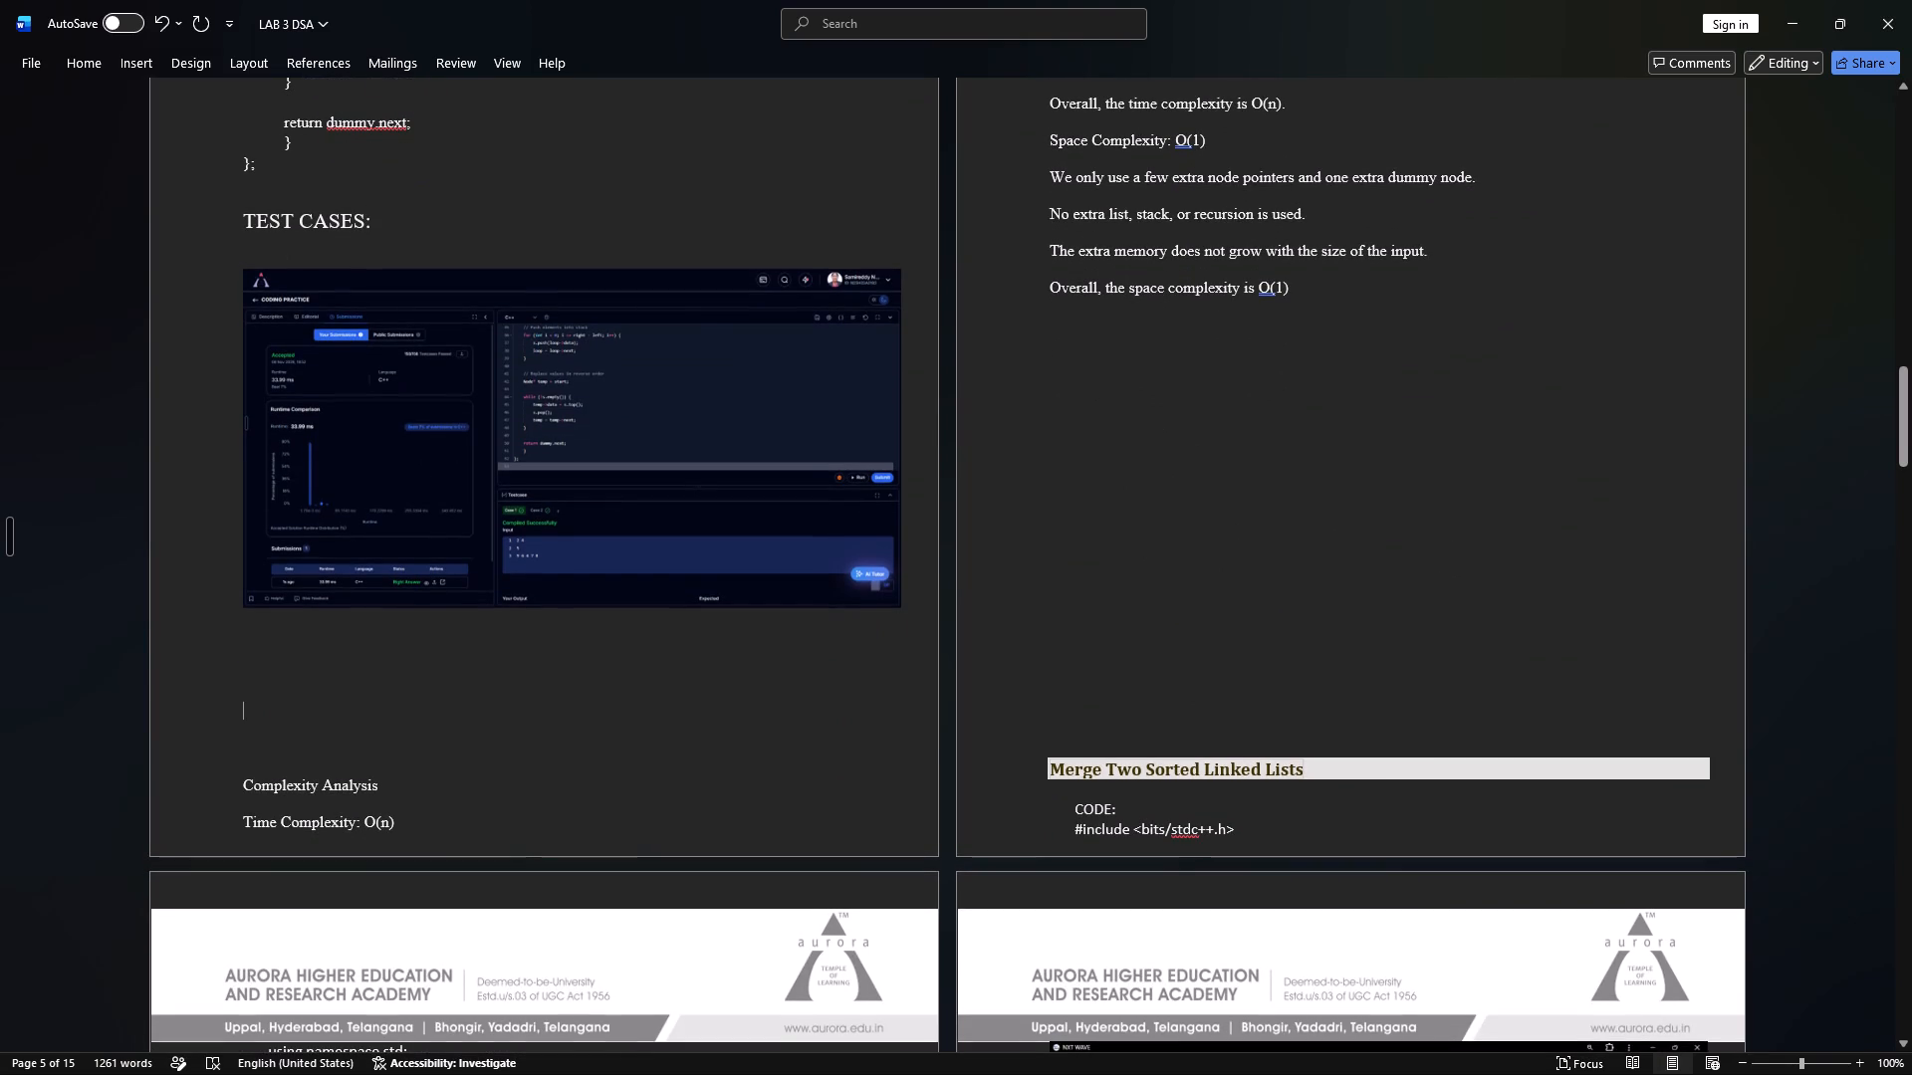
key(Return)
key(Return)
scroll(344, 728, up, 1)
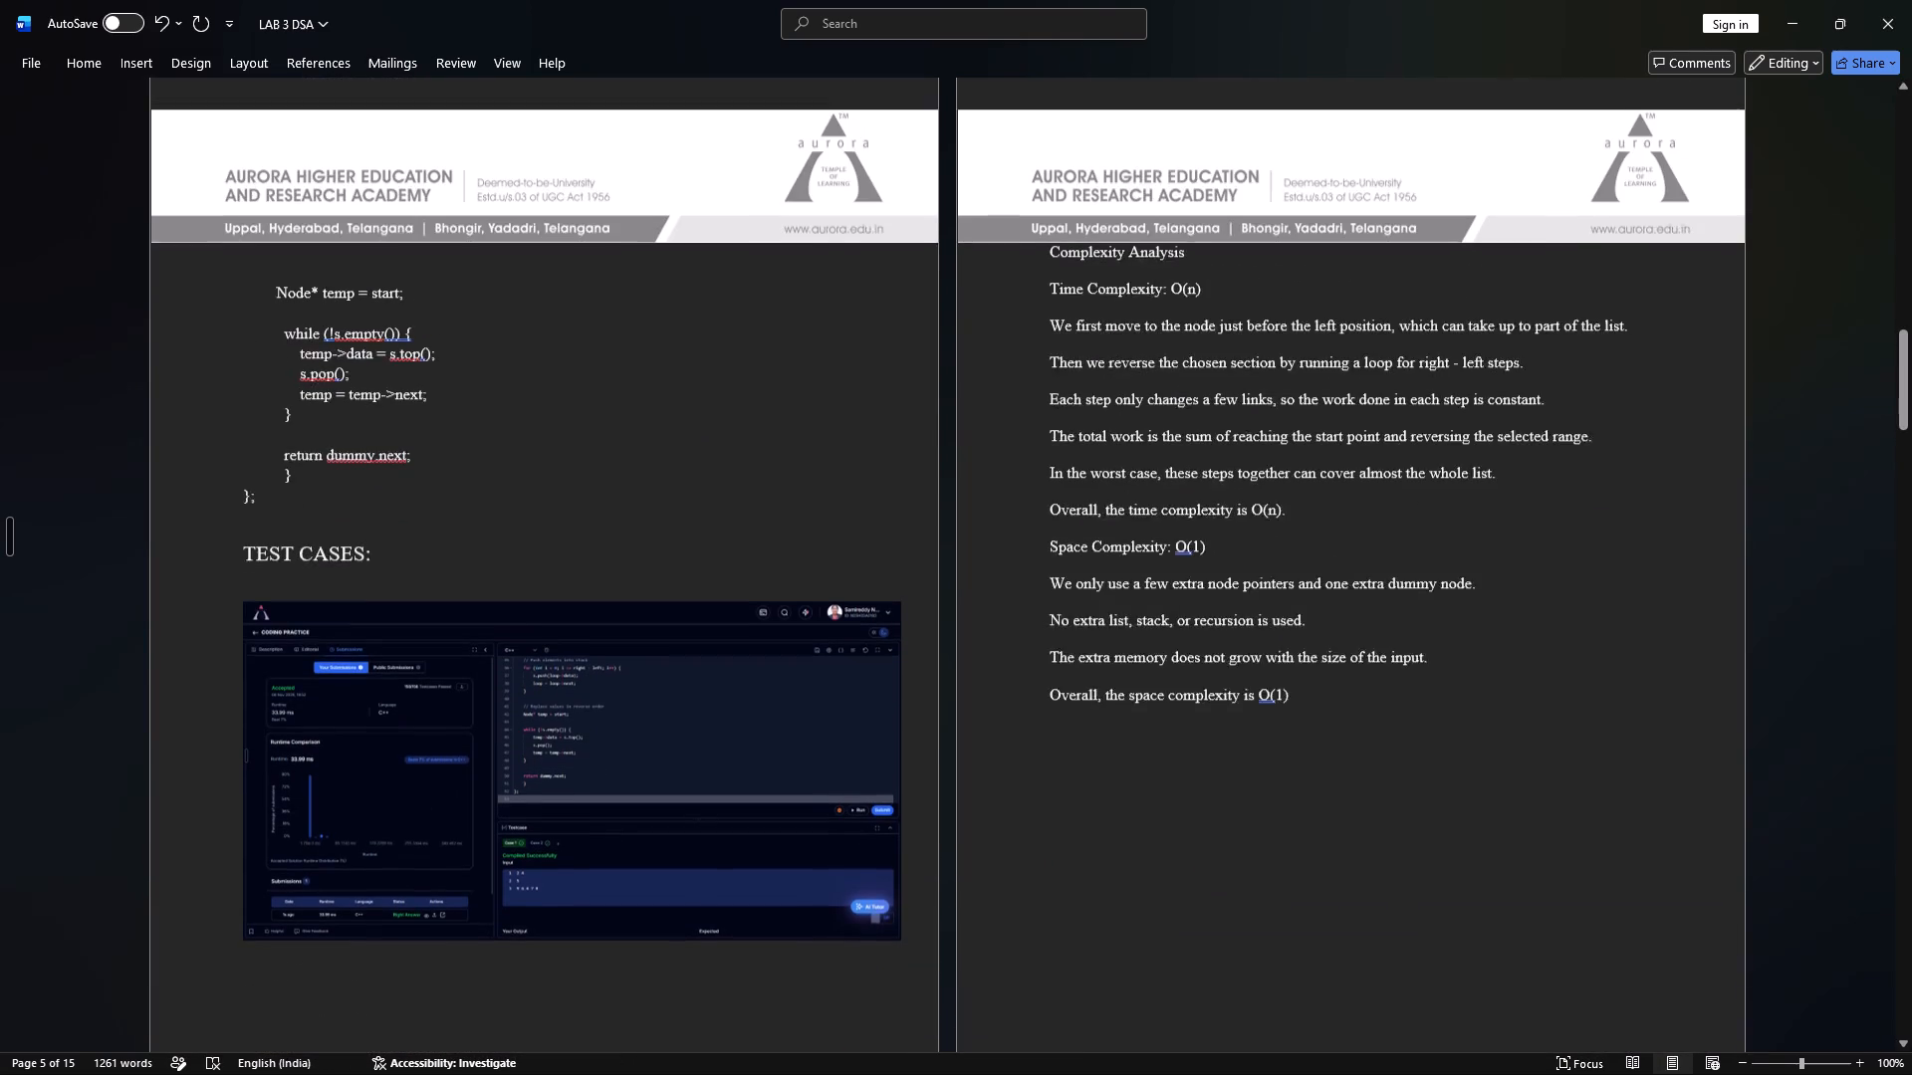
scroll(344, 728, up, 1)
key(Return)
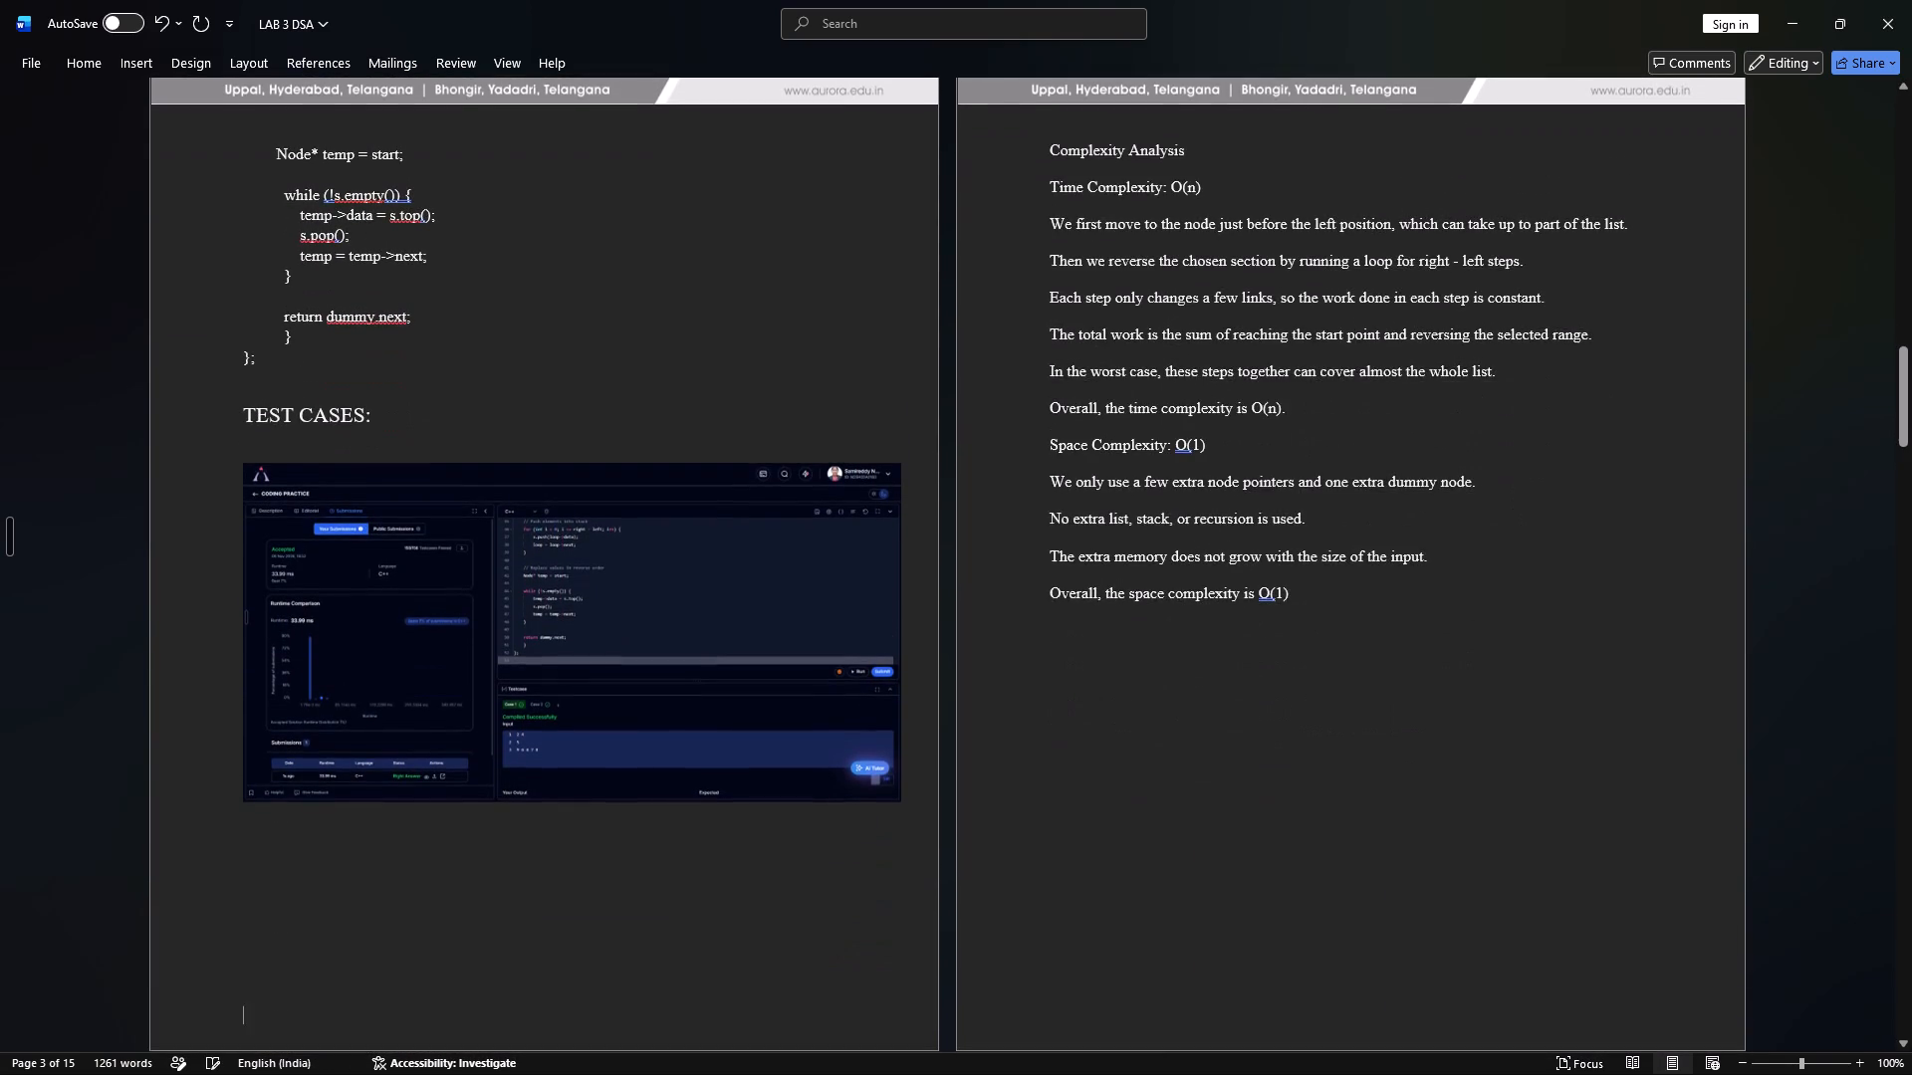
Delete the blank lines directly after "return dummy->next;" at the end of page 7, keeping its semicolon.
scroll(344, 728, down, 3)
scroll(344, 728, right, 1)
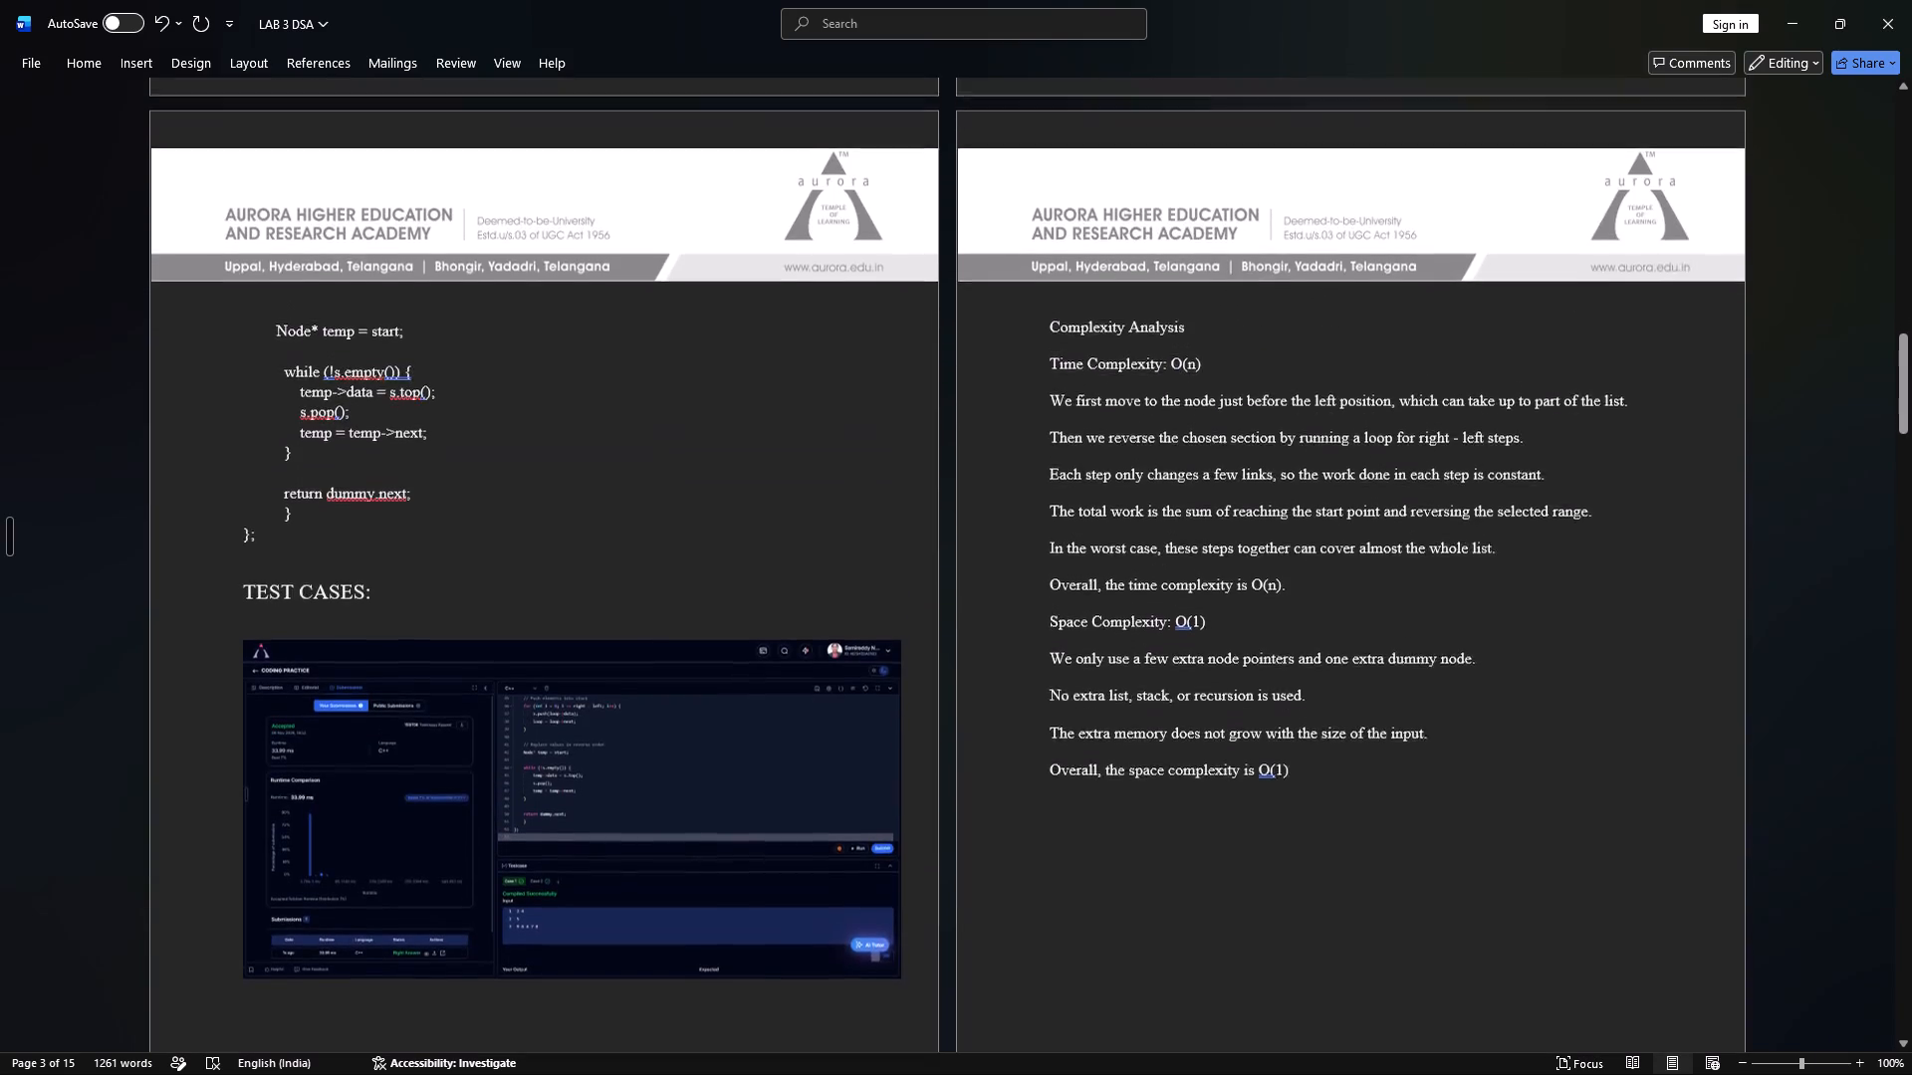
scroll(344, 728, right, 1)
scroll(344, 728, up, 3)
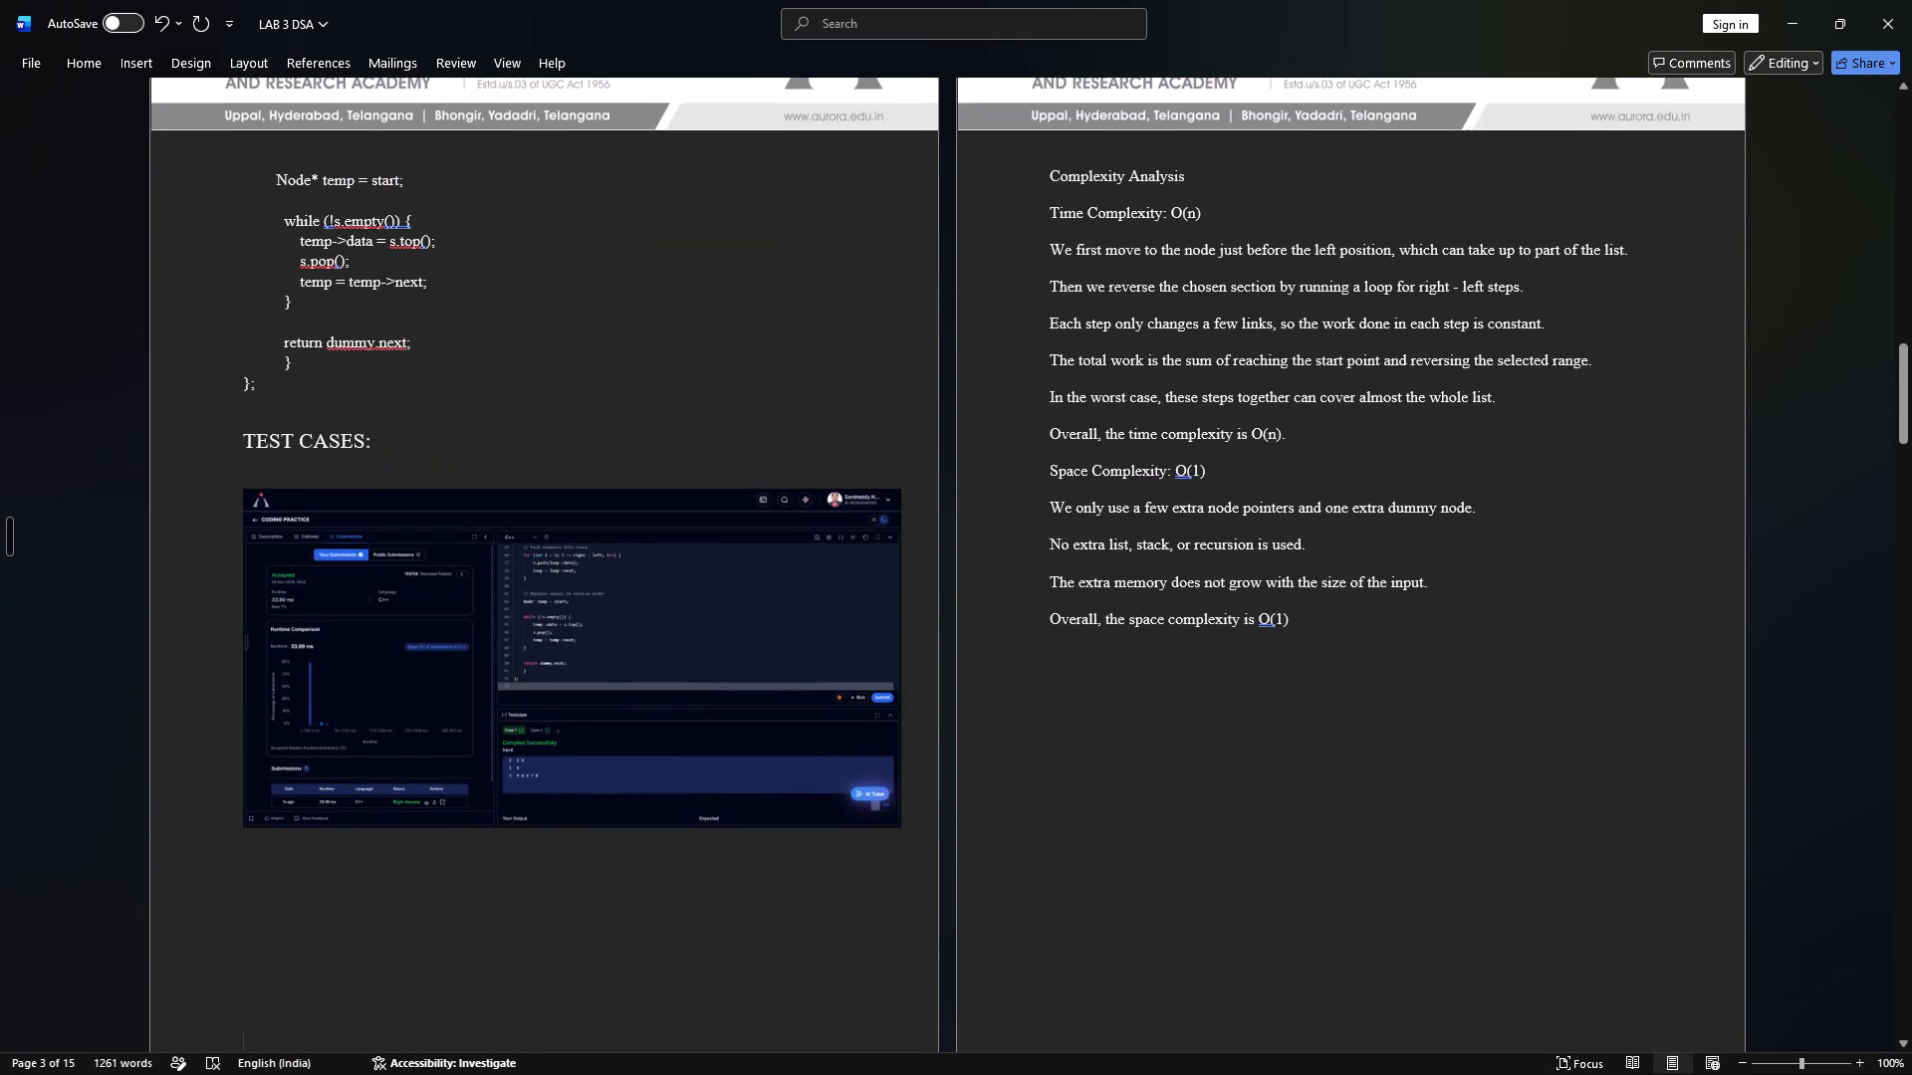
scroll(344, 728, down, 6)
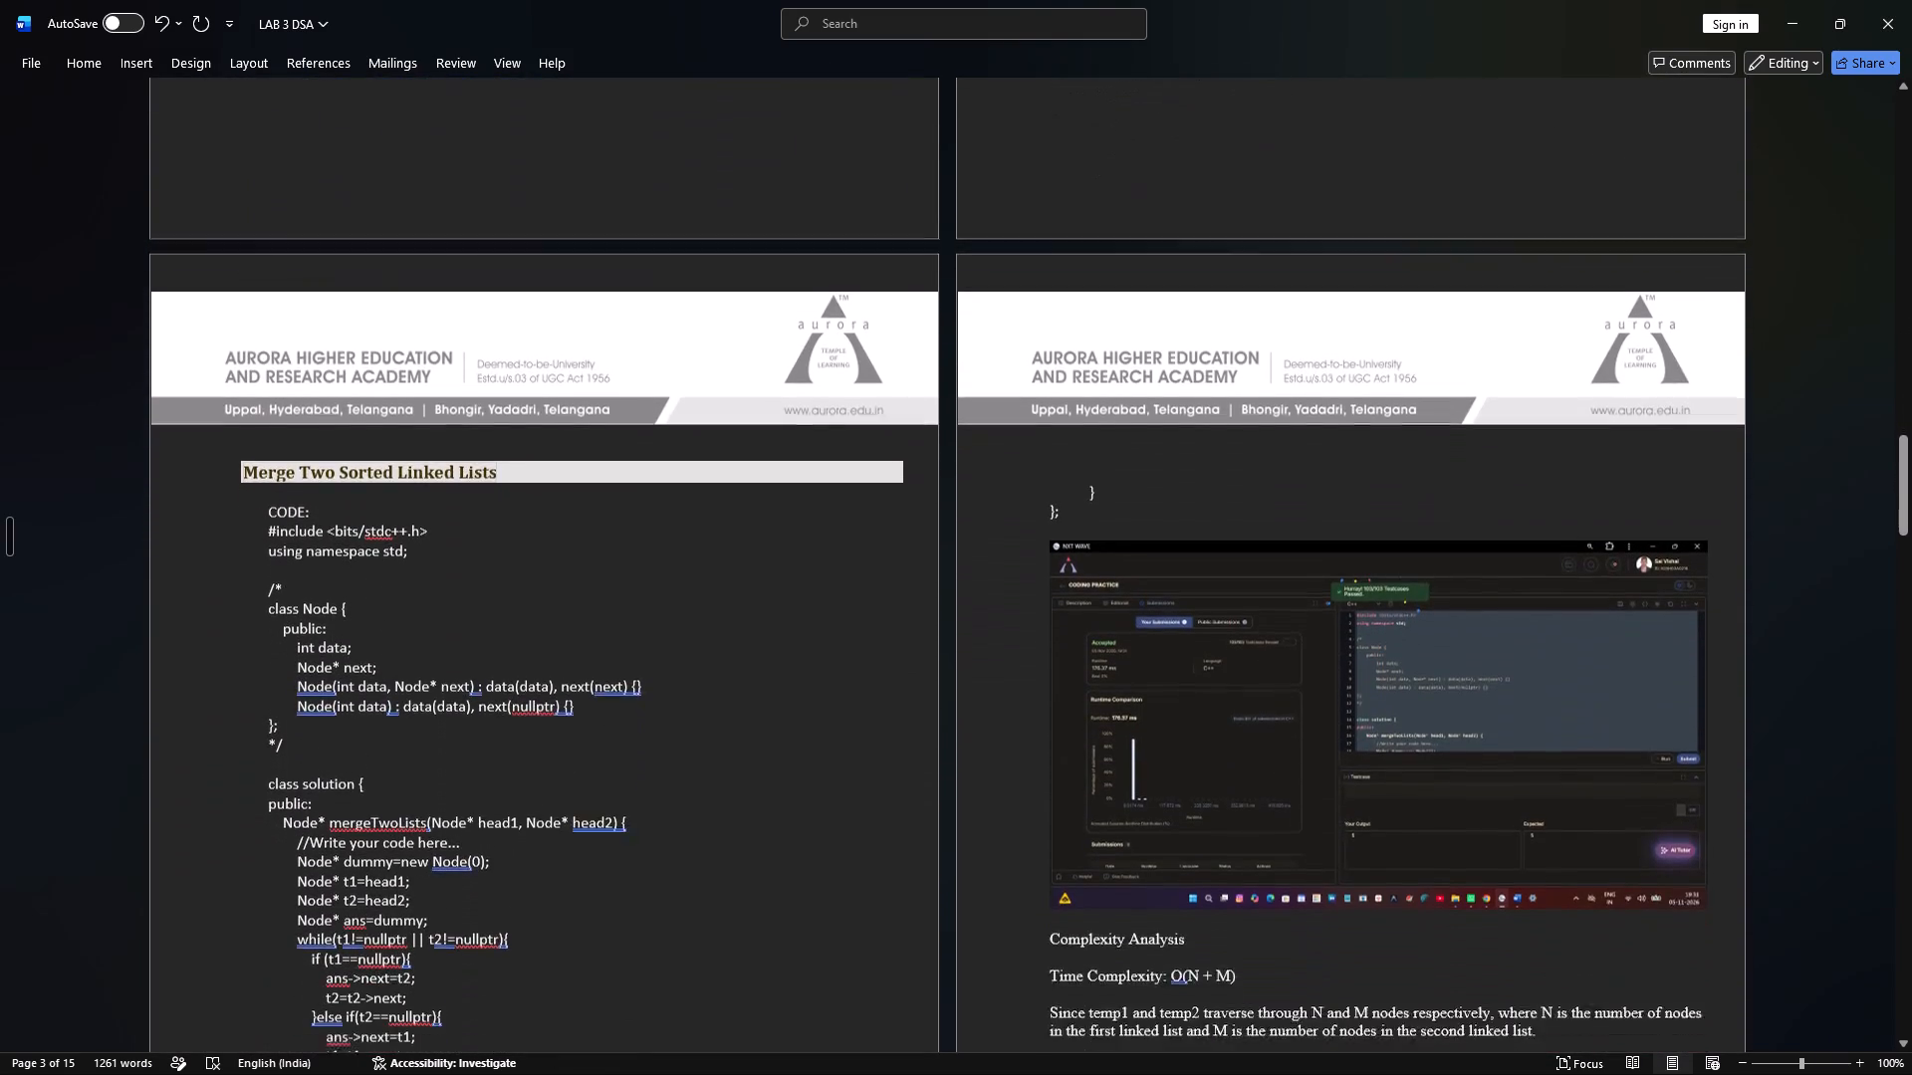
scroll(344, 728, down, 4)
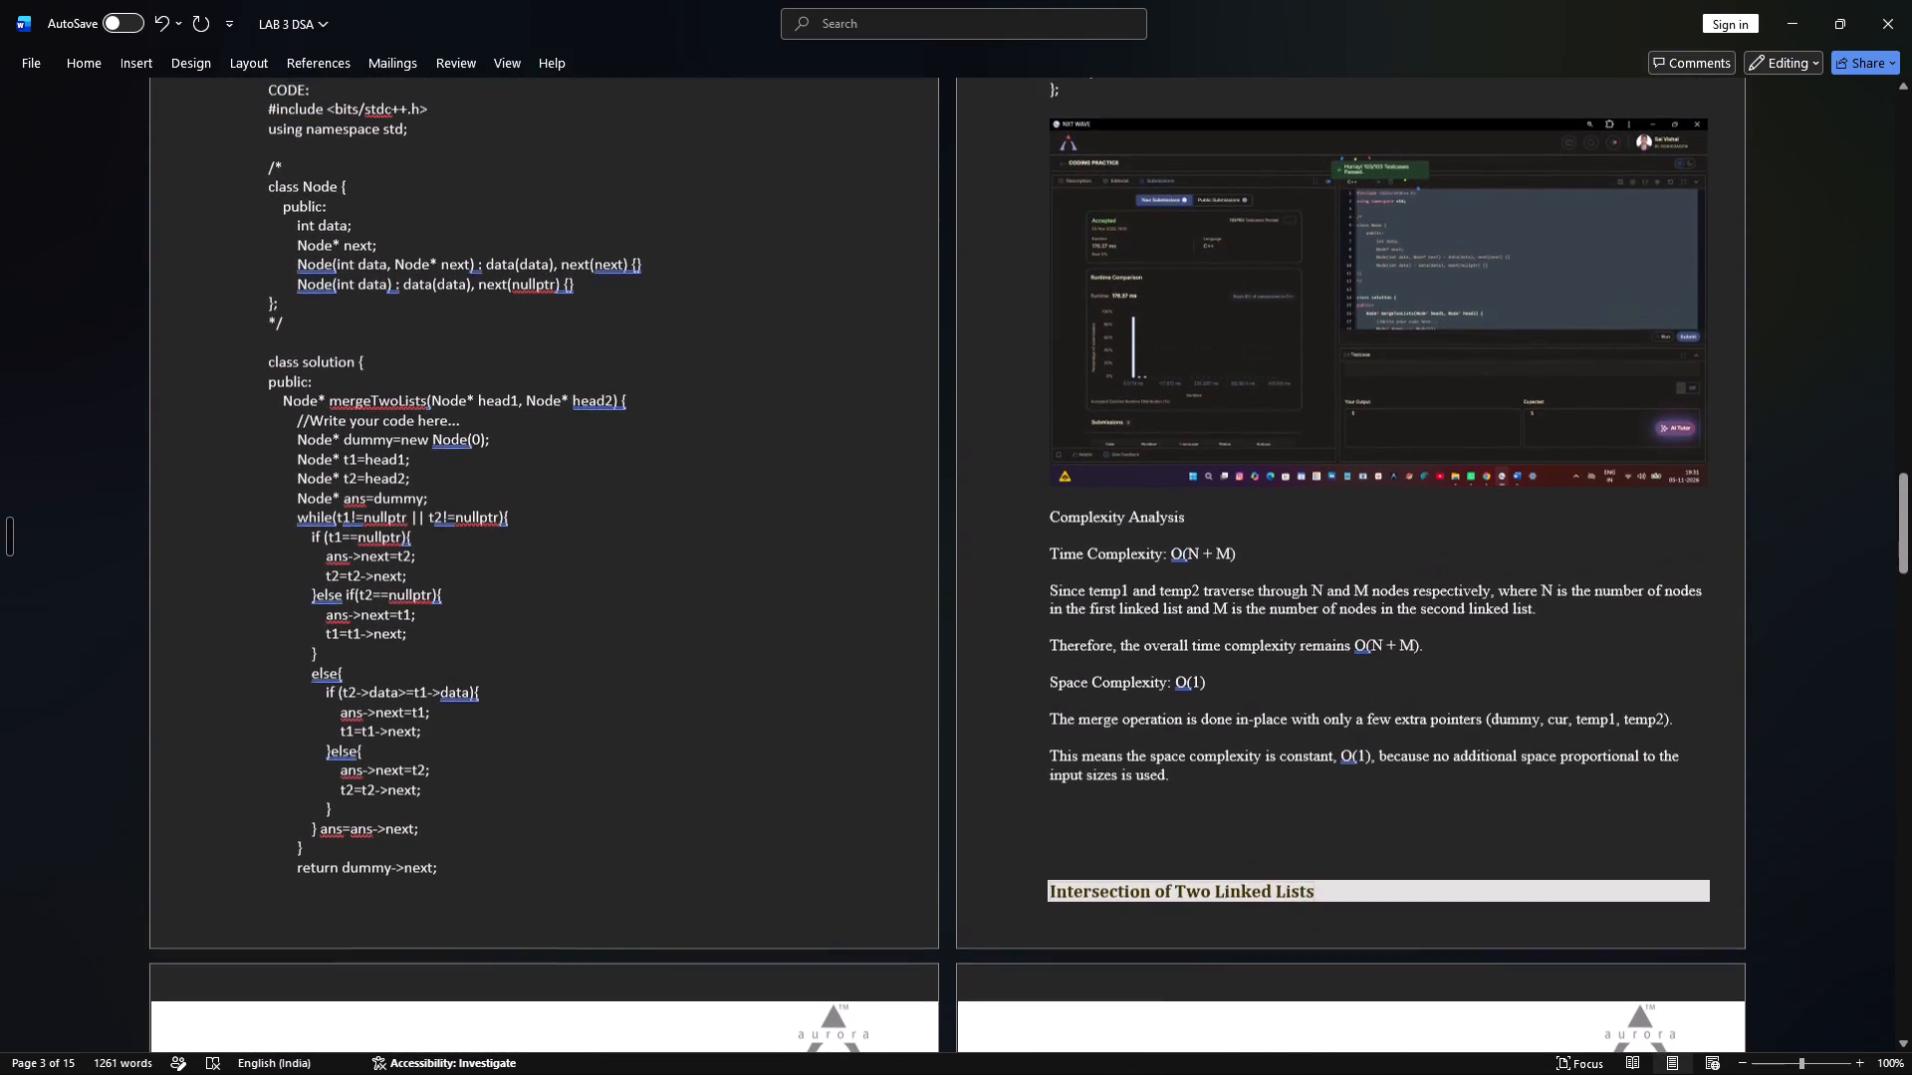
click(289, 878)
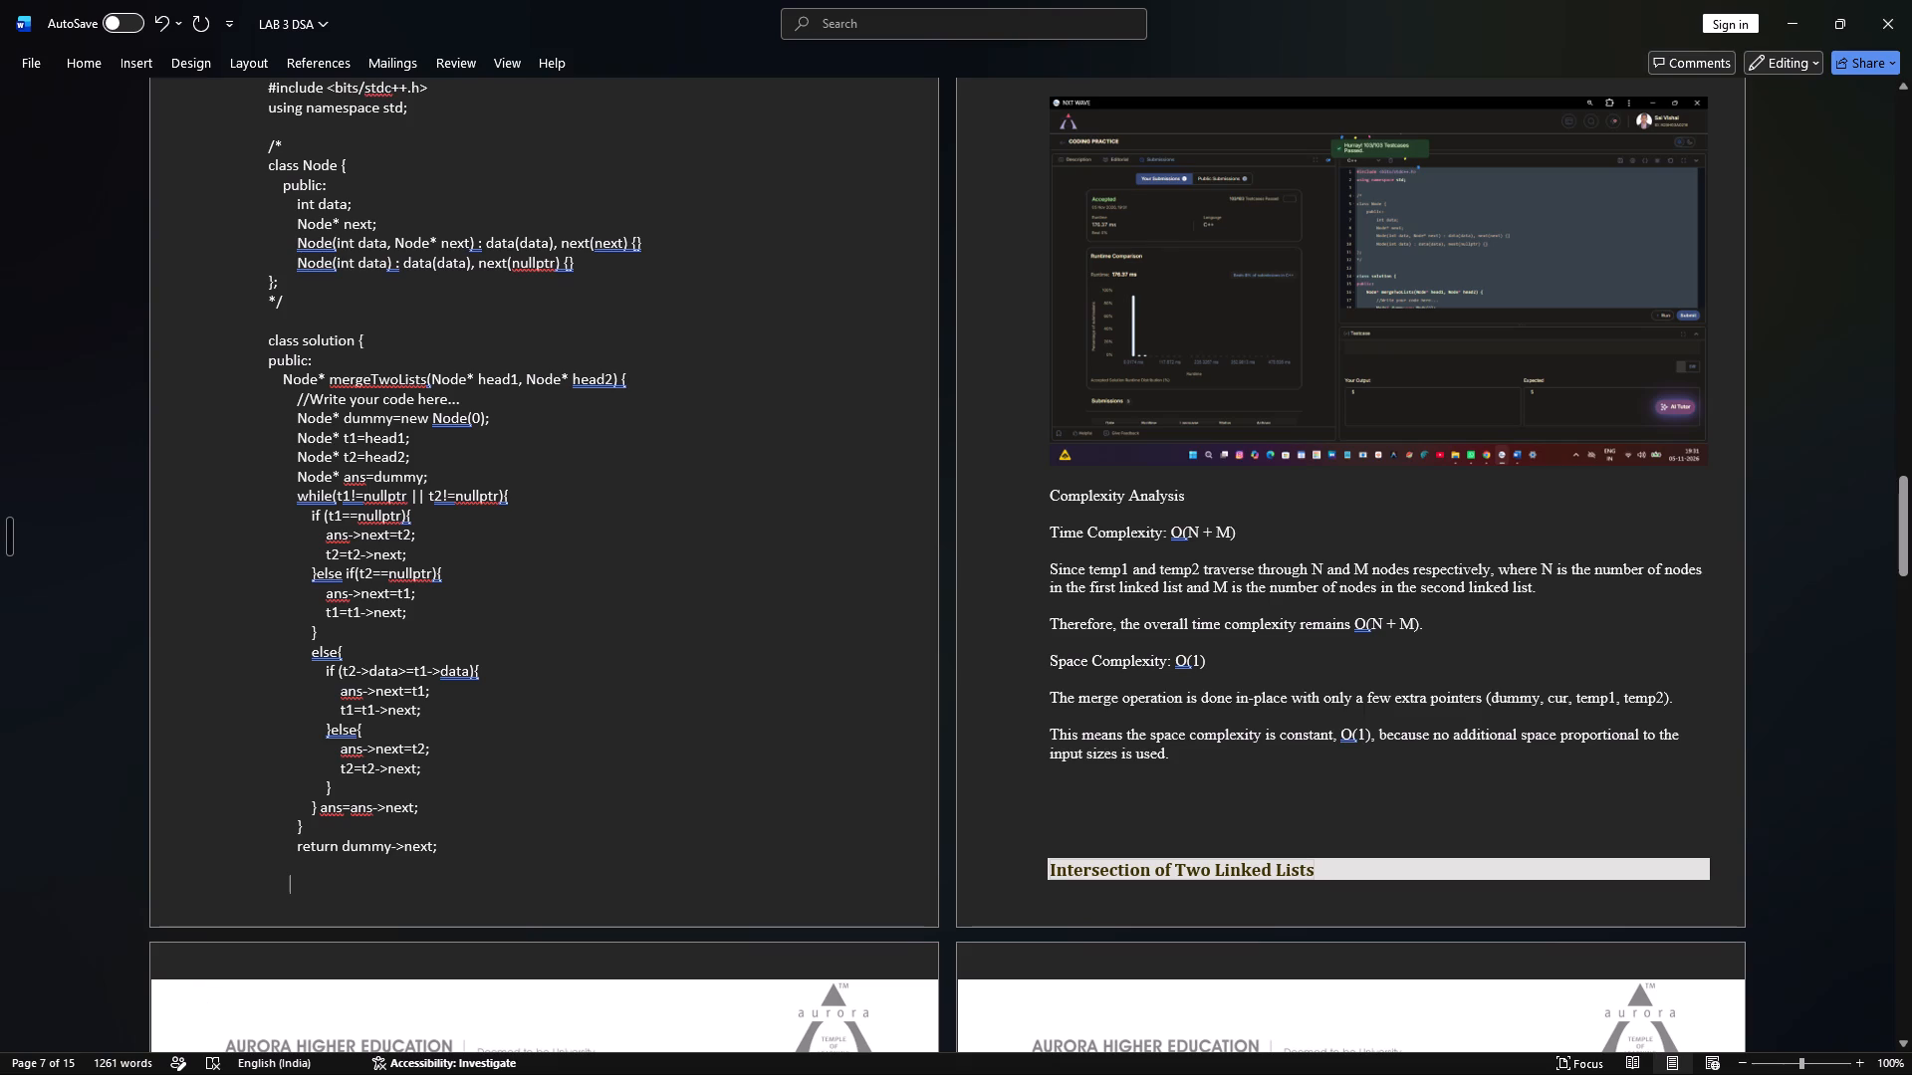
key(BackSpace)
key(BackSpace)
key(BackSpace)
key(BackSpace)
key(BackSpace)
key(BackSpace)
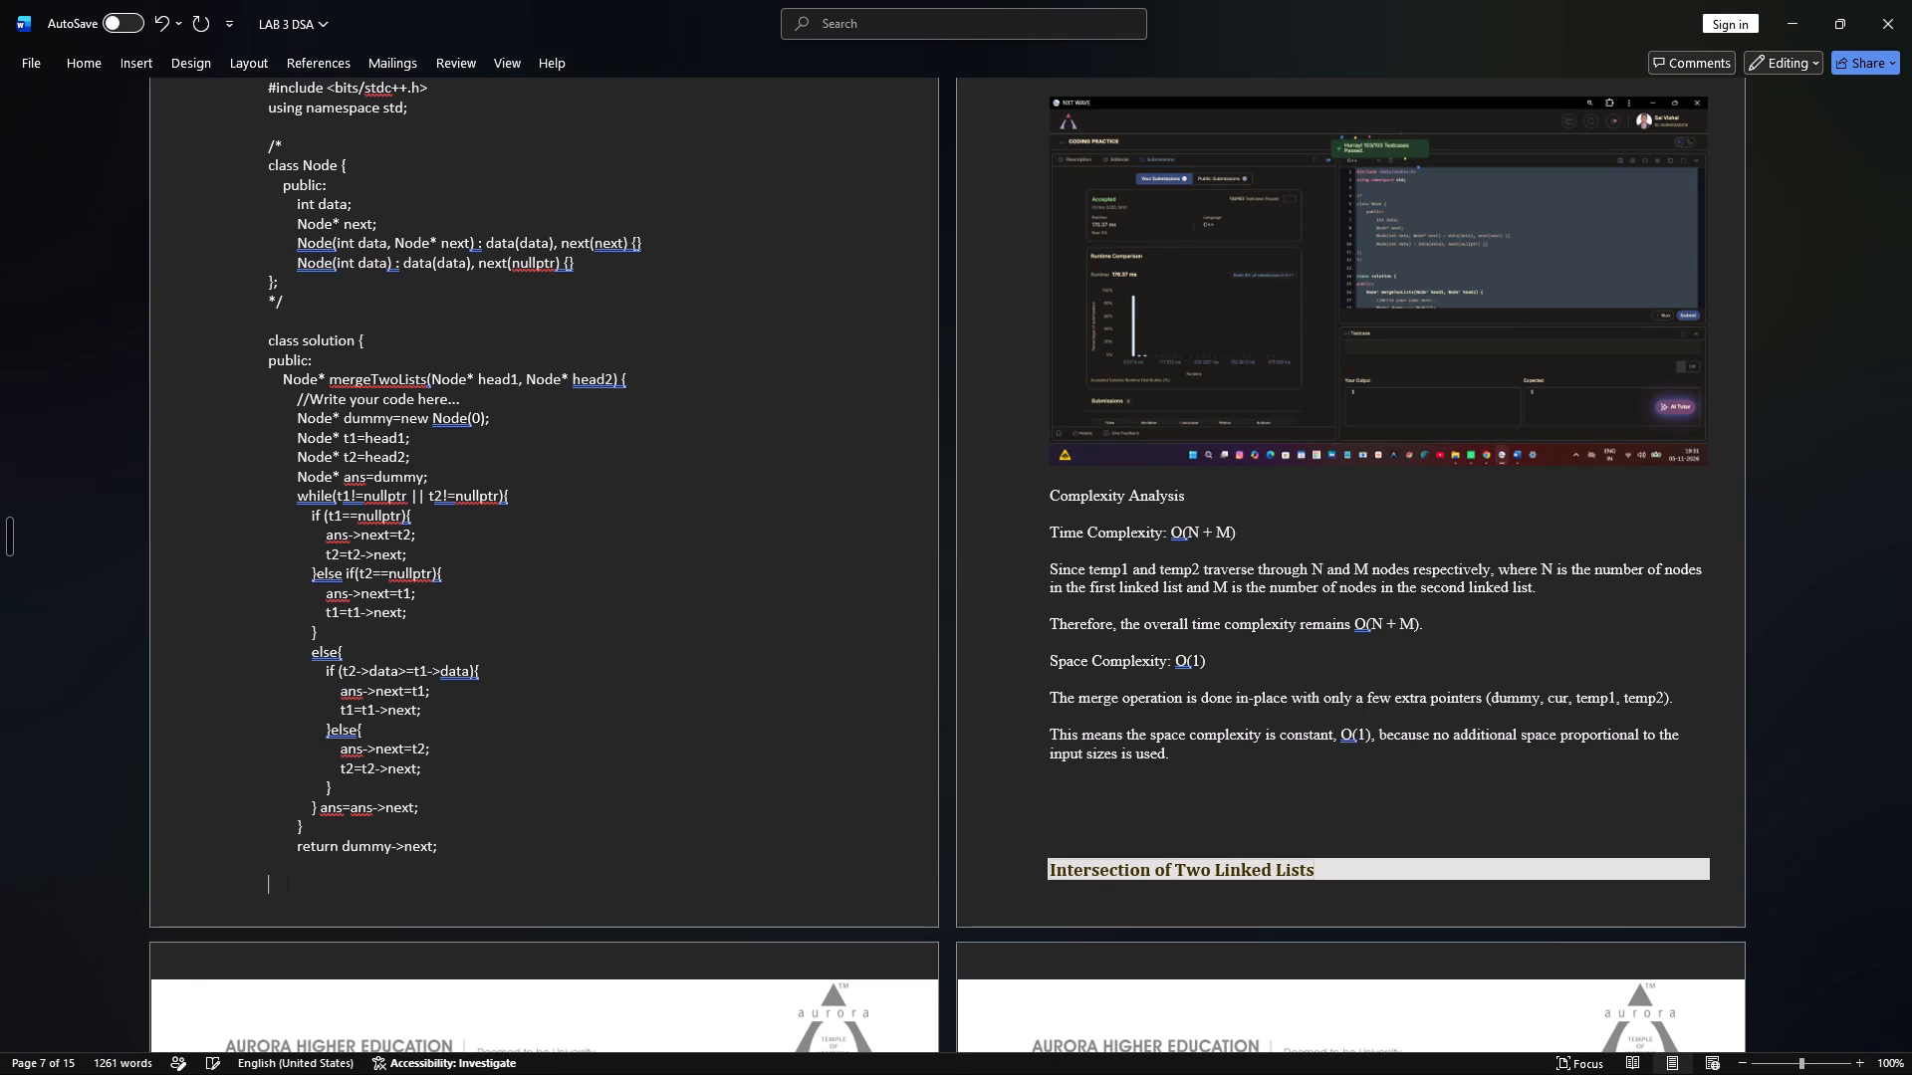
key(BackSpace)
key(BackSpace)
key(BackSpace)
key(BackSpace)
key(BackSpace)
key(BackSpace)
key(BackSpace)
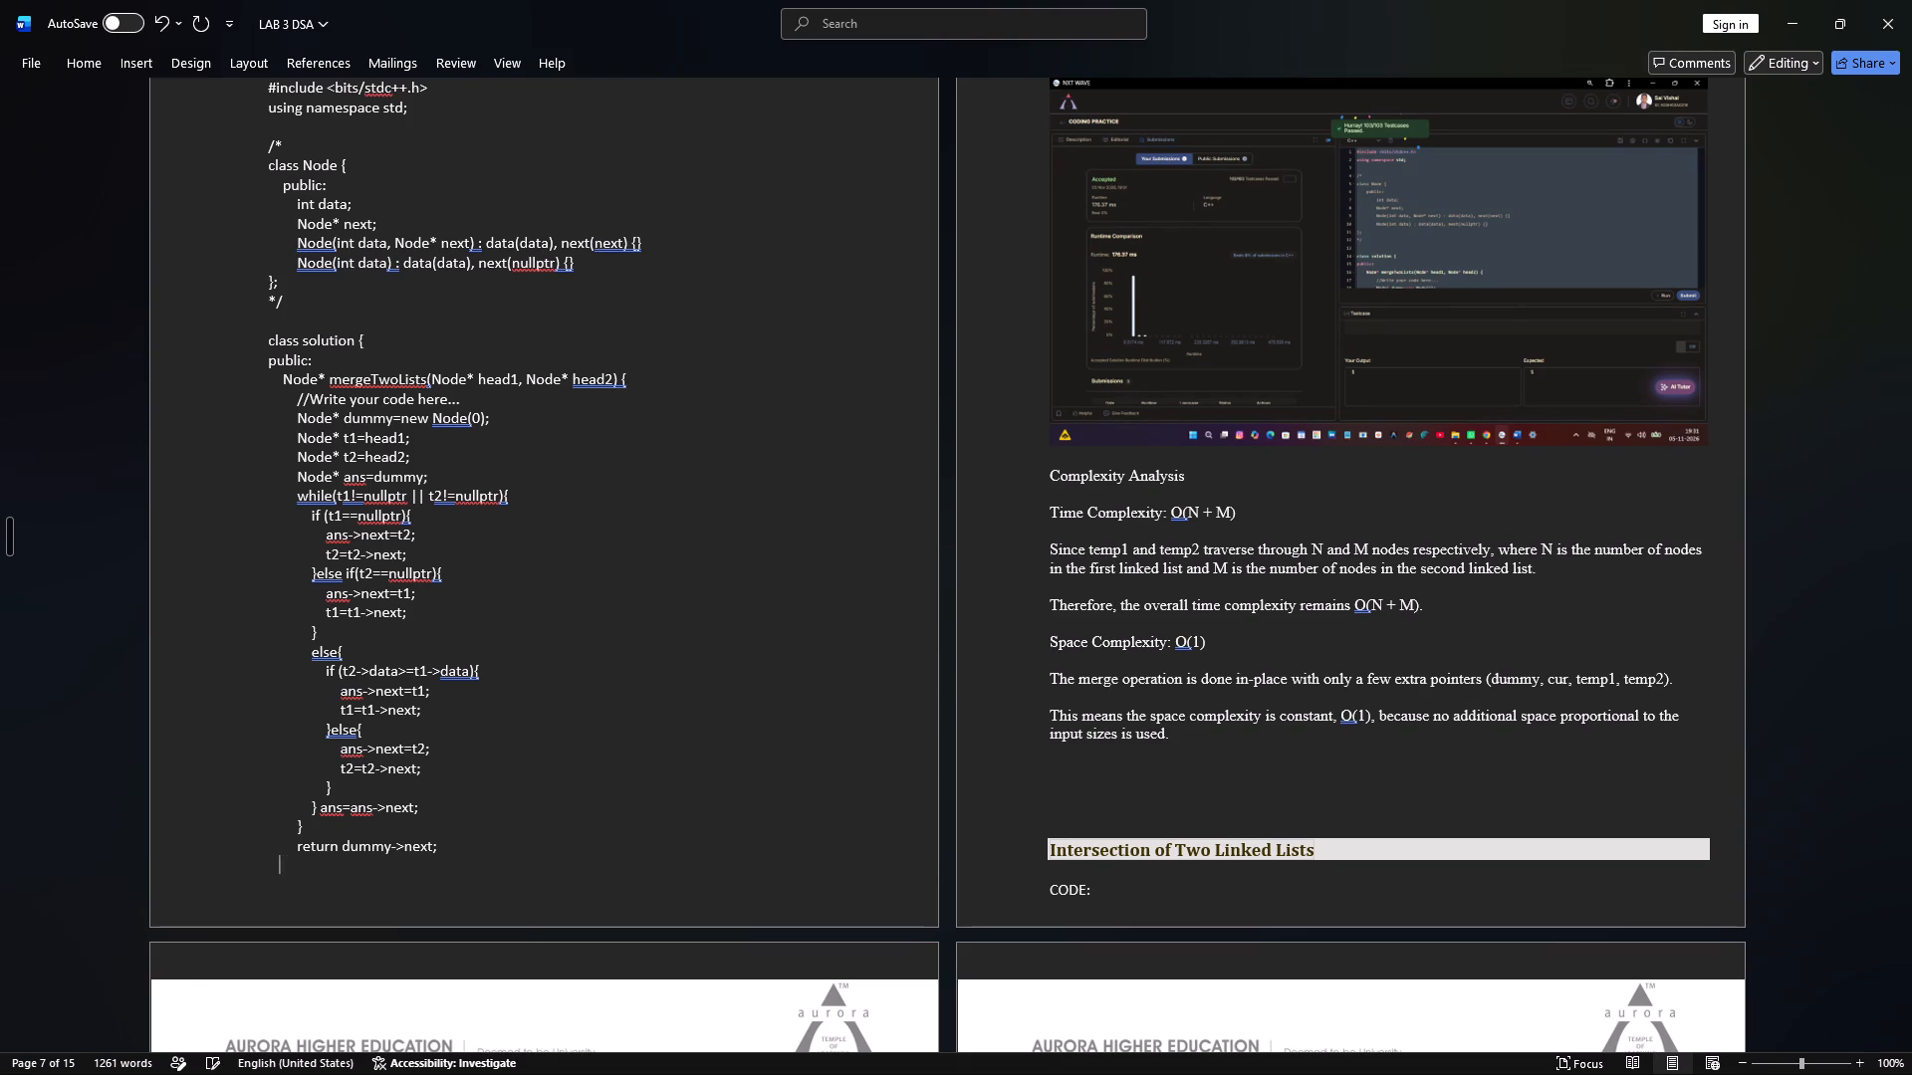
key(BackSpace)
key(BackSpace)
key(BackSpace)
key(BackSpace)
key(BackSpace)
key(BackSpace)
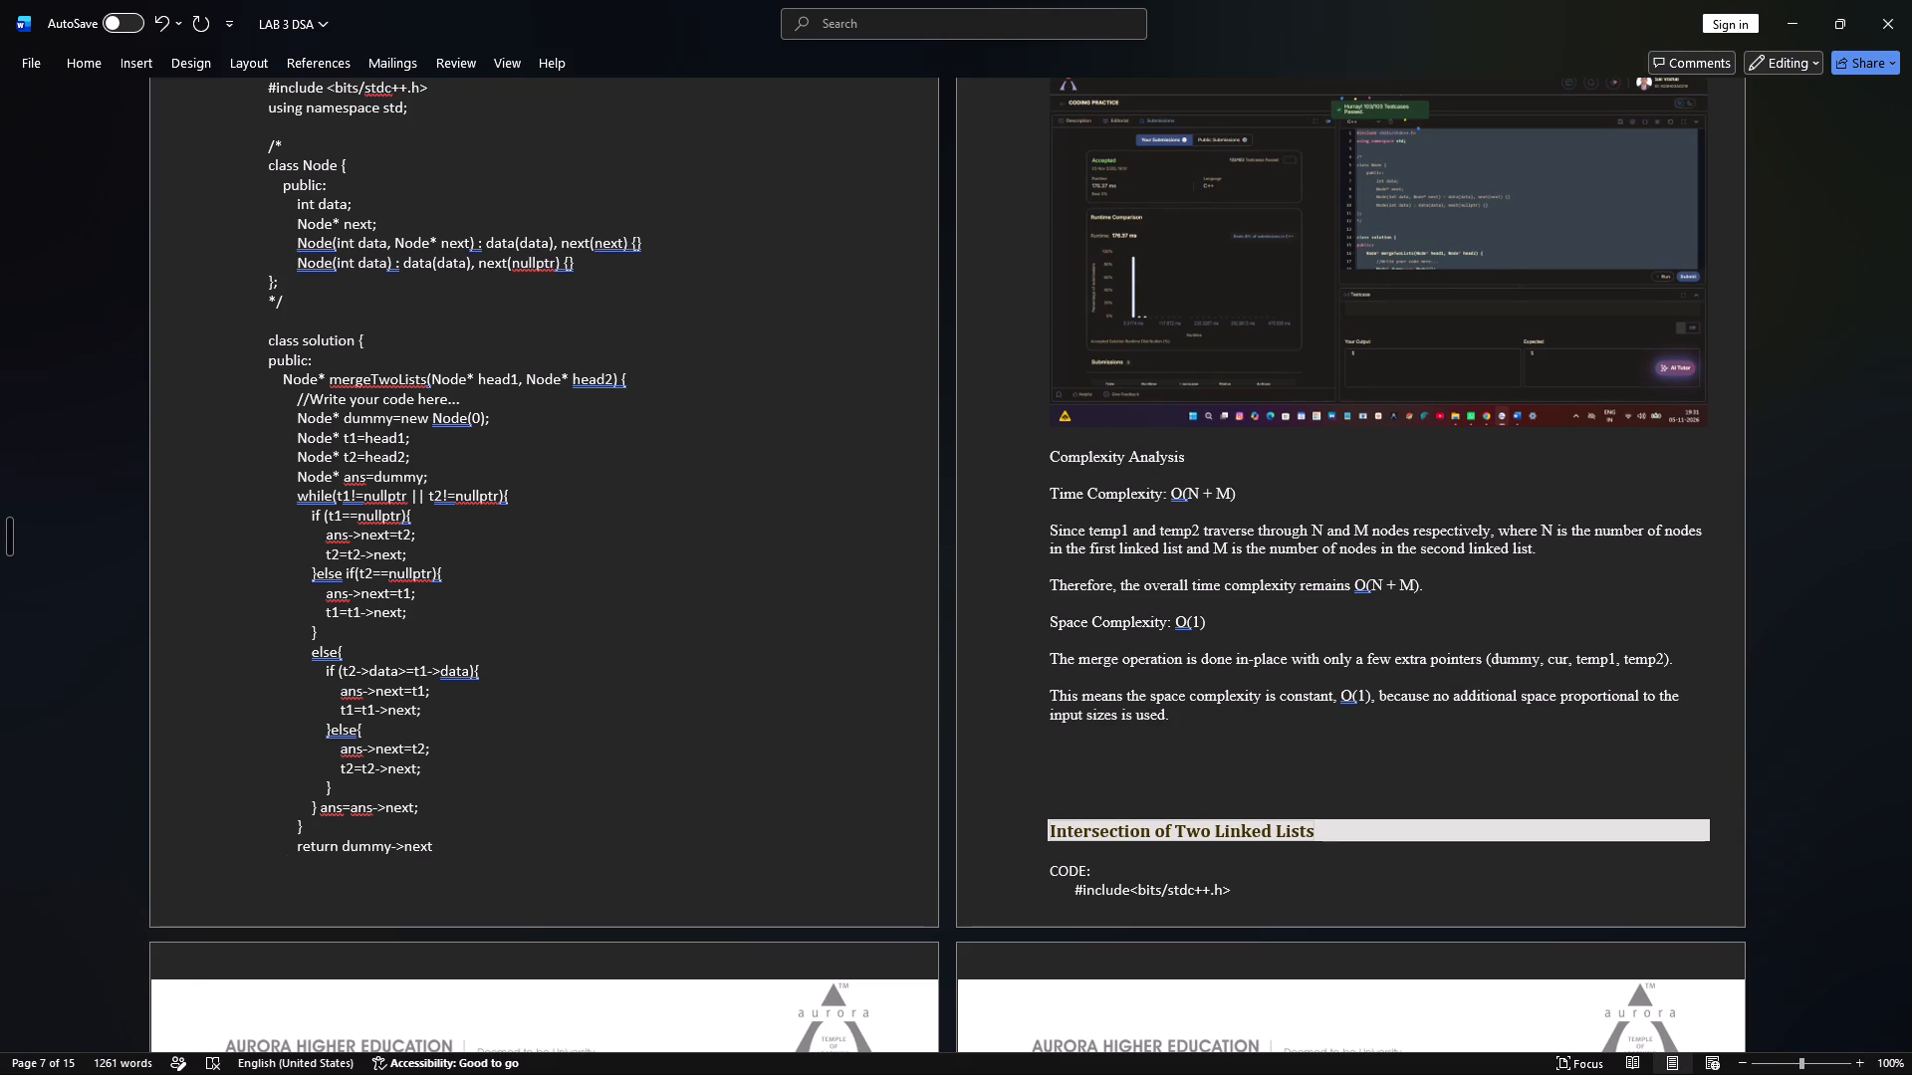
key(ctrl+z)
Remove the blank lines above "class solution {" and above the opening "/*" in the Merge Two Sorted Linked Lists code on page 7.
scroll(1120, 579, right, 1)
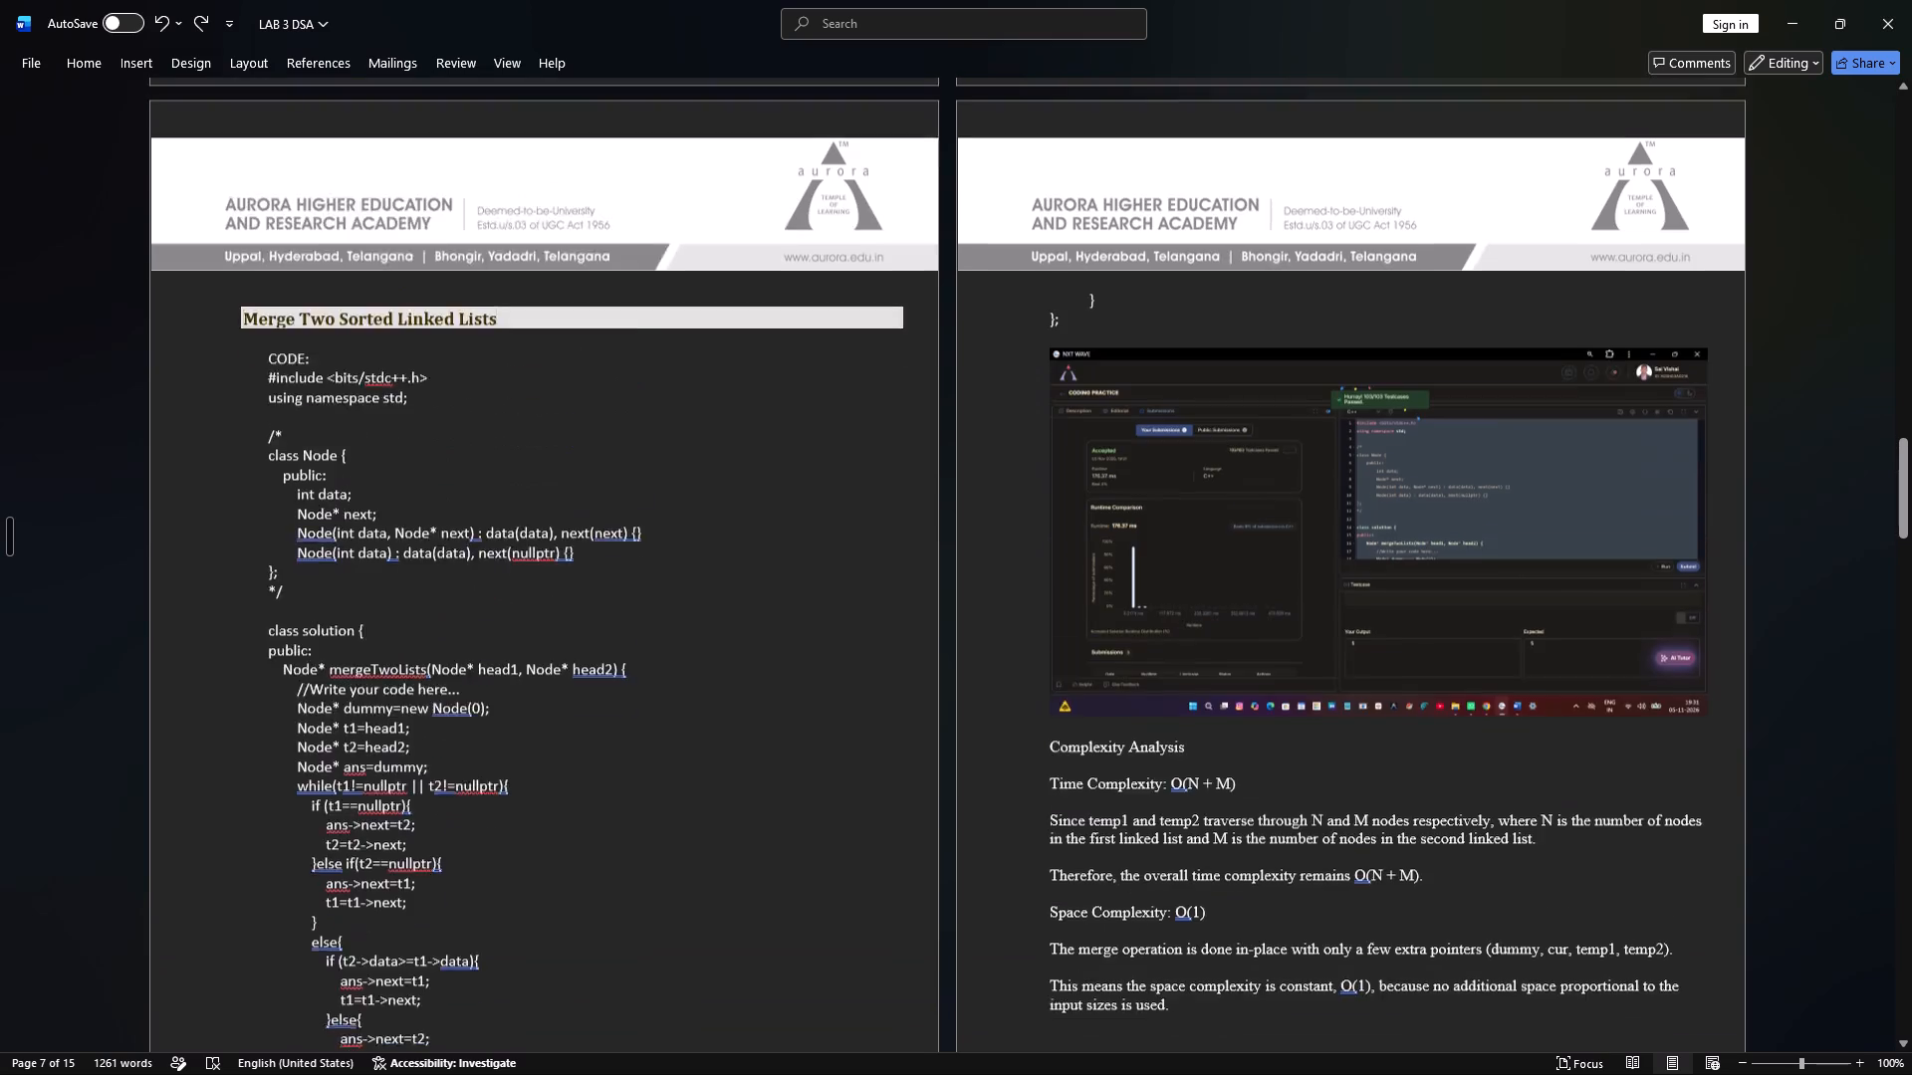
scroll(1120, 579, right, 1)
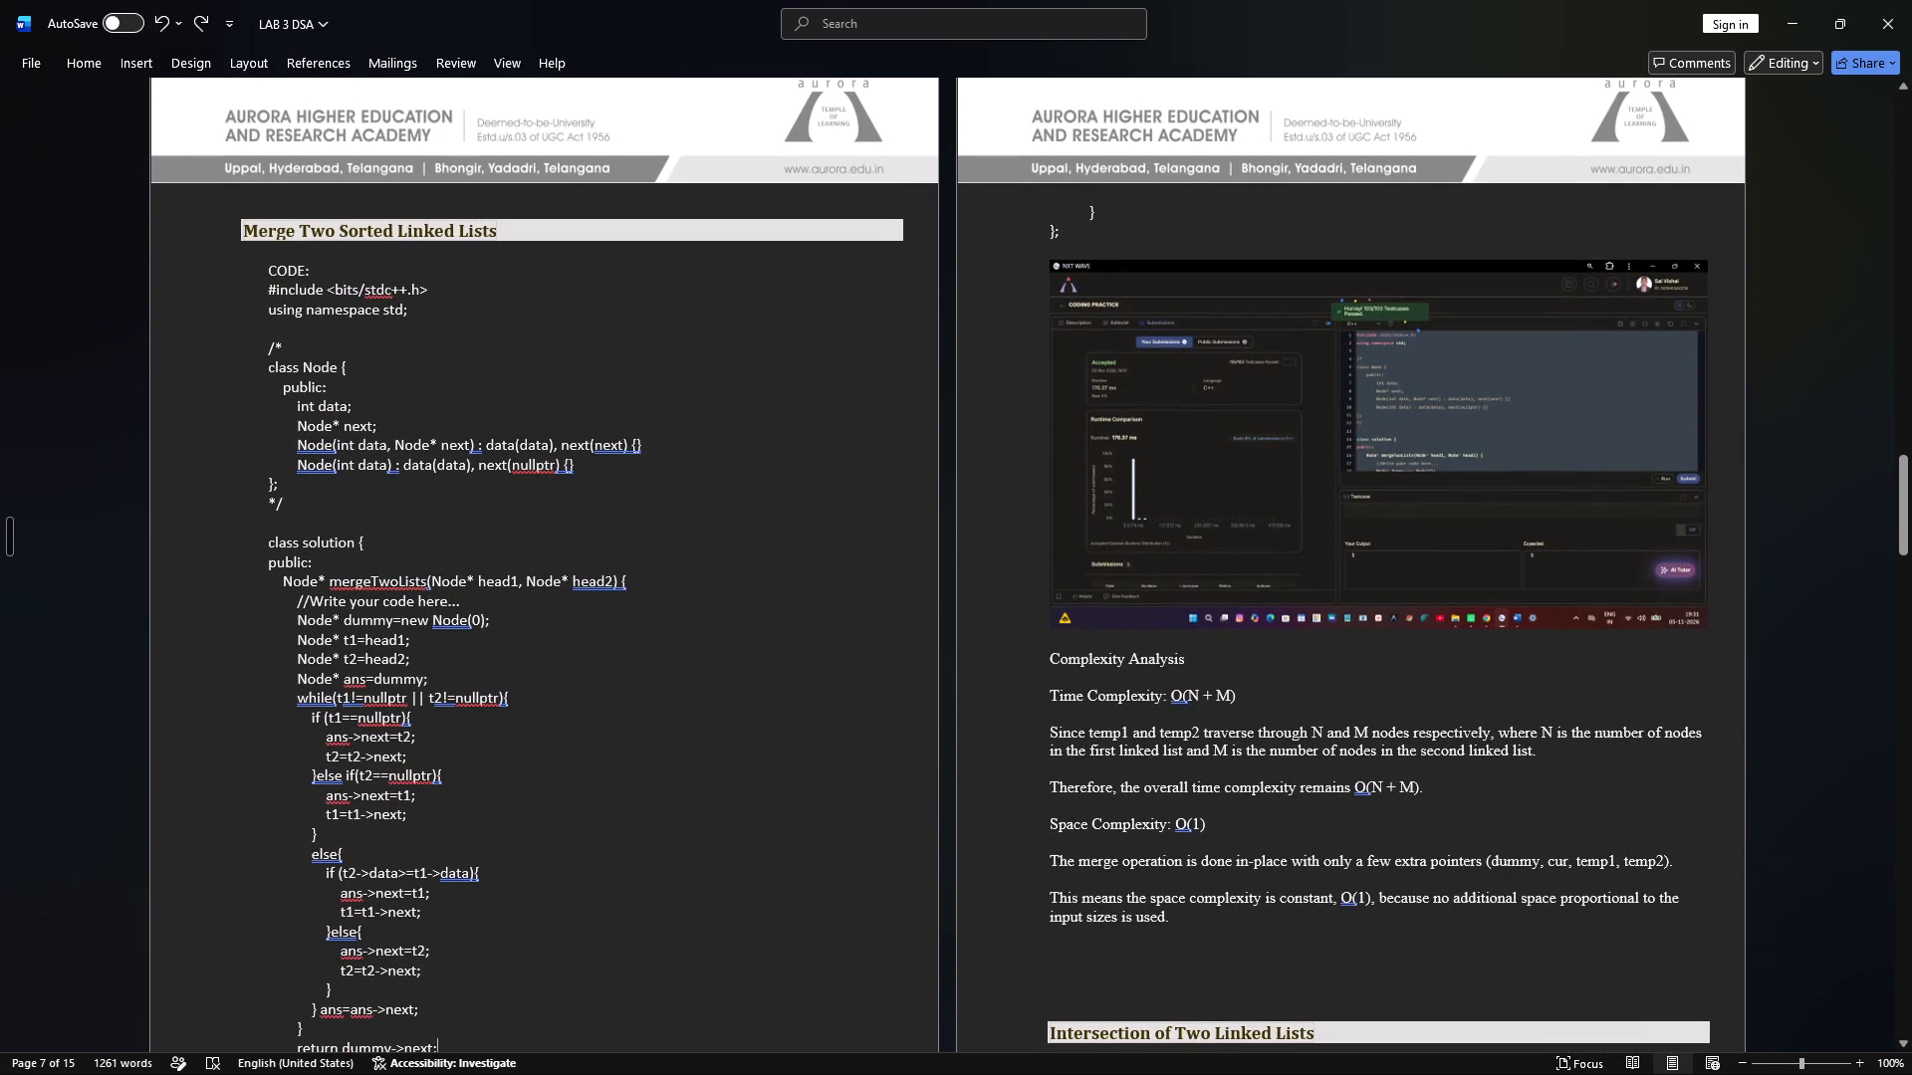
click(295, 522)
key(BackSpace)
key(BackSpace)
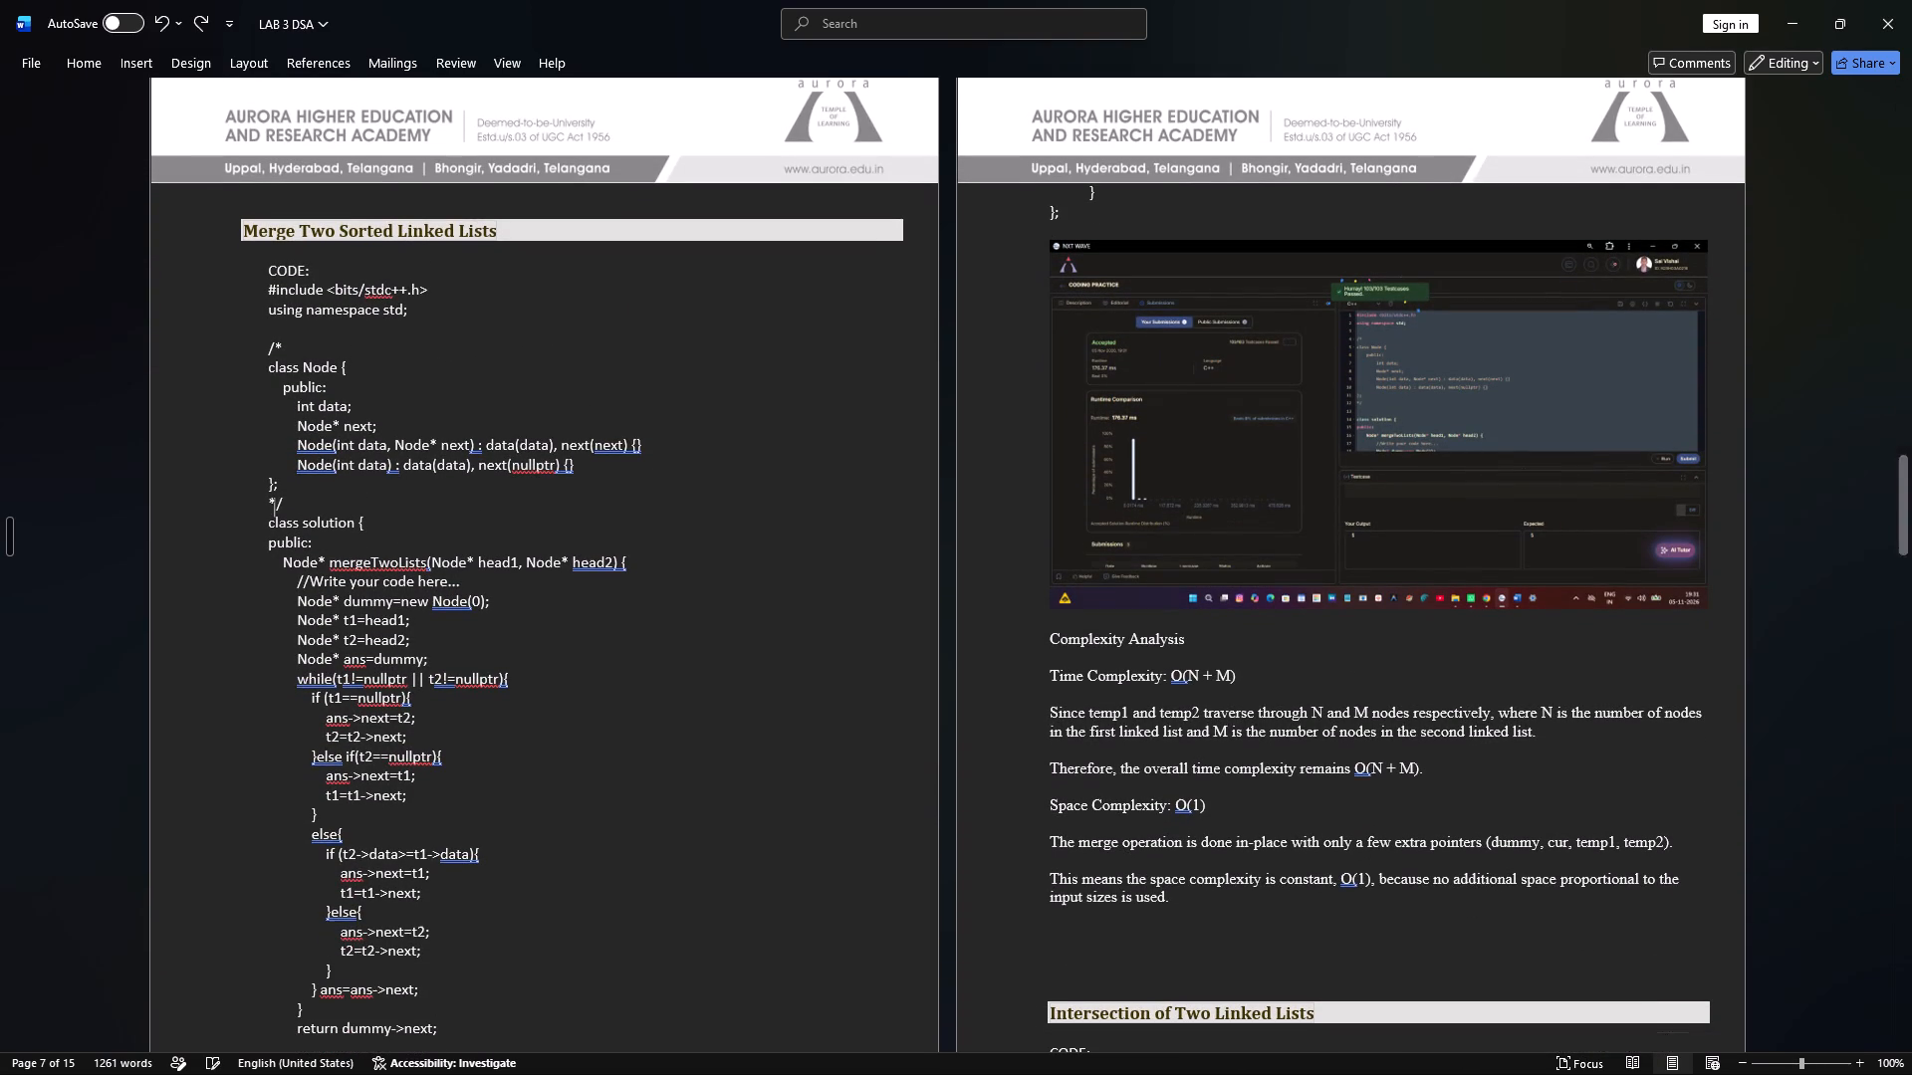
key(BackSpace)
key(BackSpace)
key(ctrl+z)
key(ctrl+z)
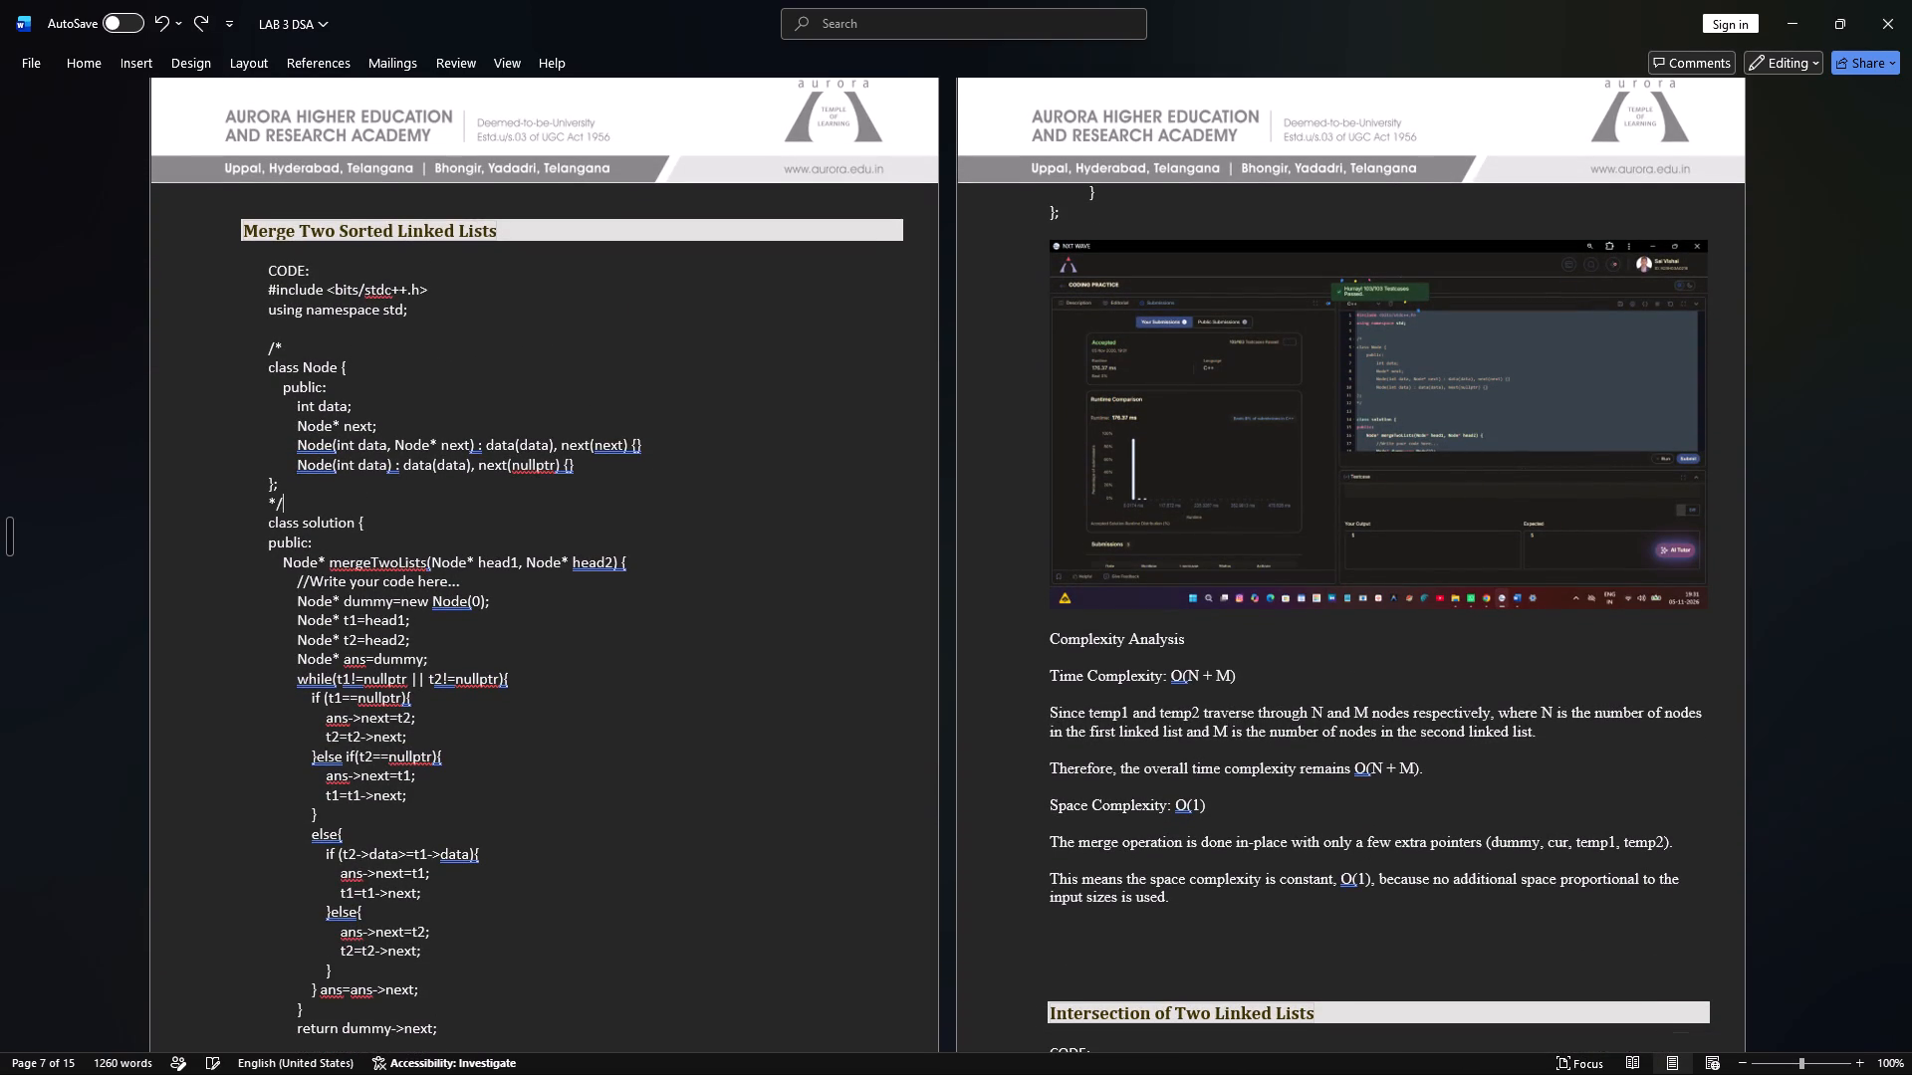
key(ctrl+z)
key(BackSpace)
click(283, 322)
key(BackSpace)
key(BackSpace)
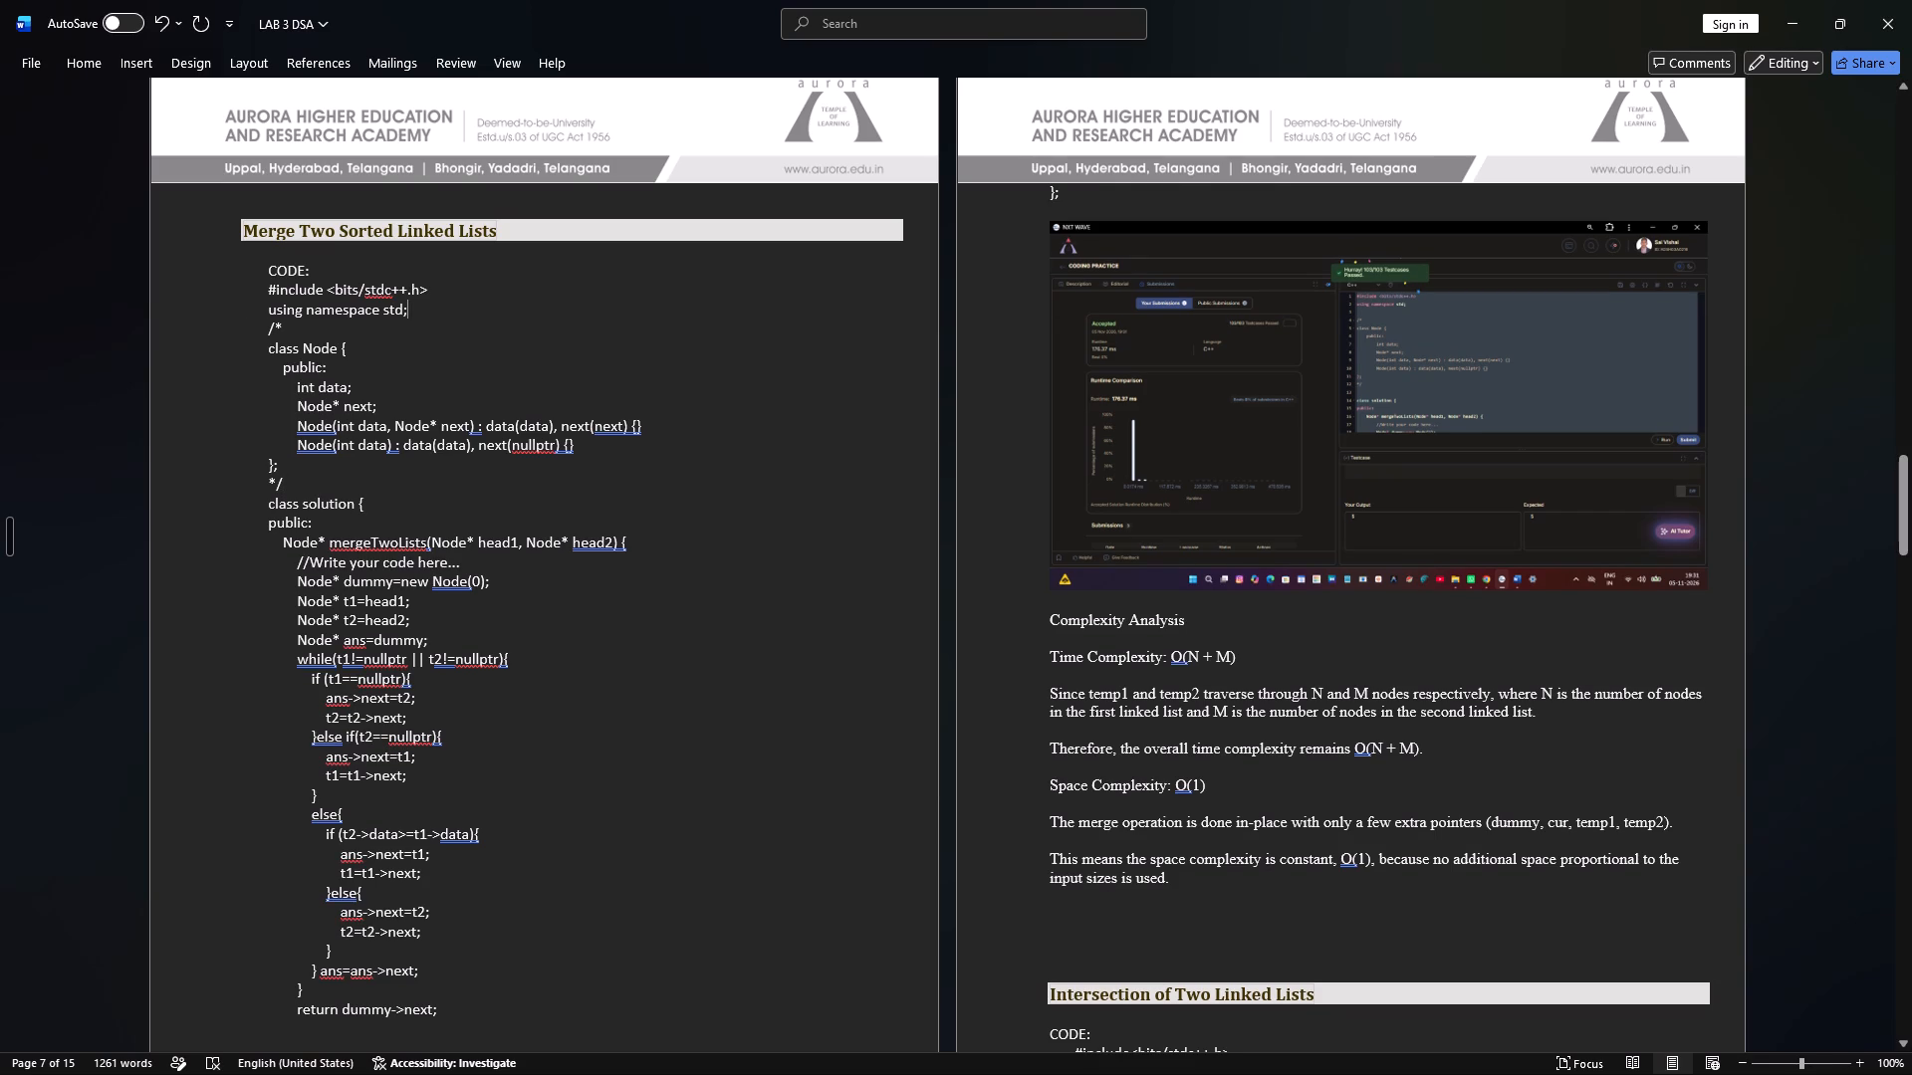
Remove the indent of the "CODE:" label and the gap between it and the "Merge Two Sorted Linked Lists" heading.
click(265, 269)
key(BackSpace)
key(BackSpace)
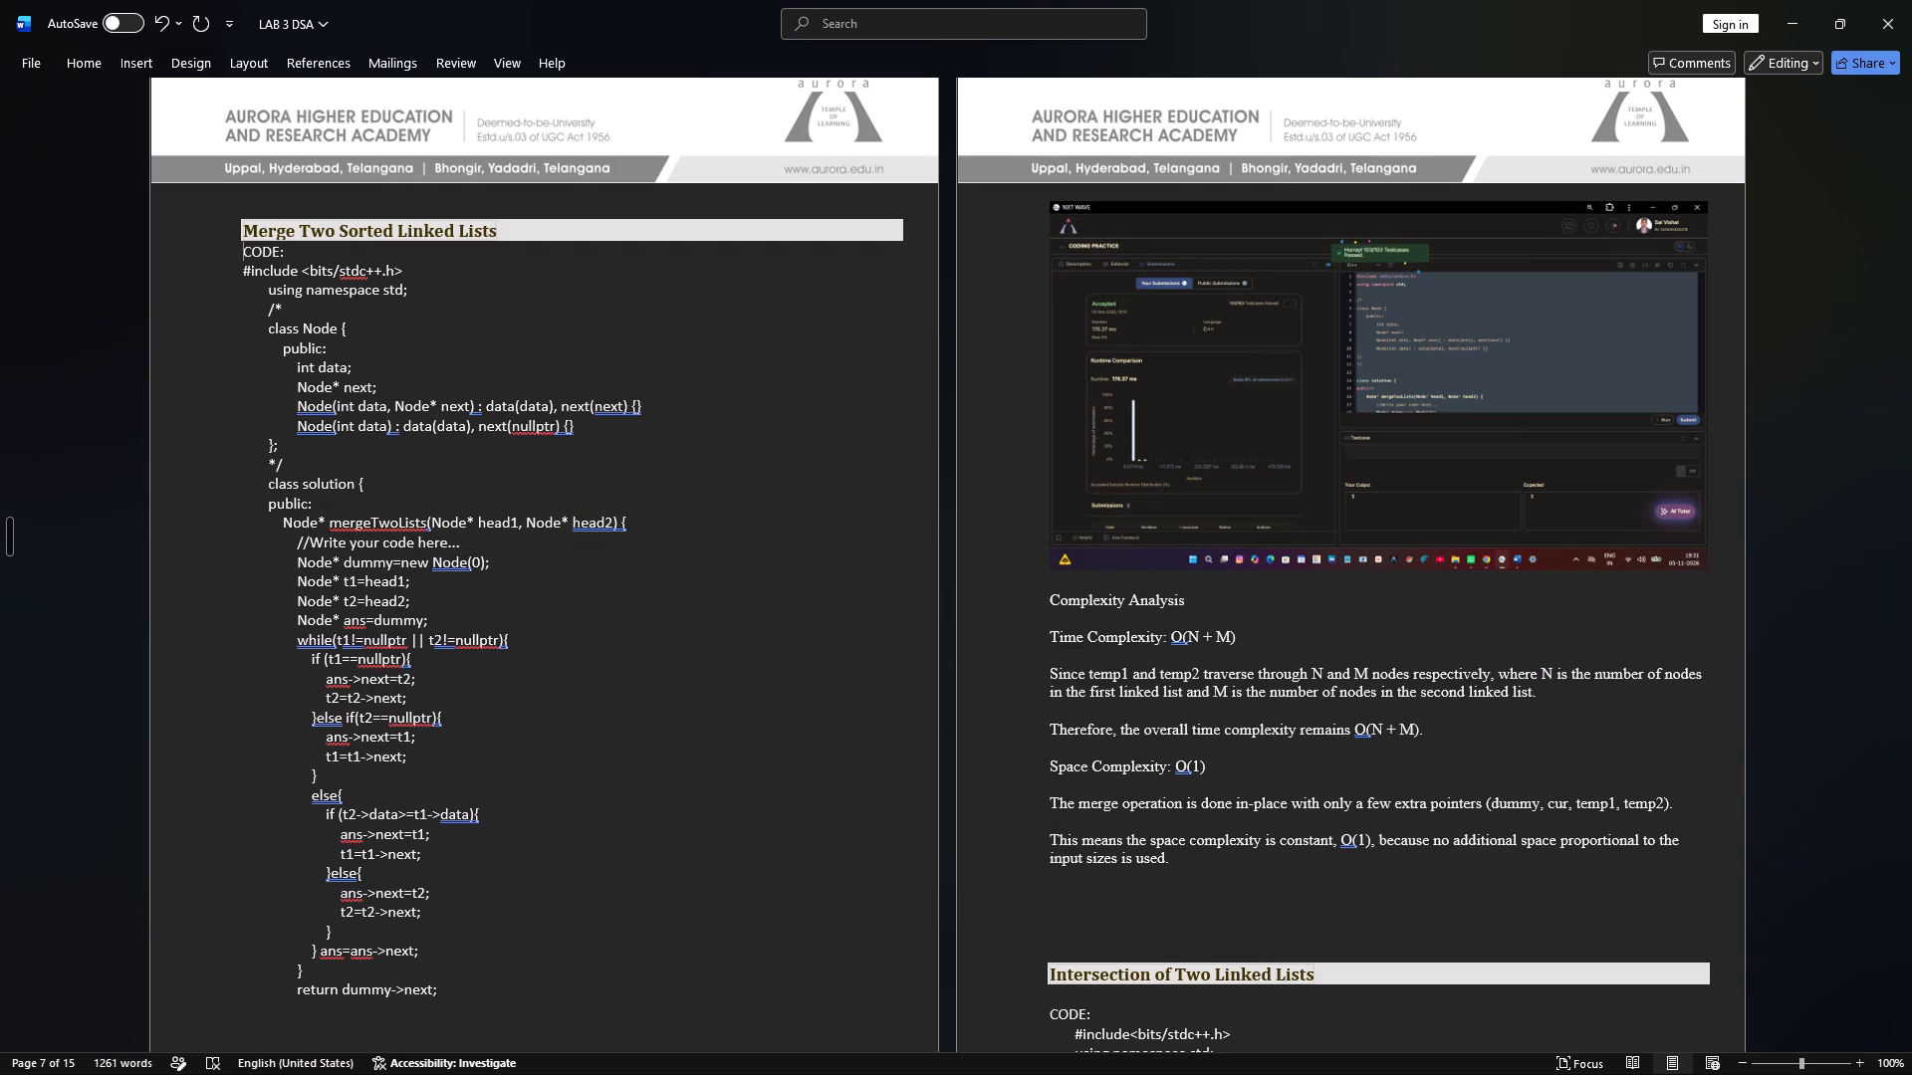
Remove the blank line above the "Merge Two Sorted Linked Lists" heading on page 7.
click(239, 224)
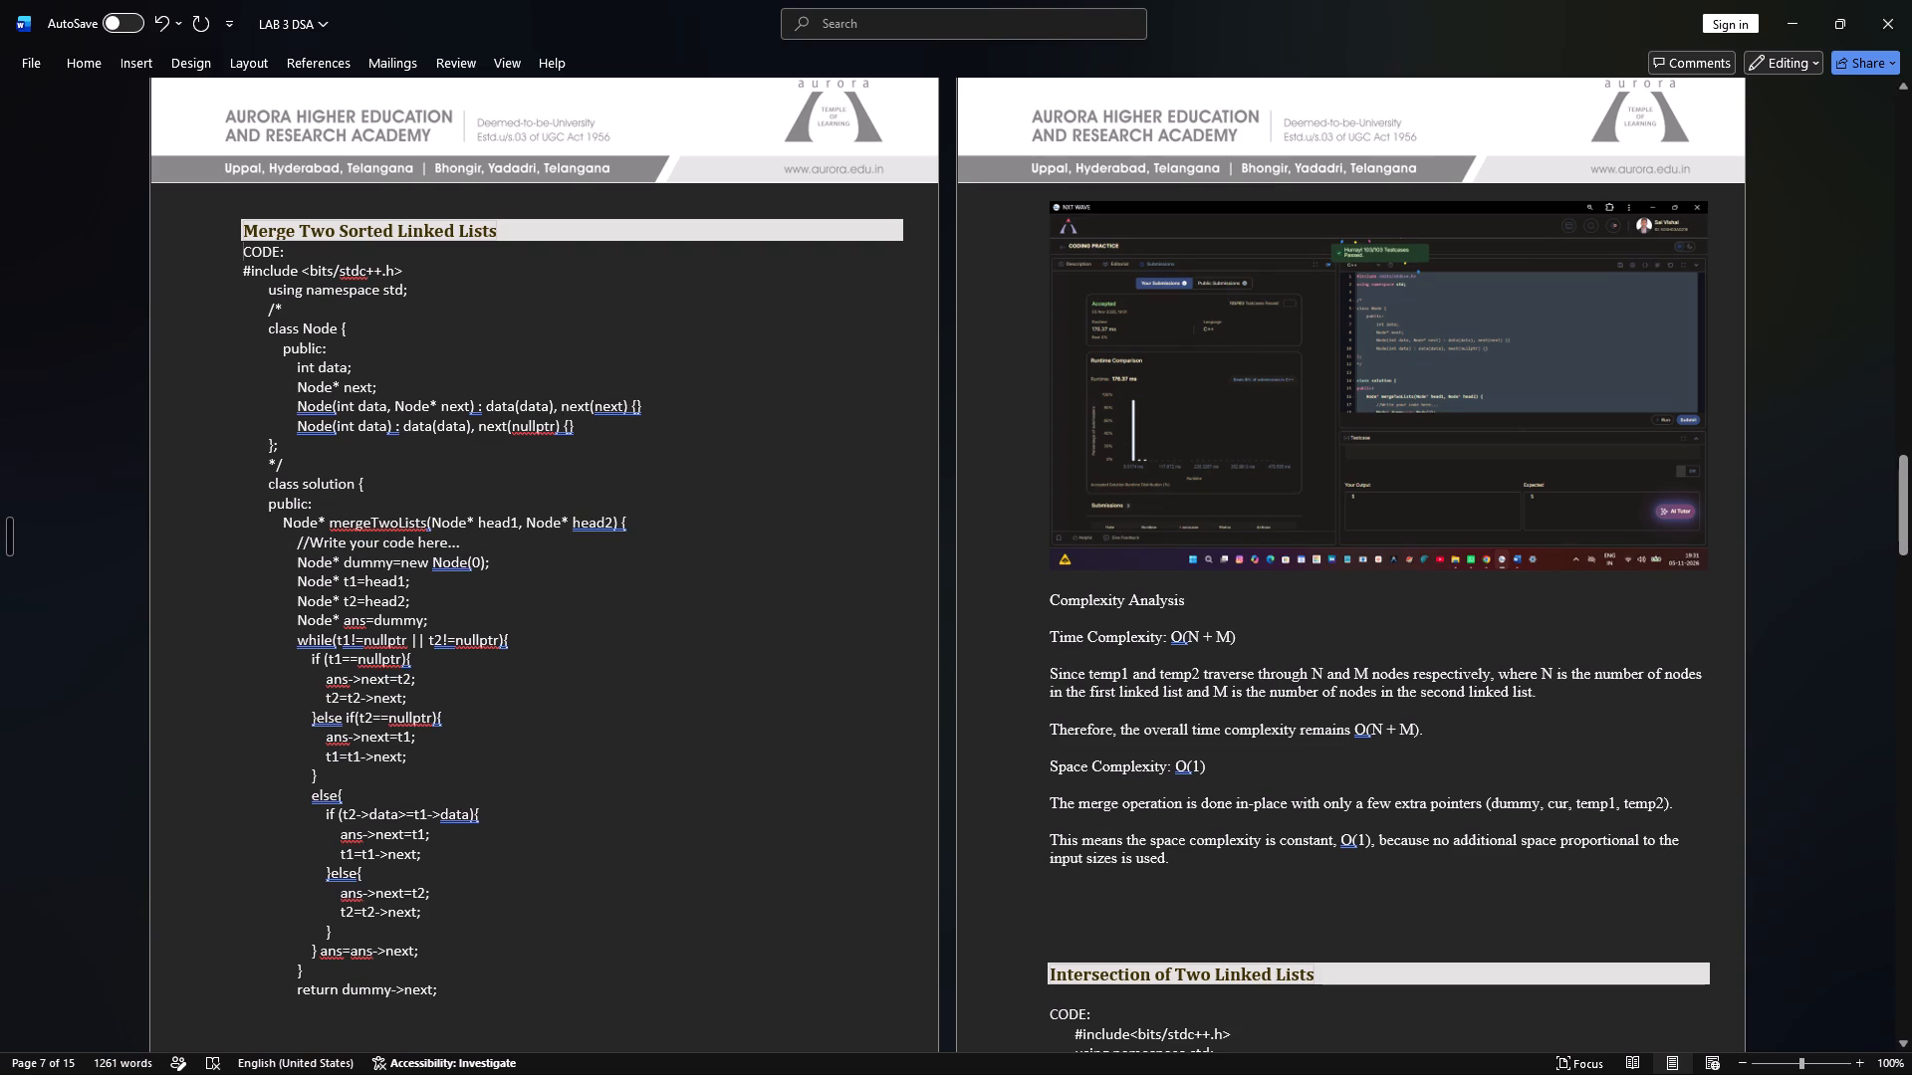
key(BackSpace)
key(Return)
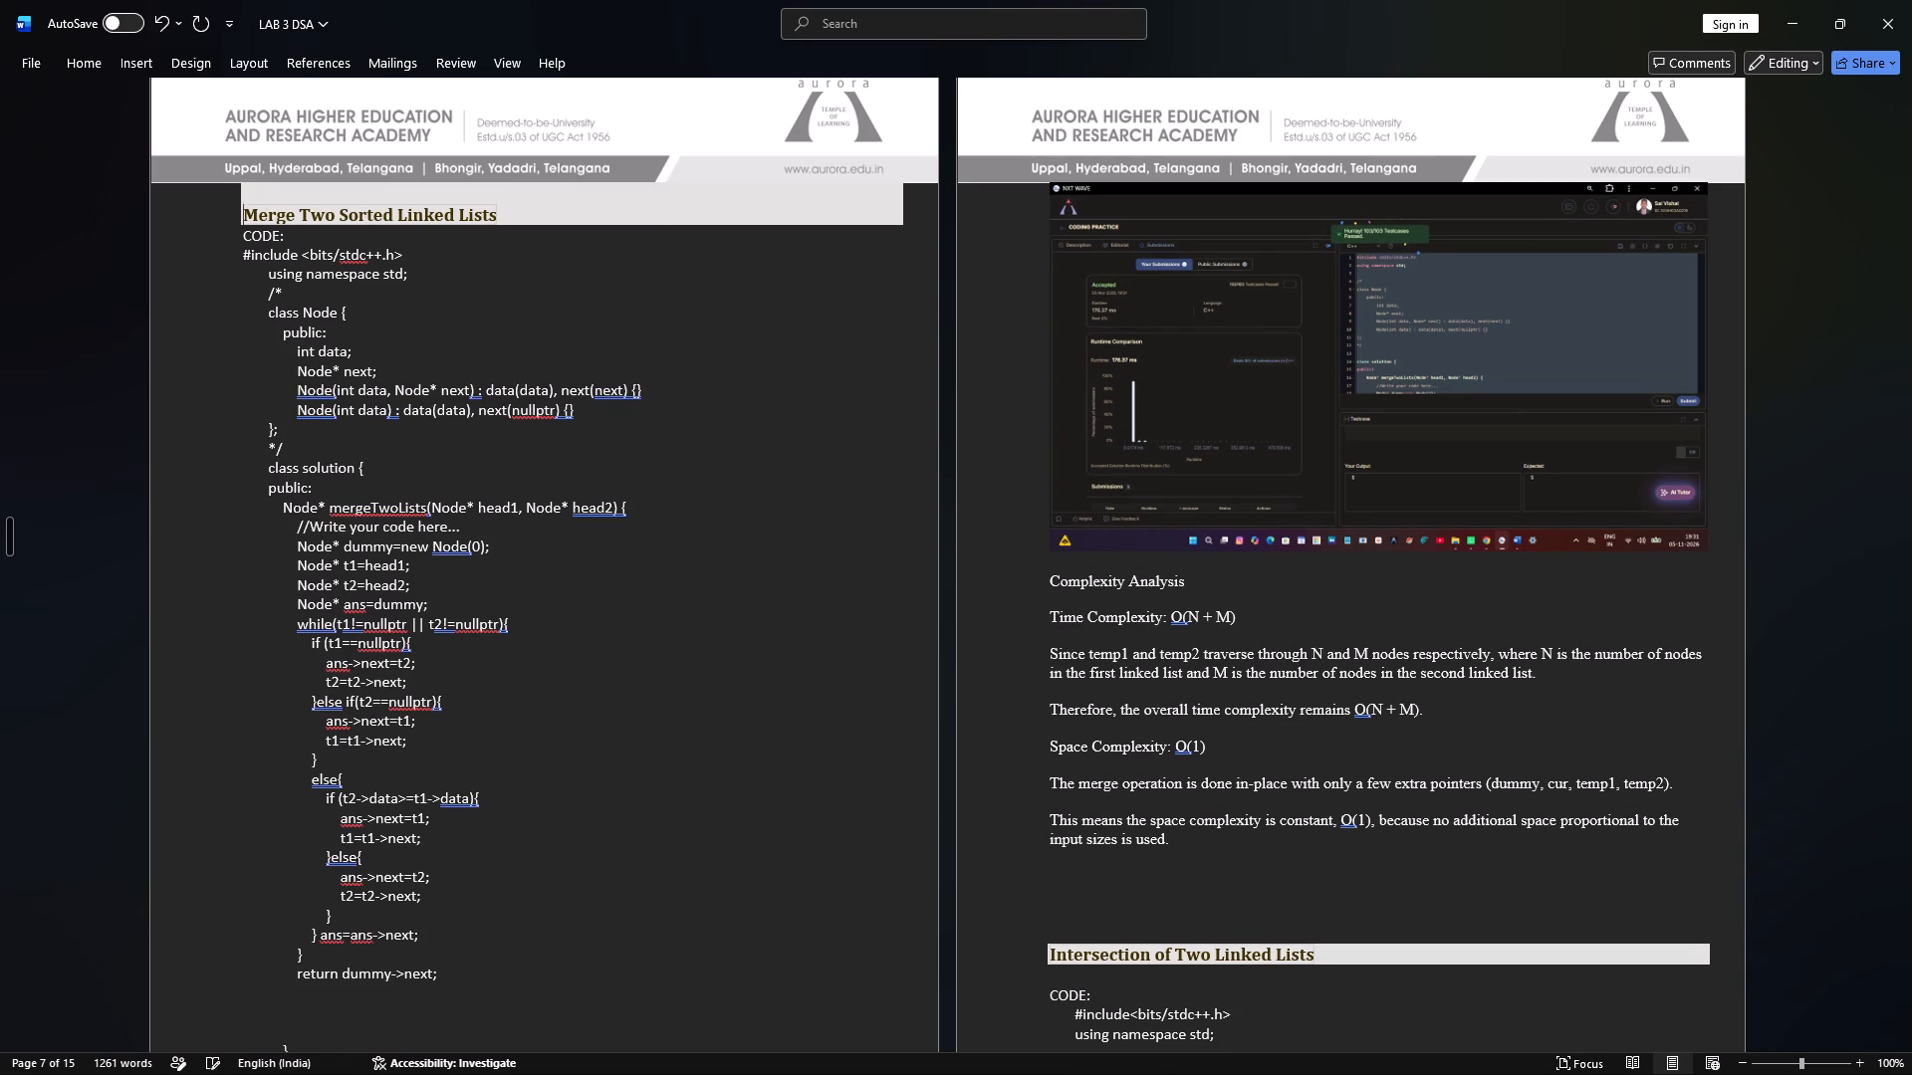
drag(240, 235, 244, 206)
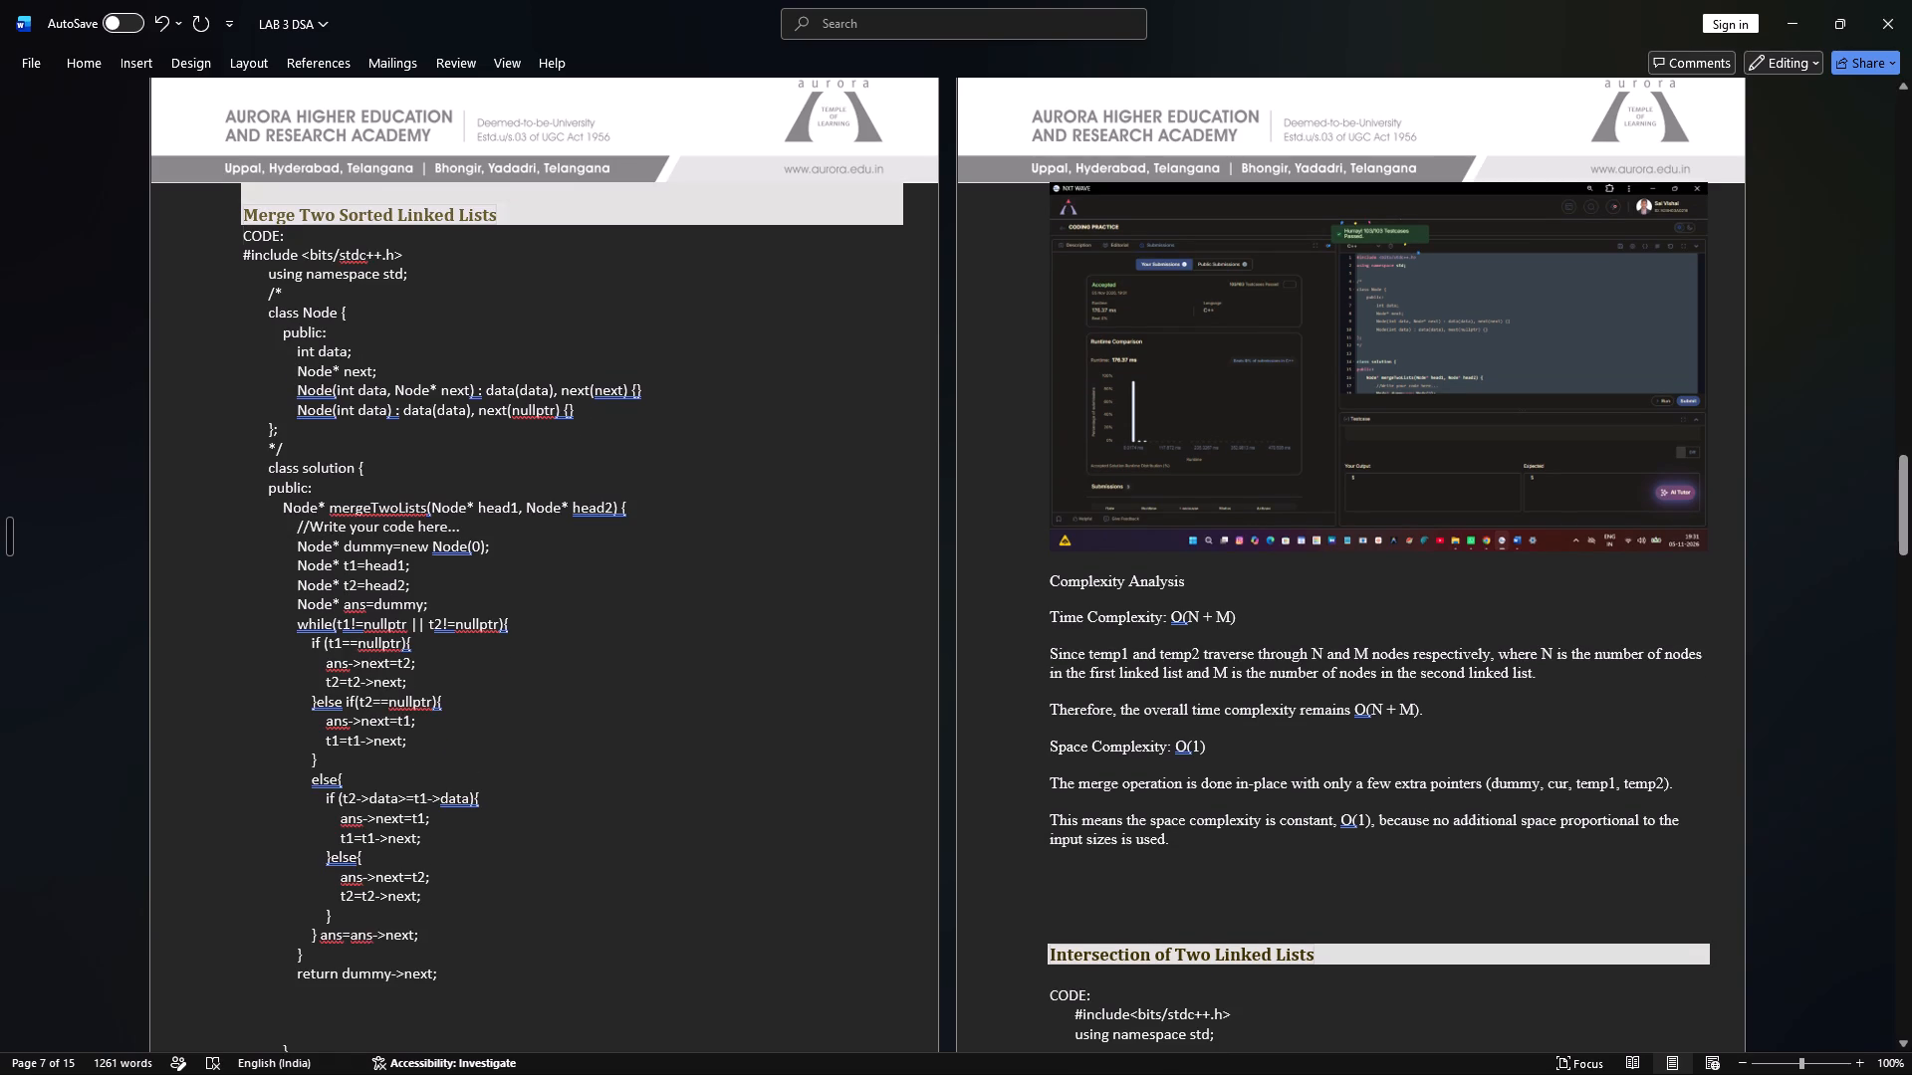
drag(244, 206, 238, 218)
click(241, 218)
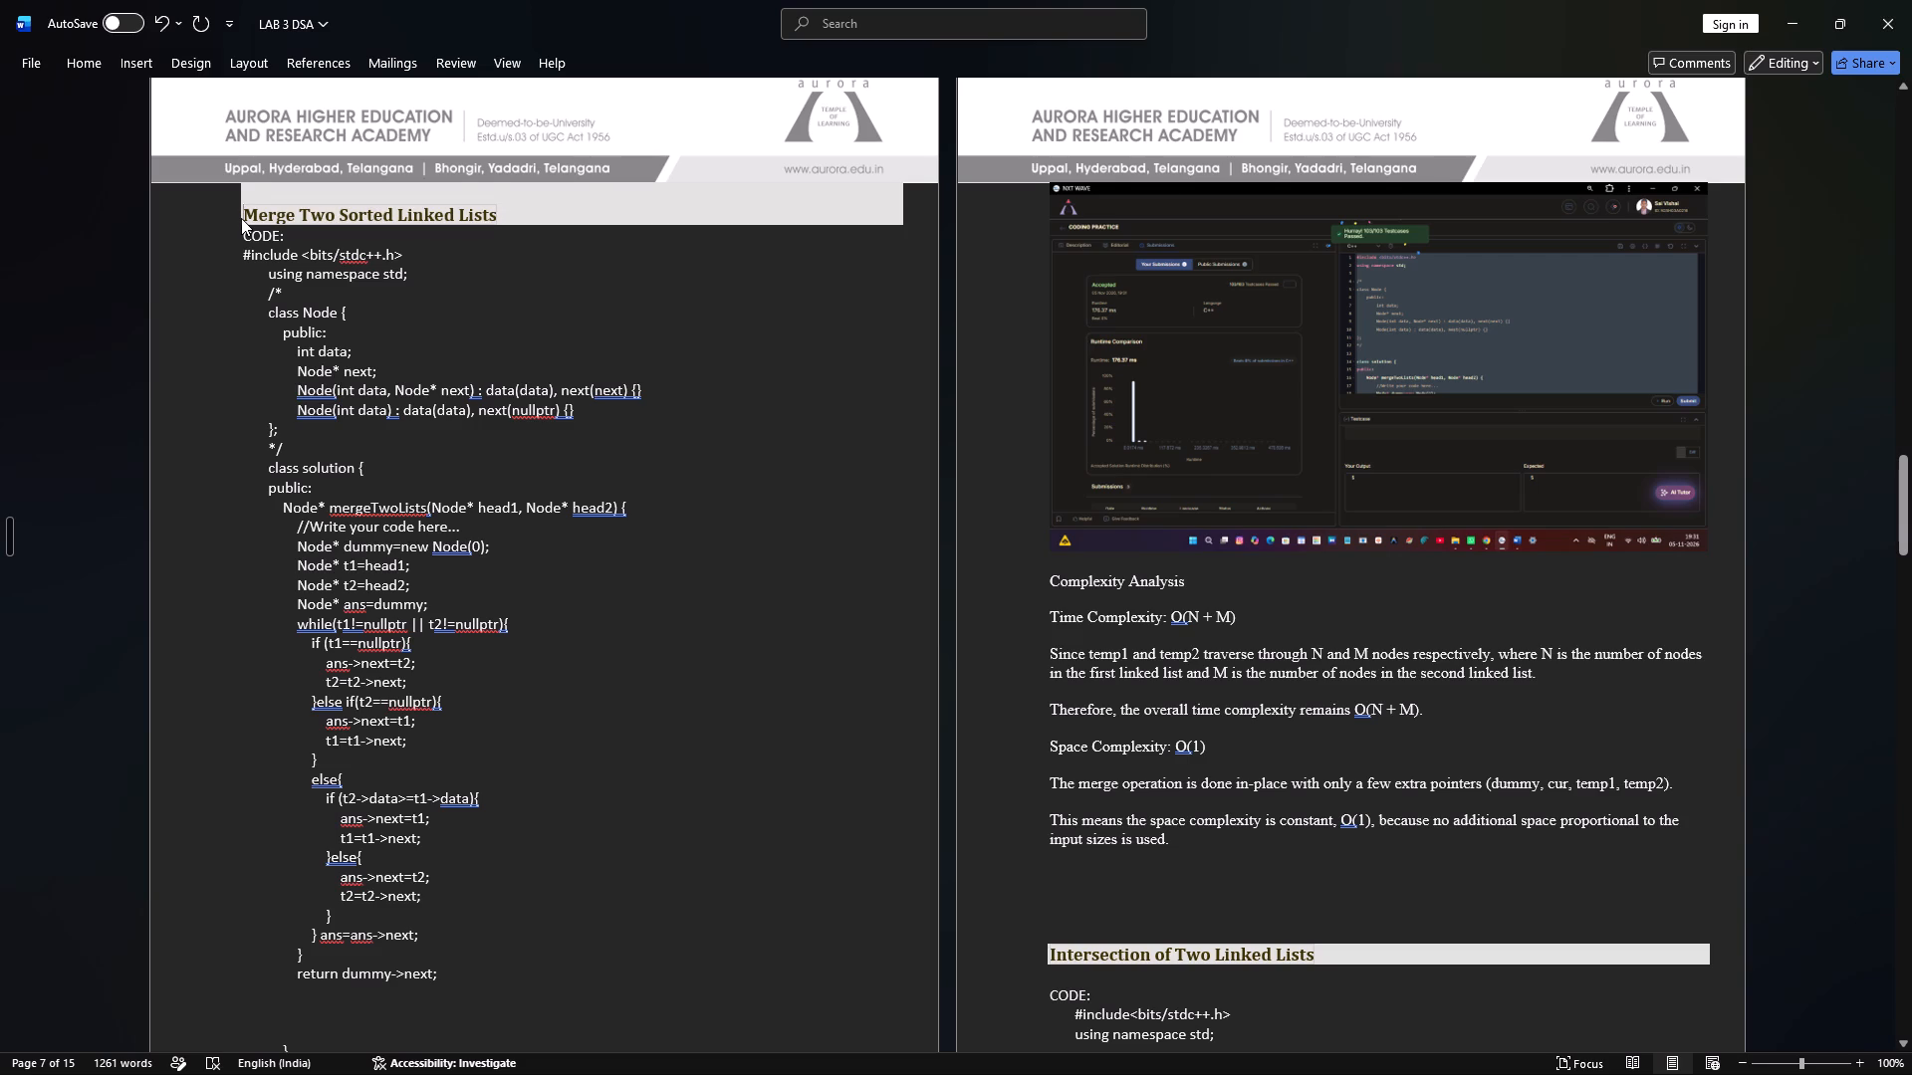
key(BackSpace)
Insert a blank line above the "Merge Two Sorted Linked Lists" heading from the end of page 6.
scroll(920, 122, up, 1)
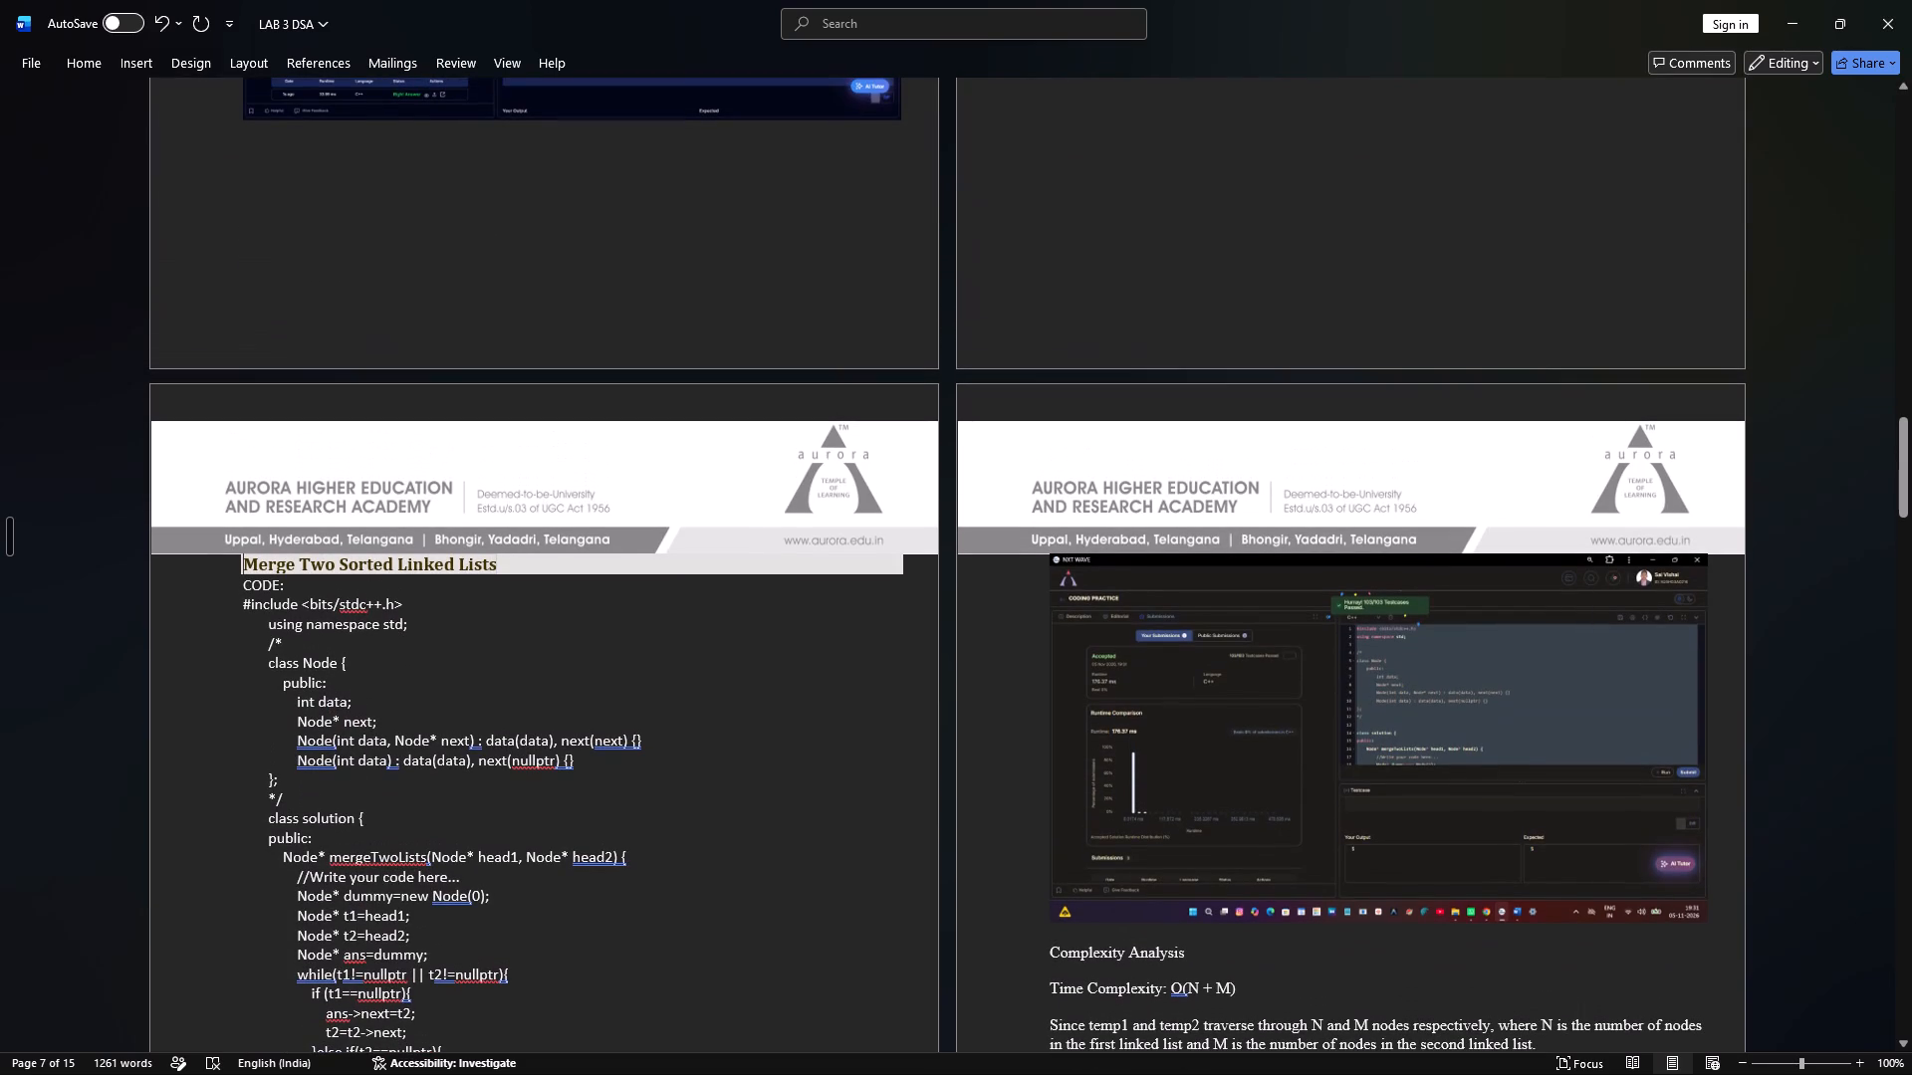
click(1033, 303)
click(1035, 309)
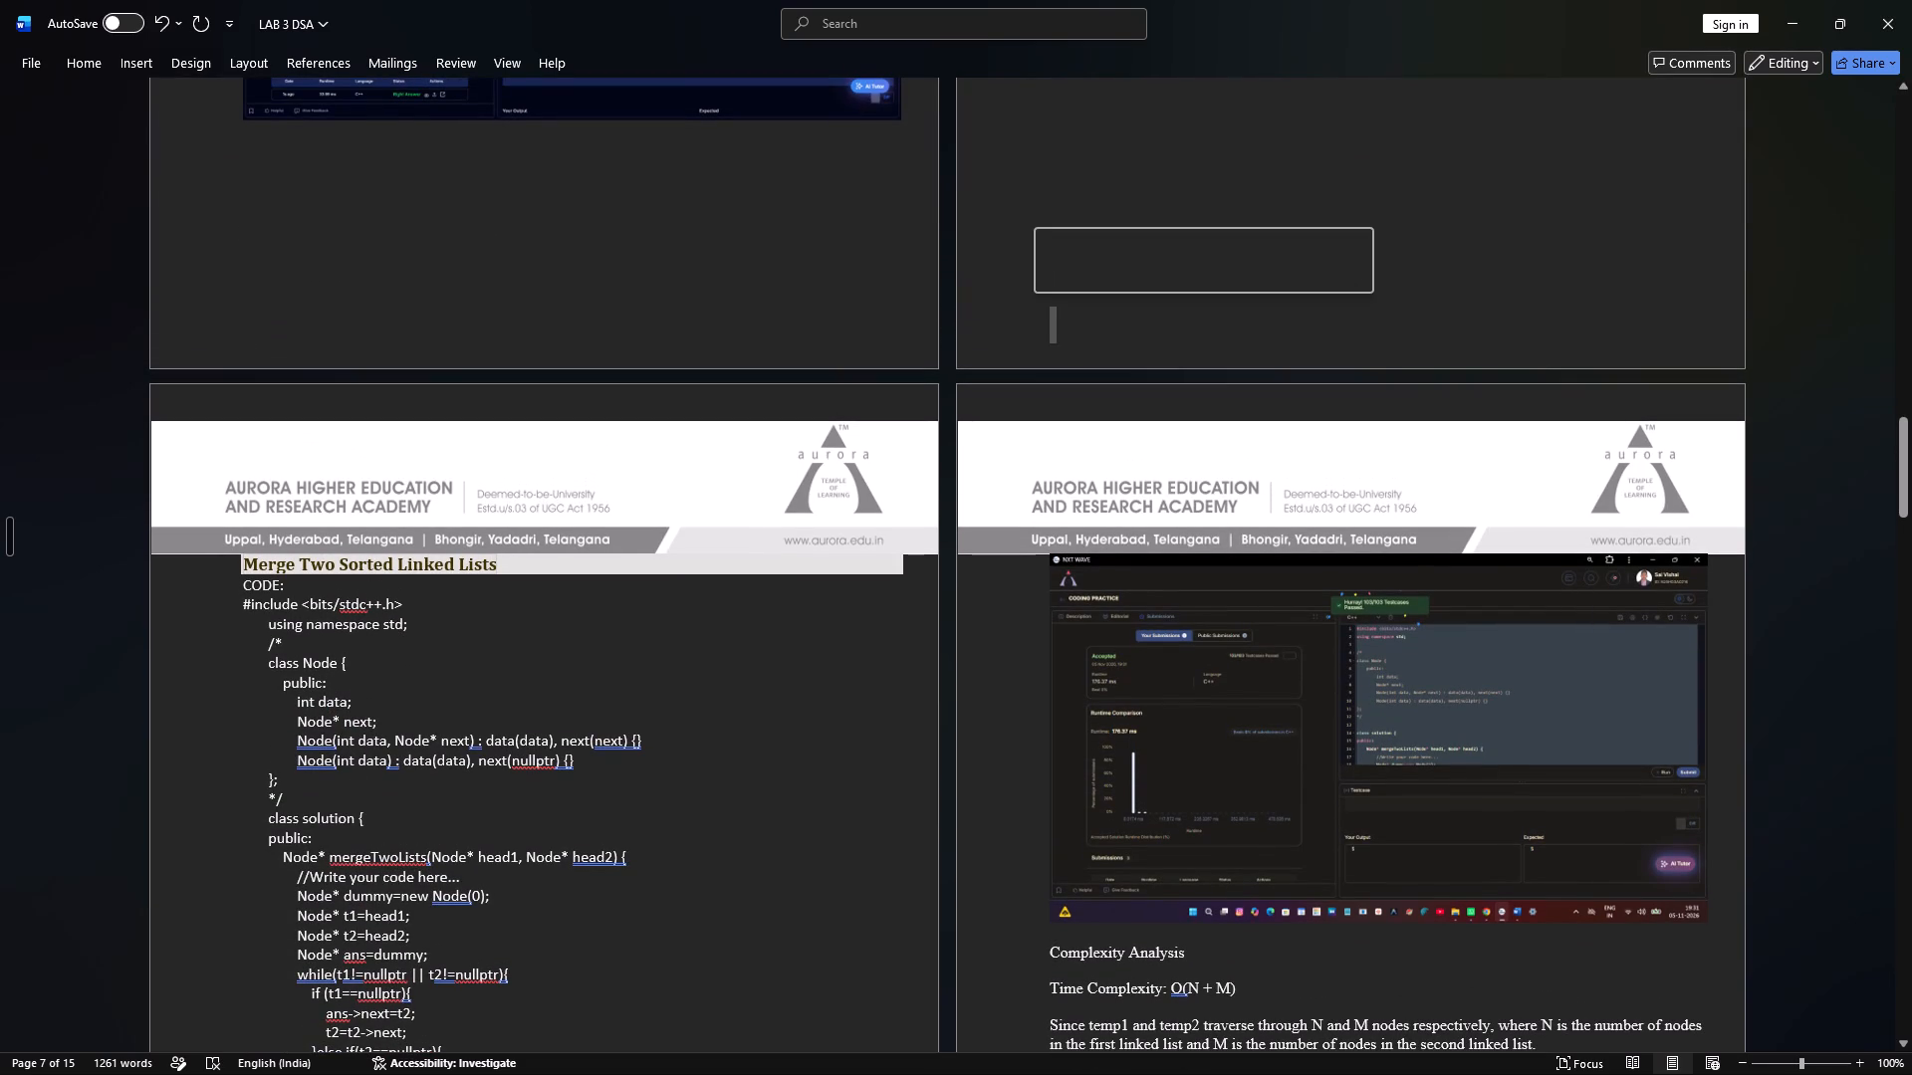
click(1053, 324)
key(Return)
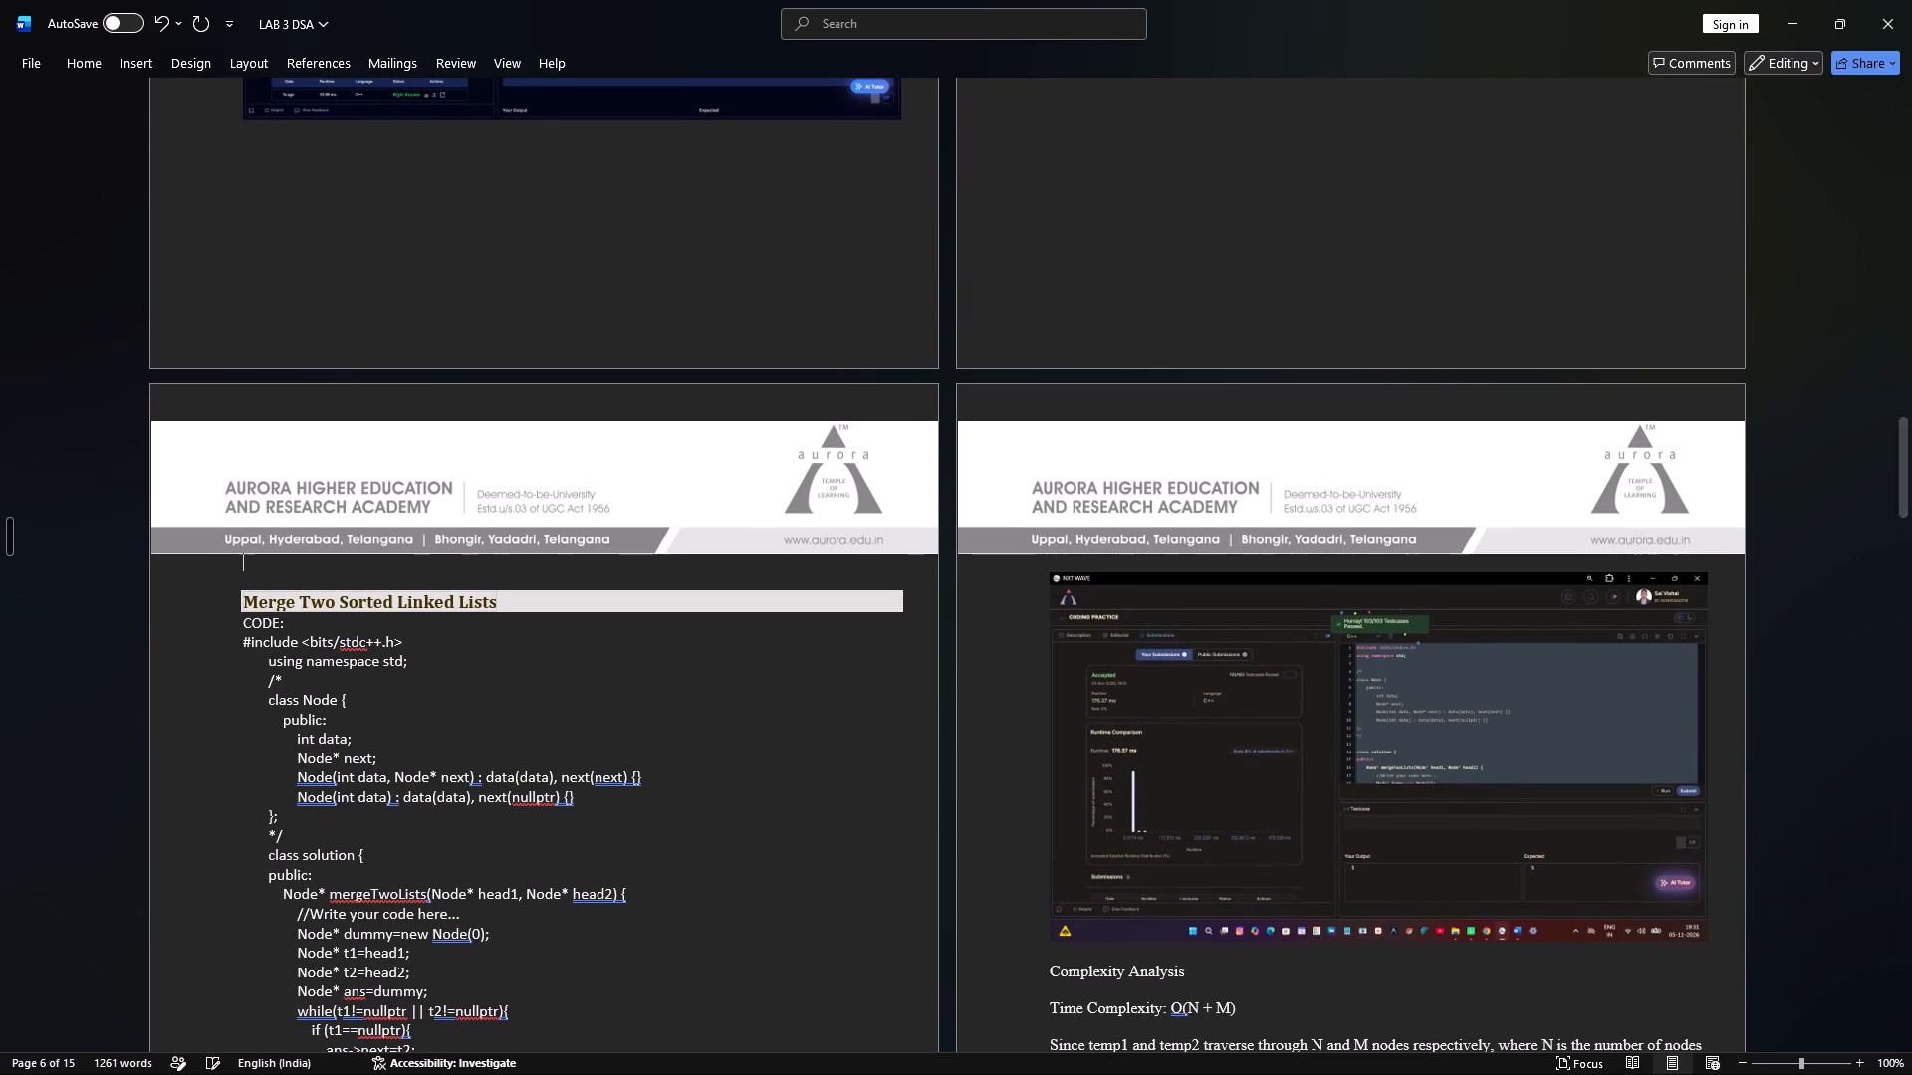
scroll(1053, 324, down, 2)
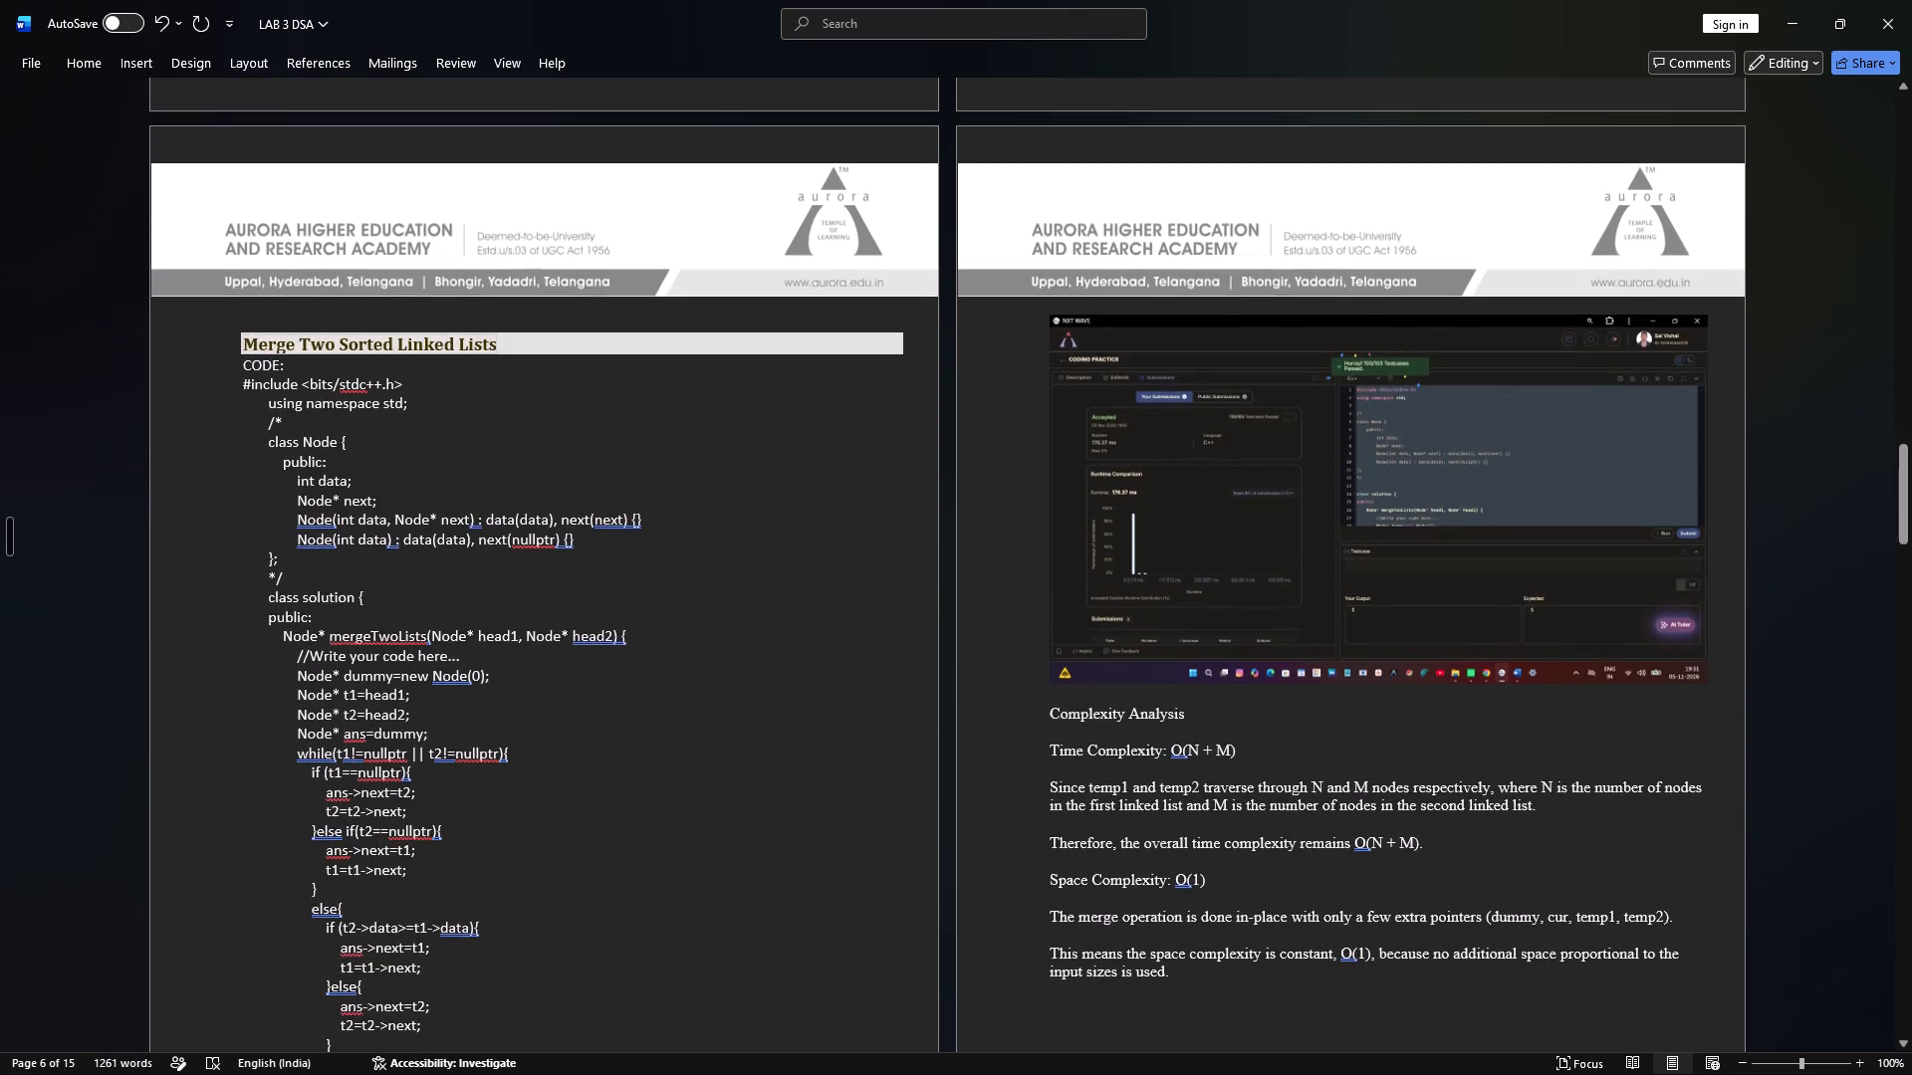
Set the font size of the 'CODE:' label under the 'Merge Two Sorted Linked Lists' heading to 16.
scroll(737, 436, down, 1)
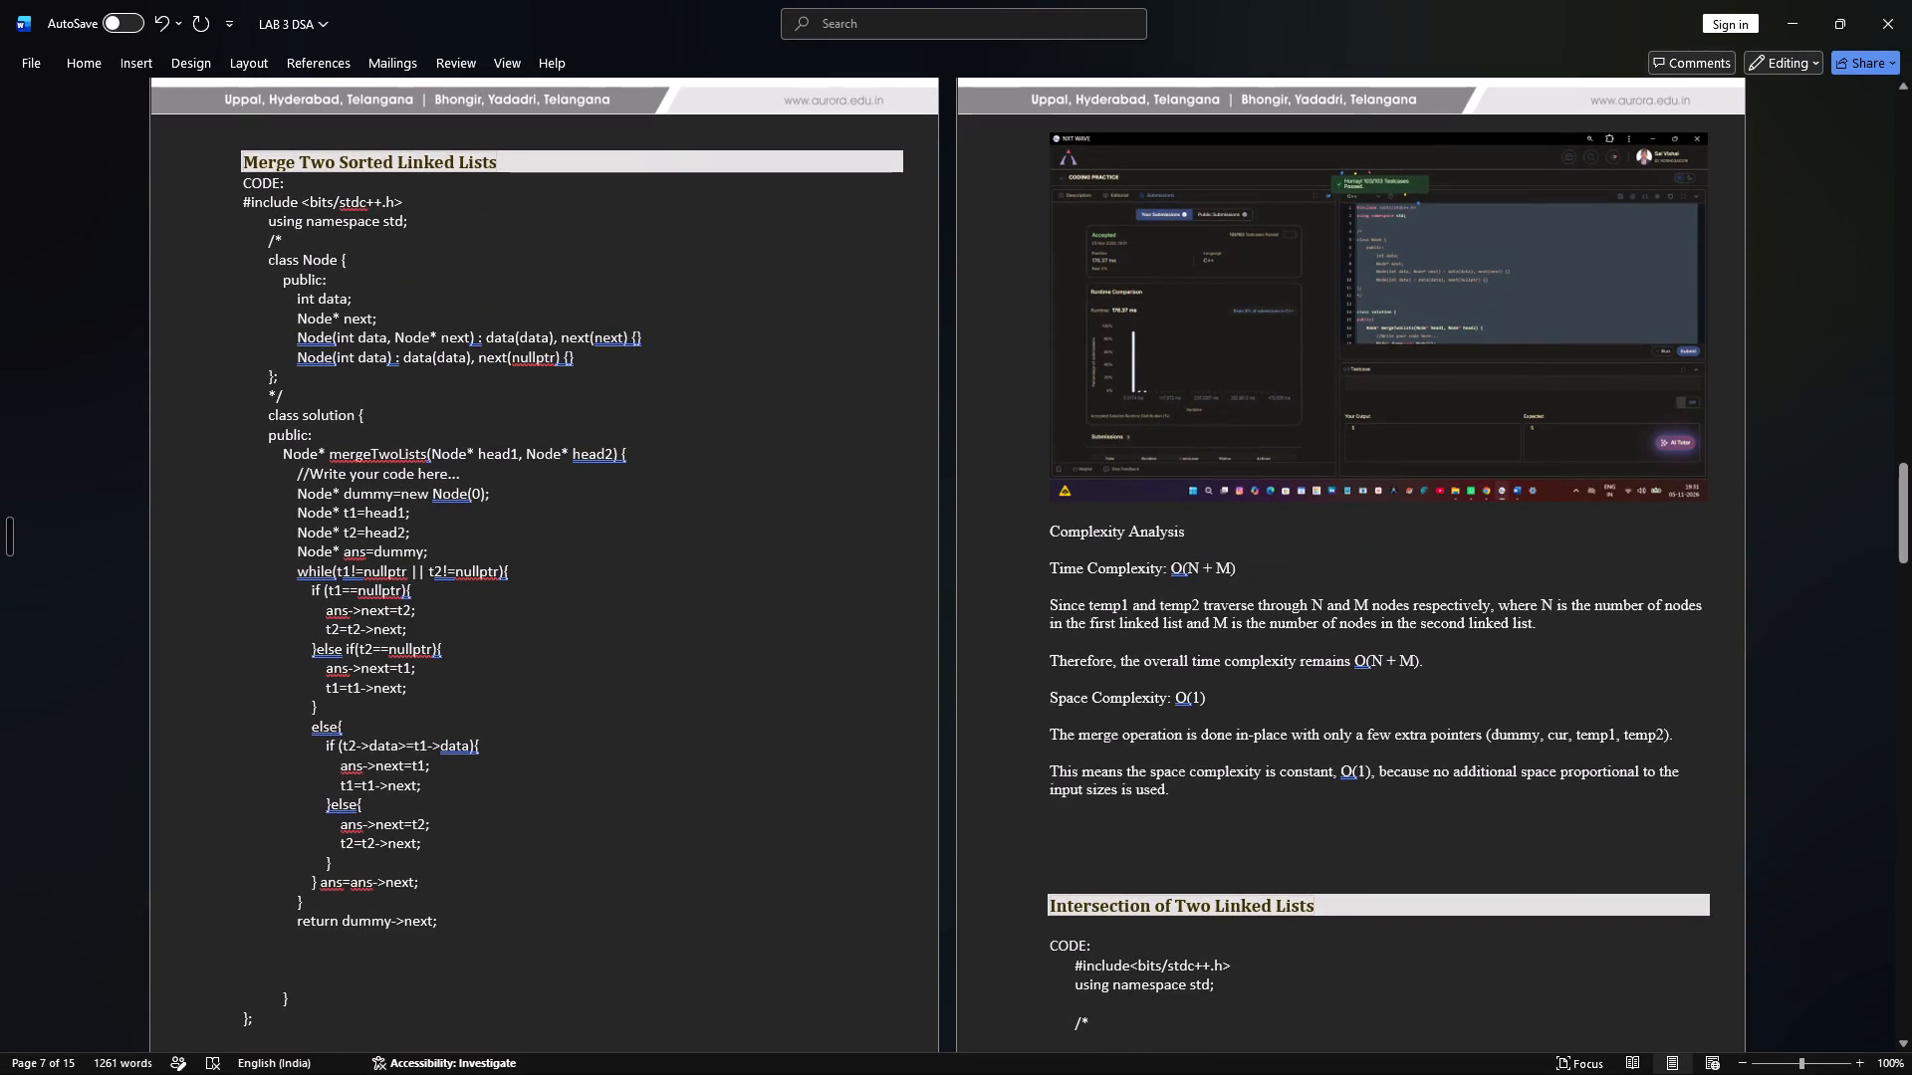
drag(303, 182, 219, 187)
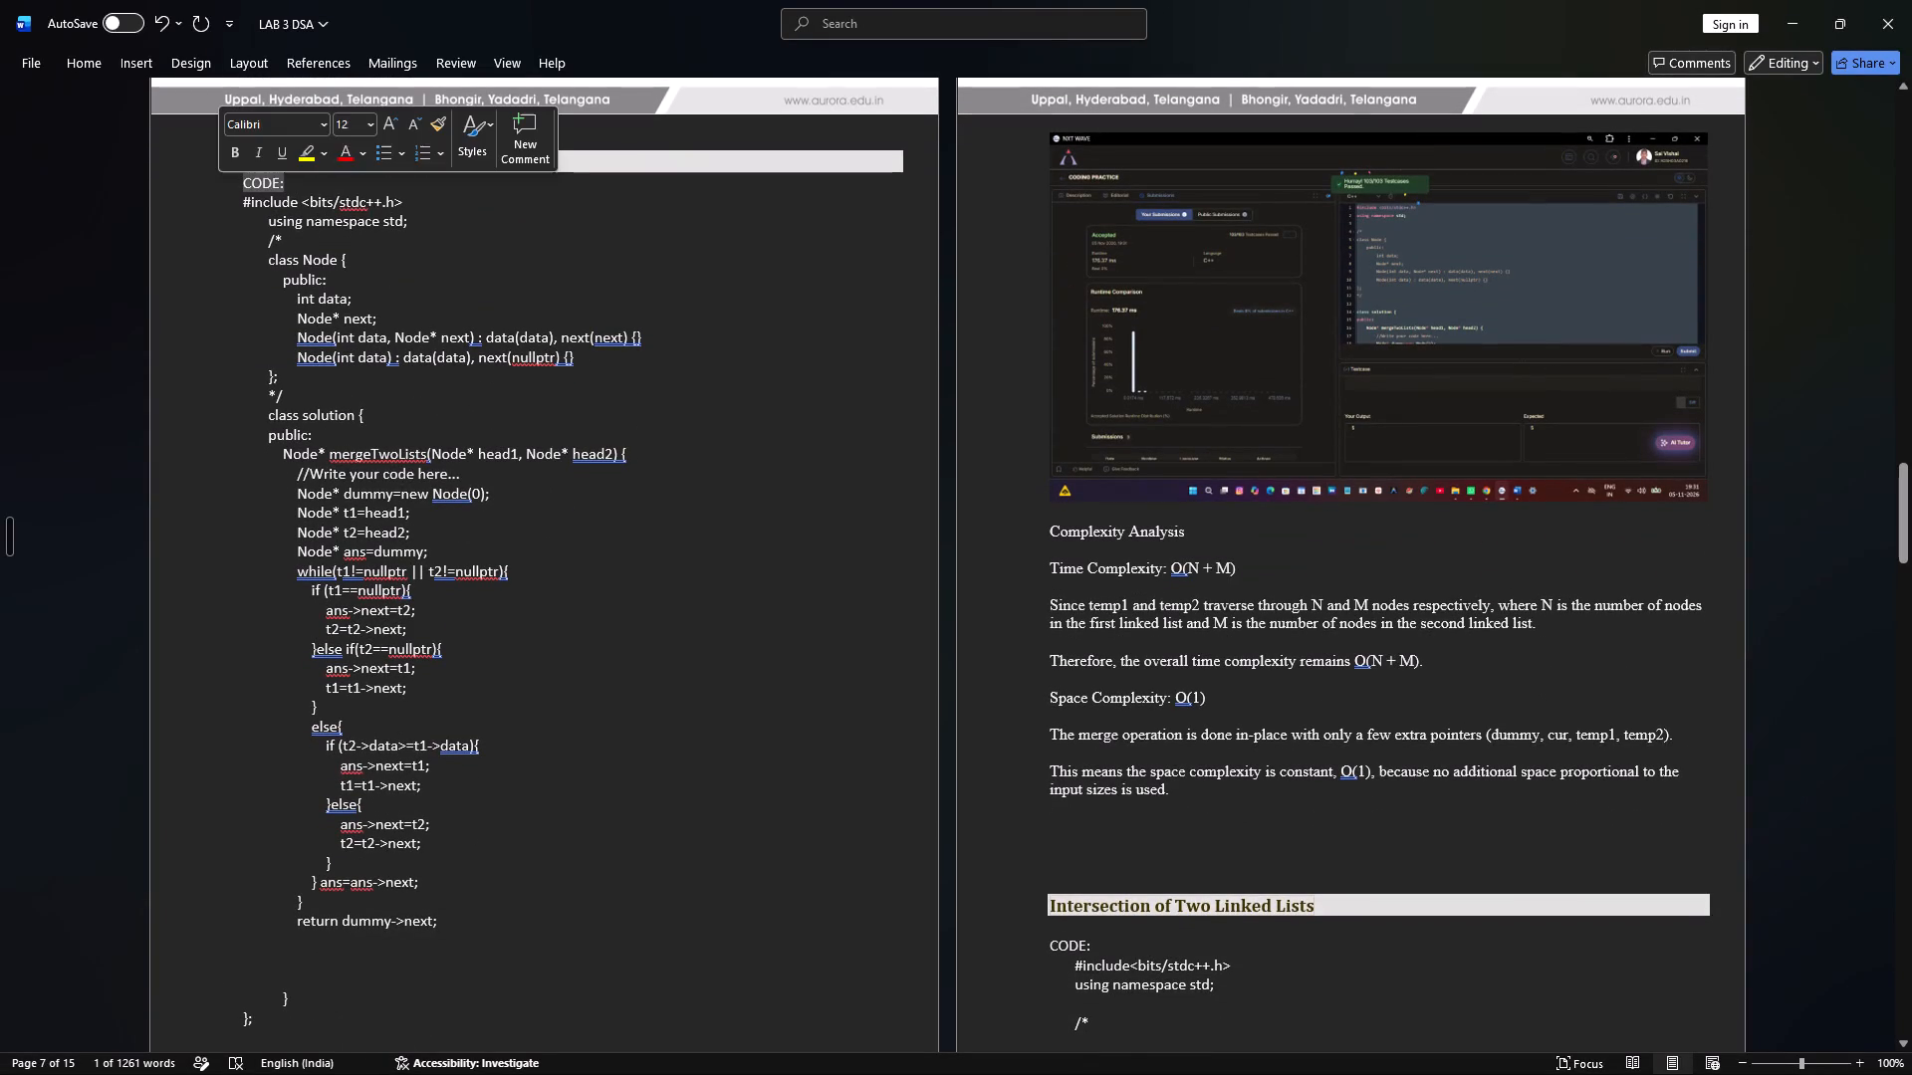
click(366, 122)
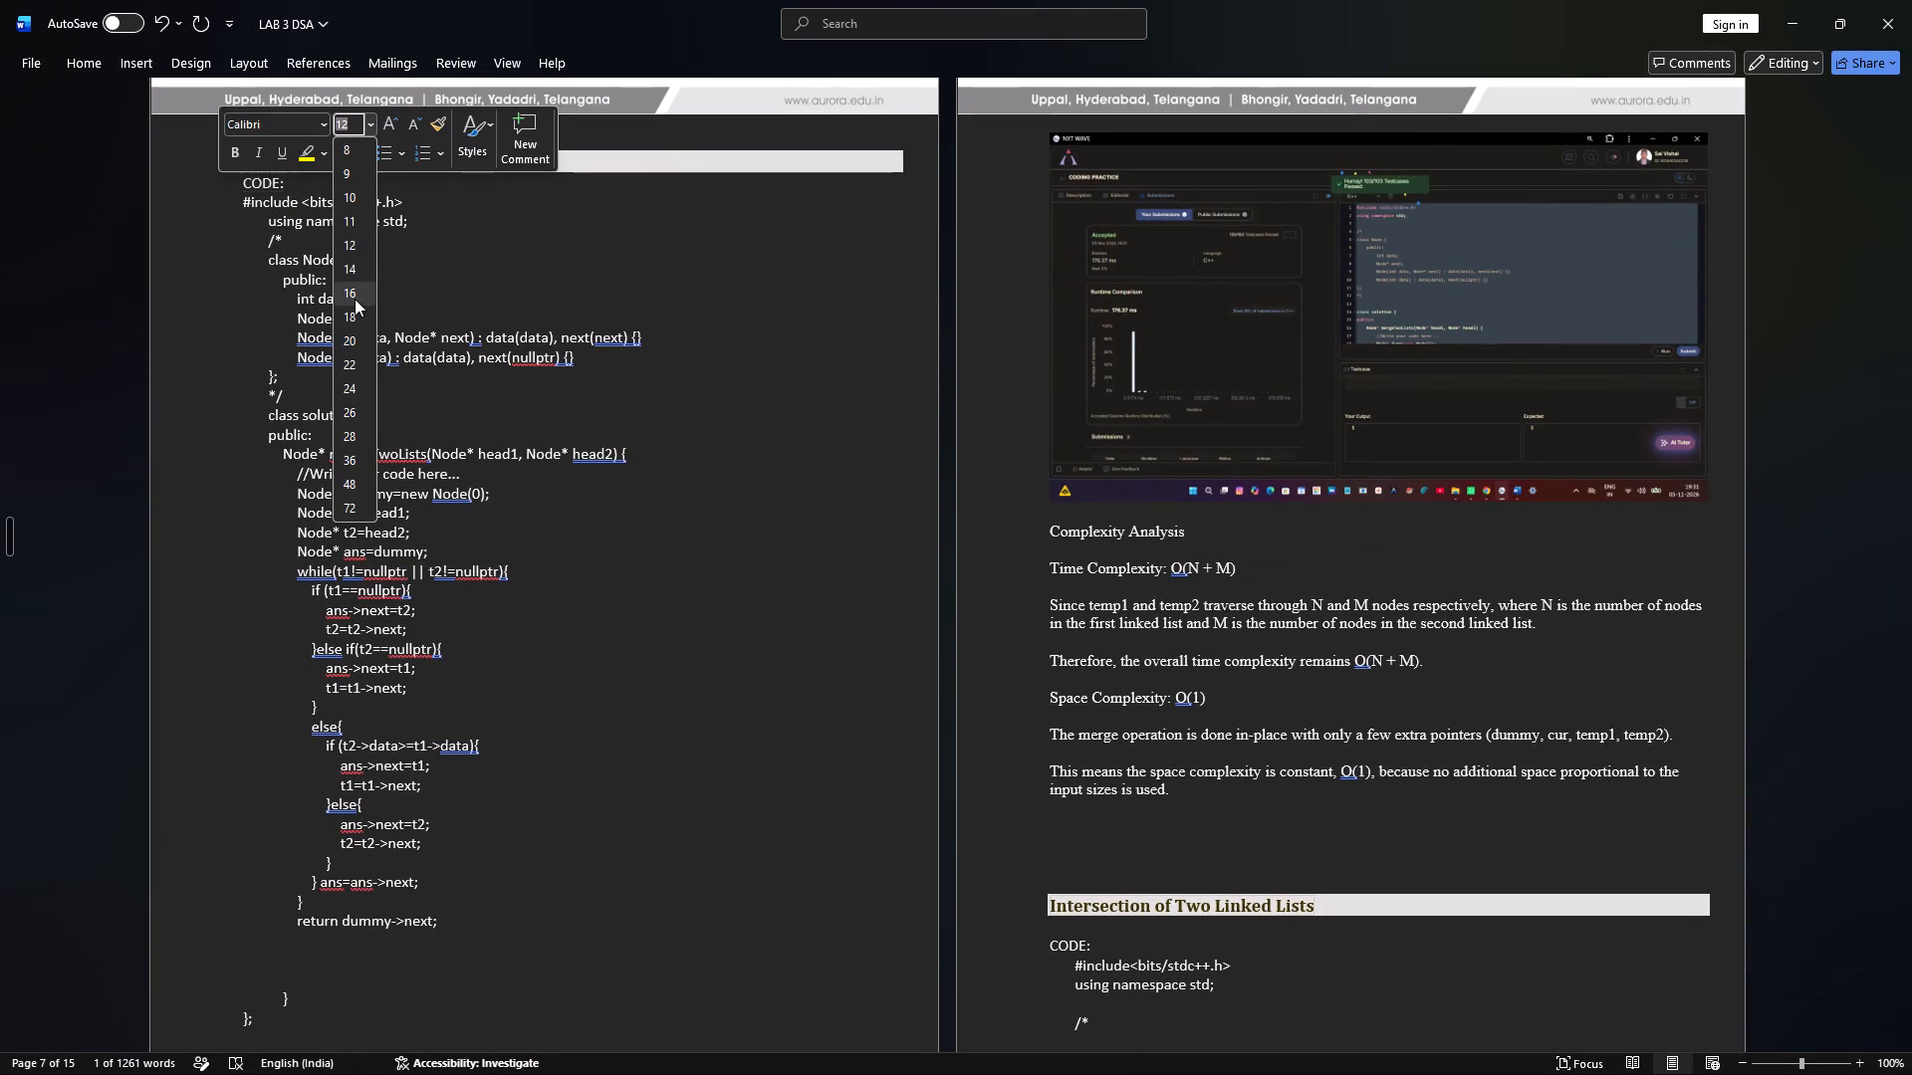
click(355, 299)
click(652, 349)
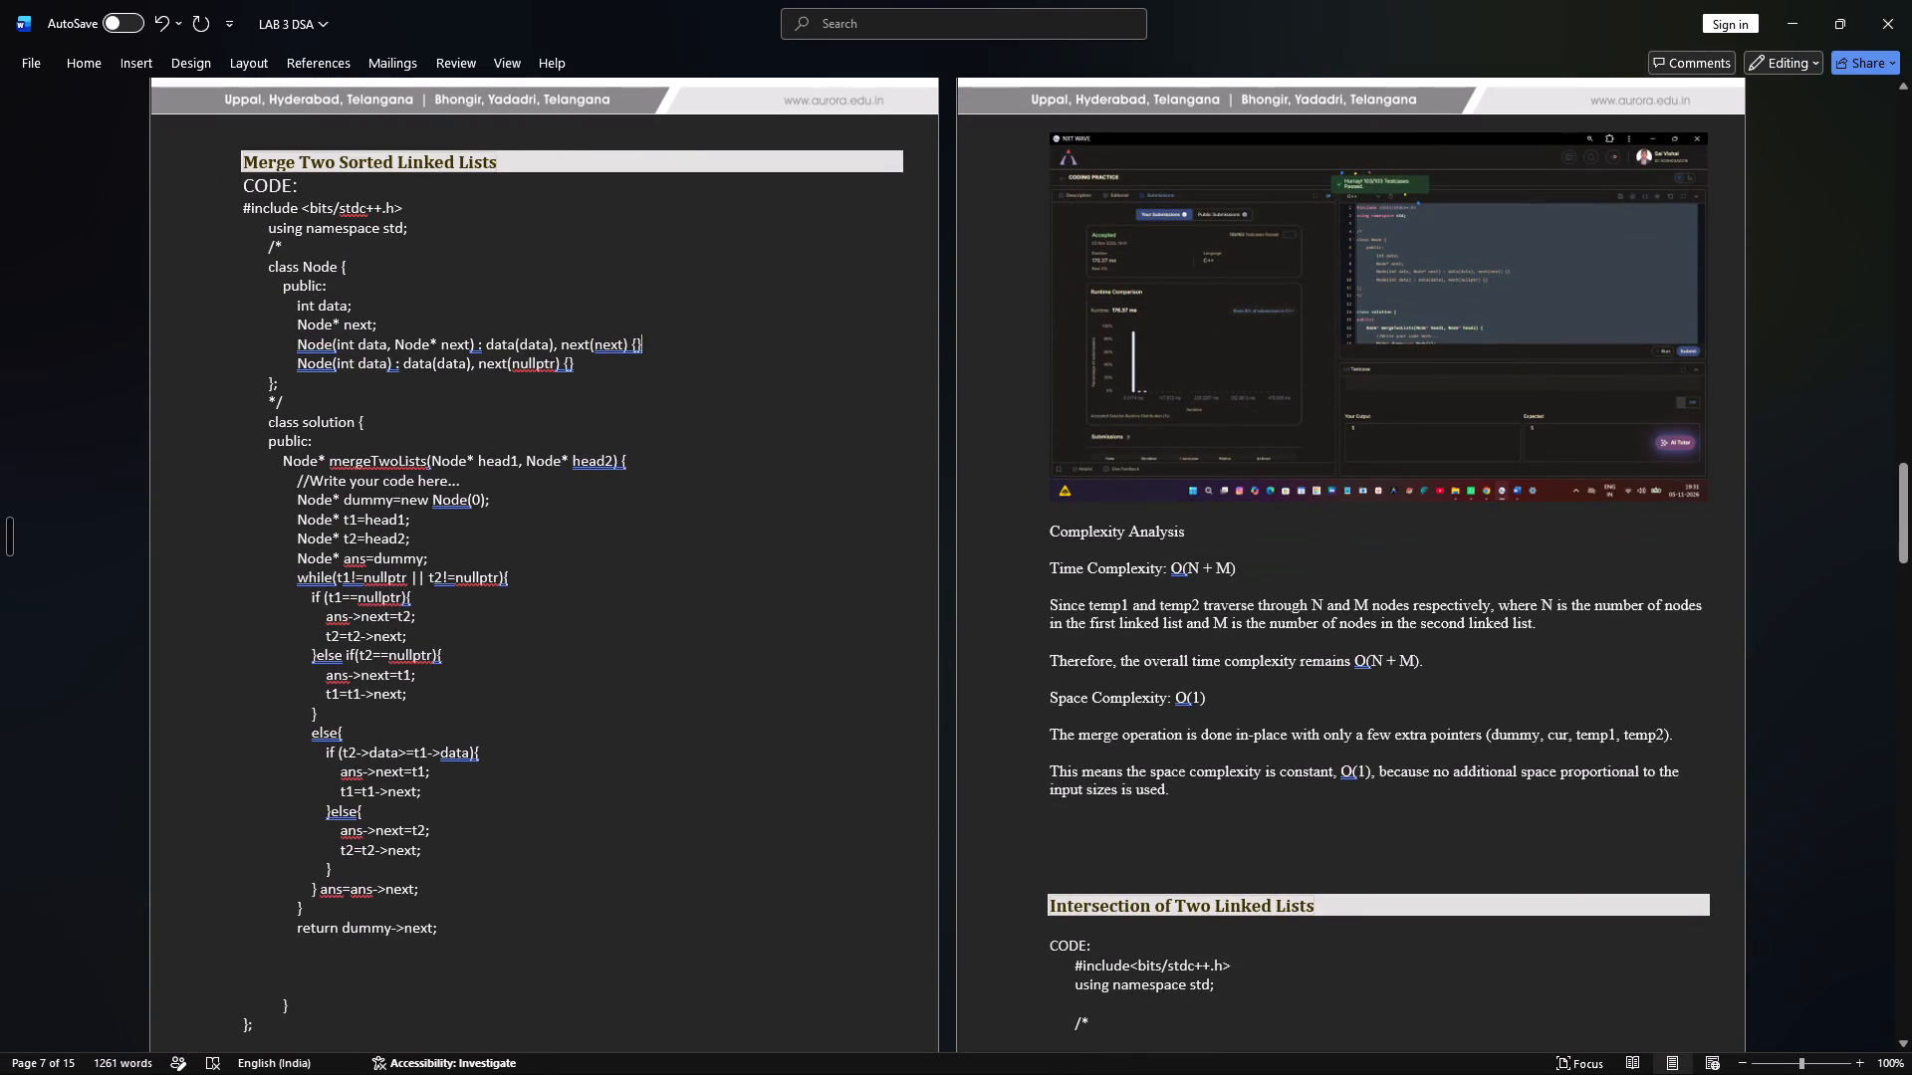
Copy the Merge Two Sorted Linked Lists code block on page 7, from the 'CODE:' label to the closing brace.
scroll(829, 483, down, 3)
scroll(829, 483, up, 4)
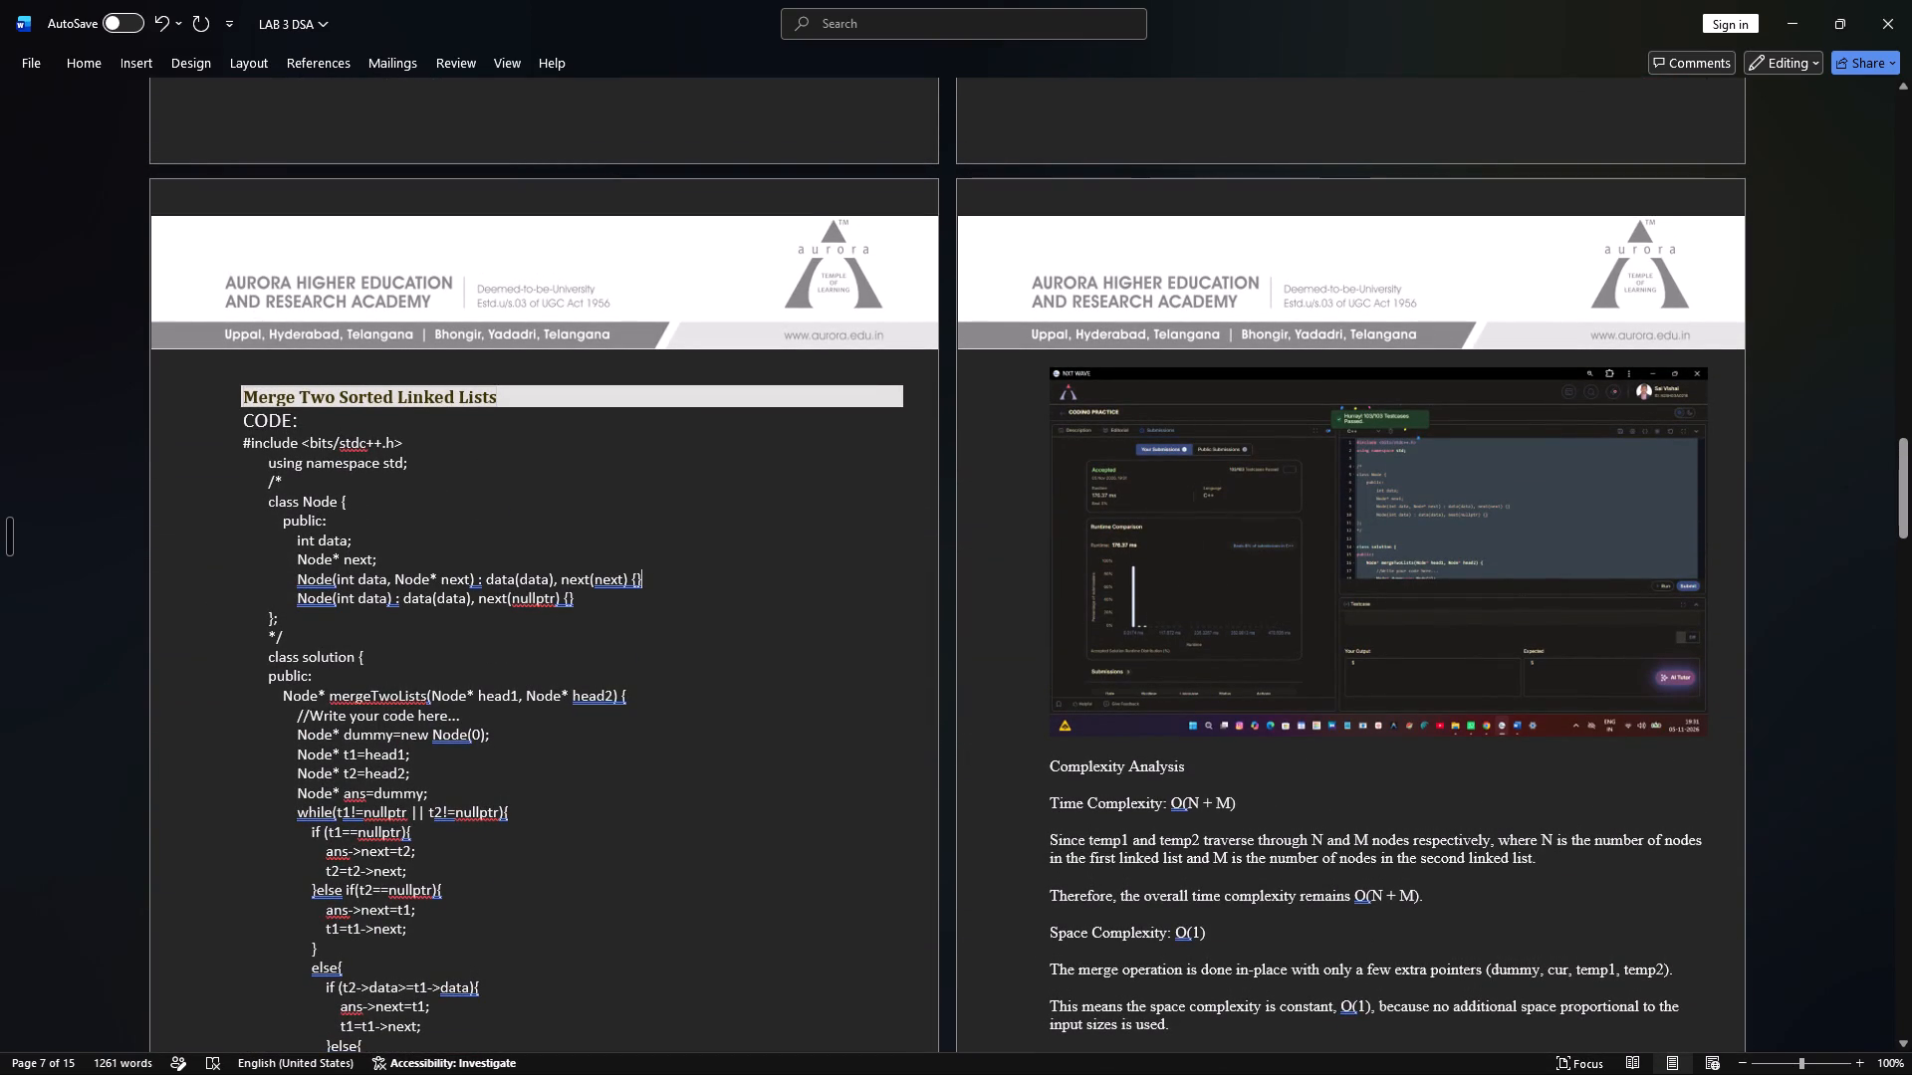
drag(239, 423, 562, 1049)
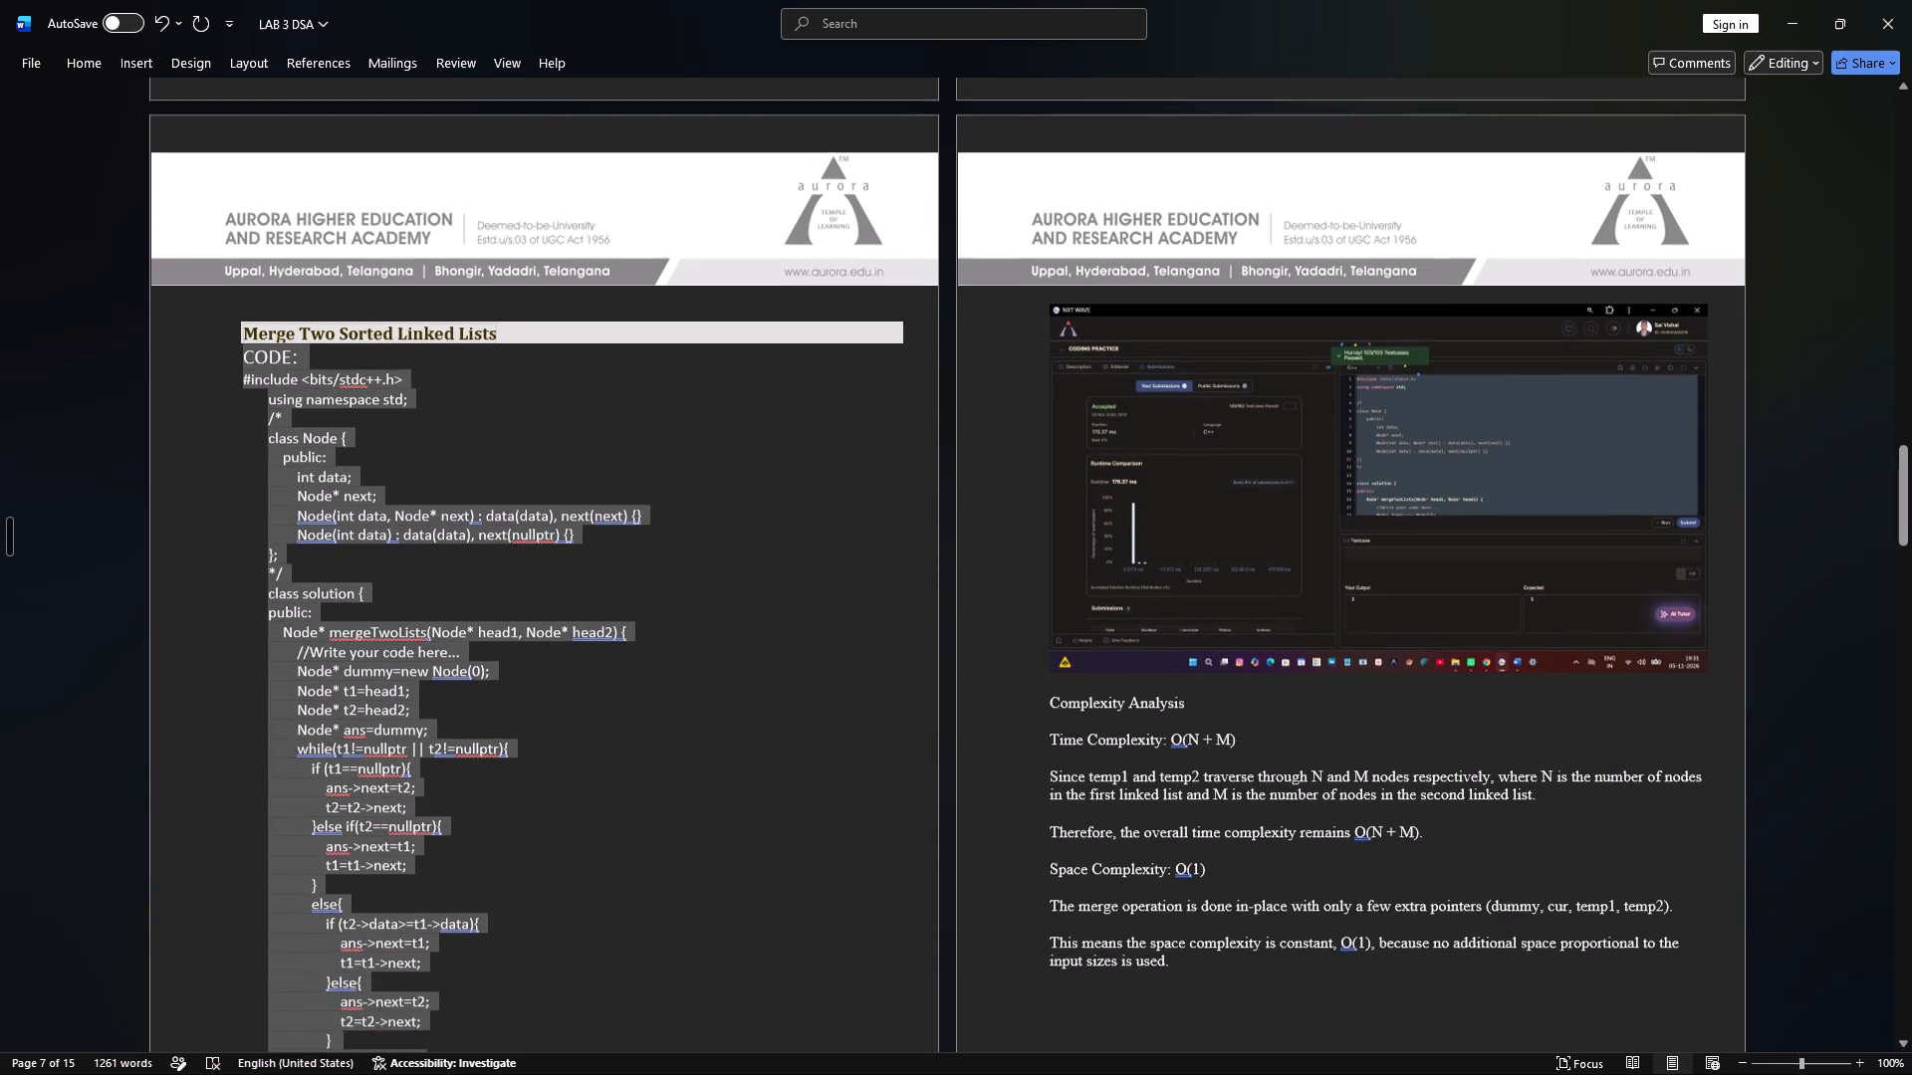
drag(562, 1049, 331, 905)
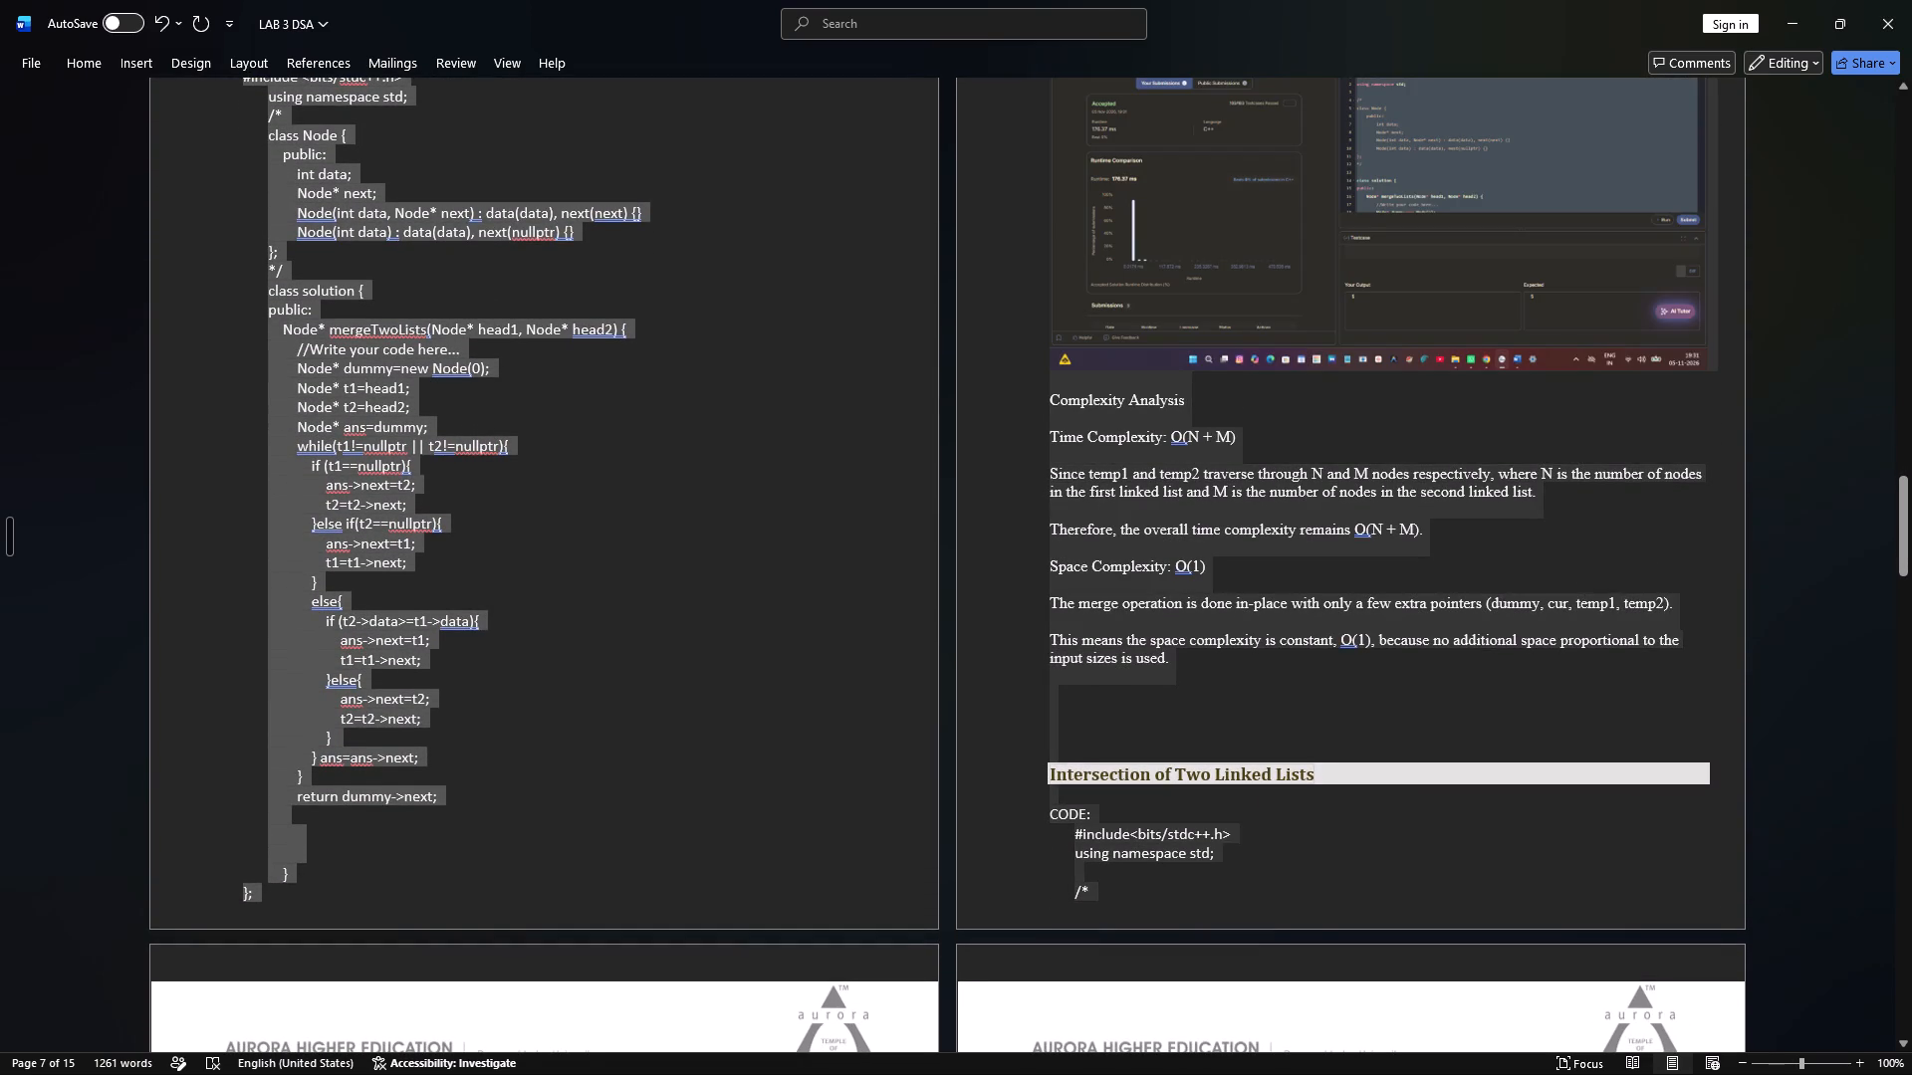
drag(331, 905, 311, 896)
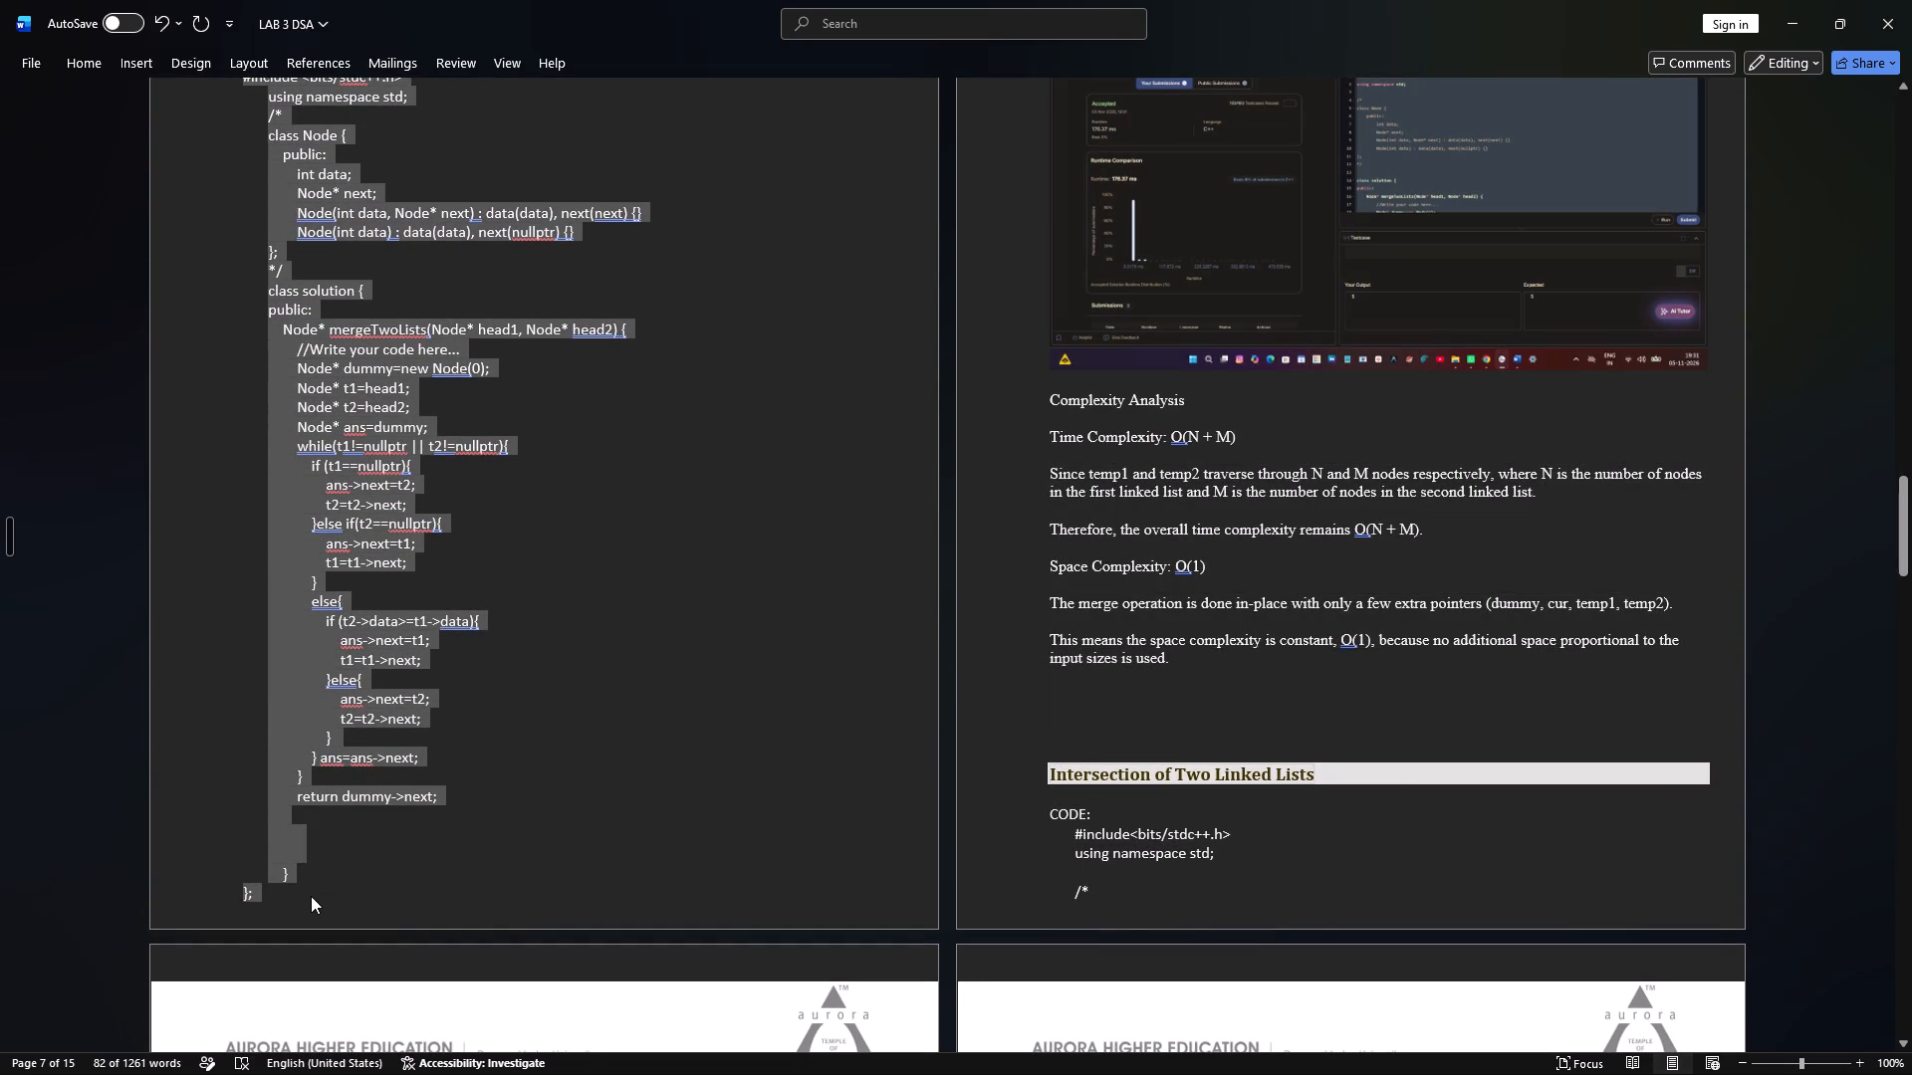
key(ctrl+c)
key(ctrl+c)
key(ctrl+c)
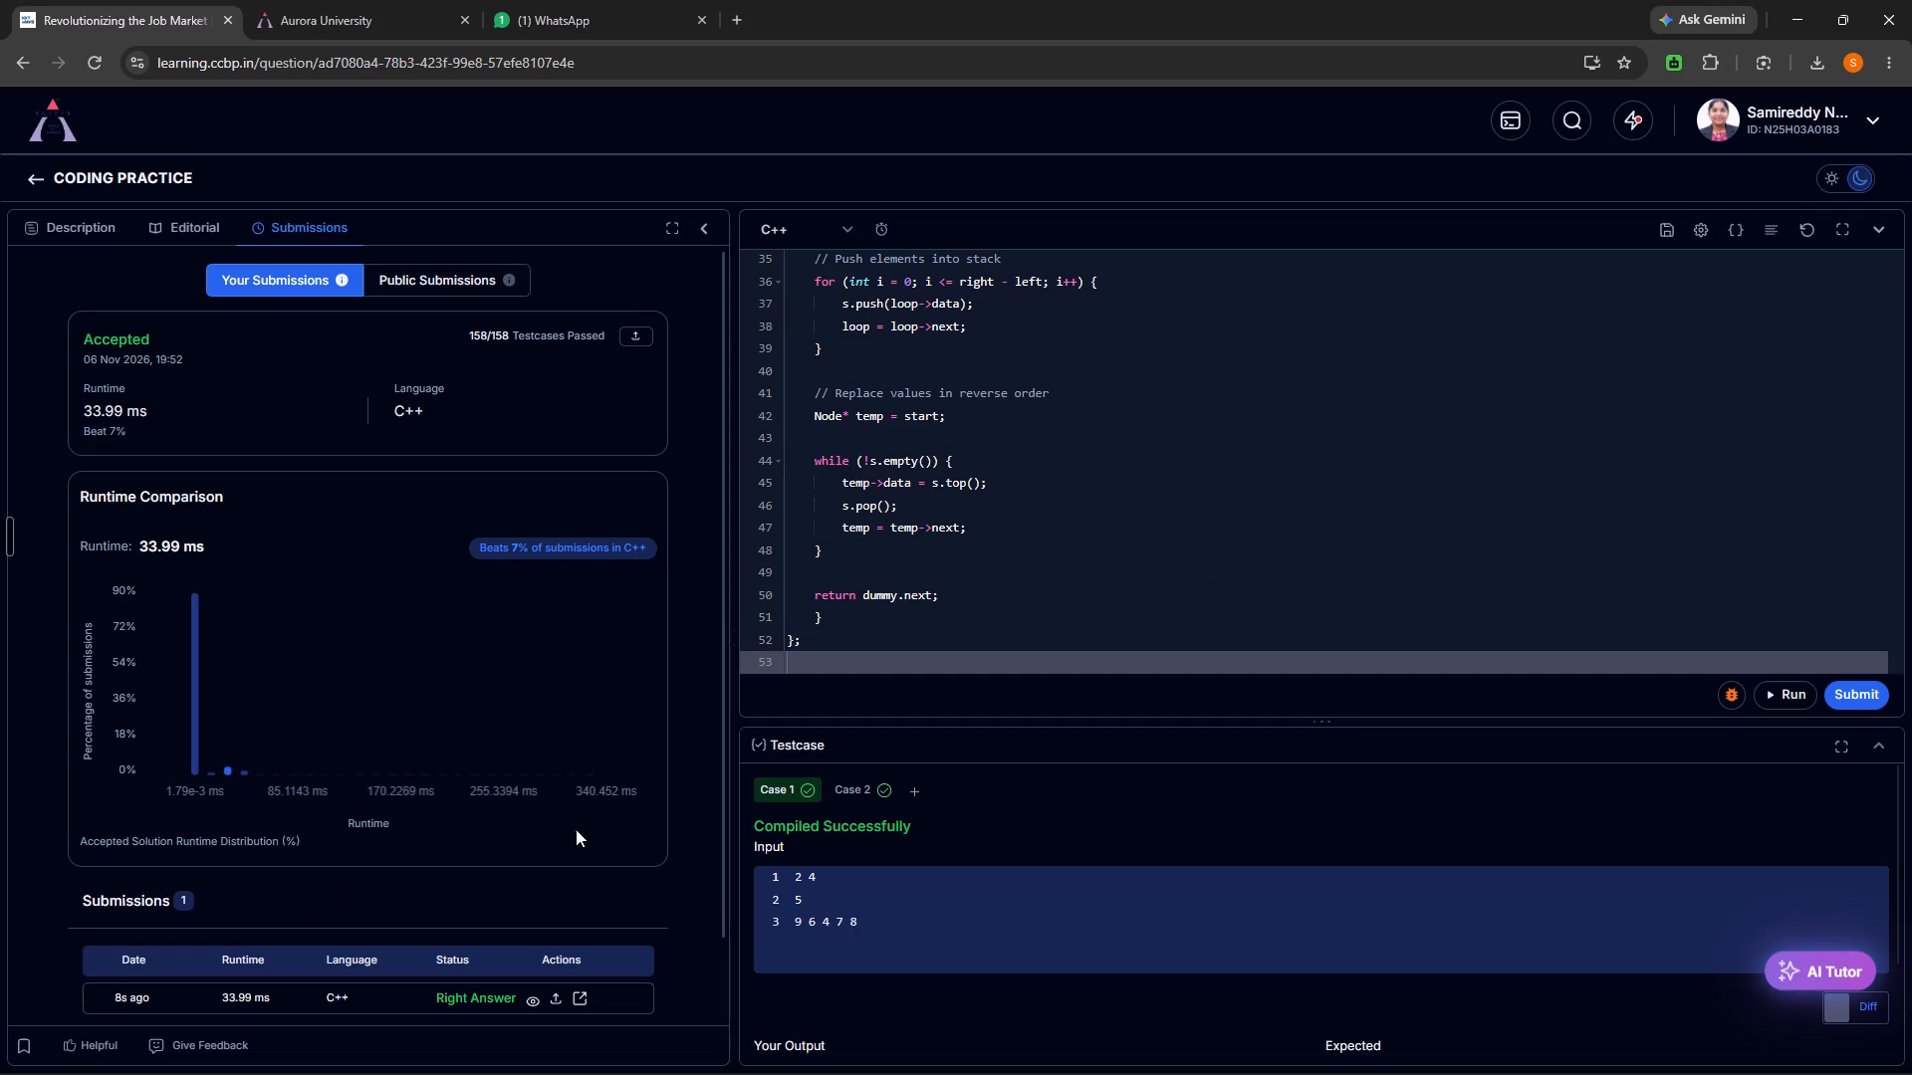
Switch to Chrome and look through the Coding Practice sets in Module II: Linked Lists for the Merge Two Sorted Linked Lists problem.
scroll(576, 829, right, 19)
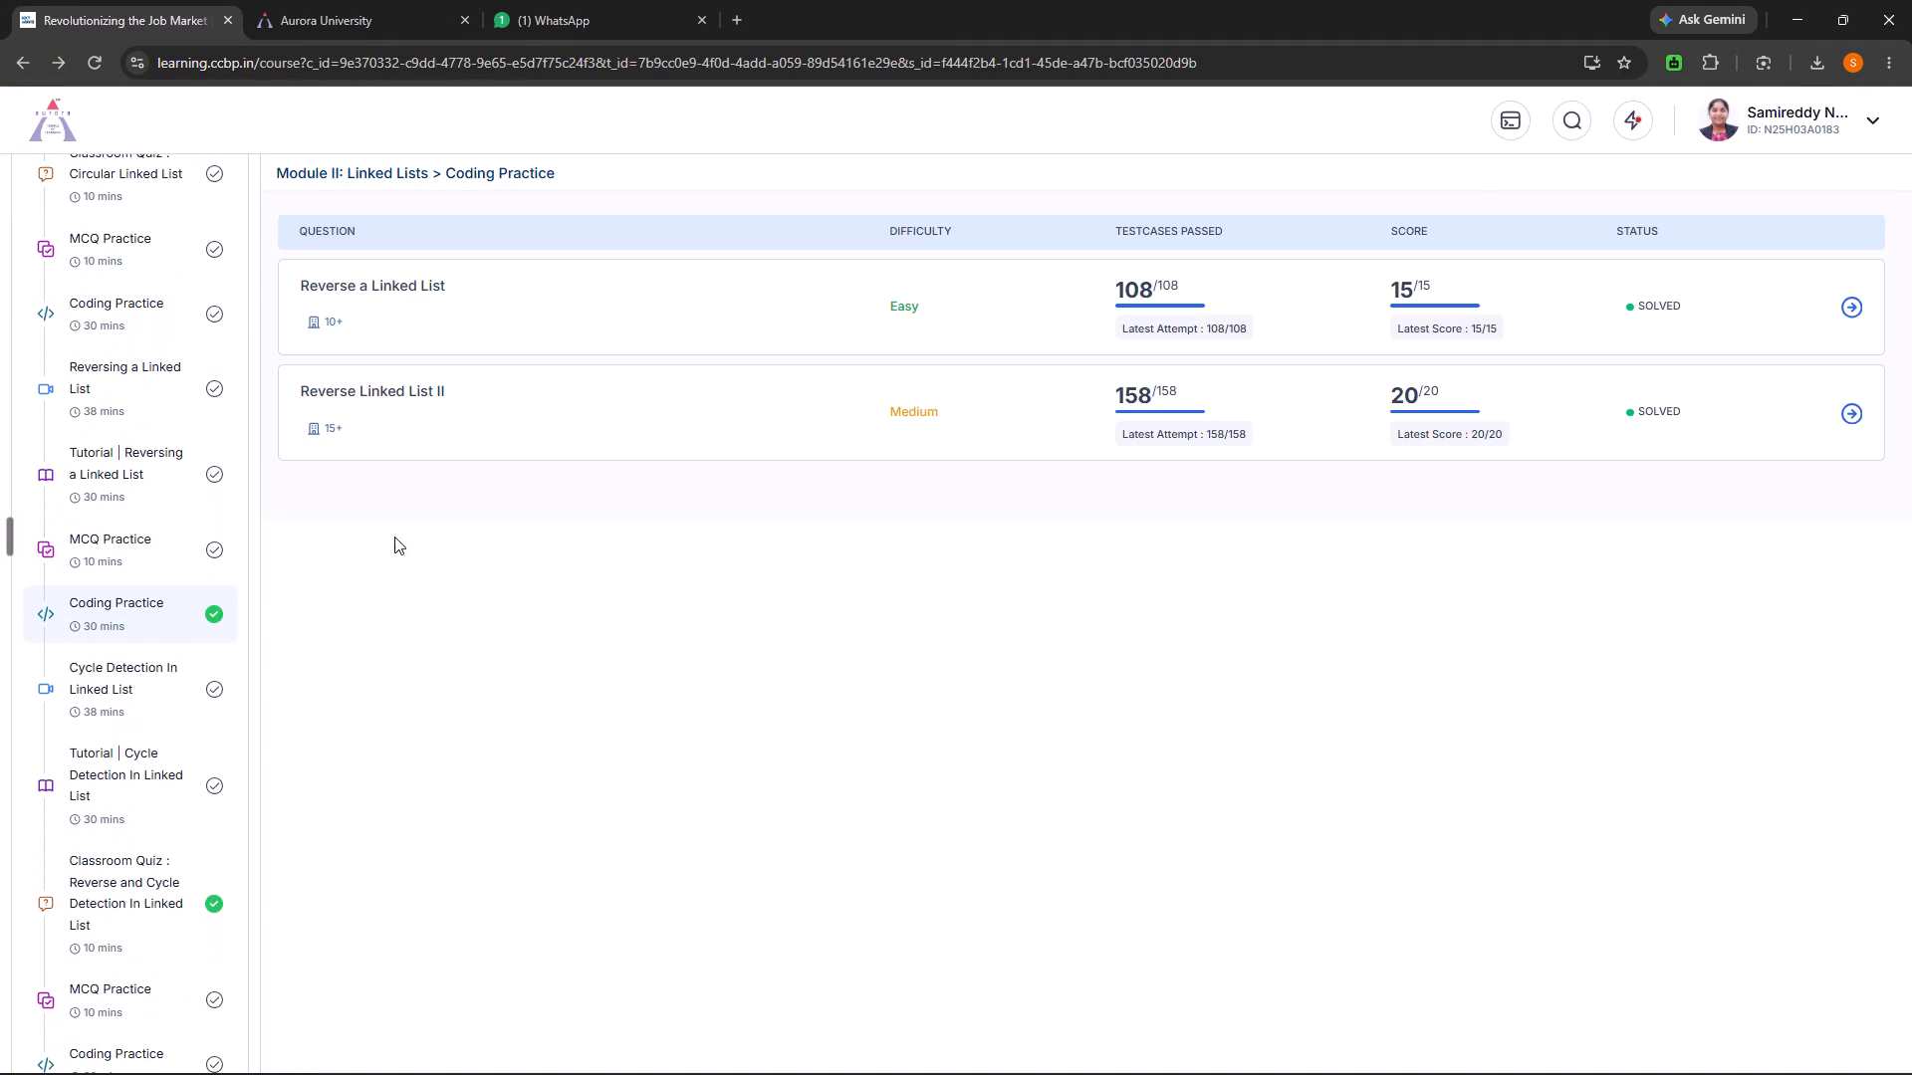
scroll(208, 815, down, 4)
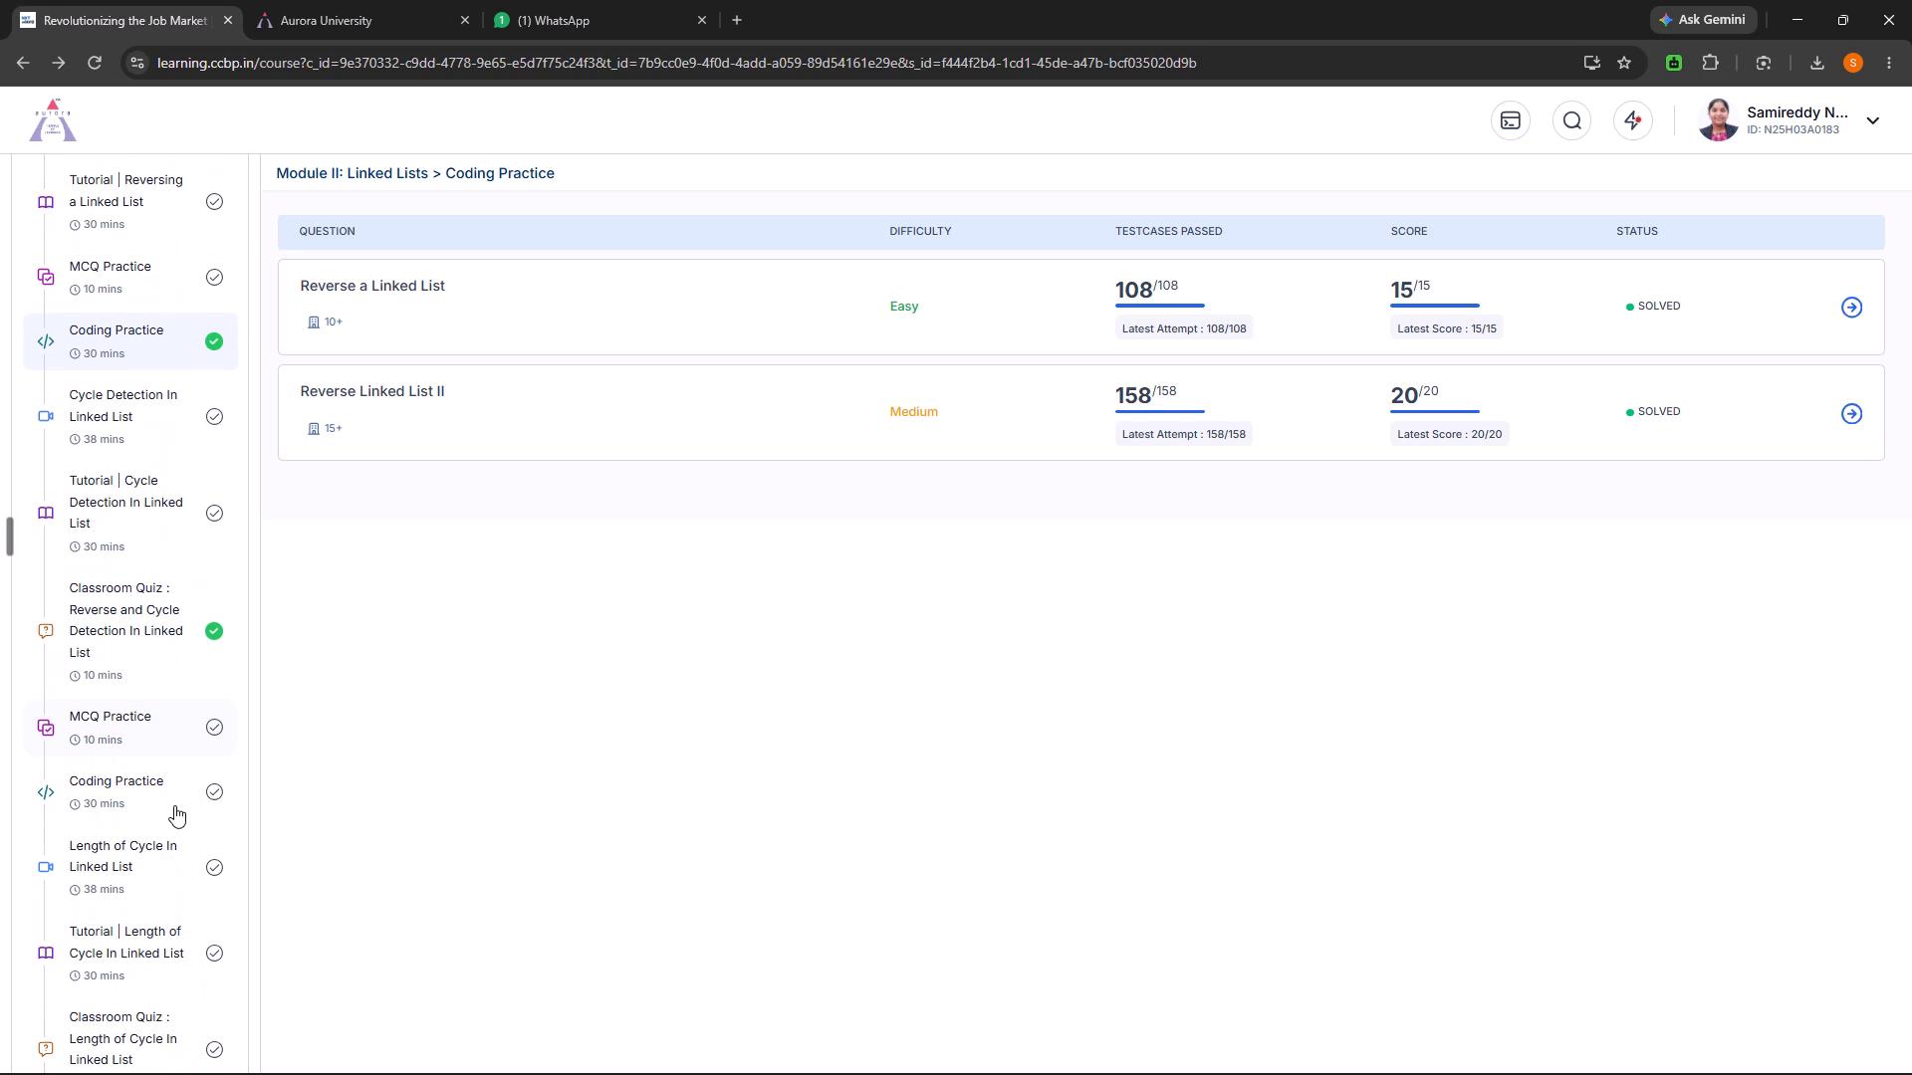
click(174, 805)
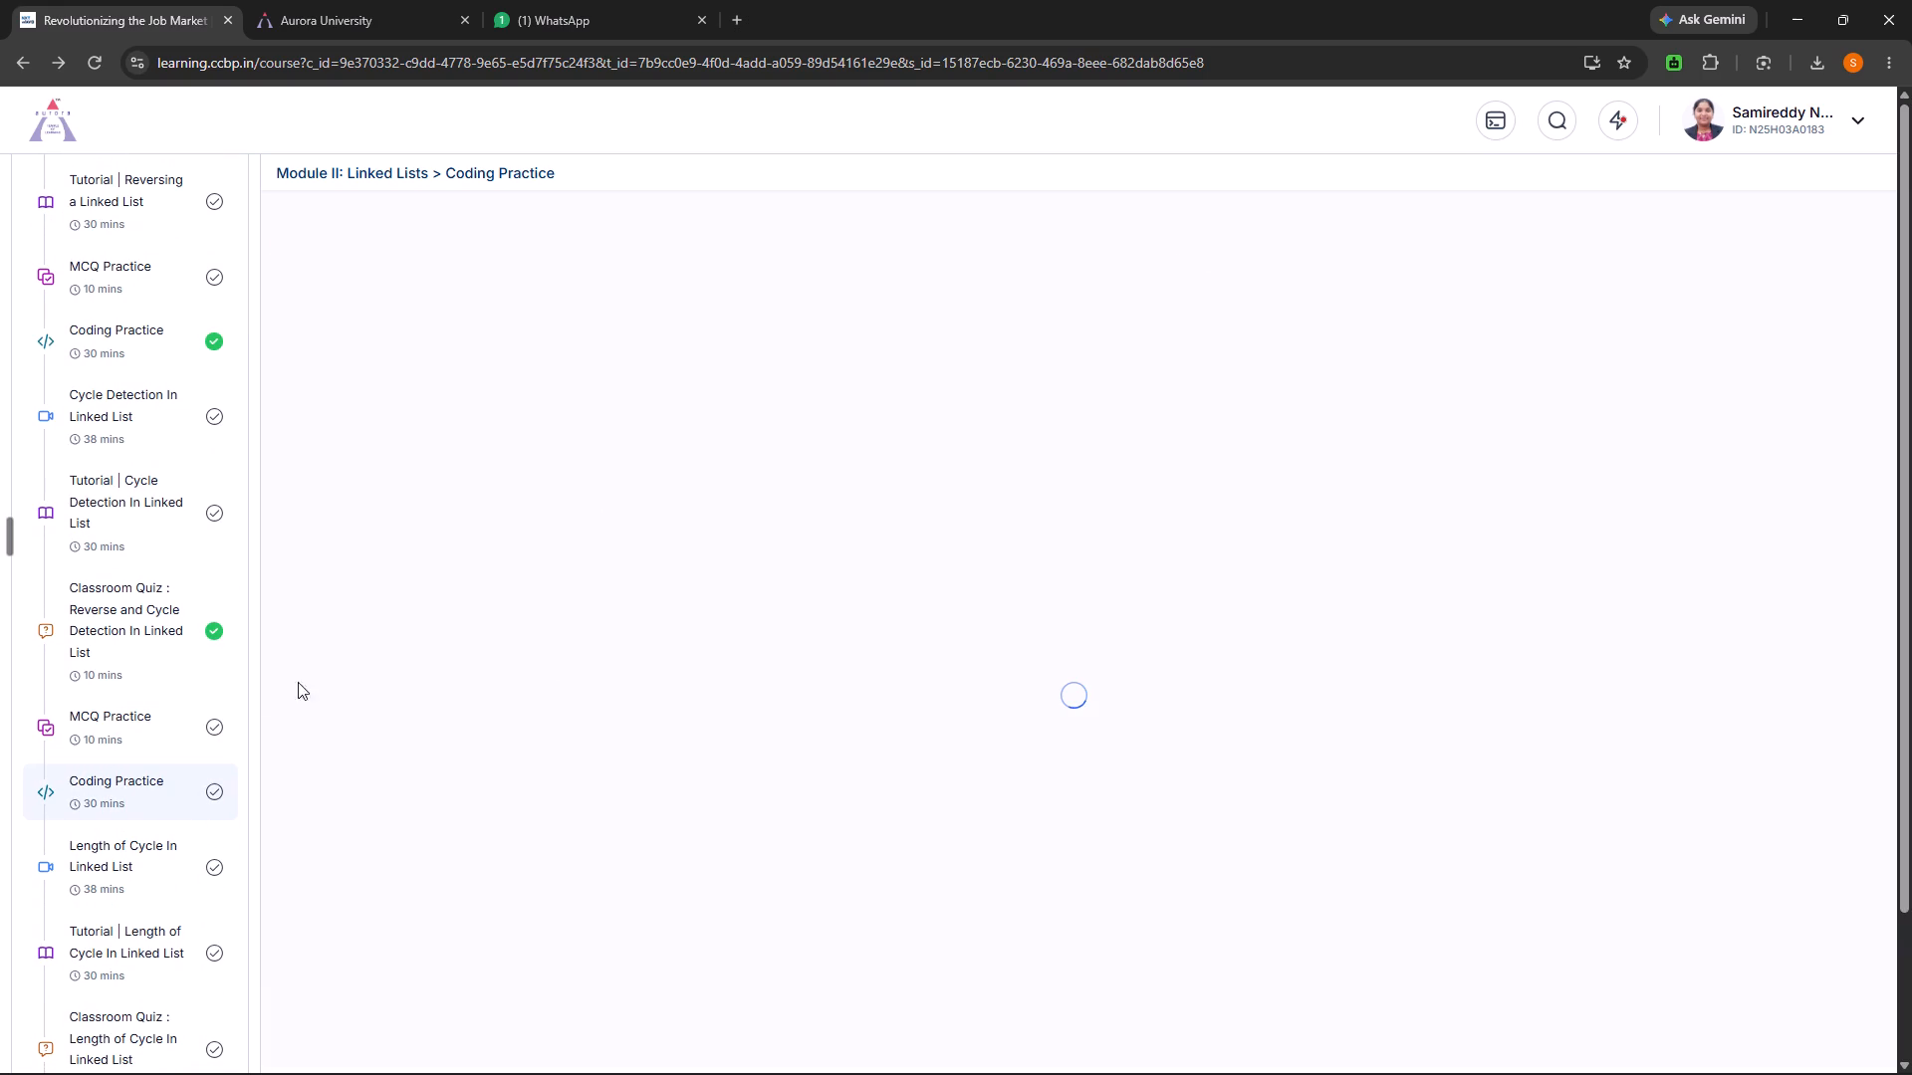
scroll(204, 853, down, 2)
scroll(131, 1001, down, 1)
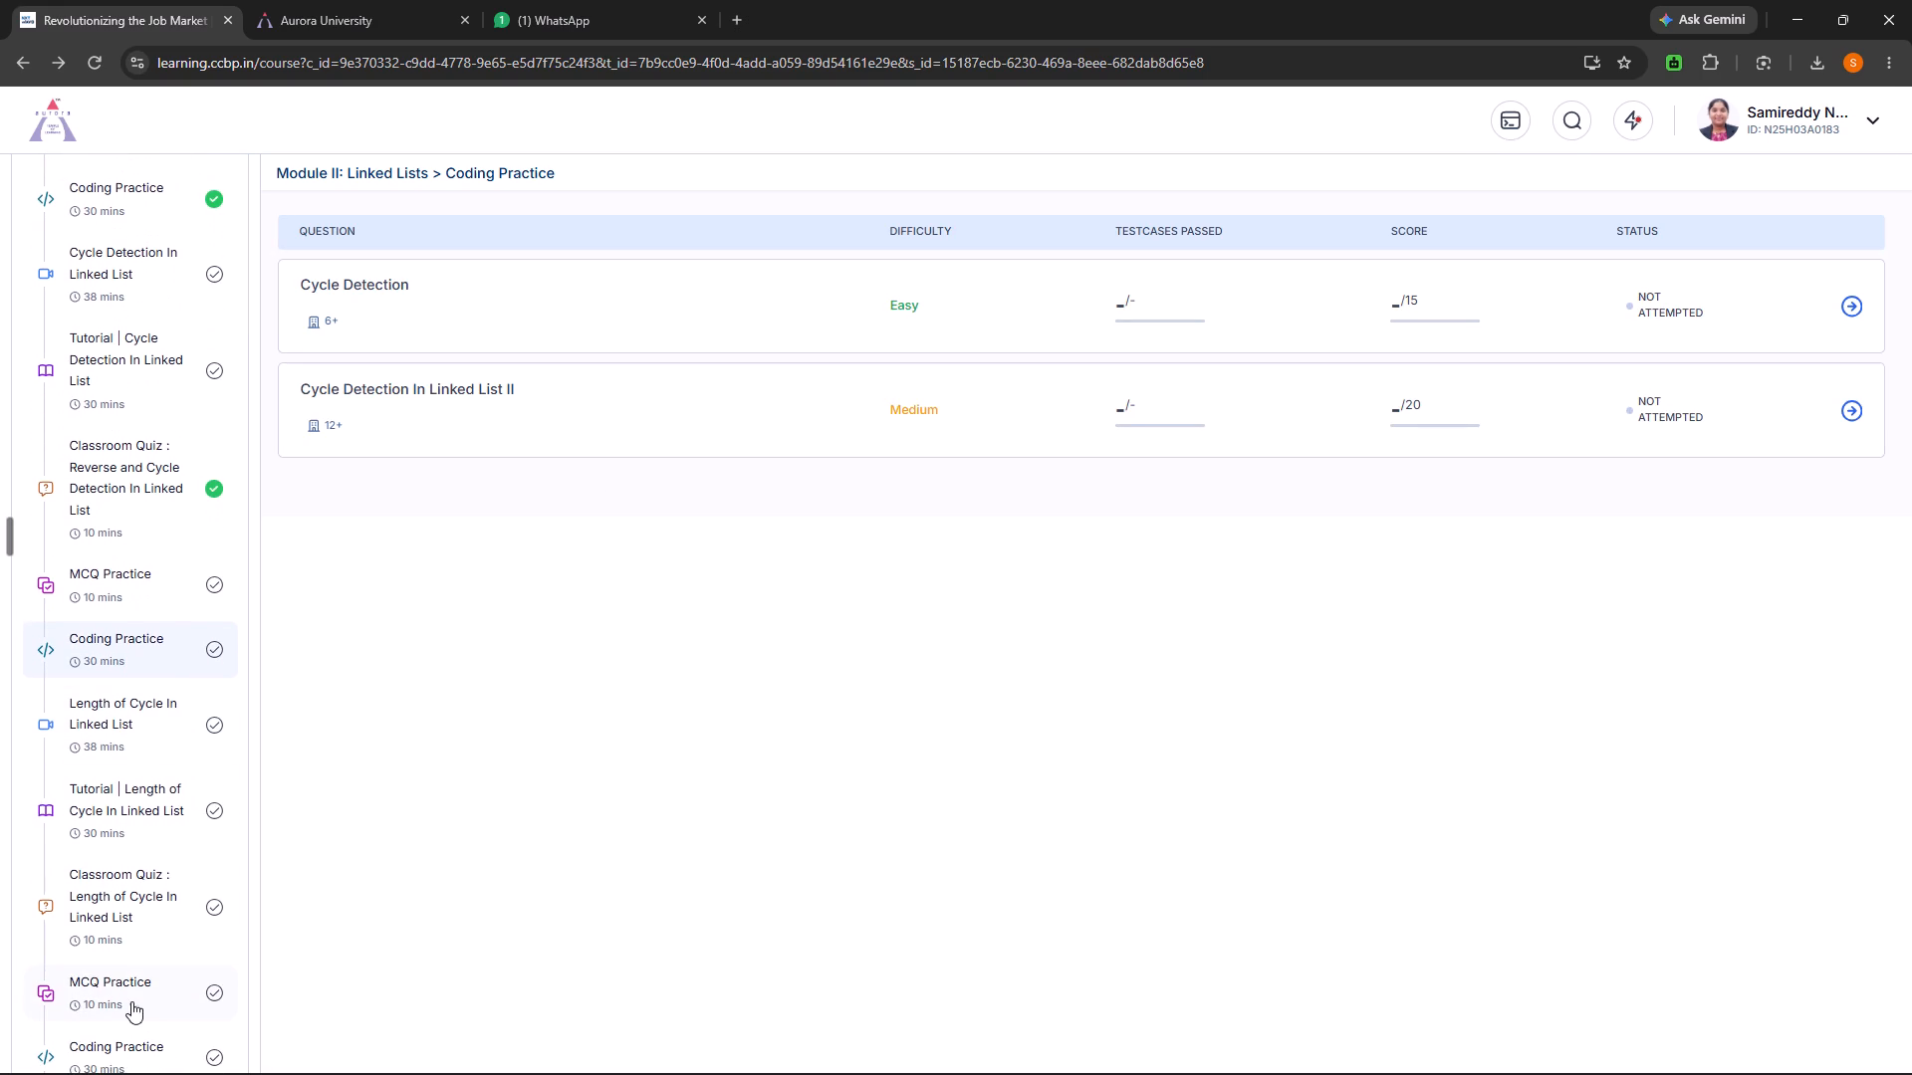
scroll(131, 1001, down, 1)
click(125, 915)
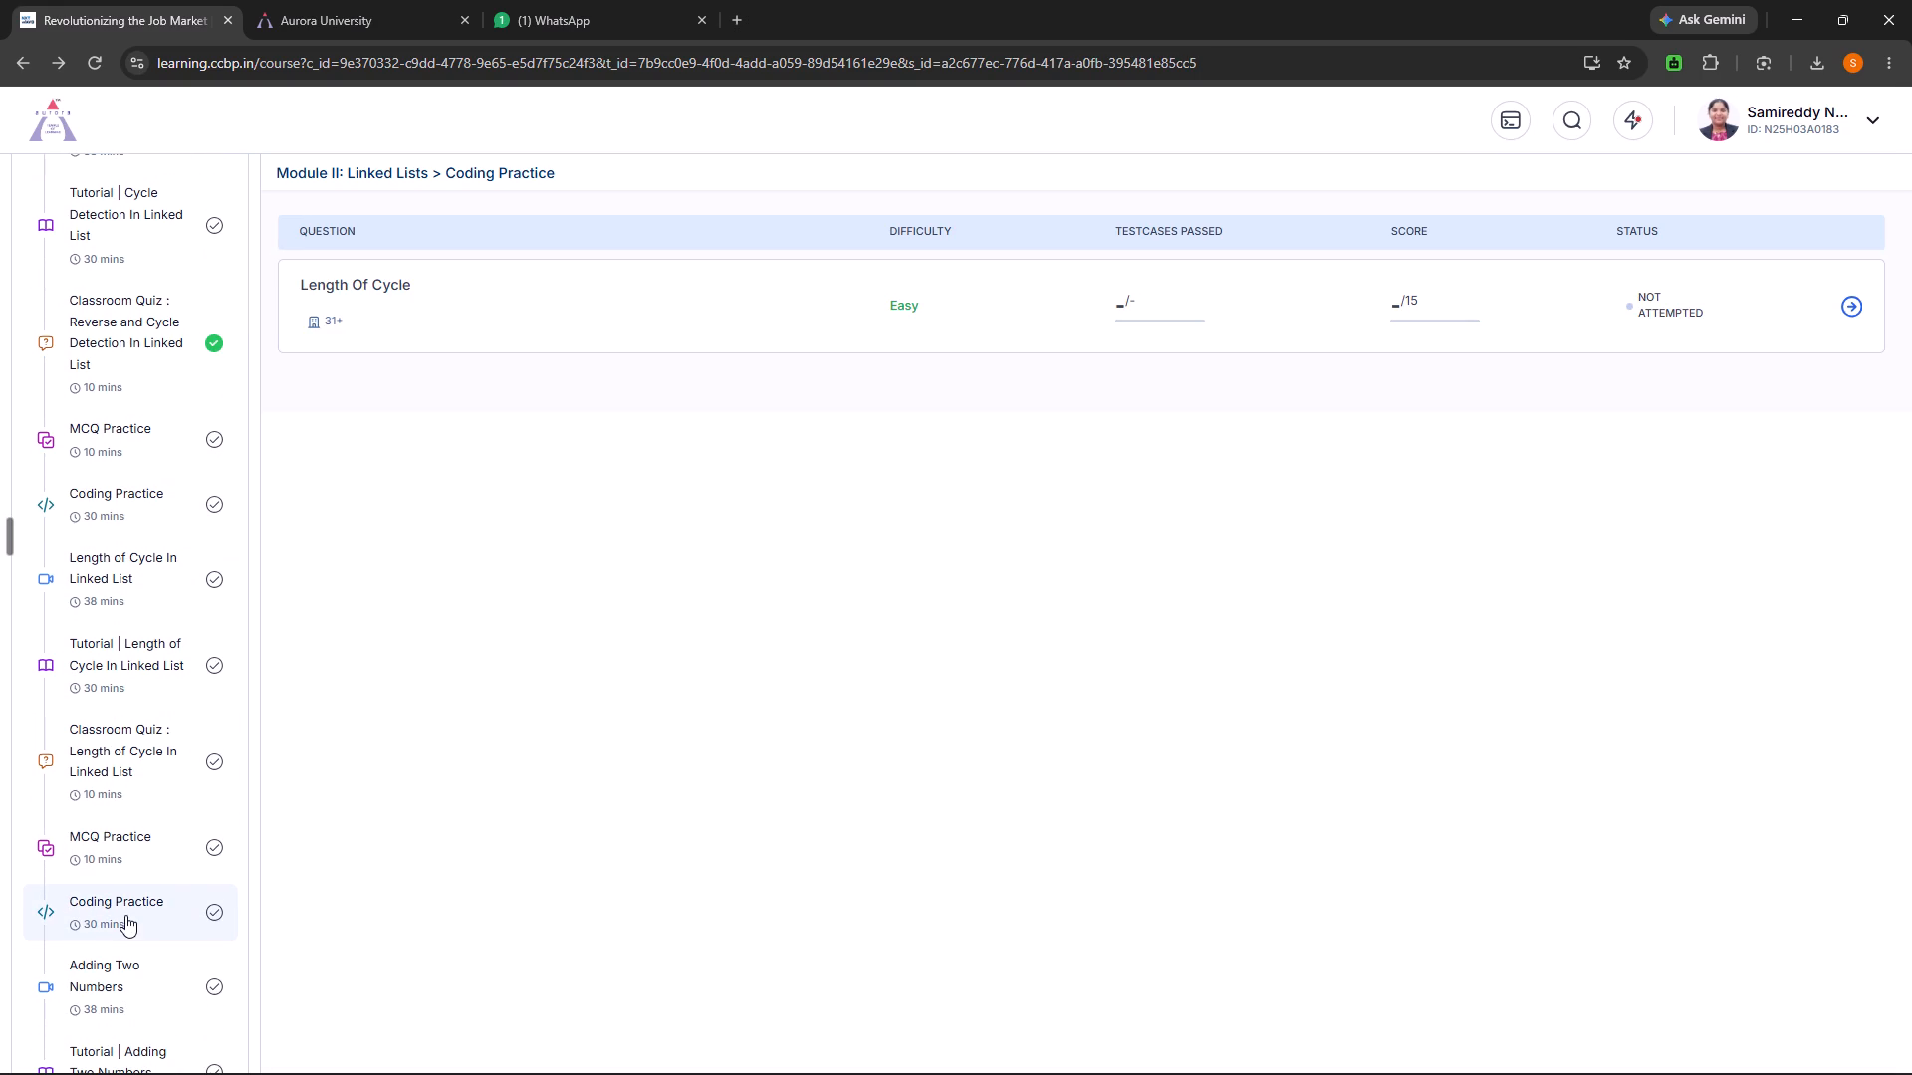
scroll(60, 658, up, 2)
scroll(138, 435, up, 1)
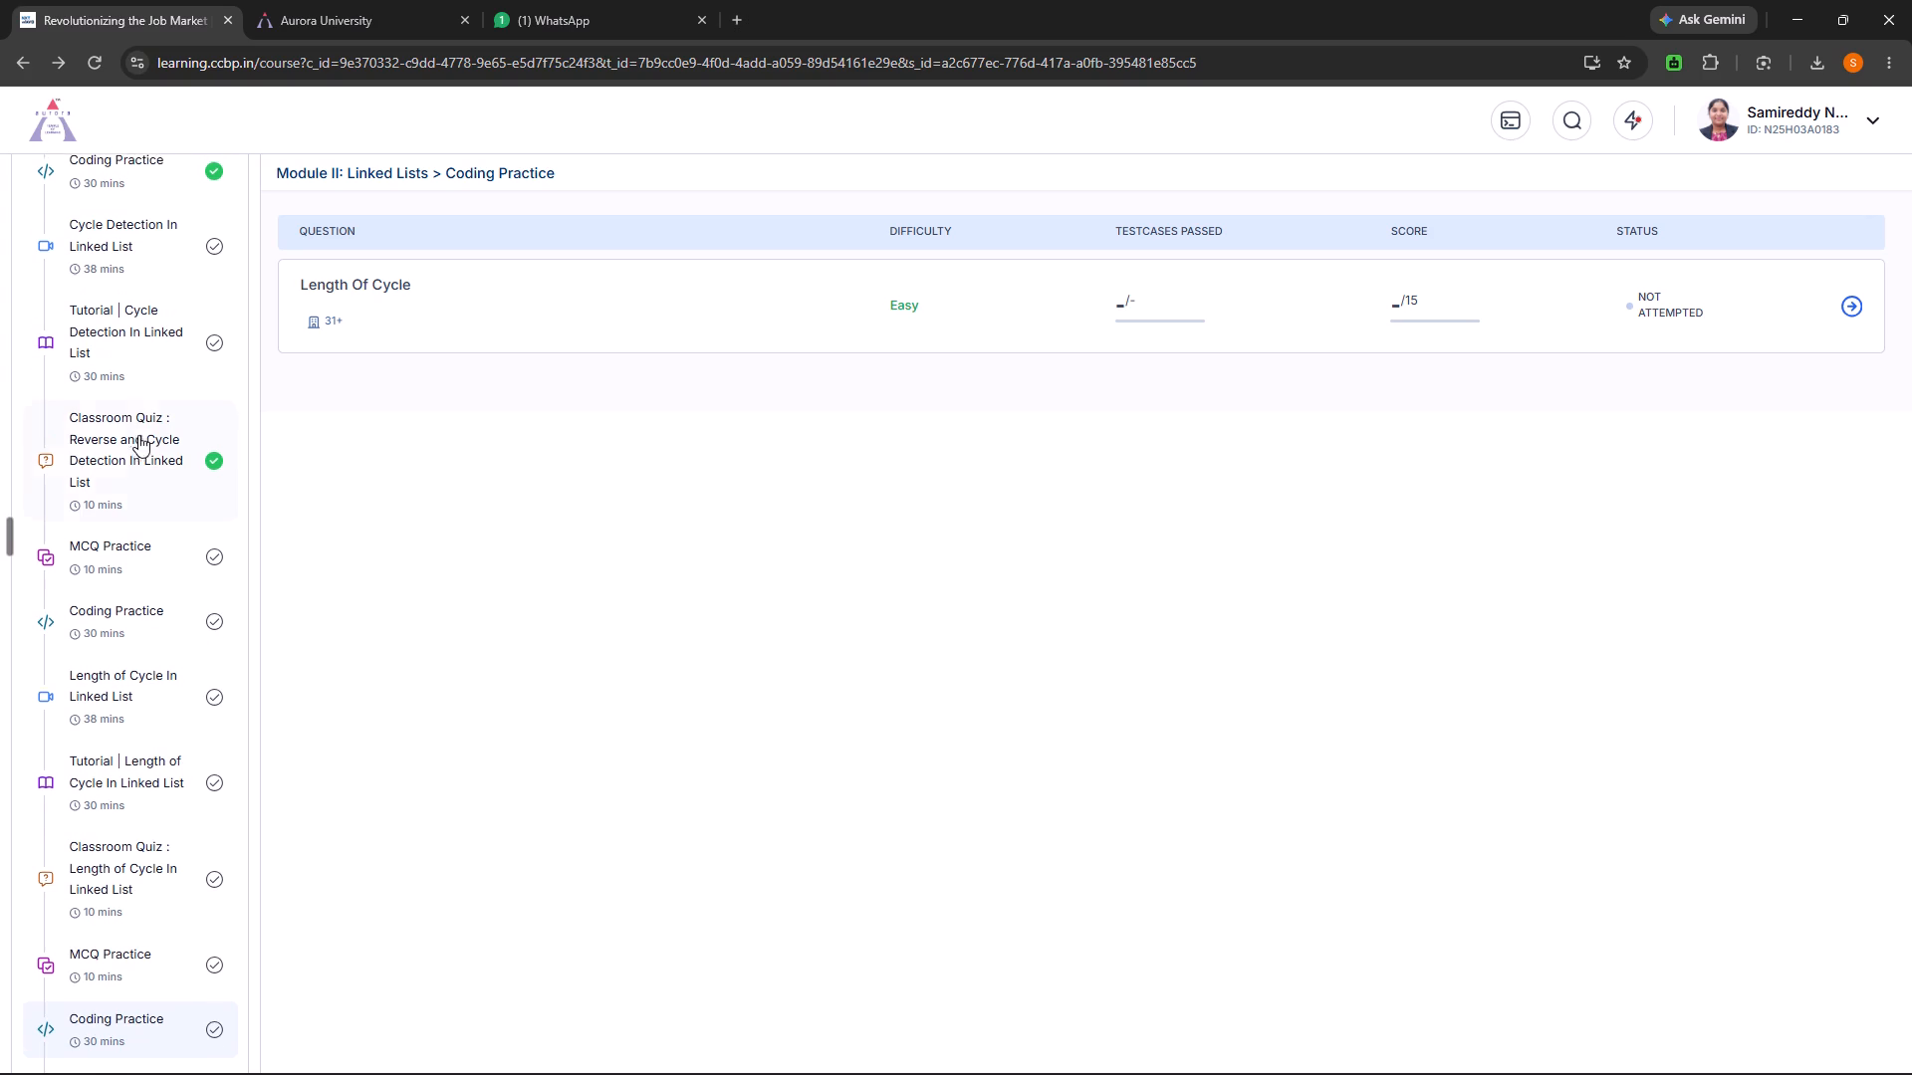
scroll(138, 435, up, 1)
scroll(139, 321, up, 3)
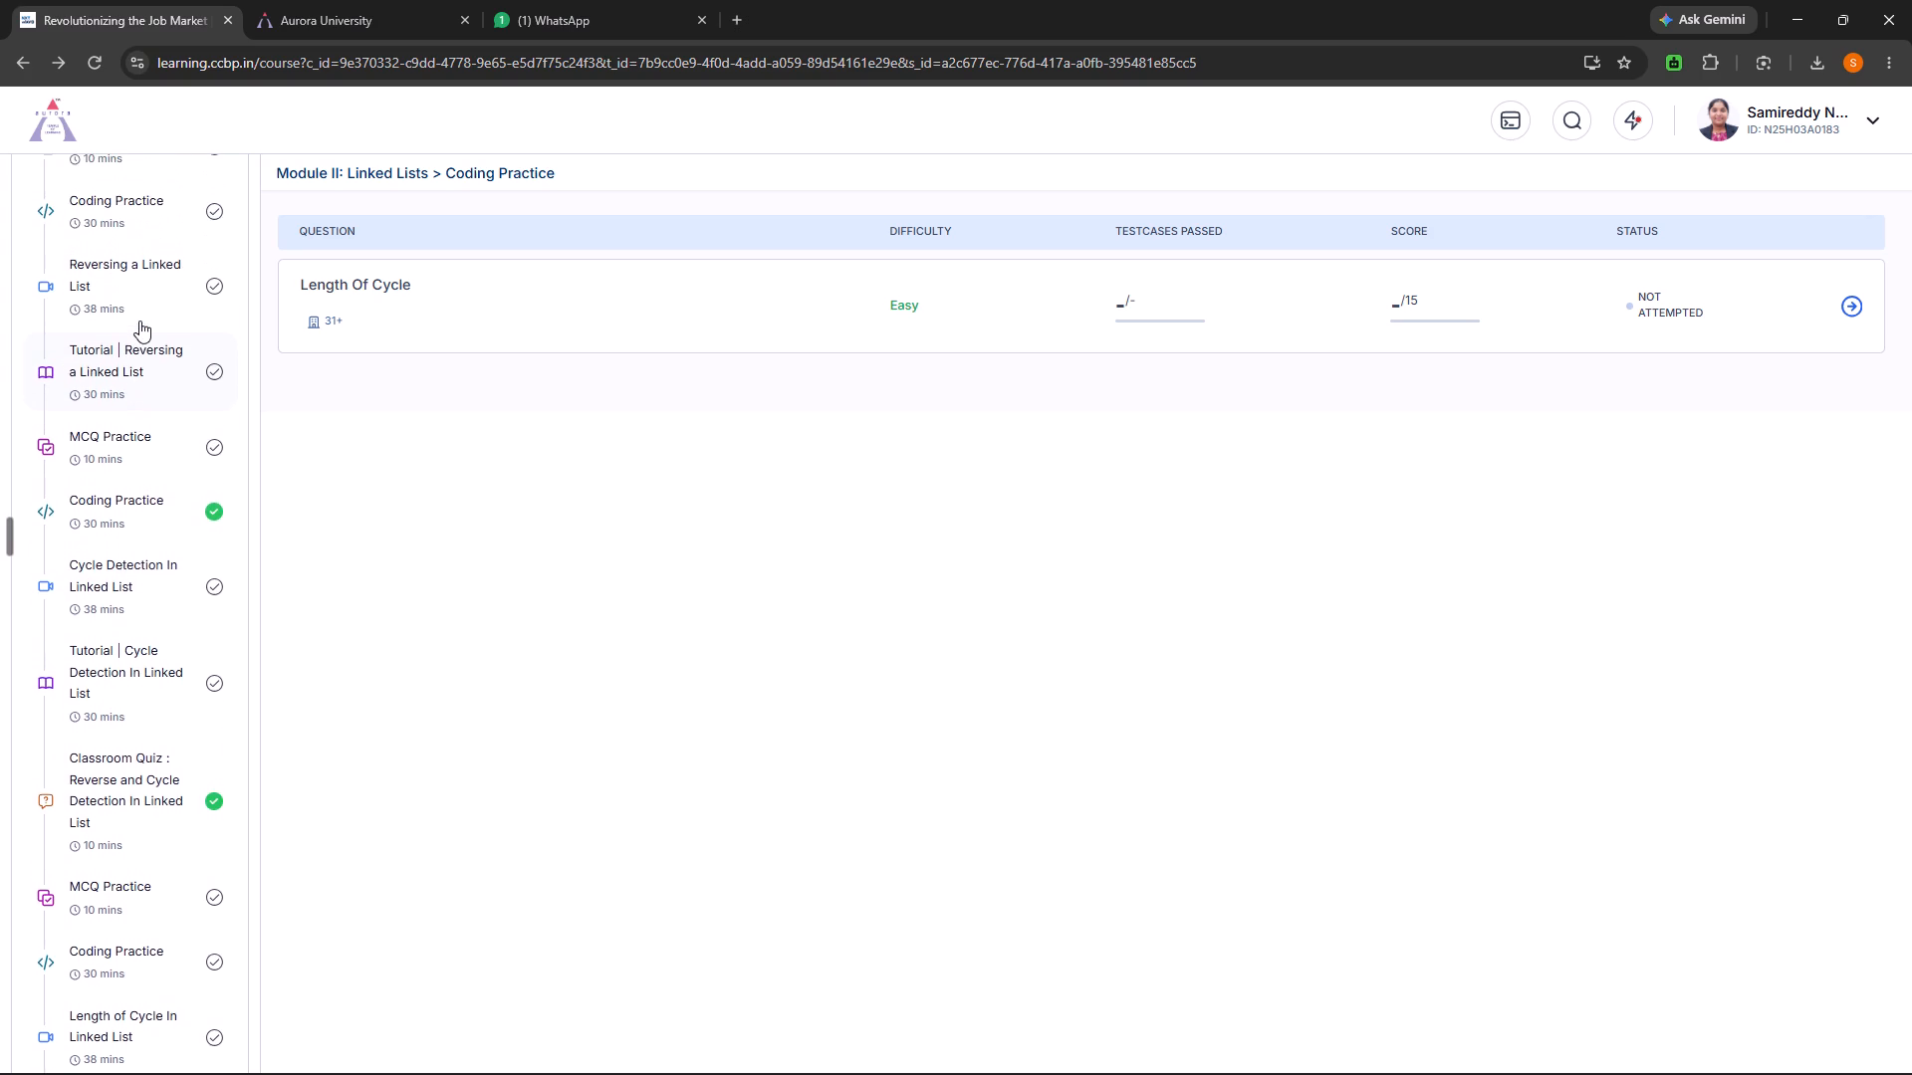
scroll(139, 321, up, 2)
click(139, 321)
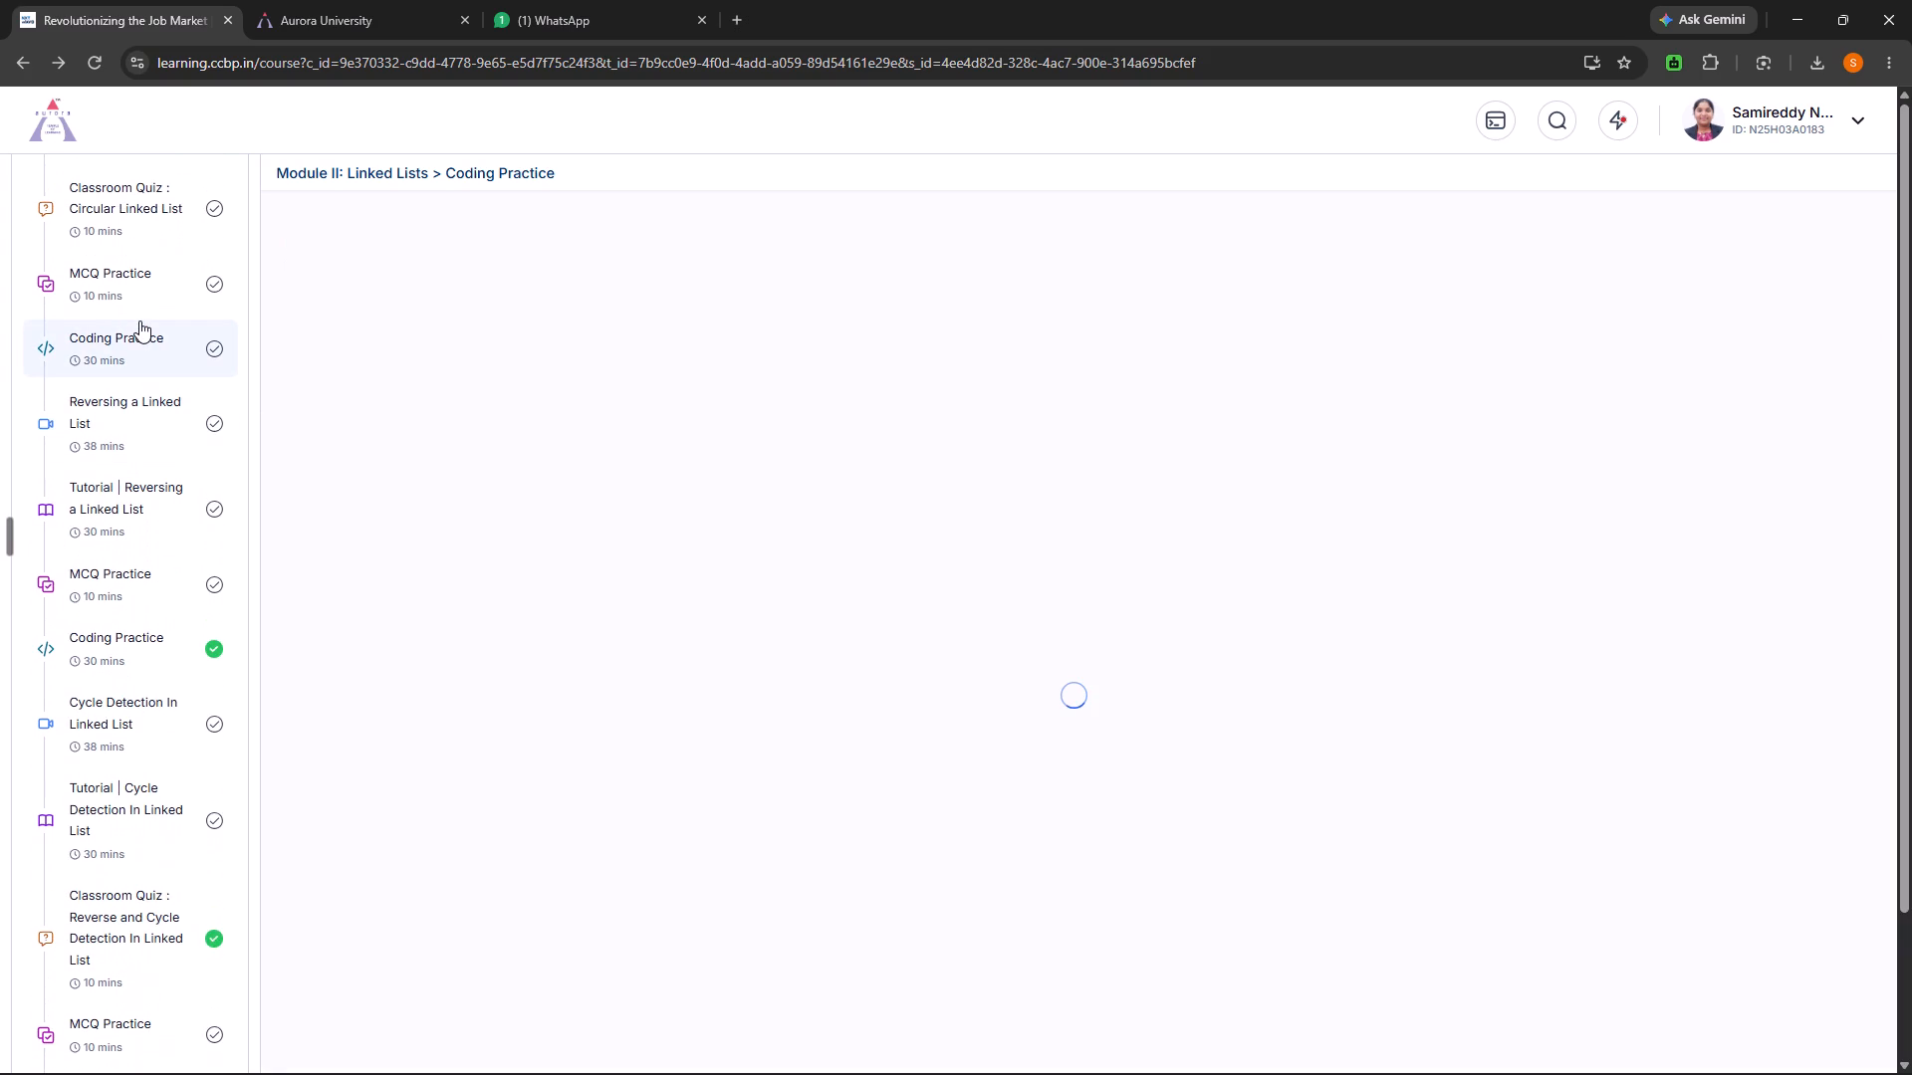
scroll(163, 576, down, 2)
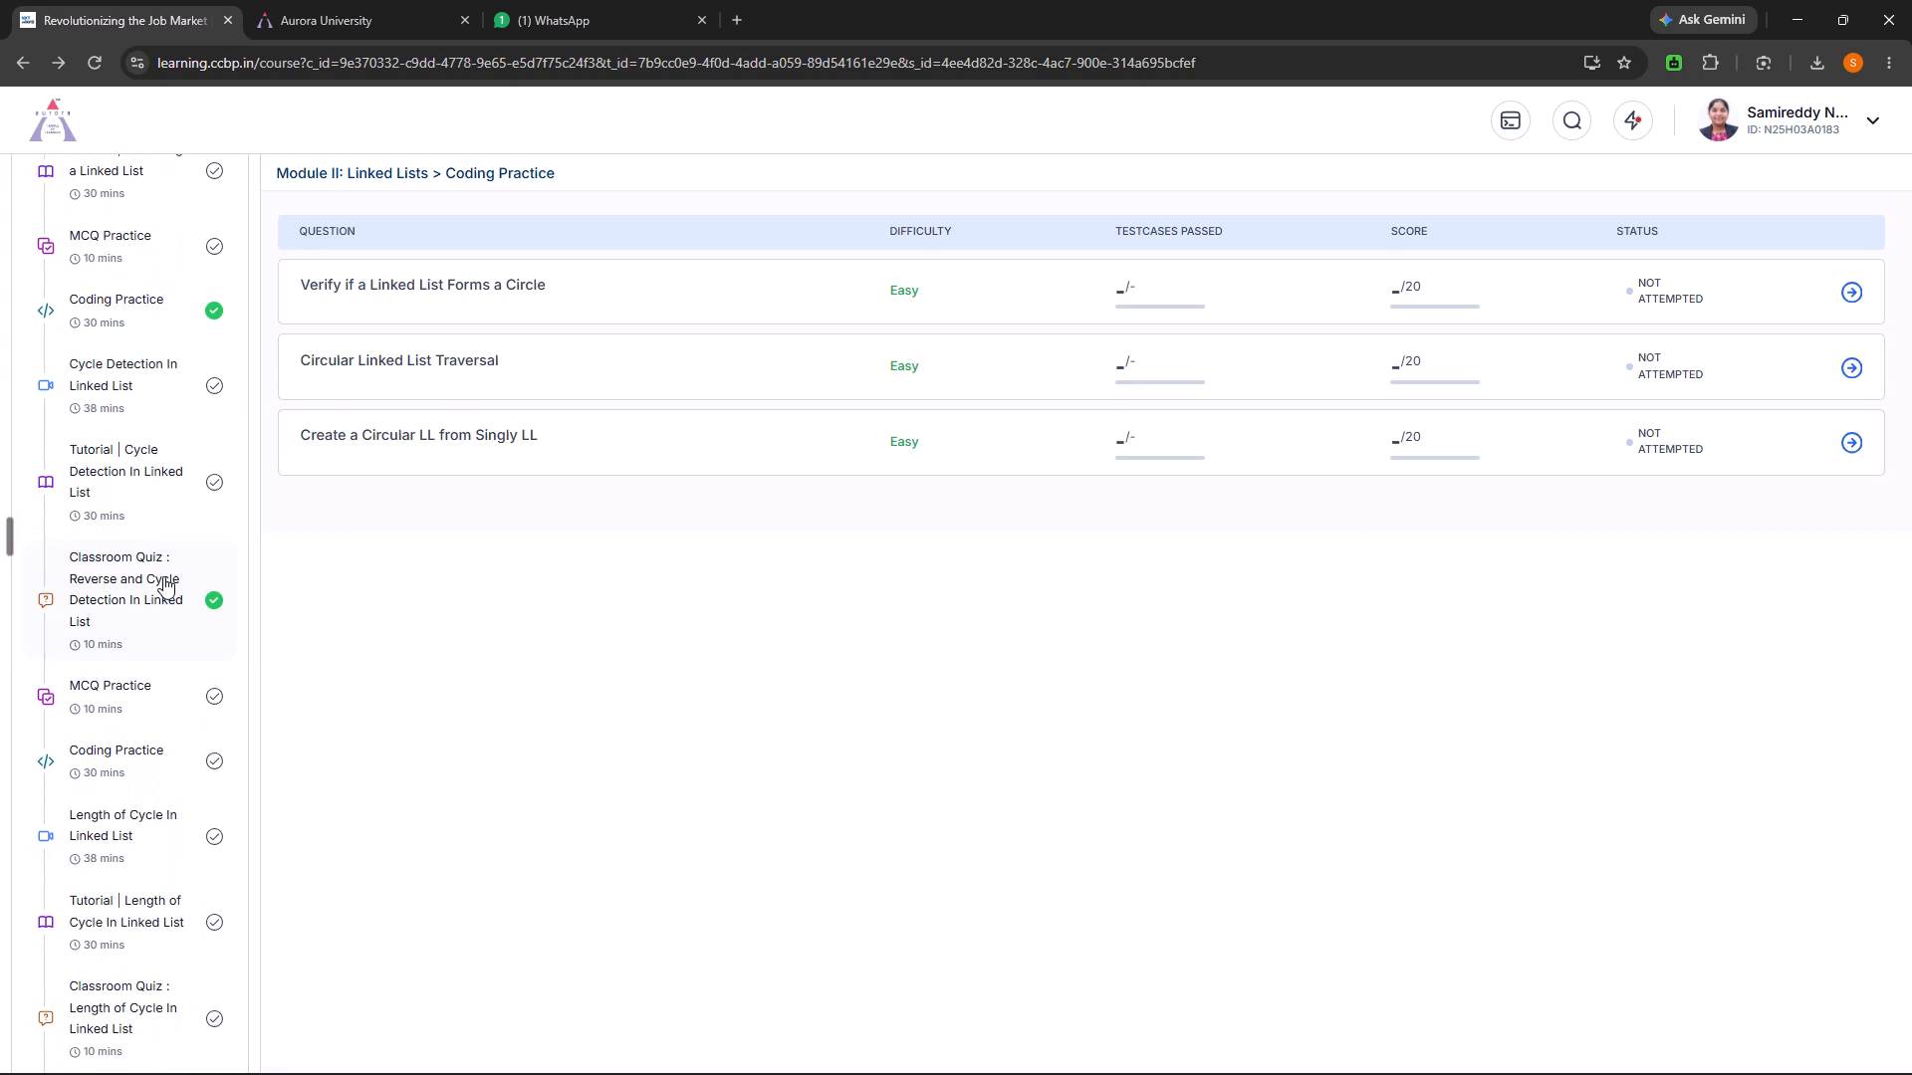
scroll(163, 576, down, 2)
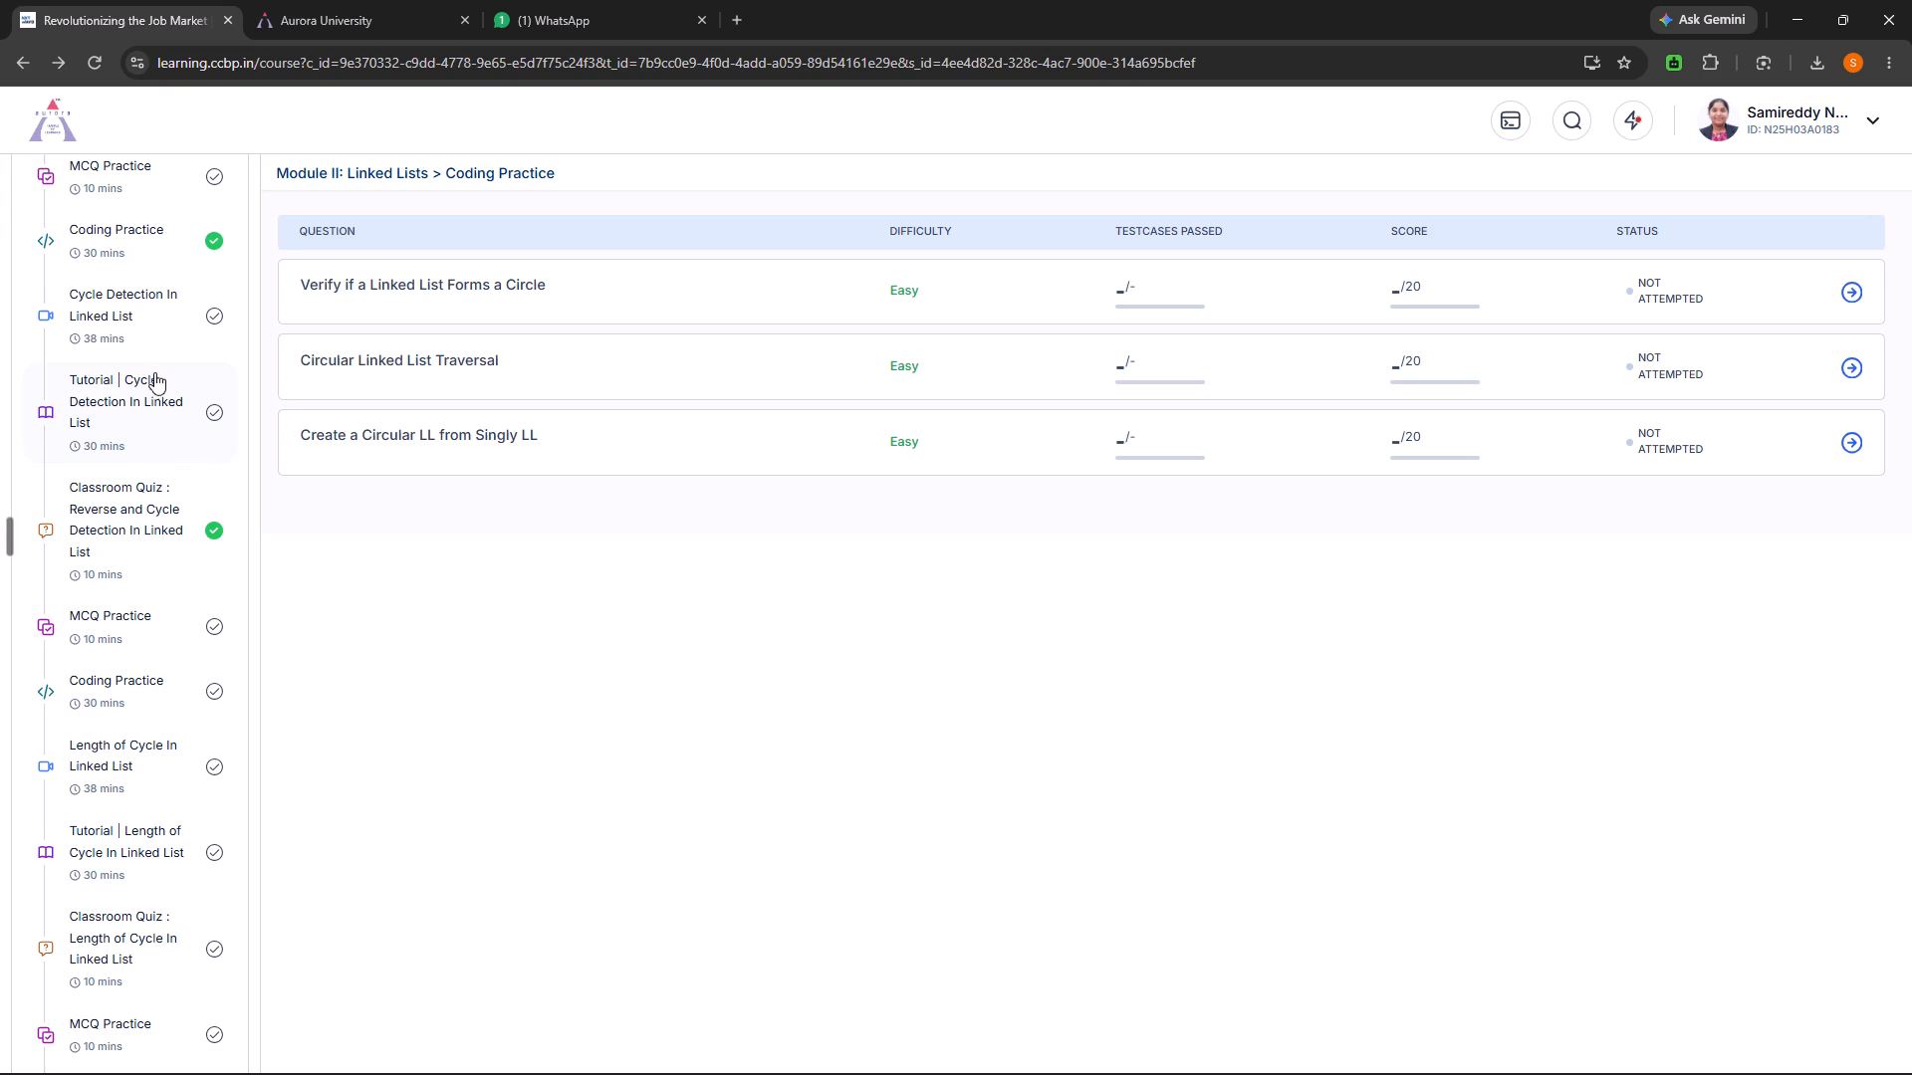
Continue through the later Coding Practice sets of the Linked Lists module and open the Merge Two Sorted Linked Lists problem.
click(176, 672)
scroll(176, 672, down, 1)
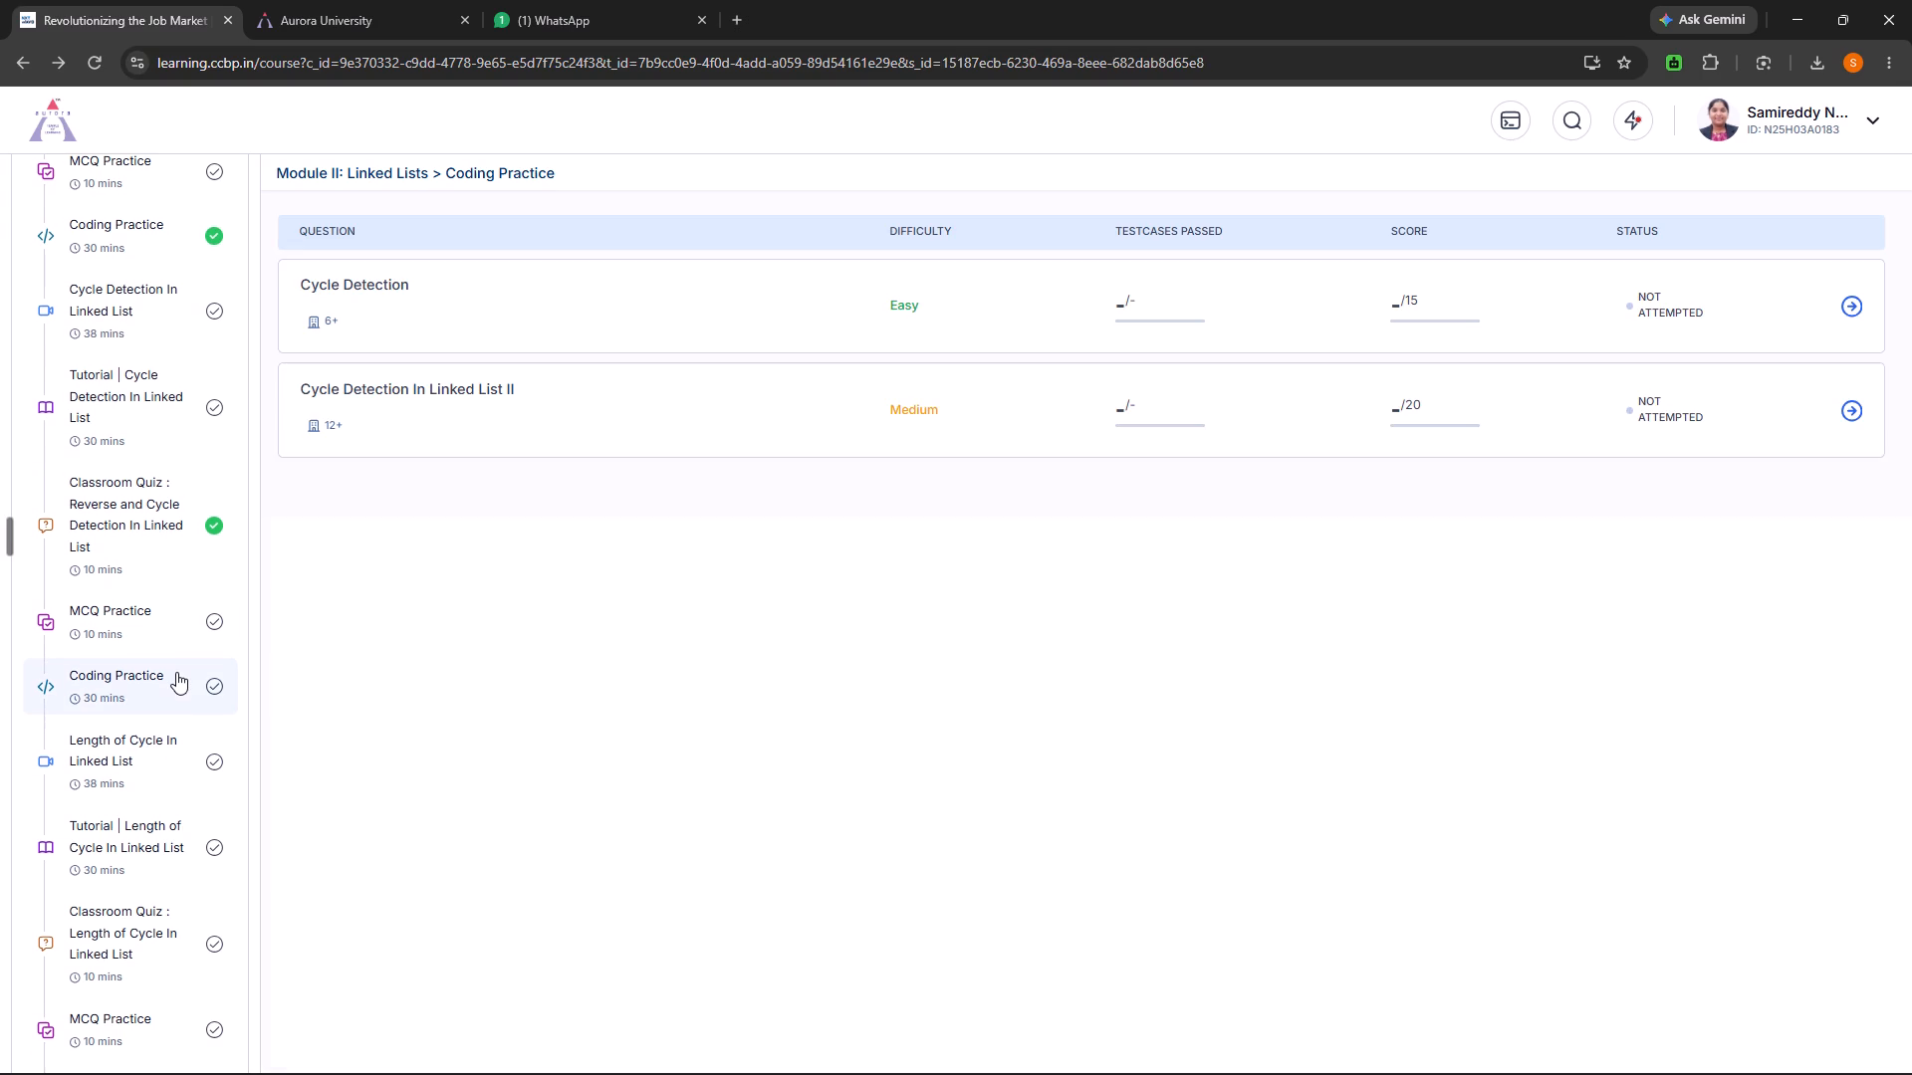
scroll(176, 672, down, 1)
scroll(151, 853, down, 2)
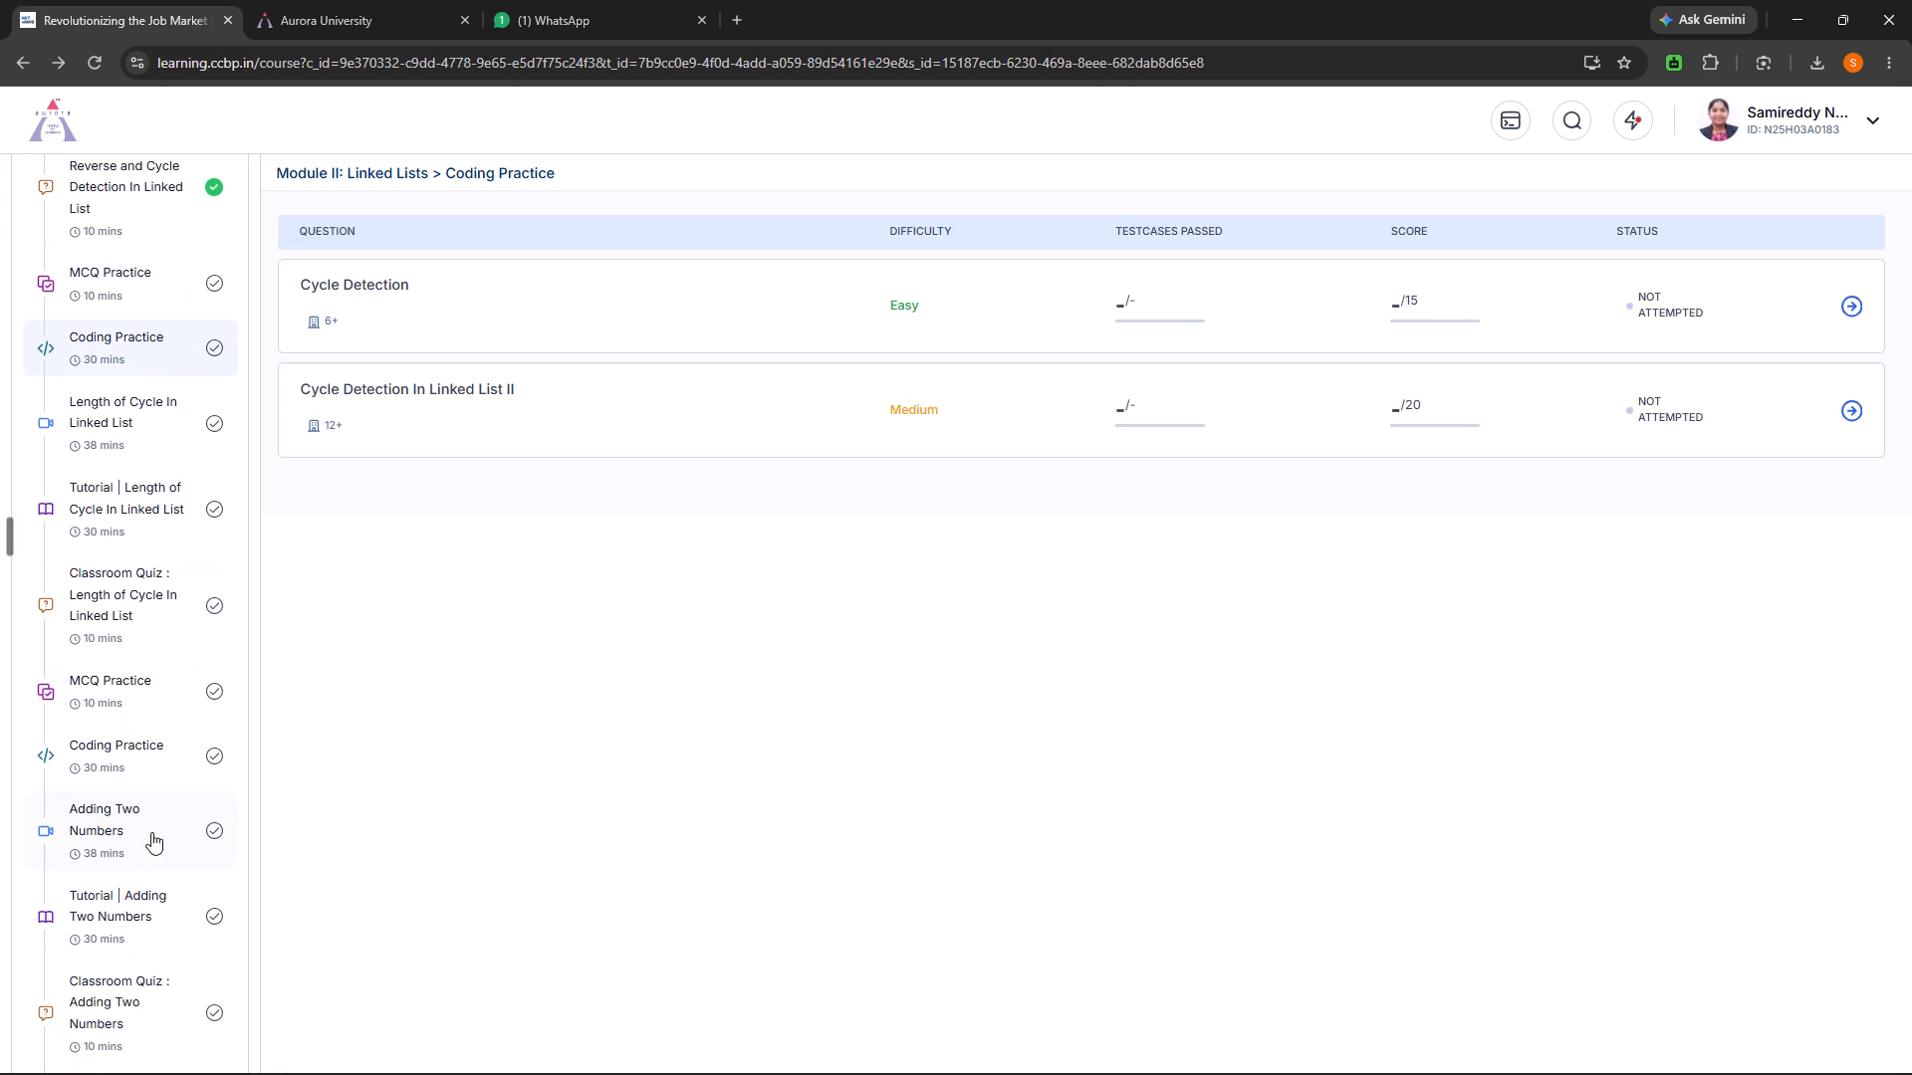
click(151, 737)
scroll(150, 886, down, 1)
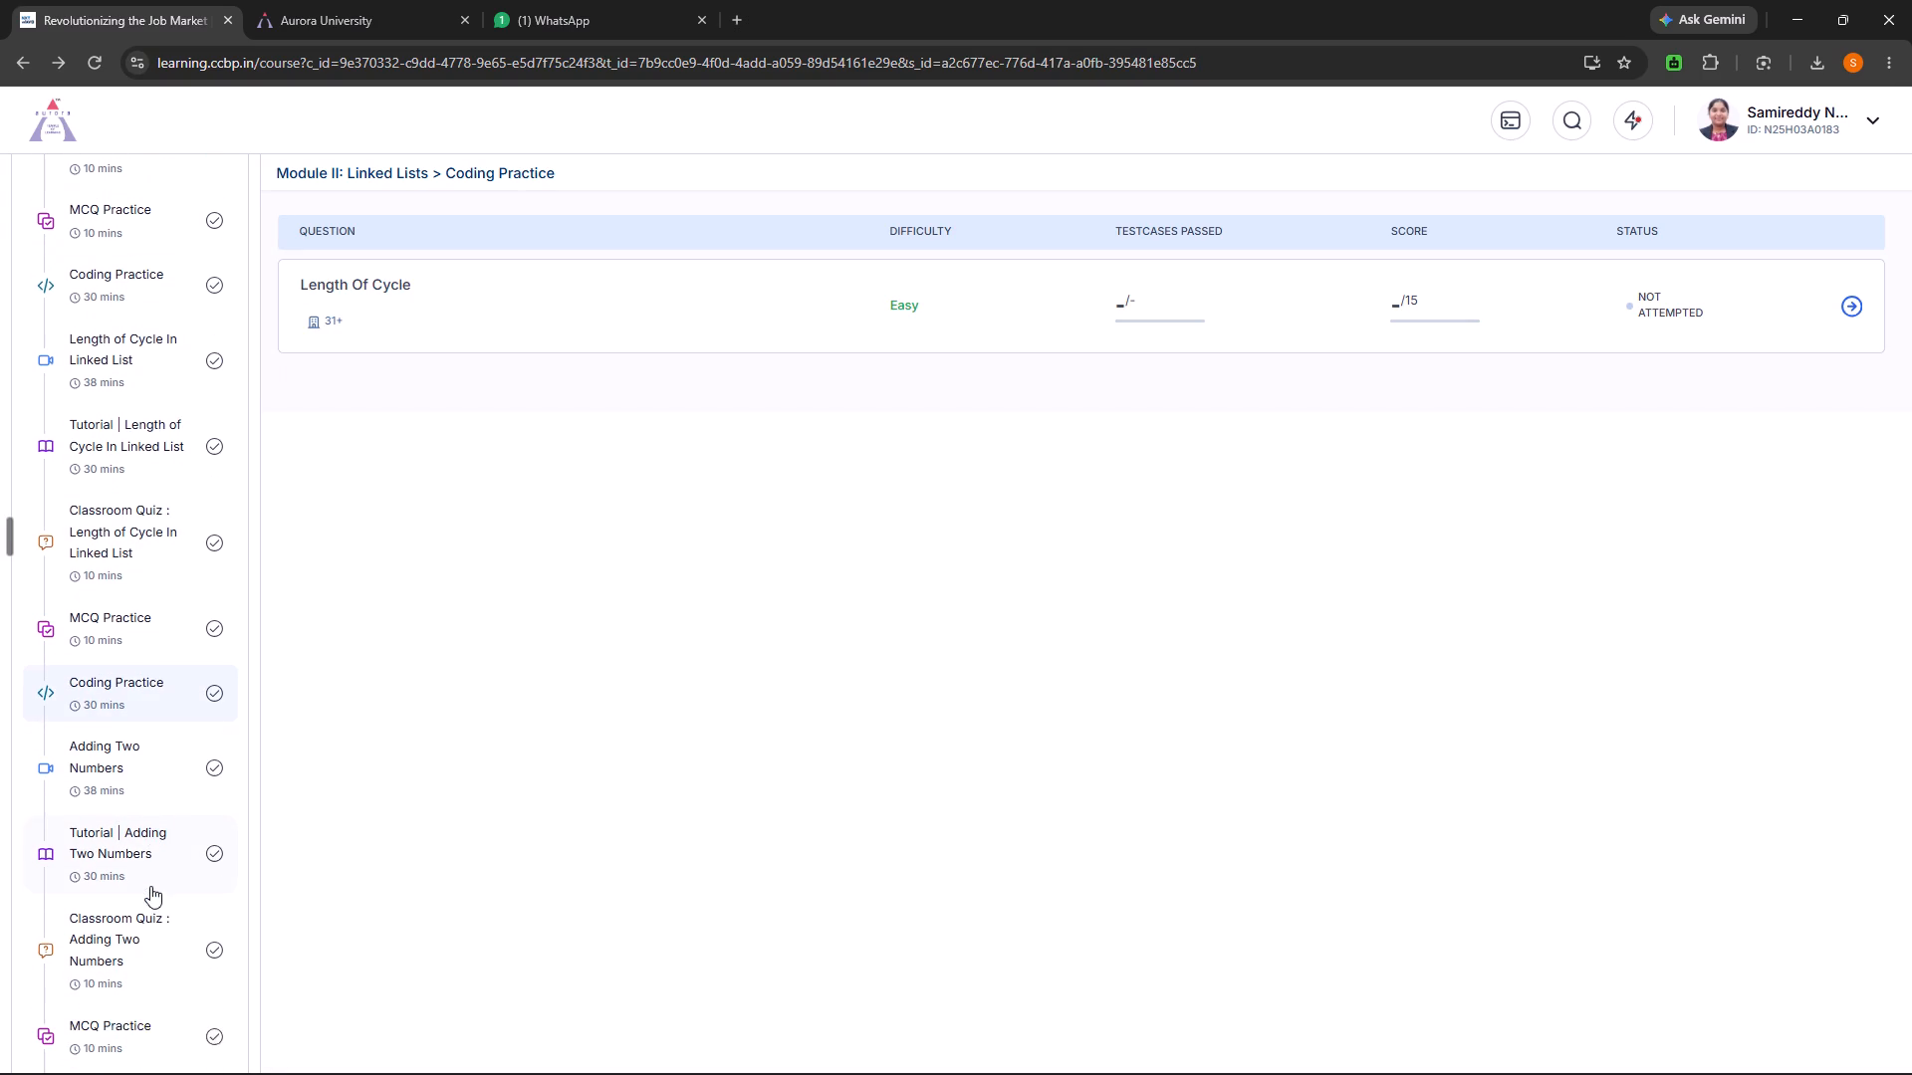
scroll(150, 886, down, 2)
click(150, 886)
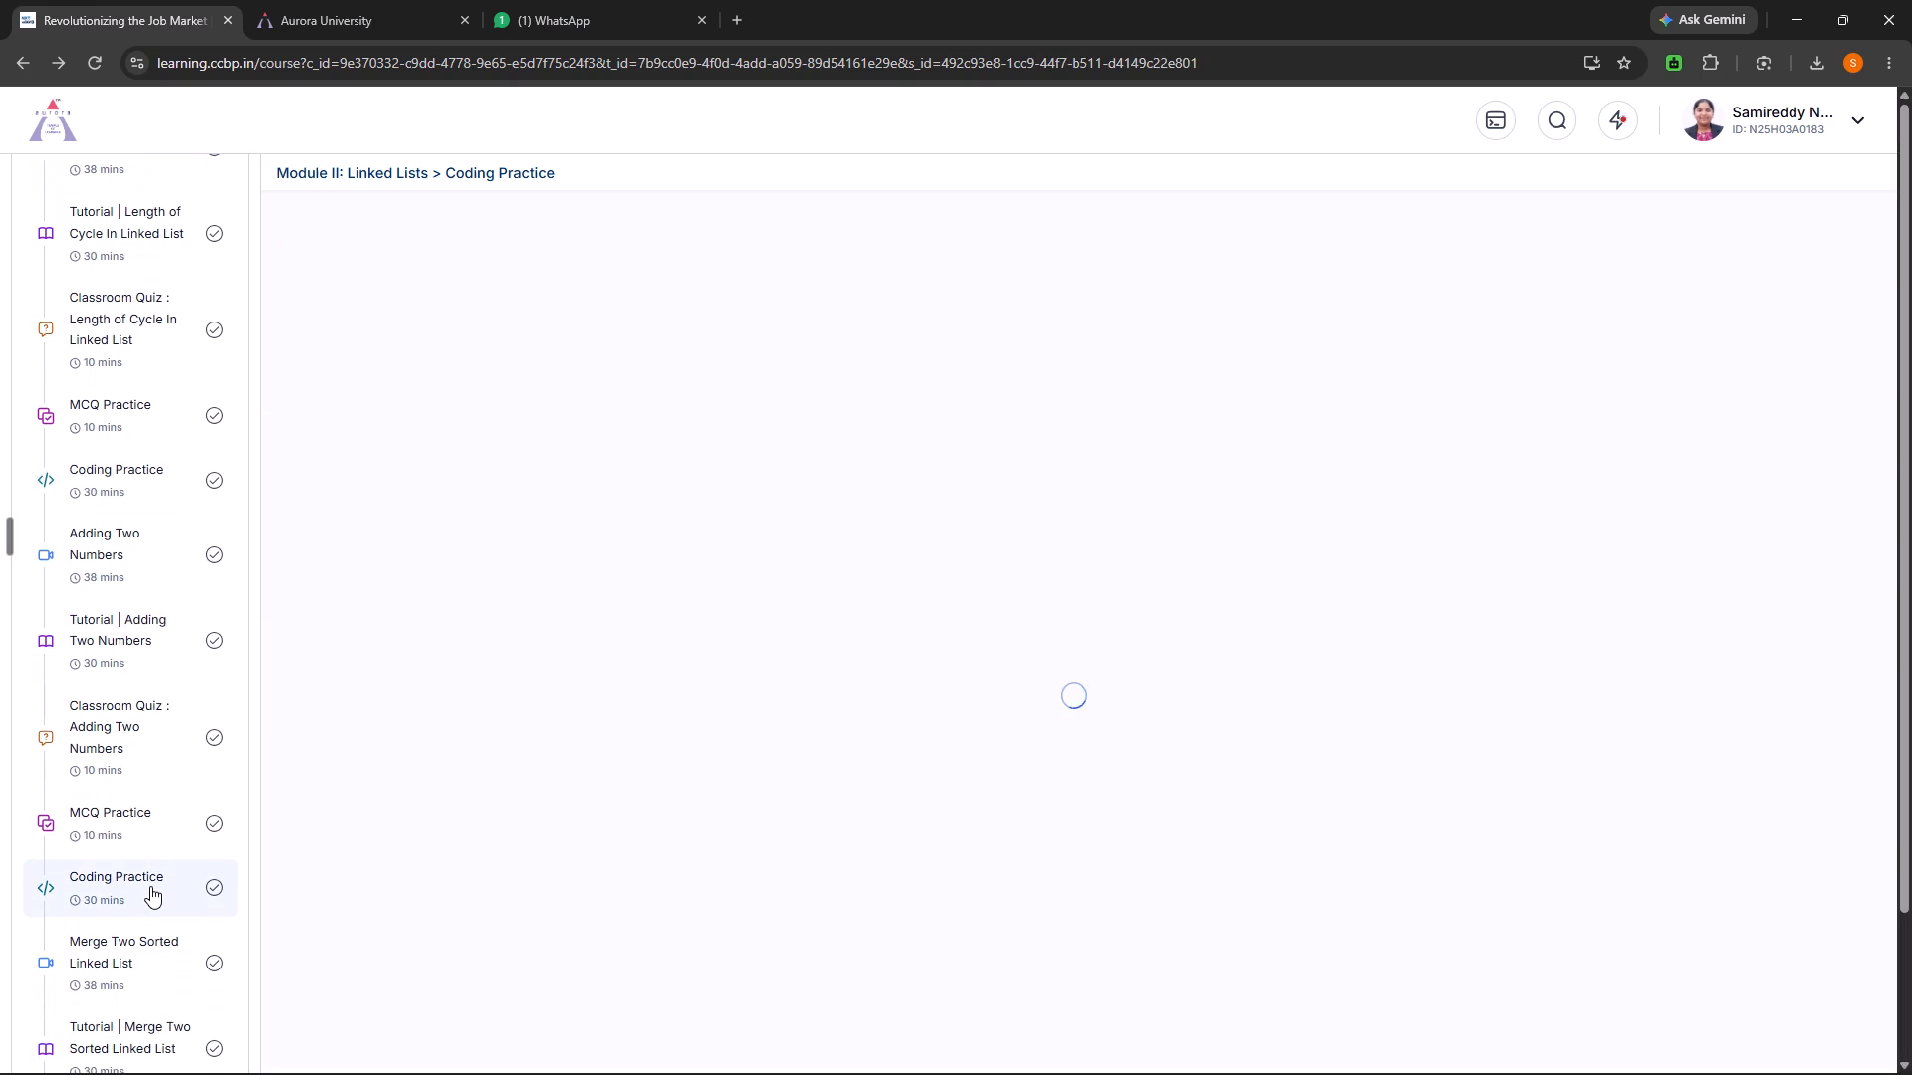
scroll(150, 886, down, 2)
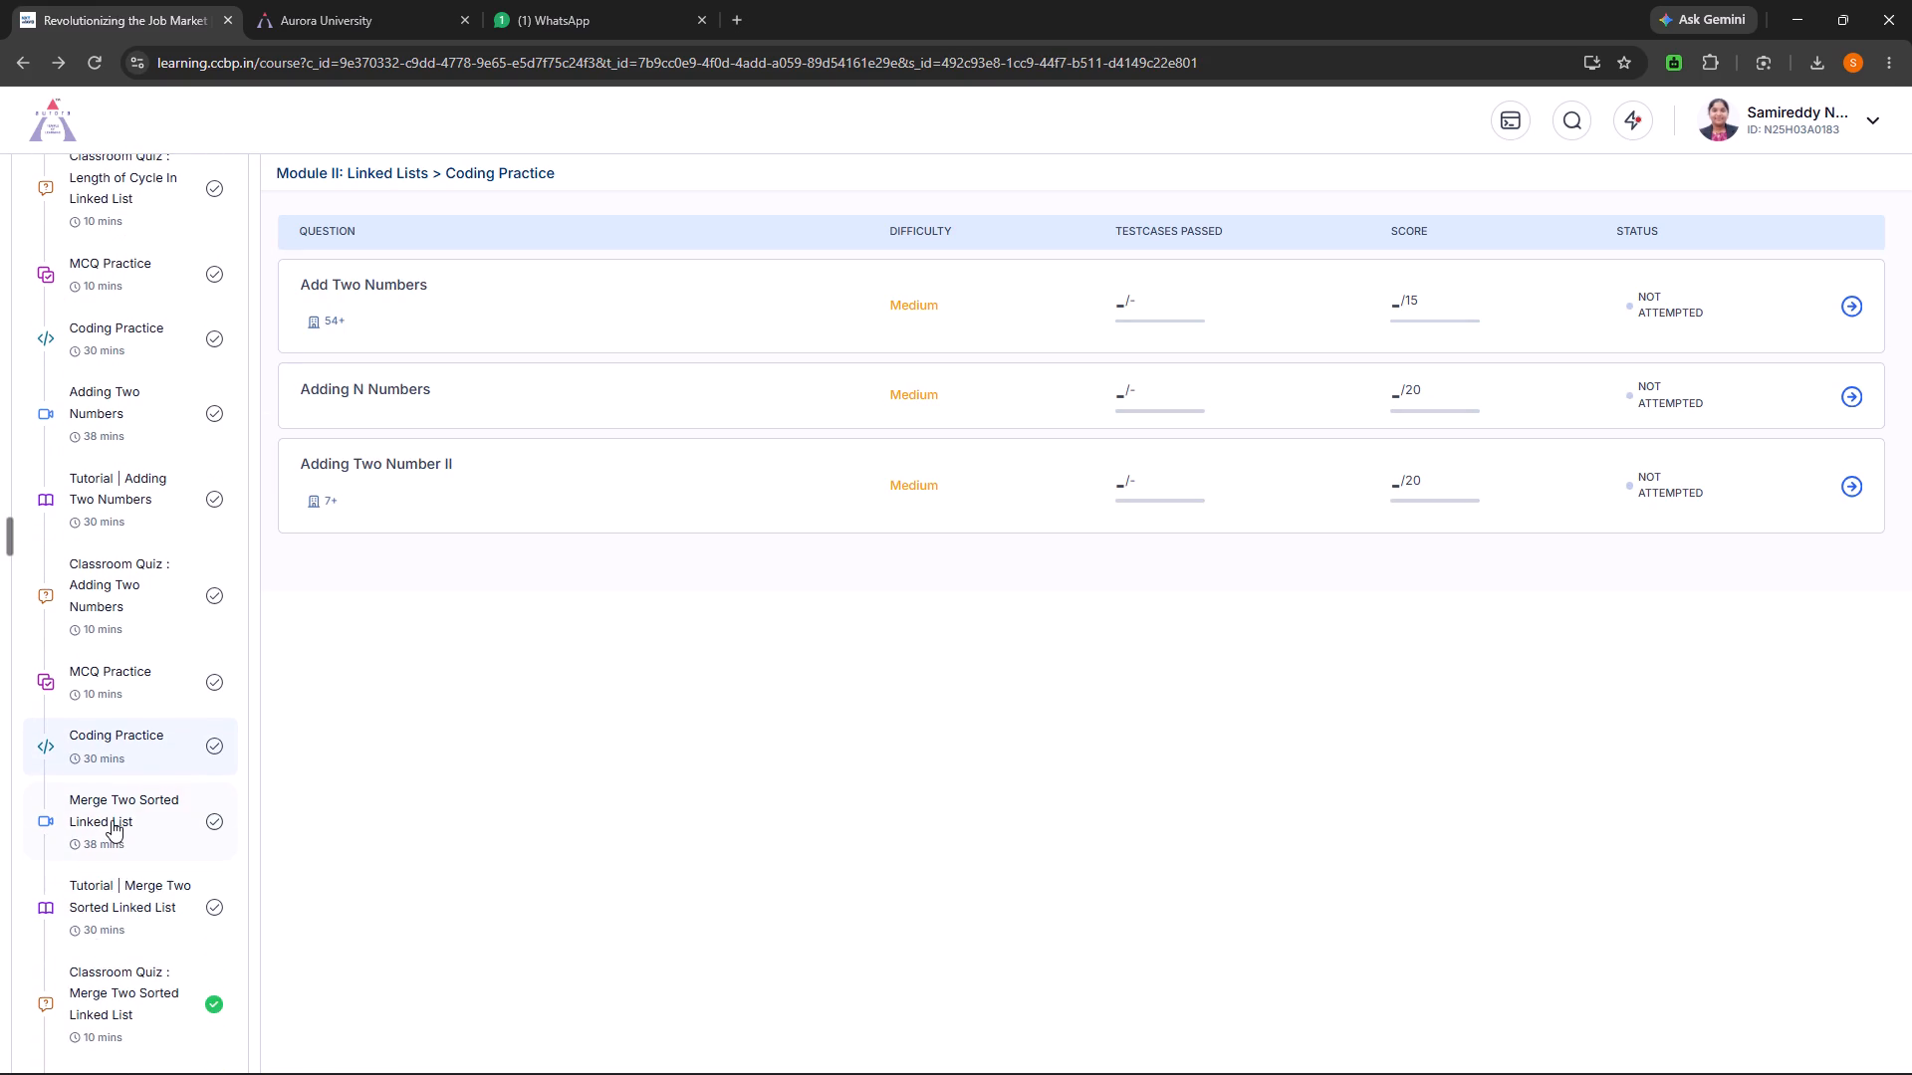
scroll(112, 820, down, 4)
click(123, 719)
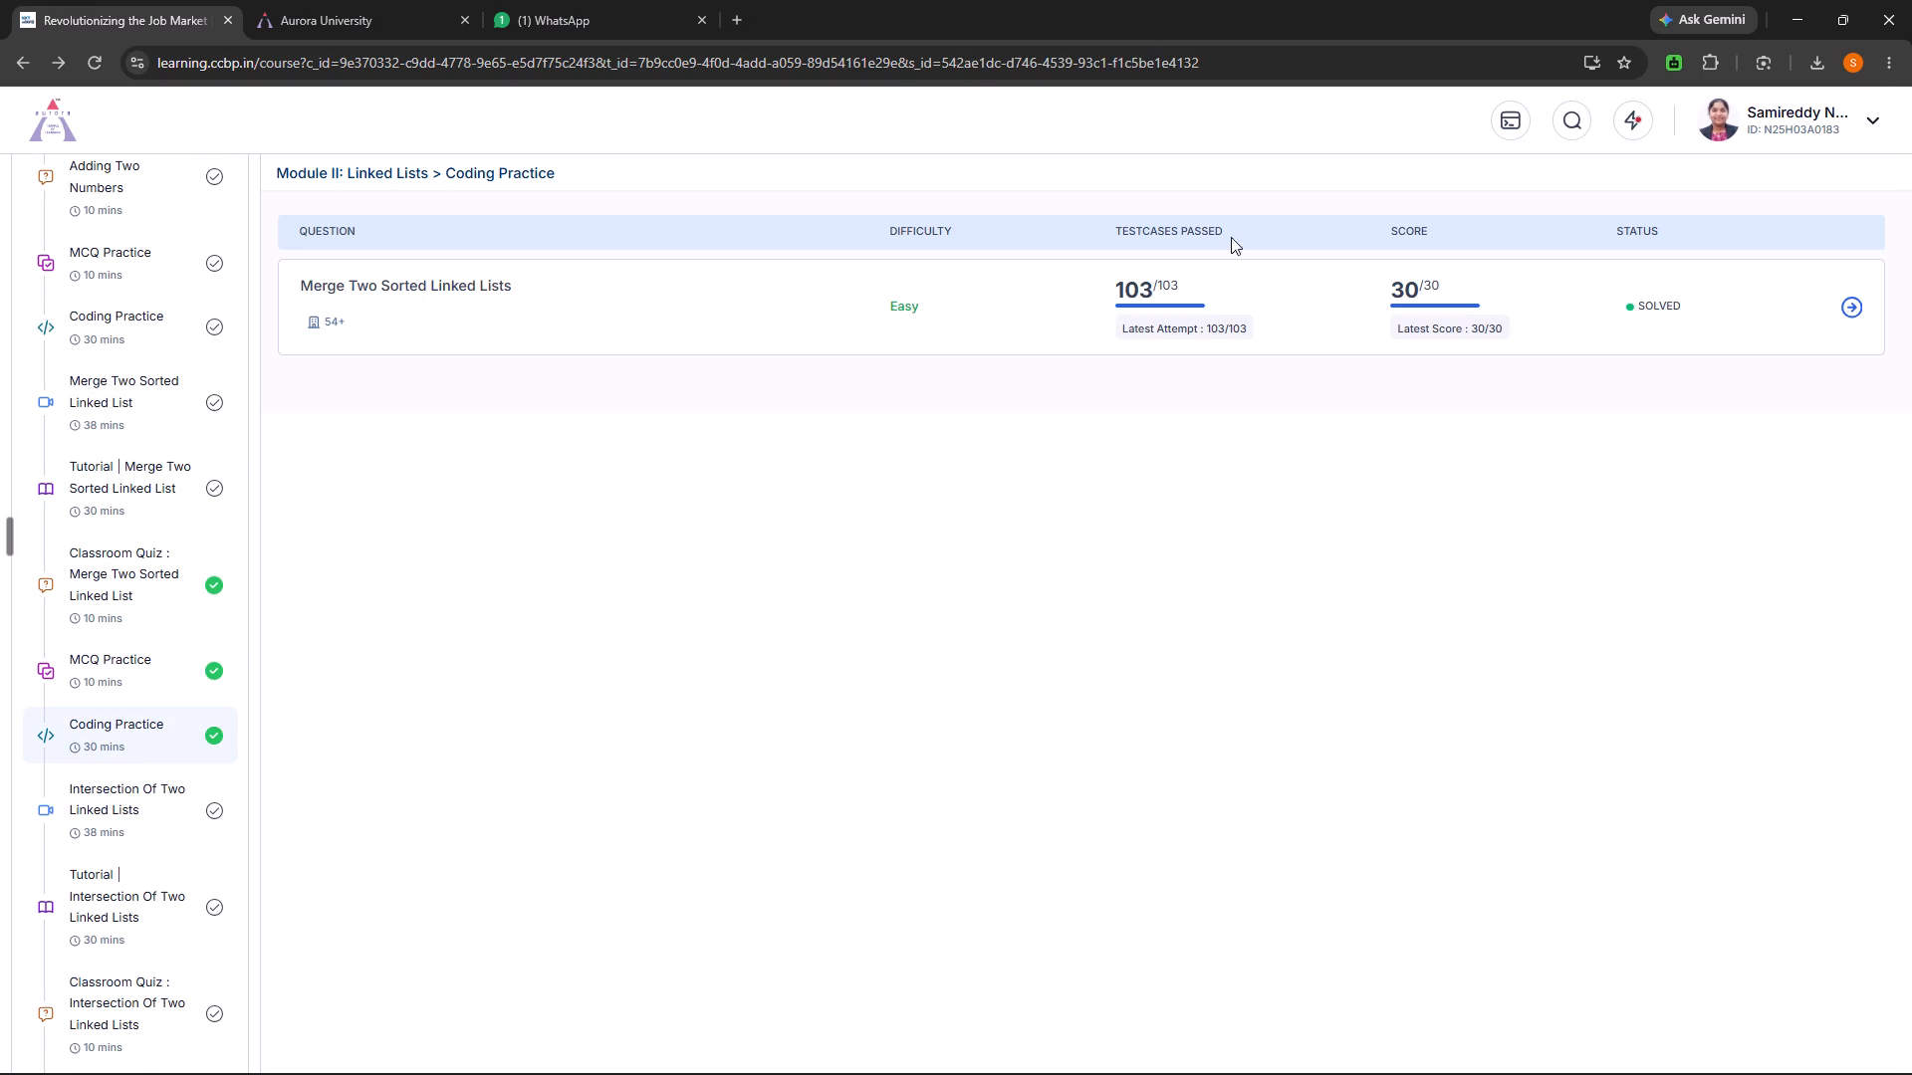
click(1243, 276)
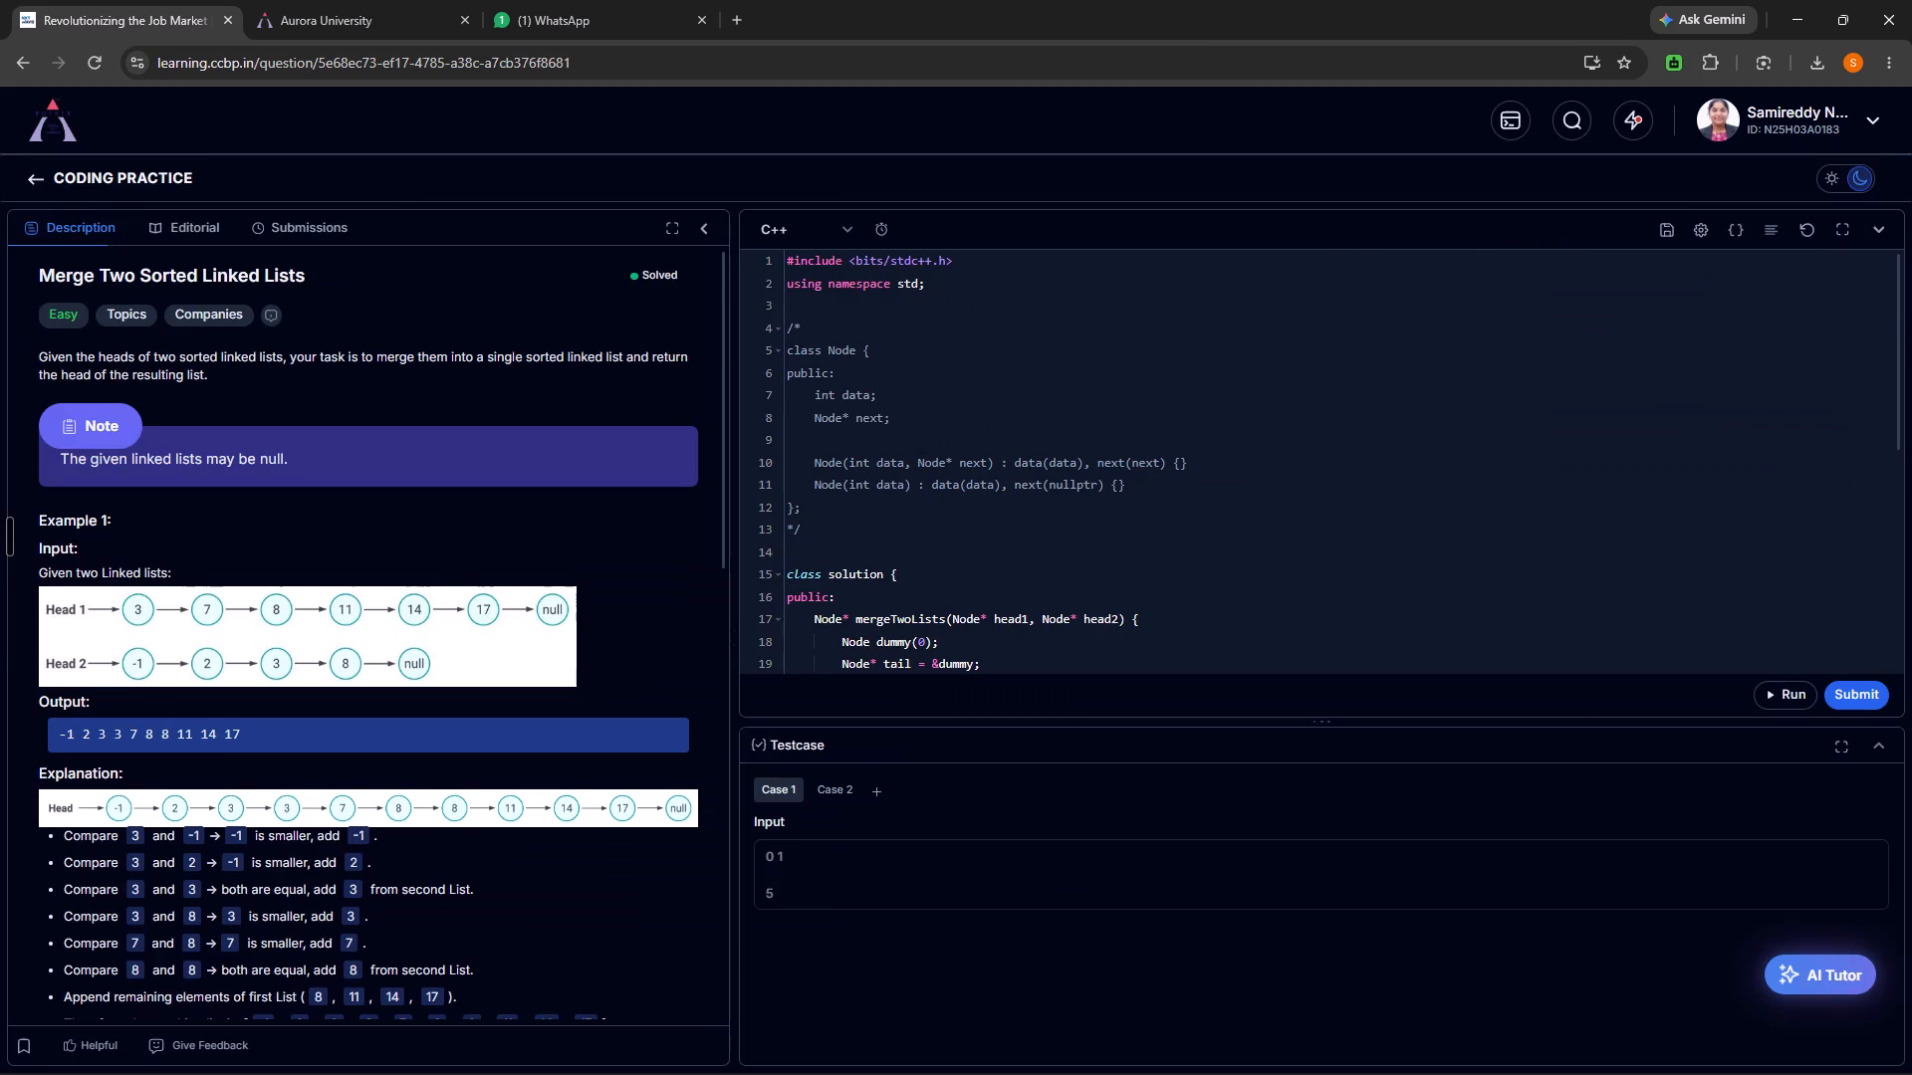
Compare the Merge Two Sorted Linked Lists solution in the code editor with the code on page 7 of the Word report.
scroll(1104, 429, up, 2)
scroll(1104, 429, down, 2)
scroll(1104, 429, up, 4)
scroll(1104, 429, down, 3)
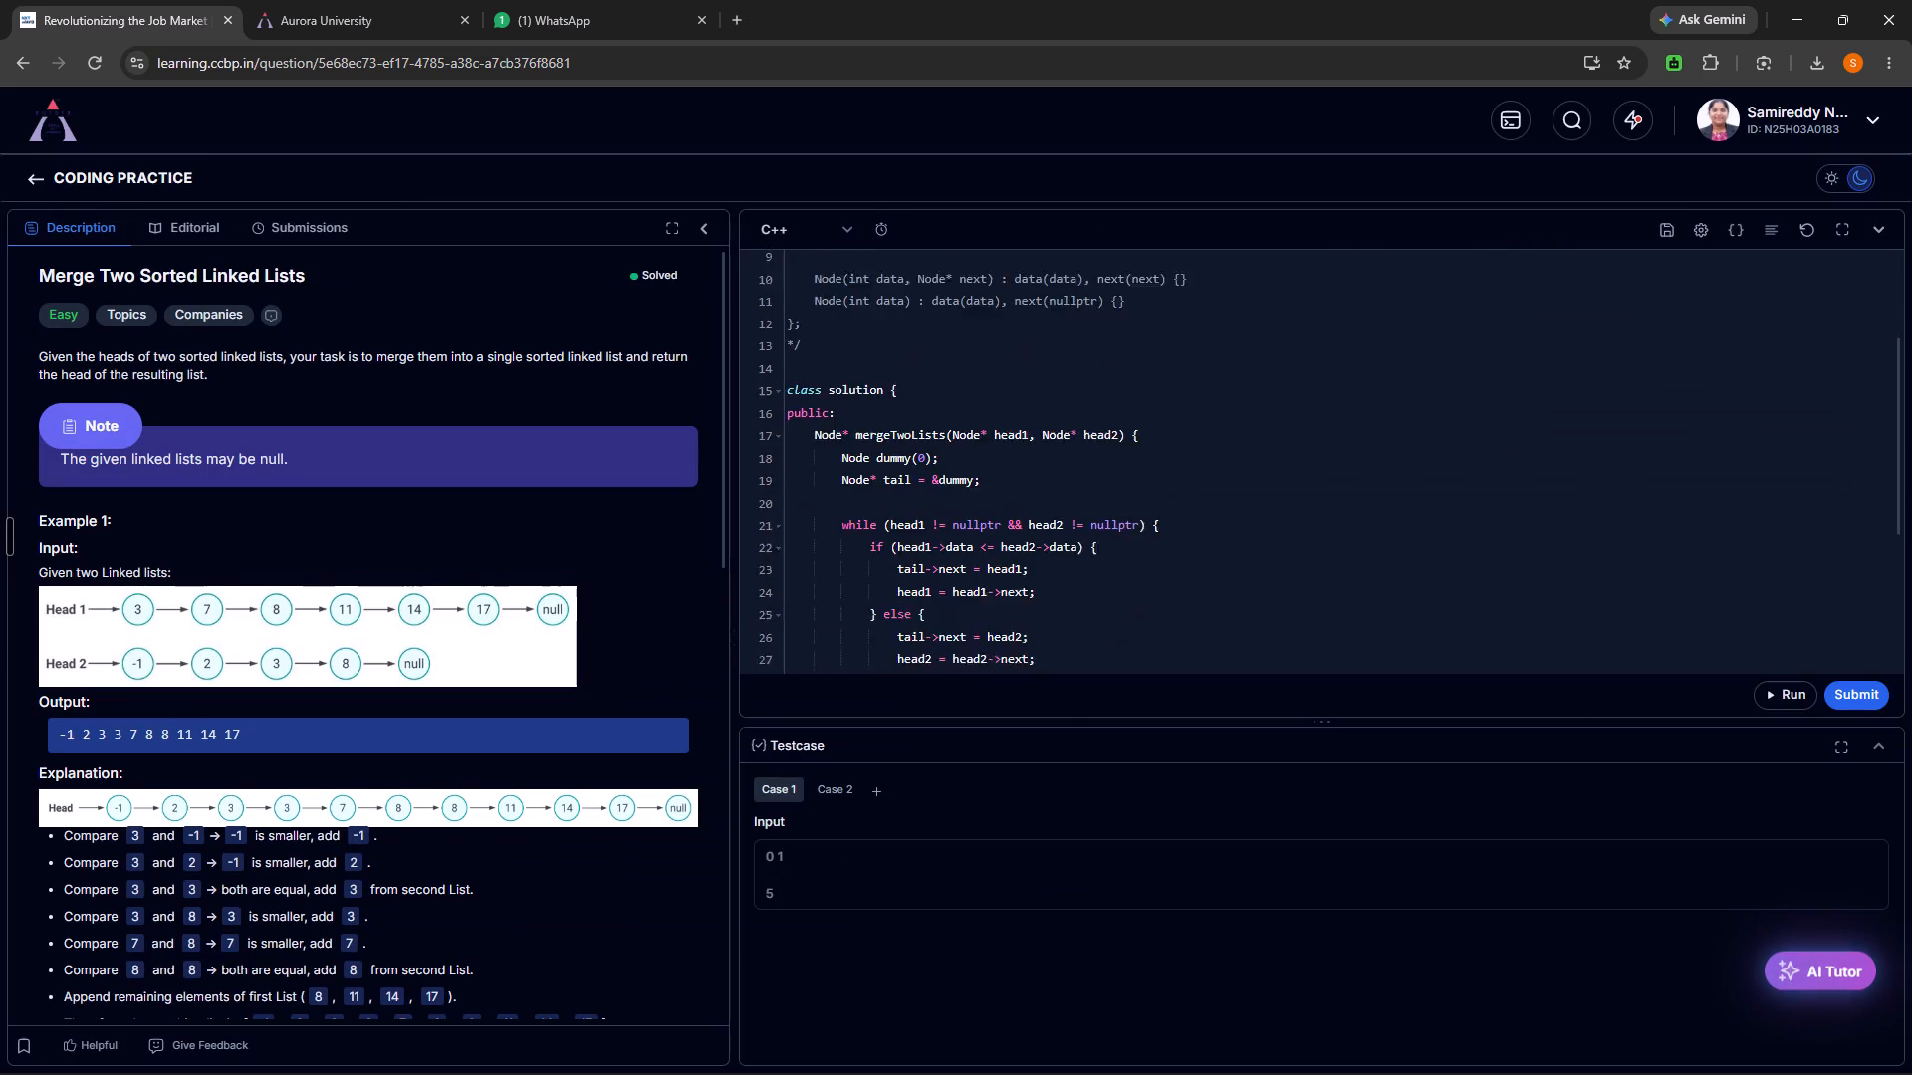
scroll(1104, 429, down, 7)
scroll(1104, 429, up, 1)
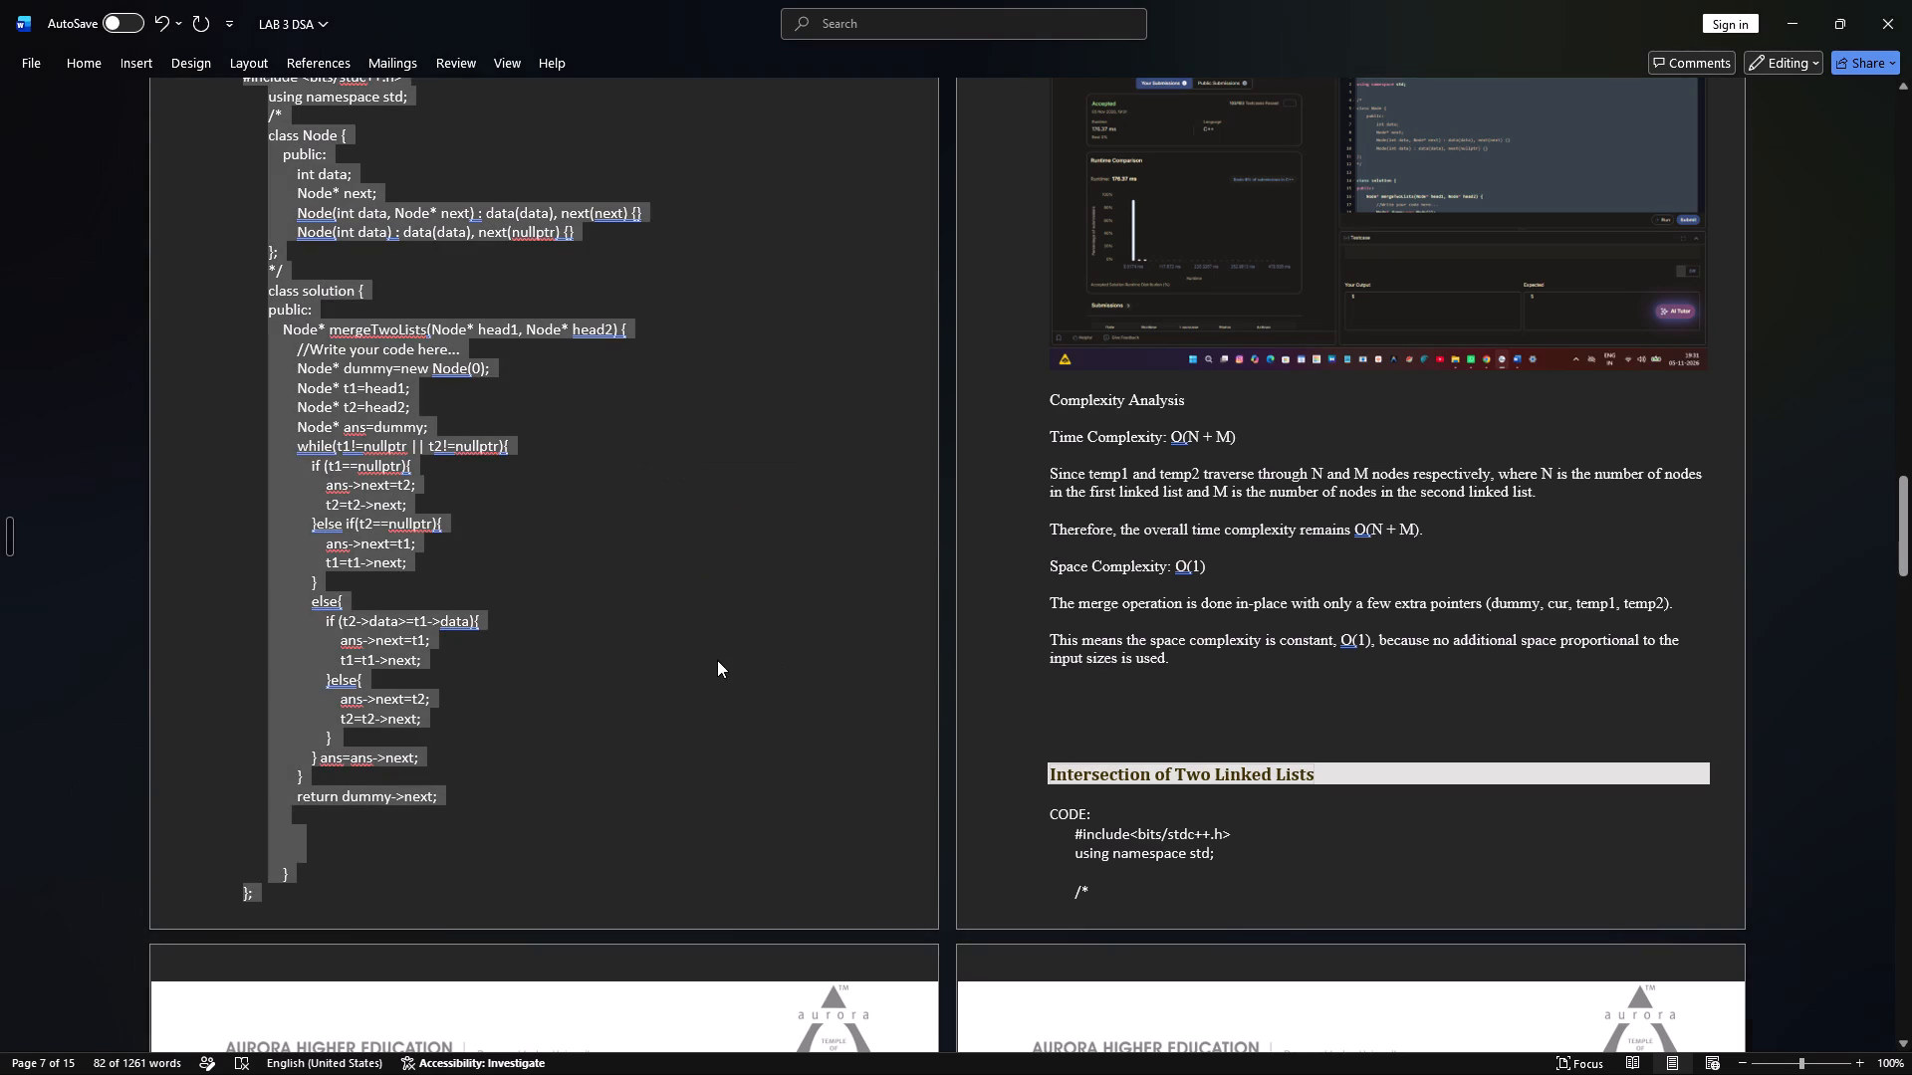
click(717, 660)
scroll(717, 660, up, 1)
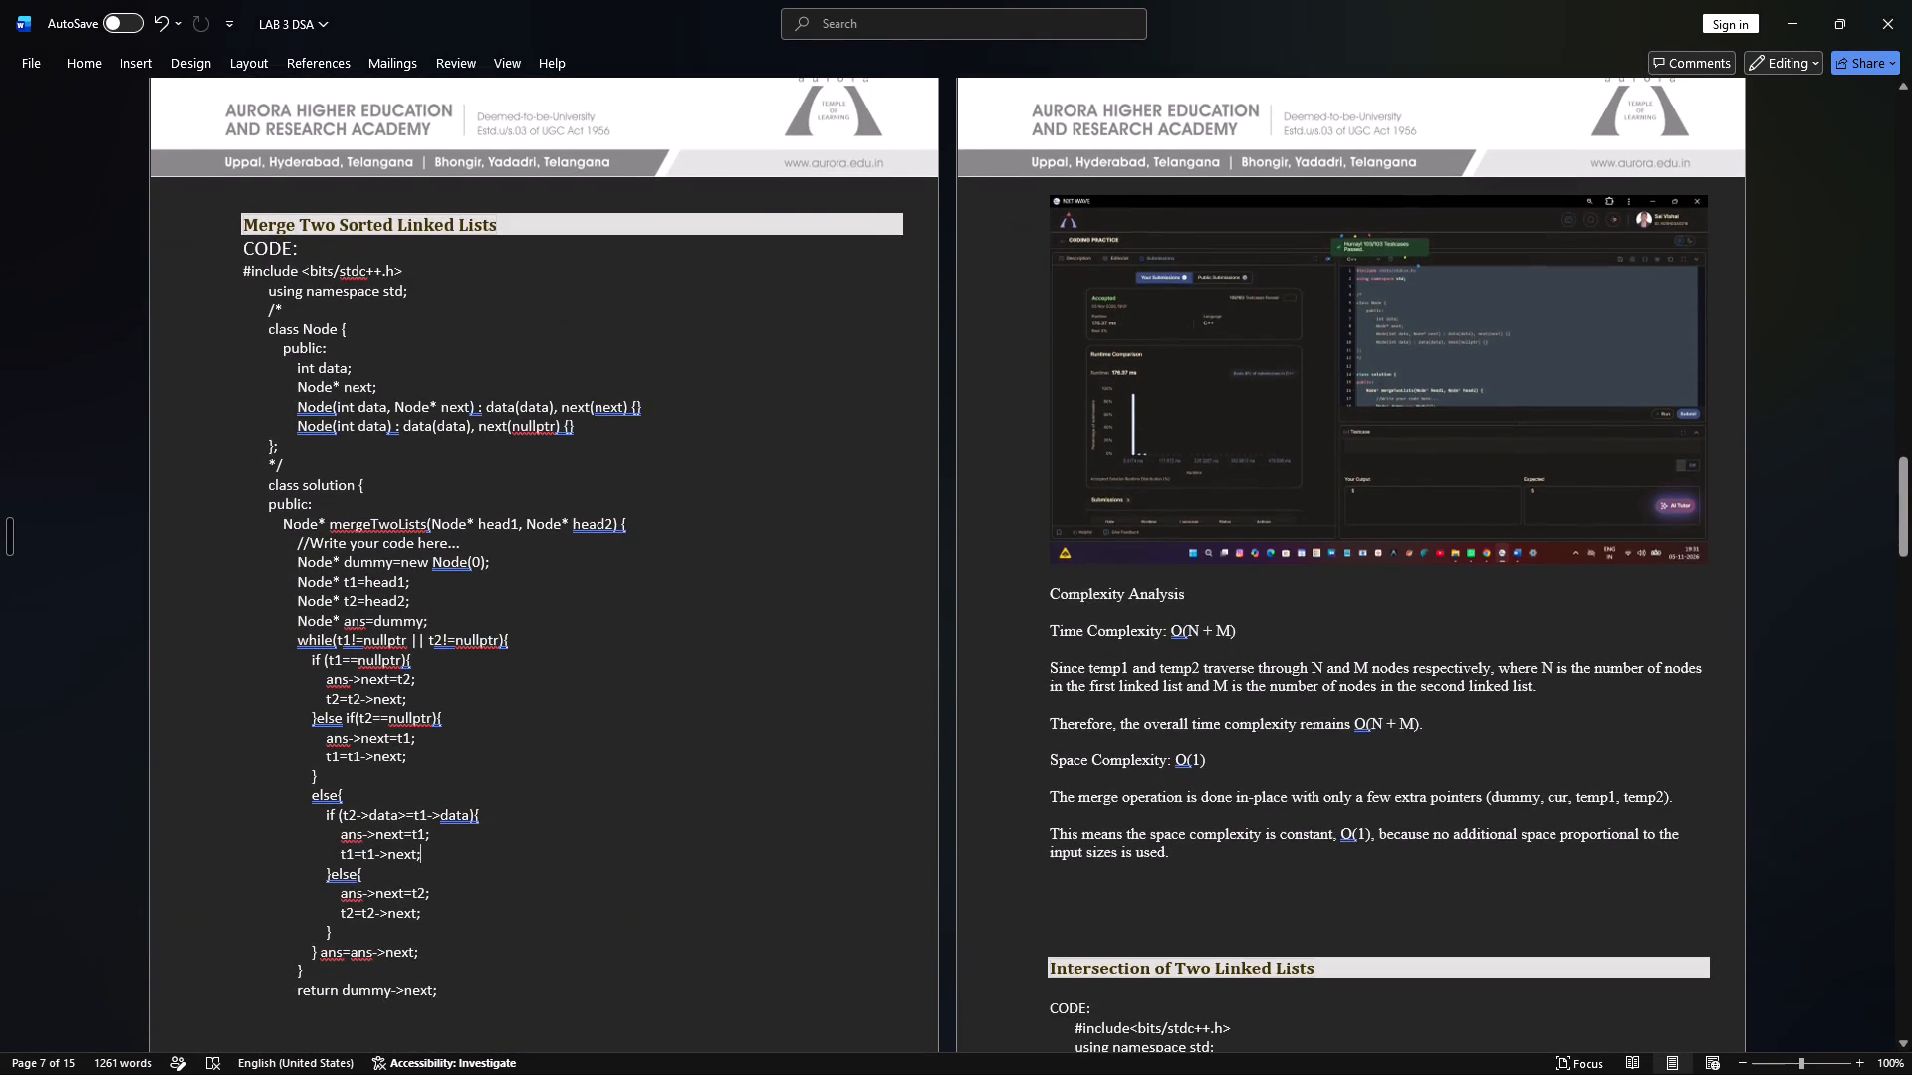
scroll(717, 660, up, 1)
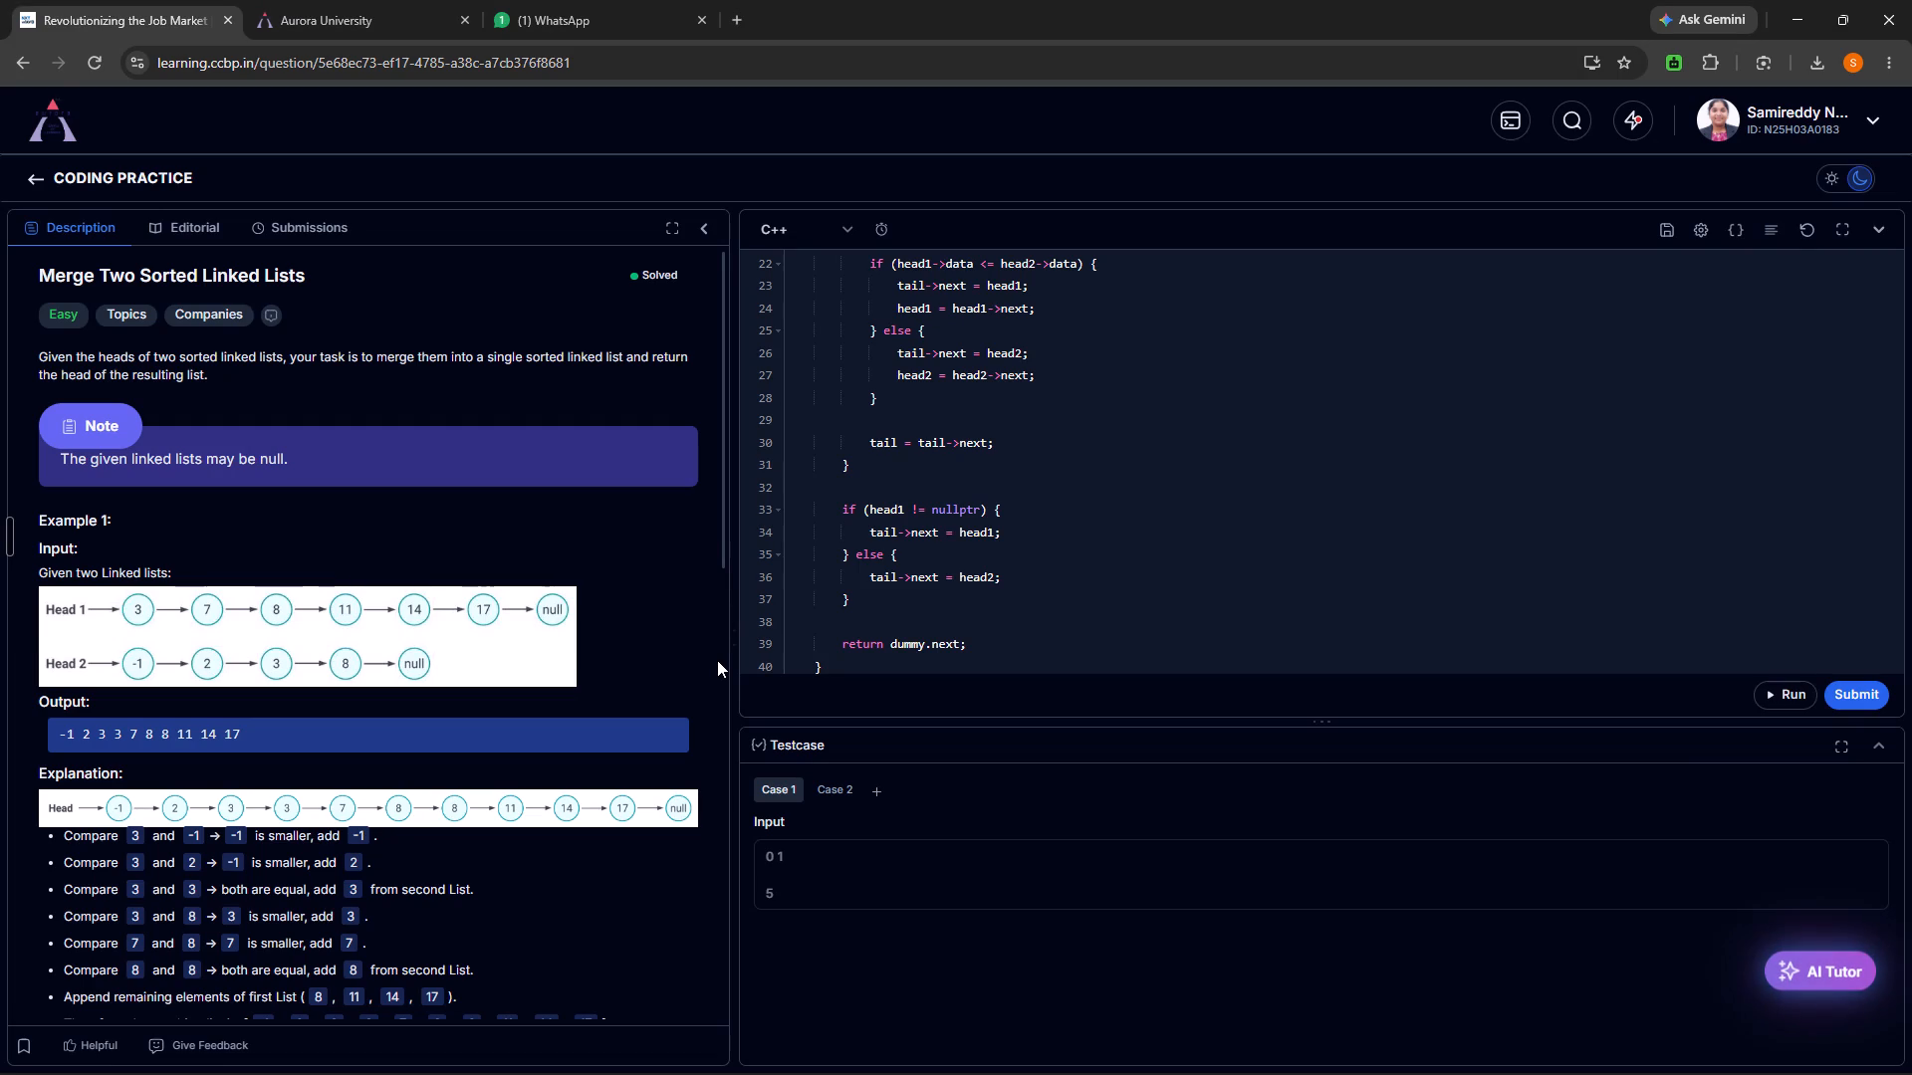
Return to Chrome and copy the entire Merge Two Sorted Linked Lists solution from the code editor.
click(1349, 398)
key(ctrl+a)
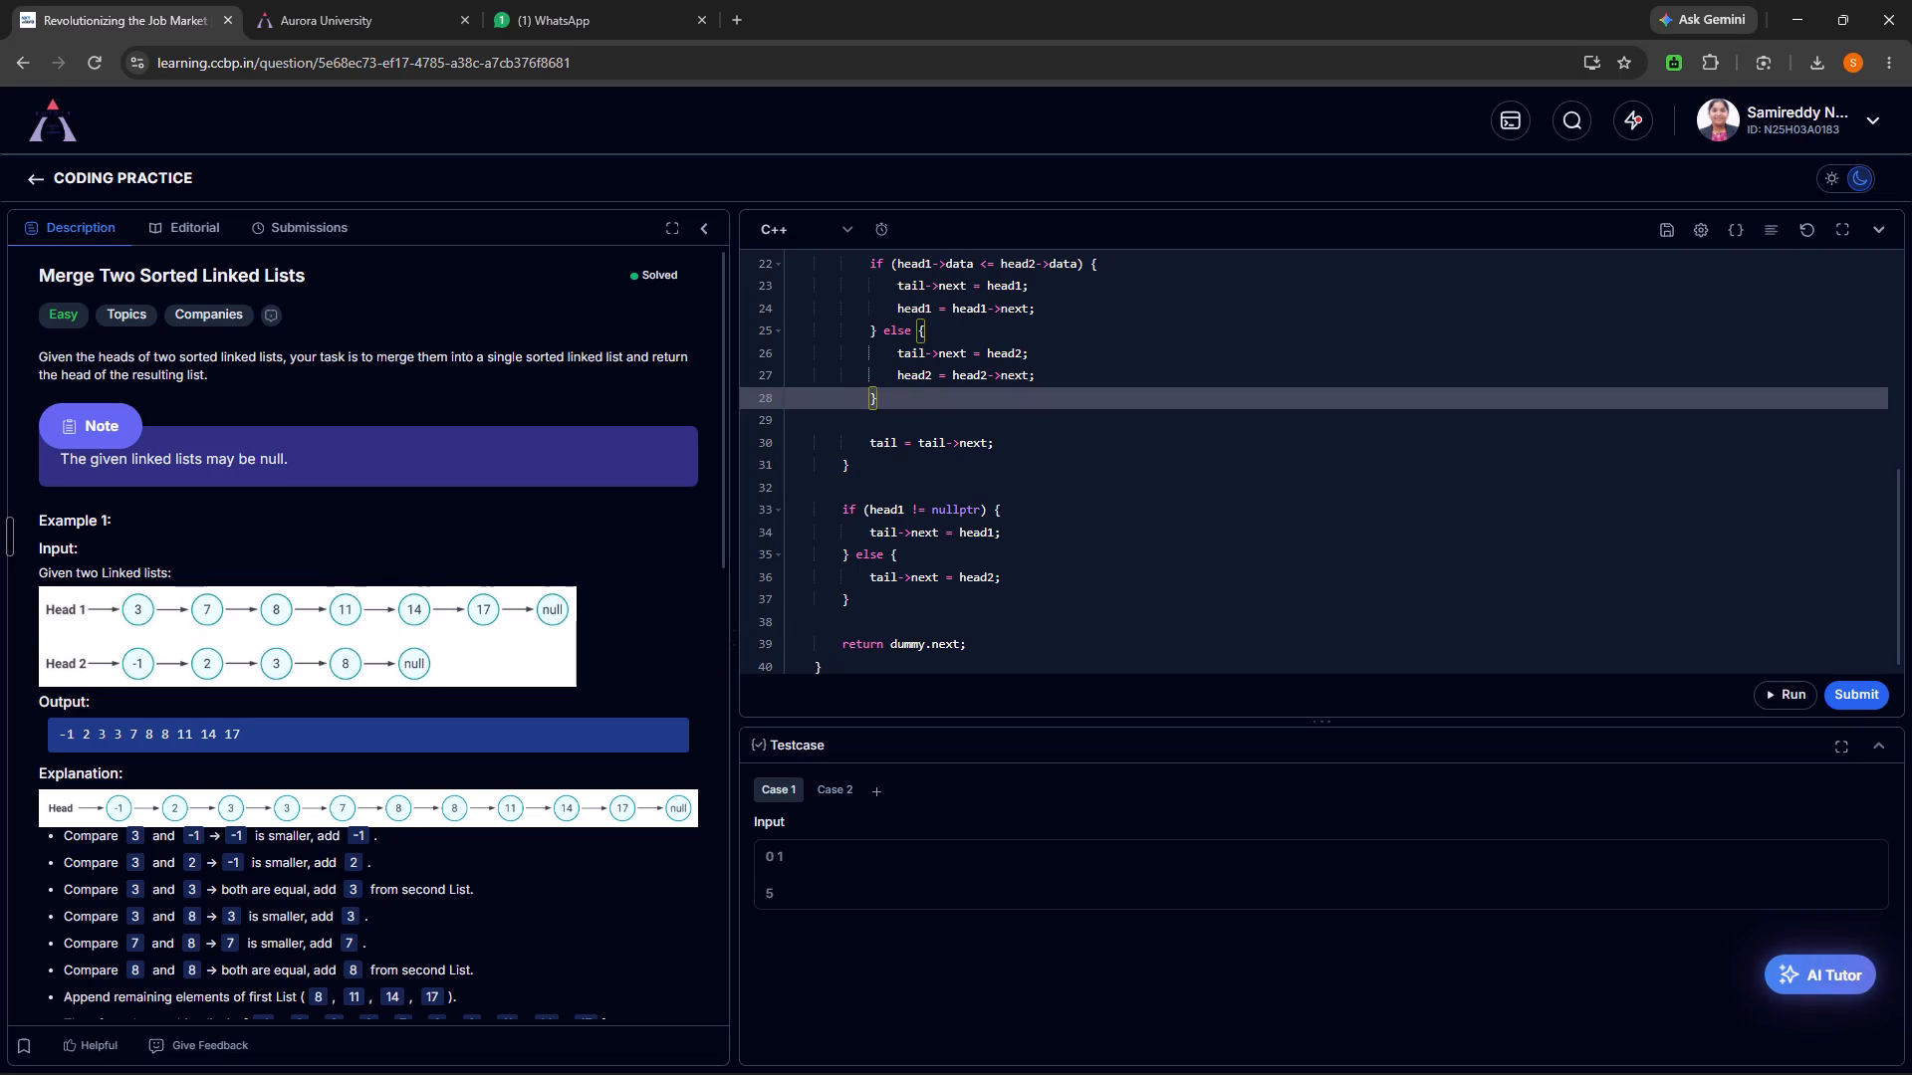
key(ctrl+c)
key(ctrl+c)
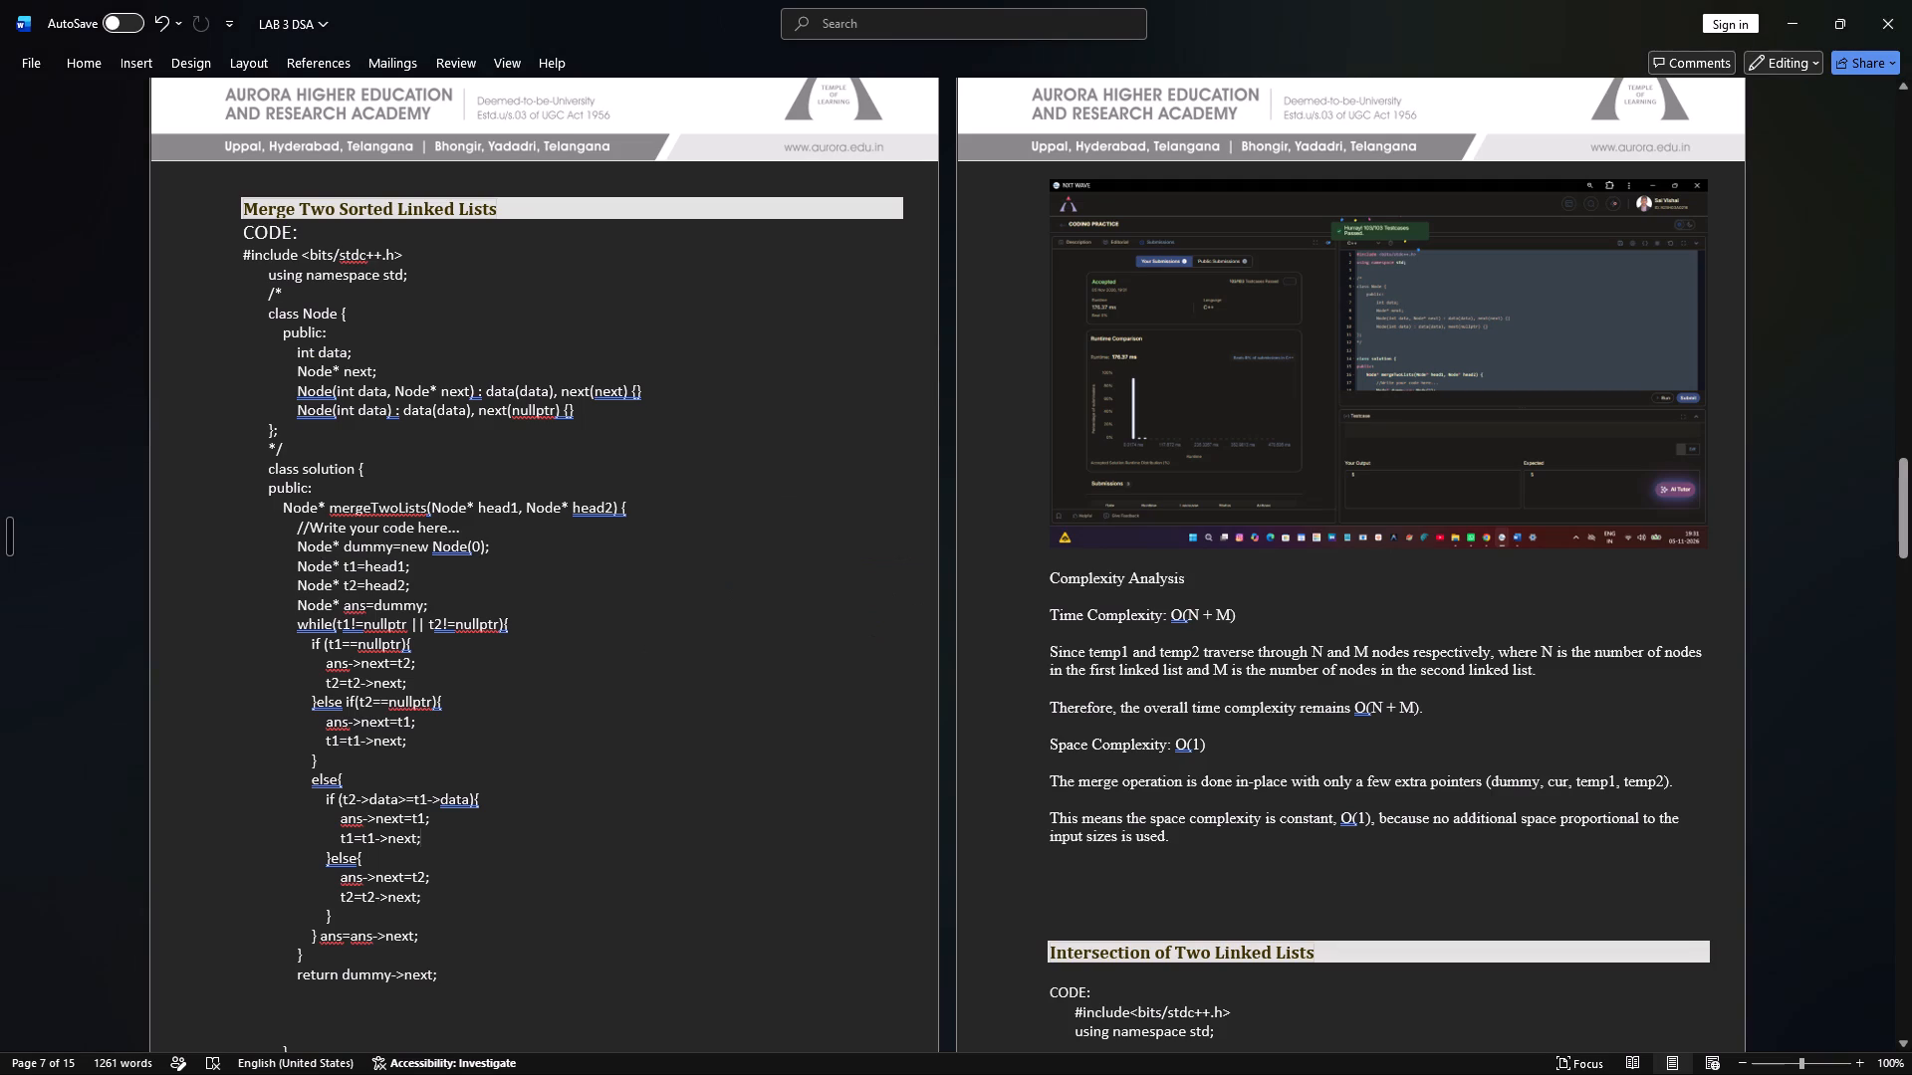
In Word, replace the entire Merge Two Sorted Linked Lists code on page 7 with the copied solution.
drag(241, 256, 484, 740)
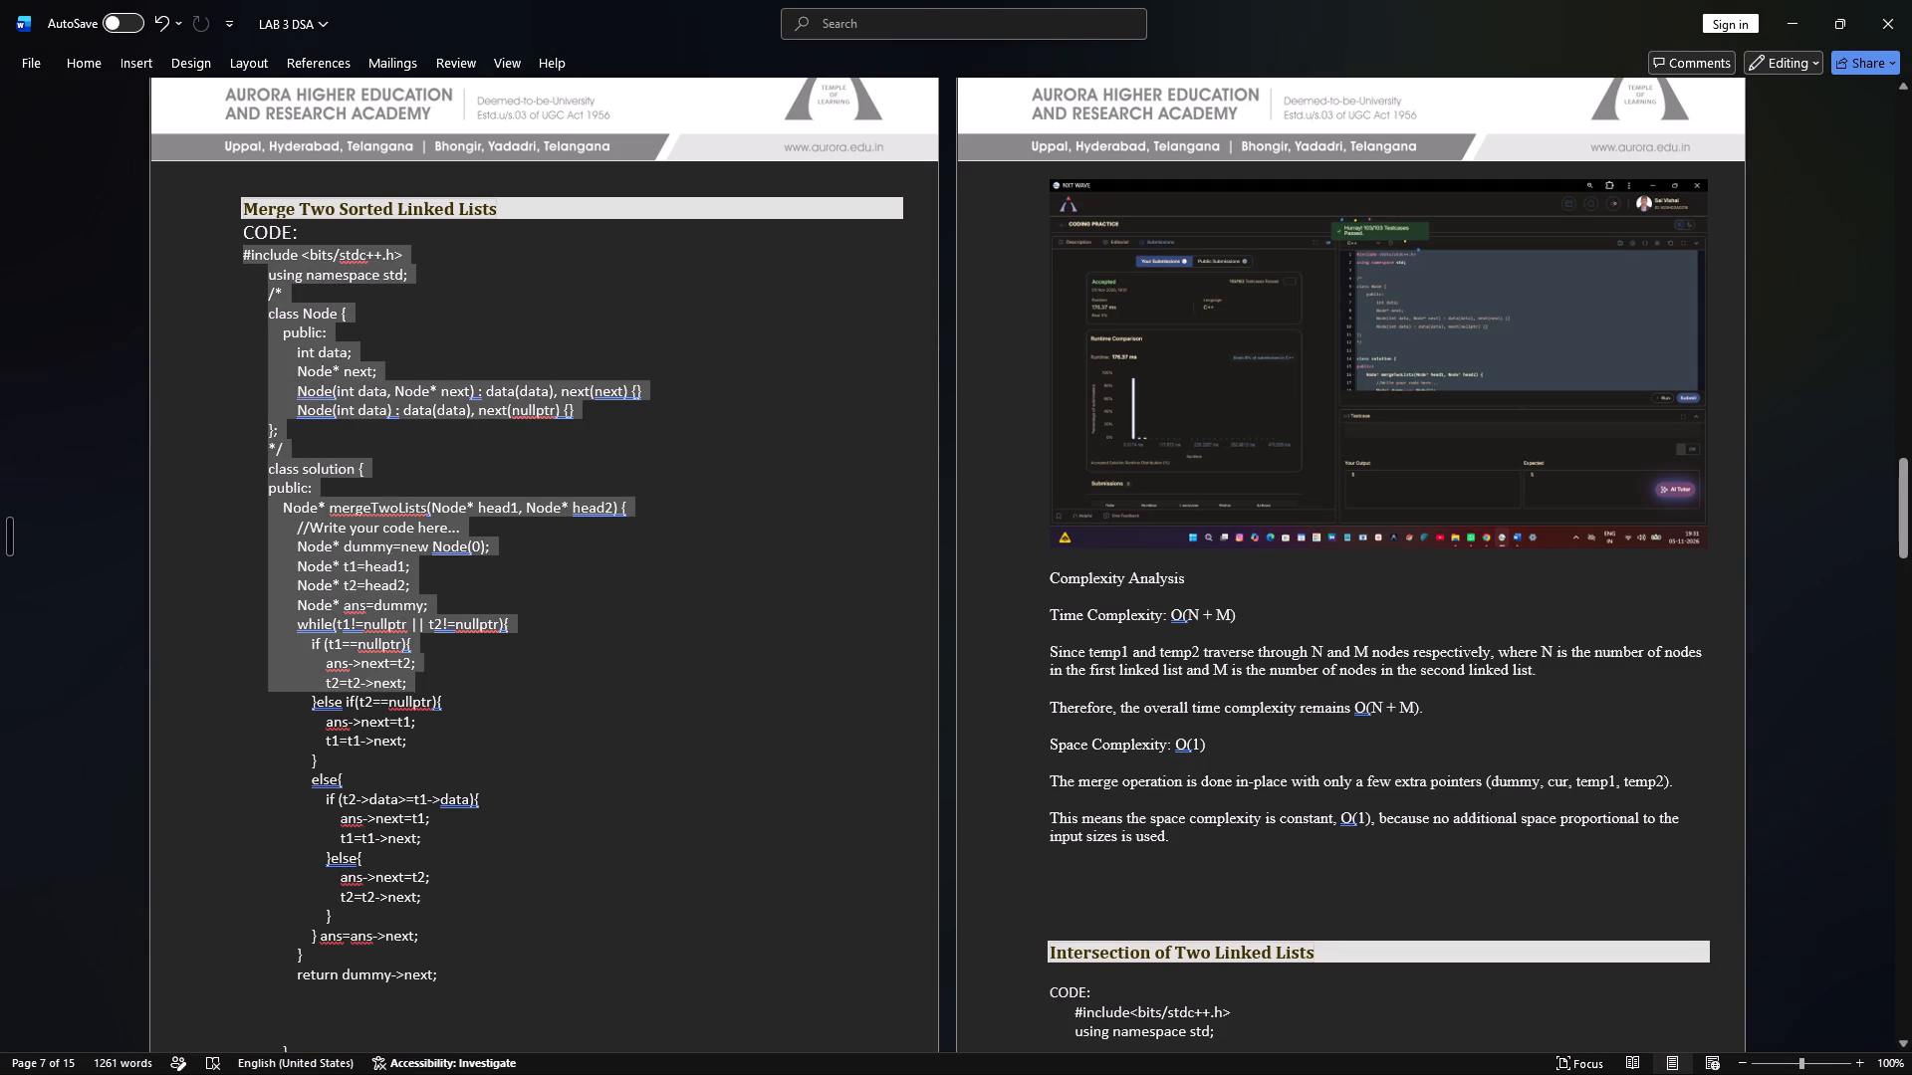
drag(484, 740, 379, 994)
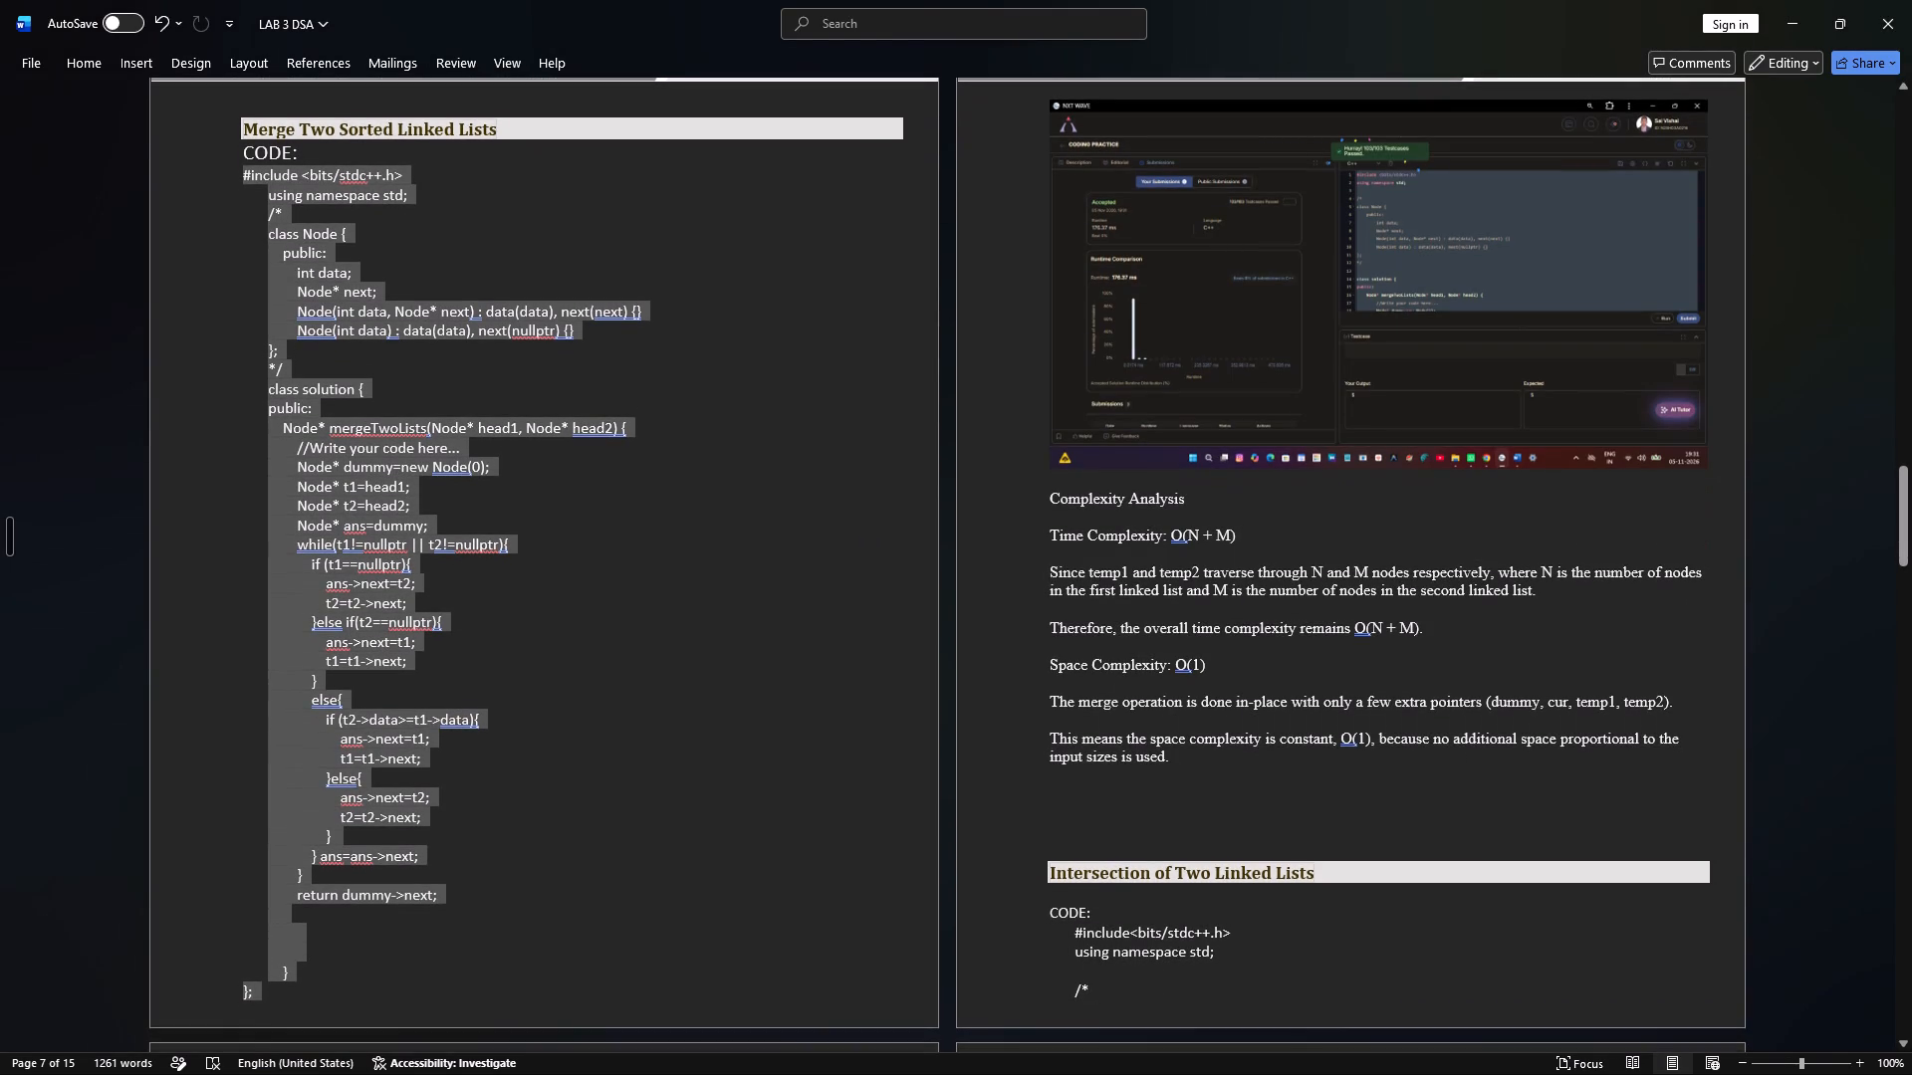
drag(379, 994, 275, 971)
drag(275, 971, 272, 992)
key(ctrl+v)
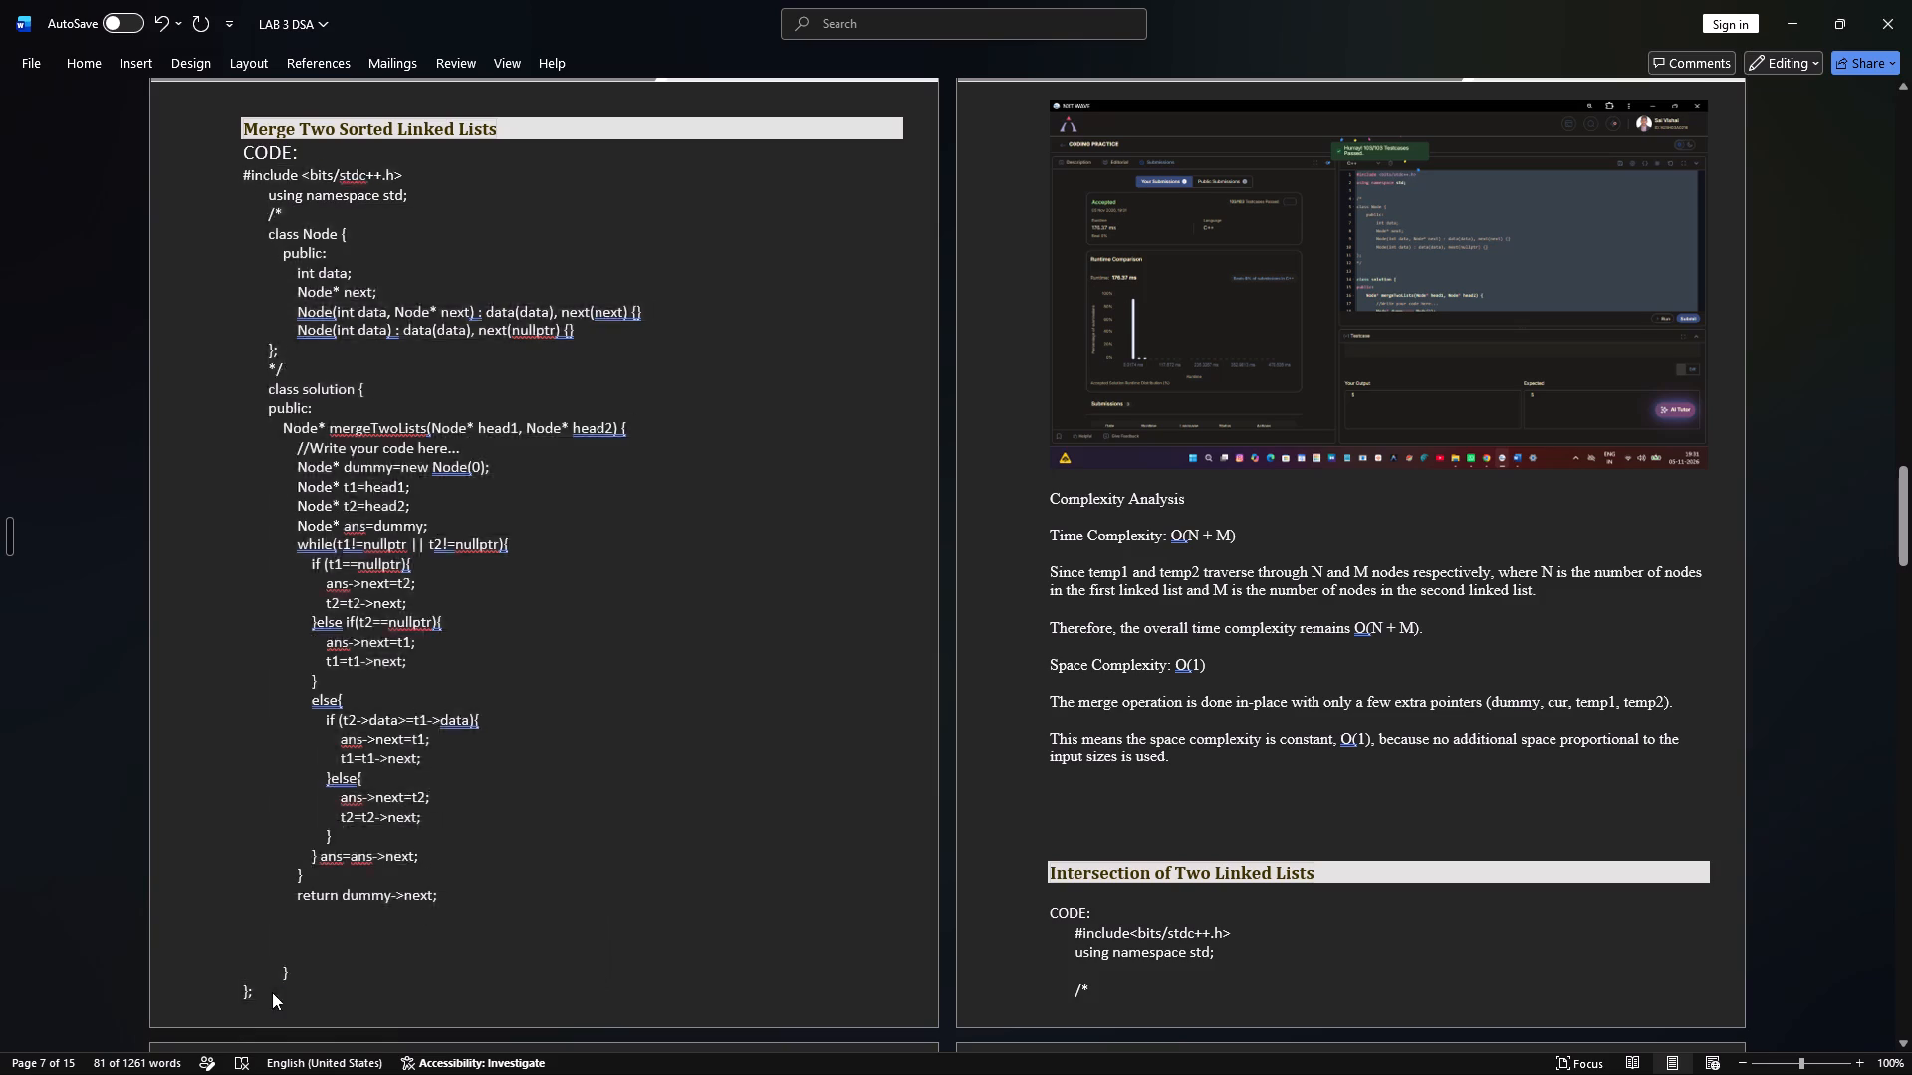
Insert a blank line between the CODE: label and the first line of the Merge Two Sorted Linked Lists code.
scroll(664, 834, up, 1)
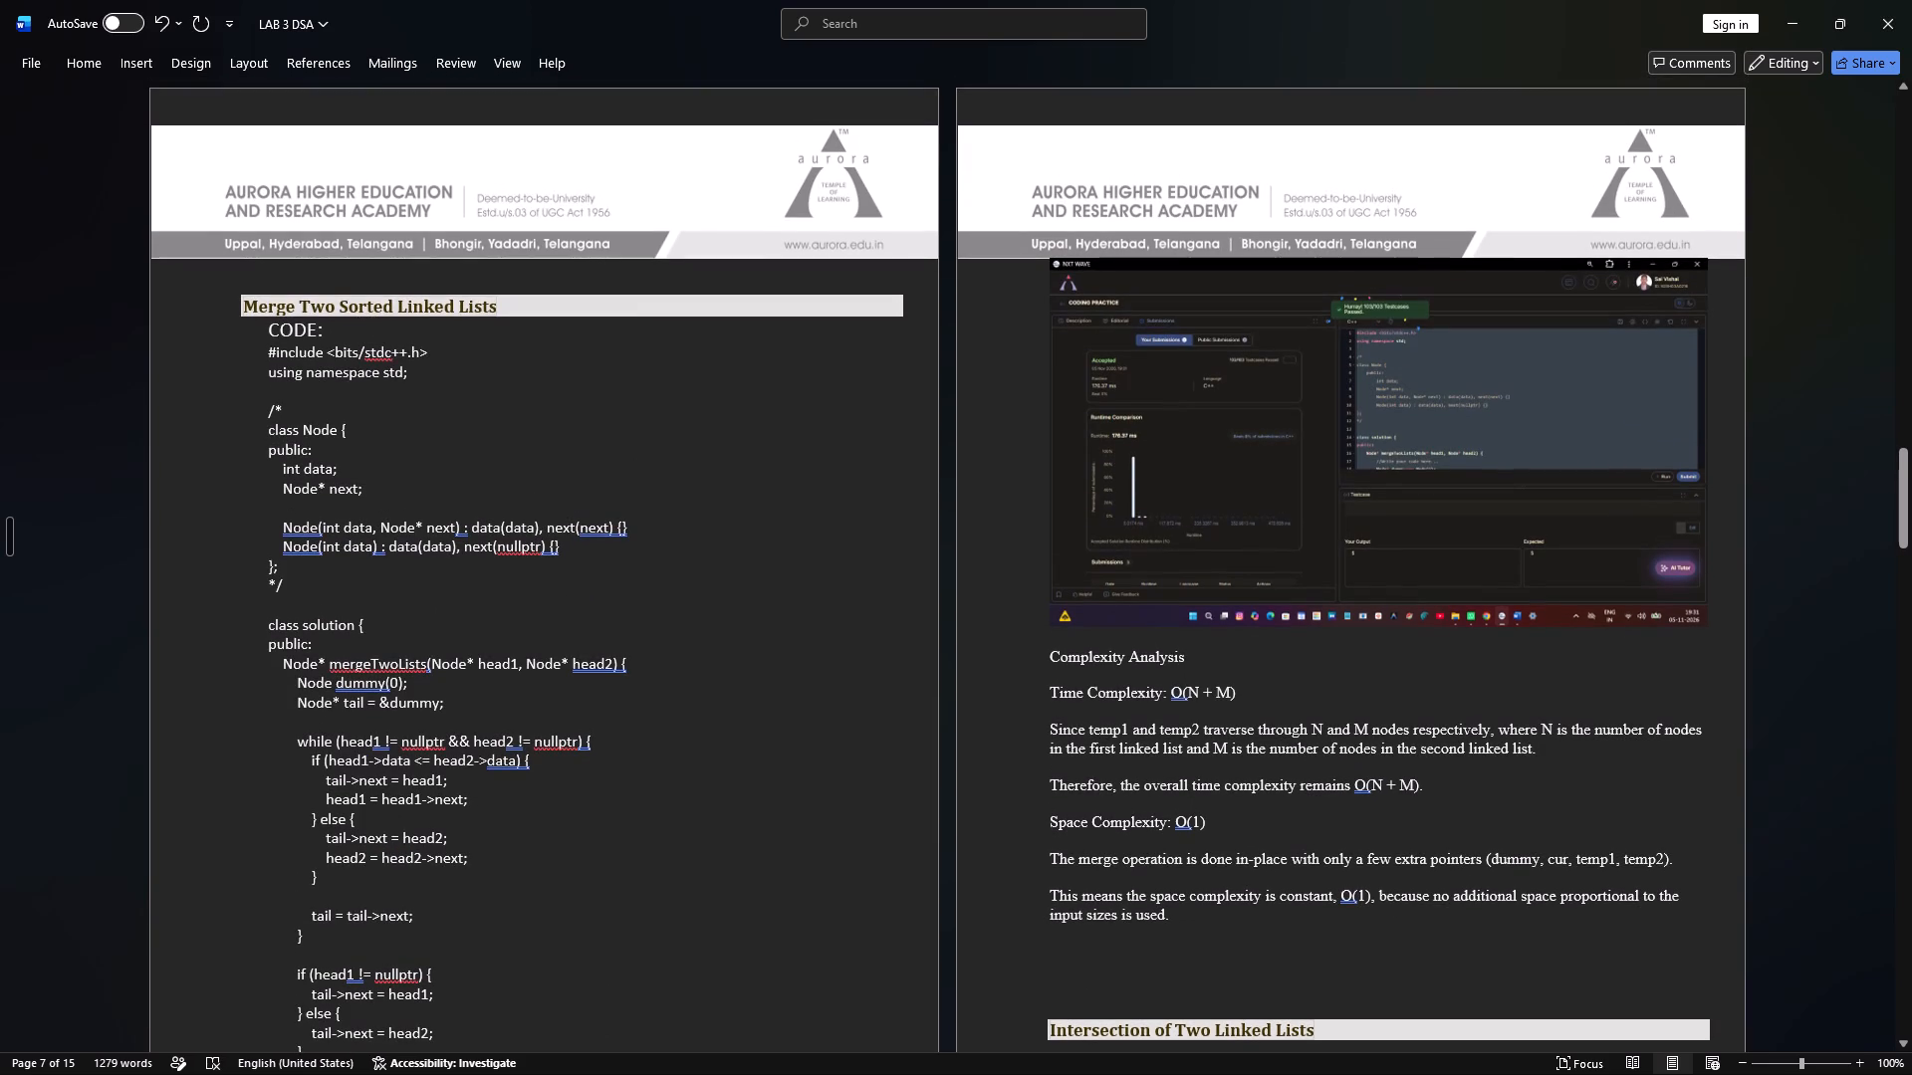
click(330, 332)
key(Return)
scroll(330, 332, right, 1)
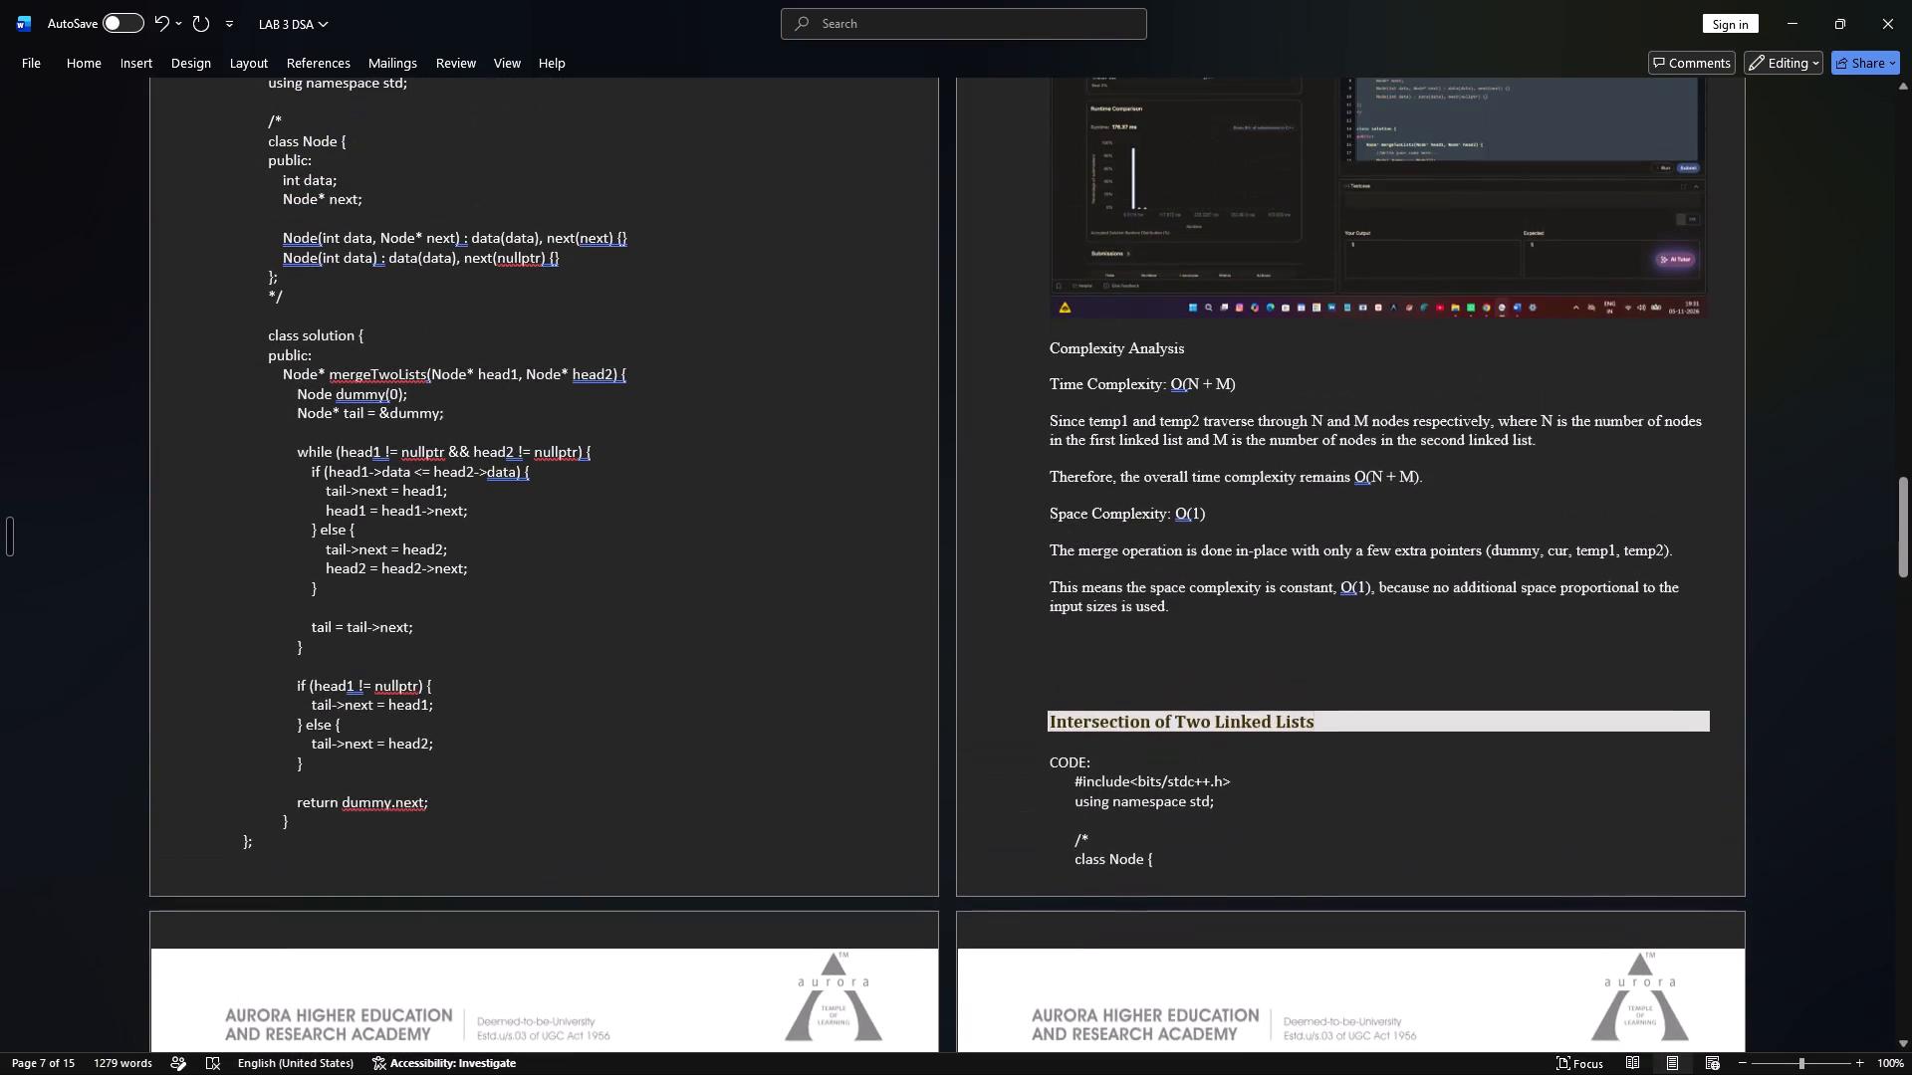
scroll(335, 464, up, 1)
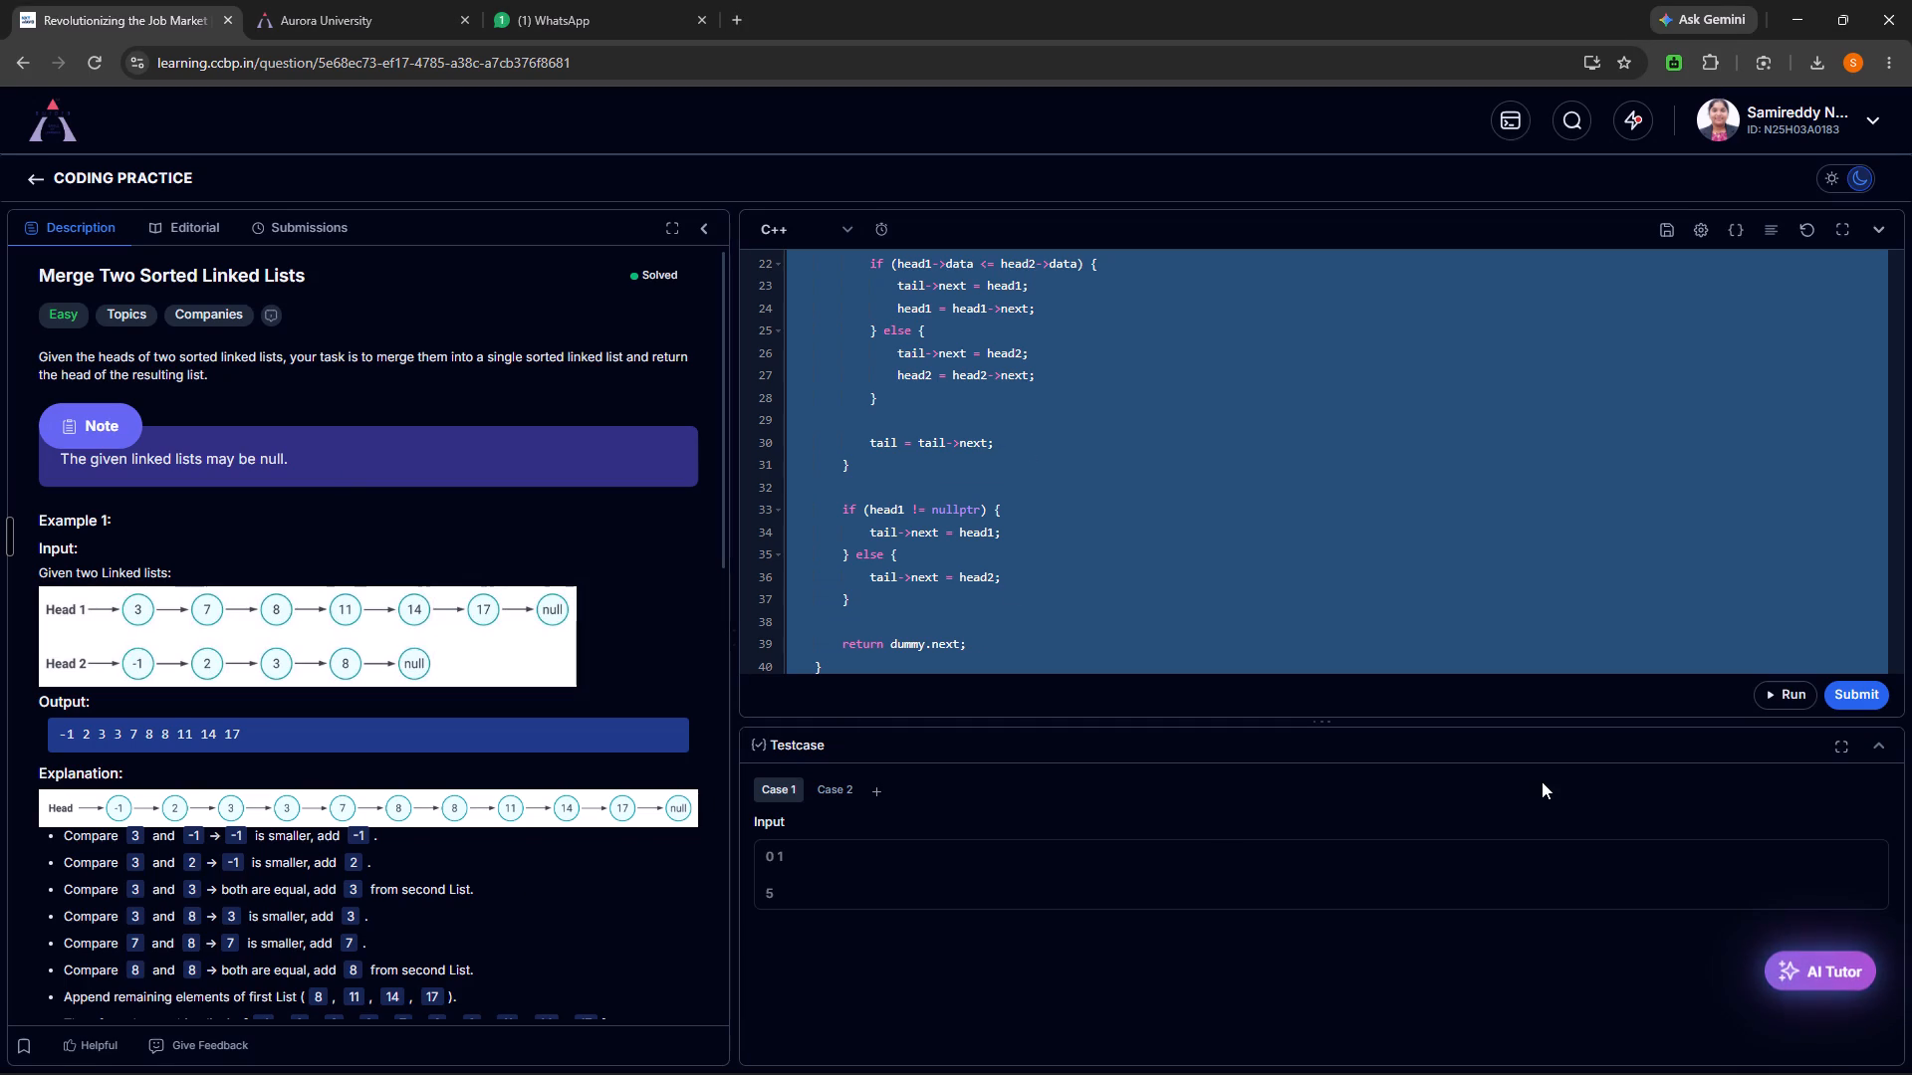
Switch to Chrome and submit the Merge Two Sorted Linked Lists solution for testing.
click(1542, 781)
click(1854, 699)
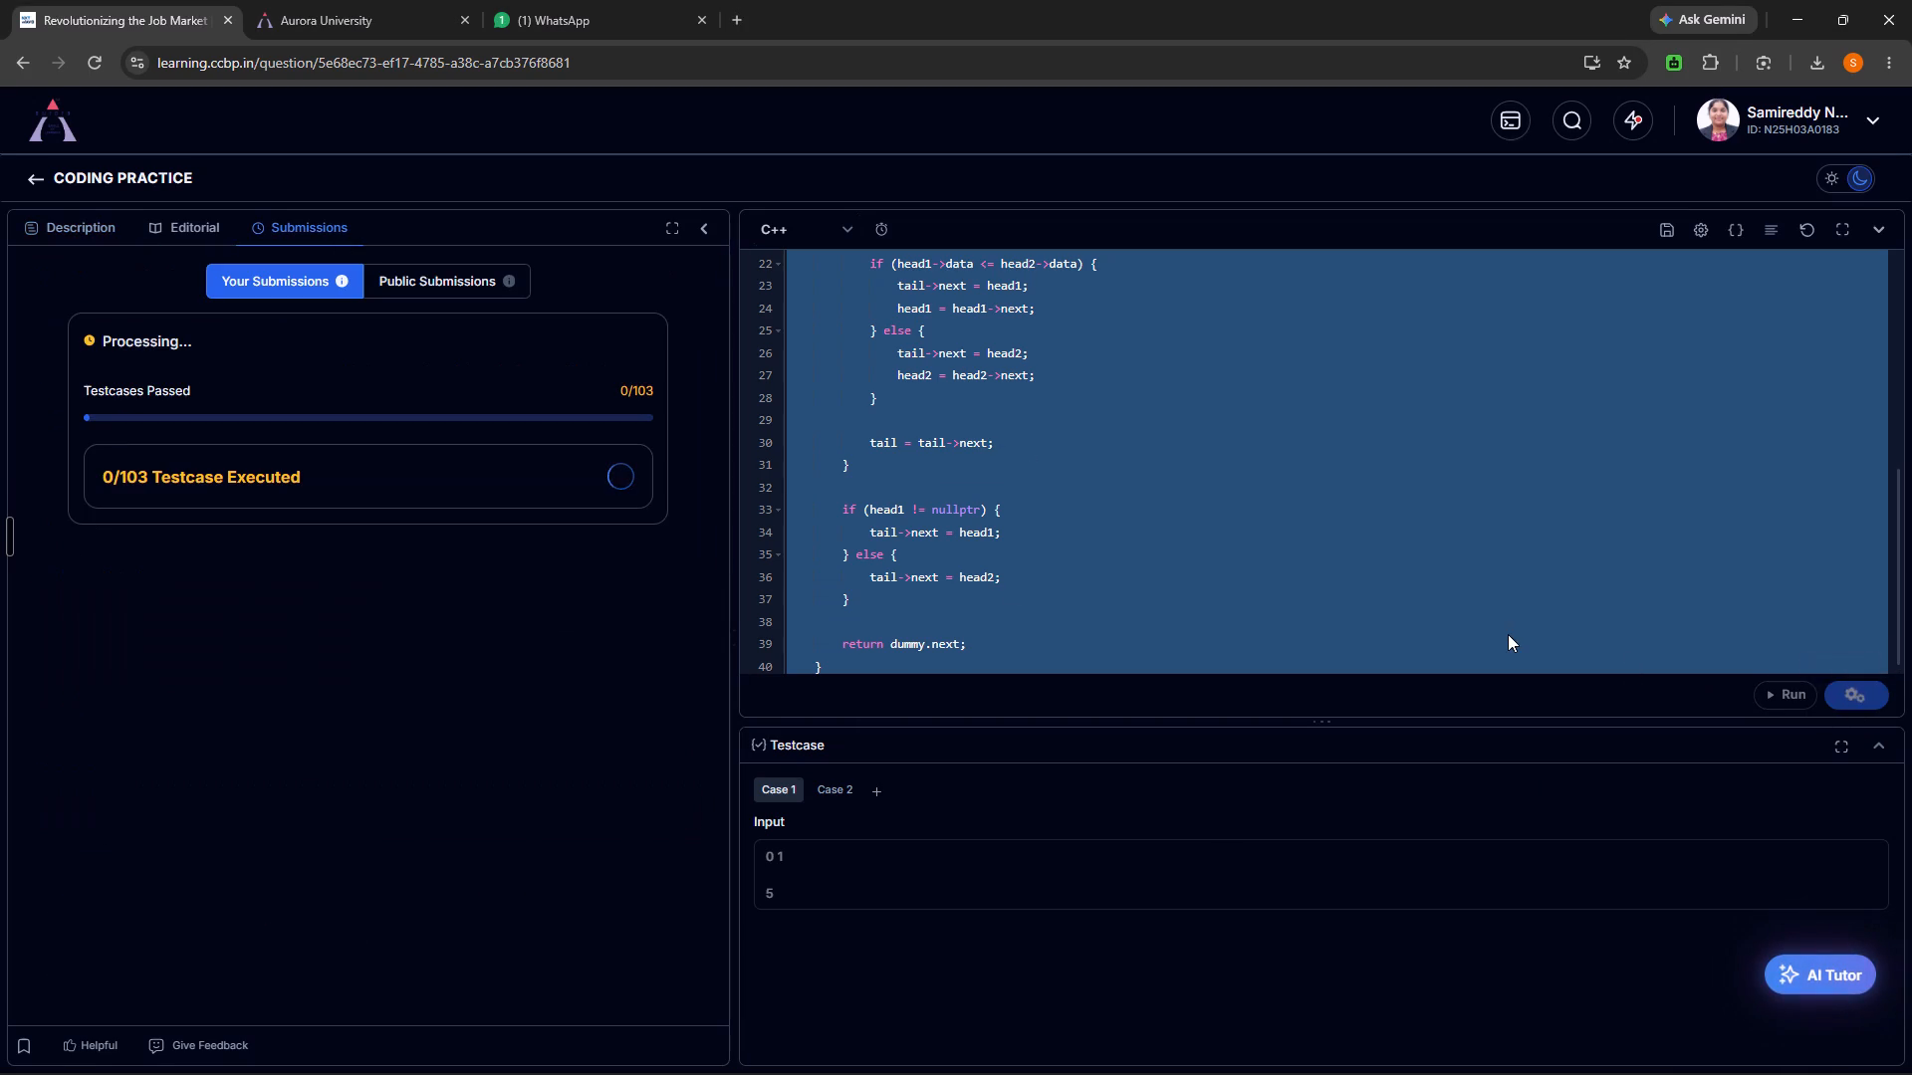
click(1508, 634)
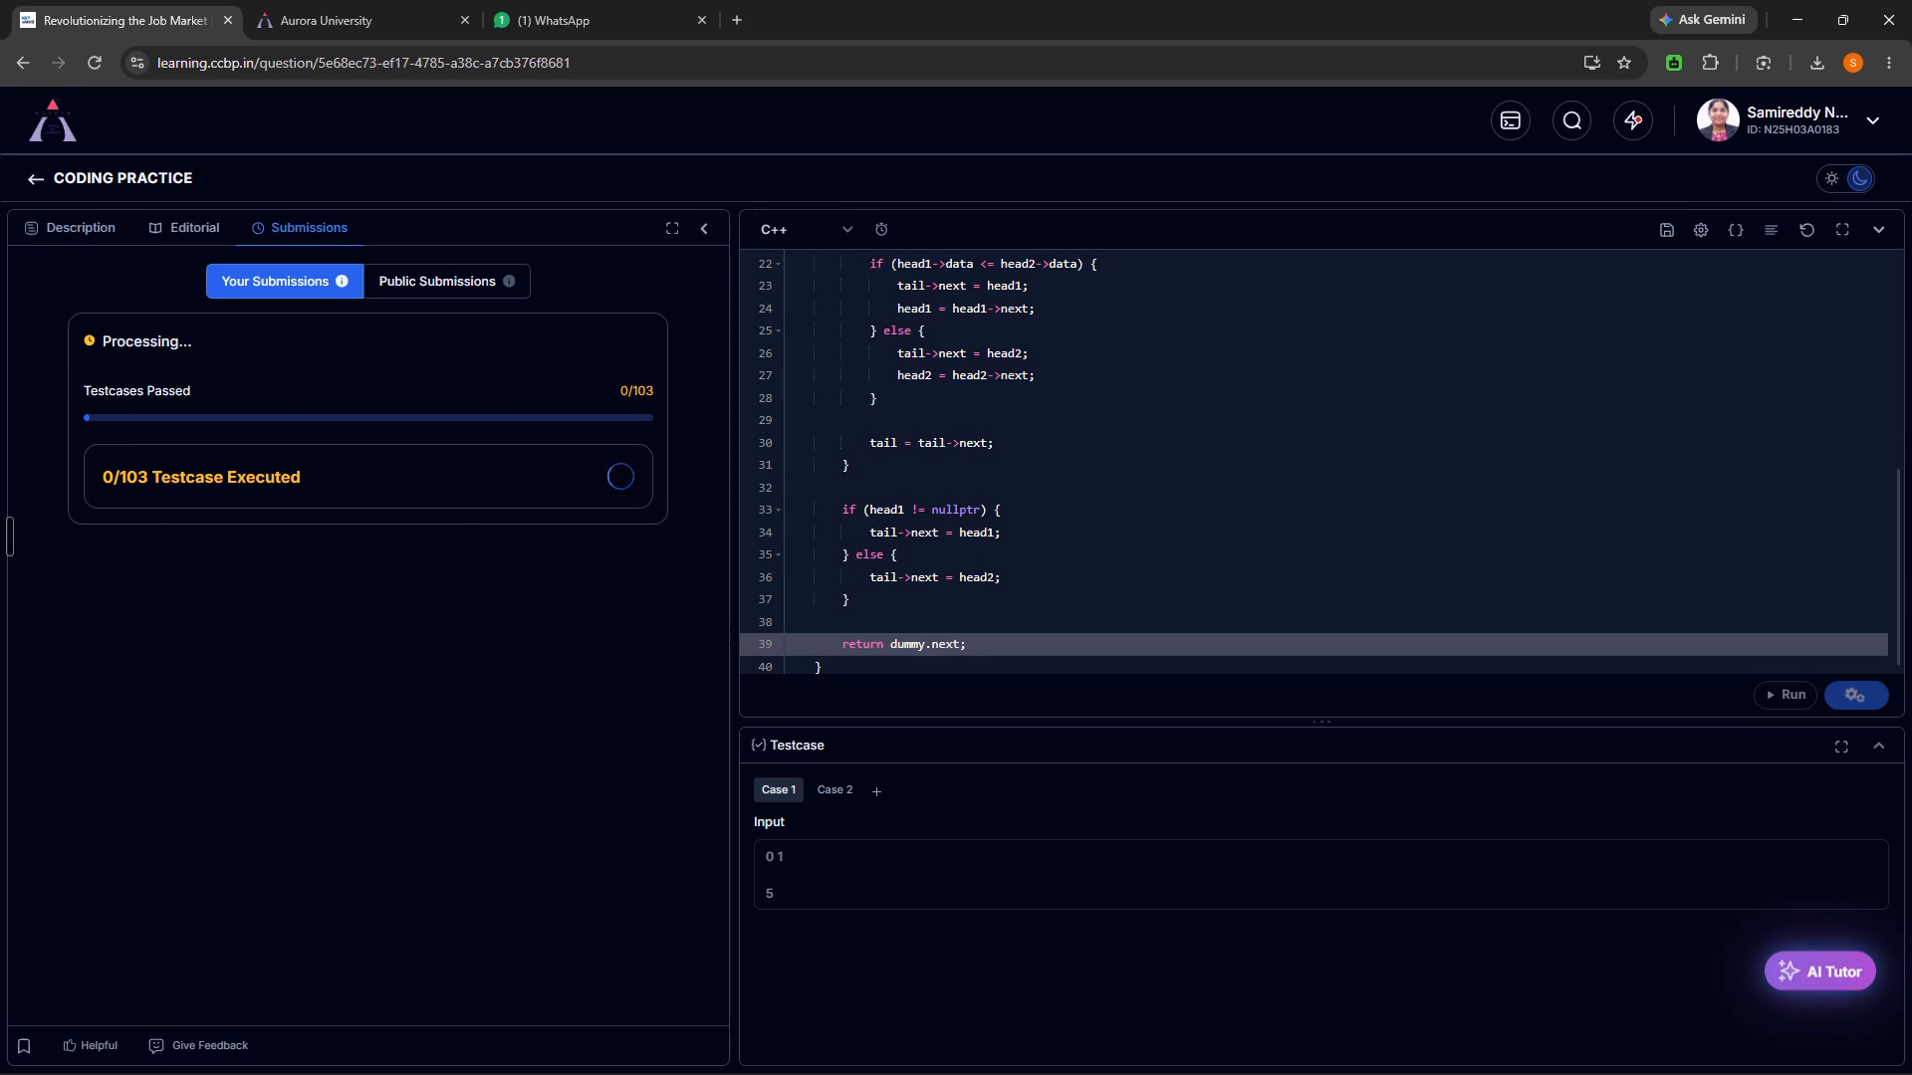
Capture a screenshot of the whole coding page, with the submission result and the beginning of the code in view.
scroll(1508, 634, up, 8)
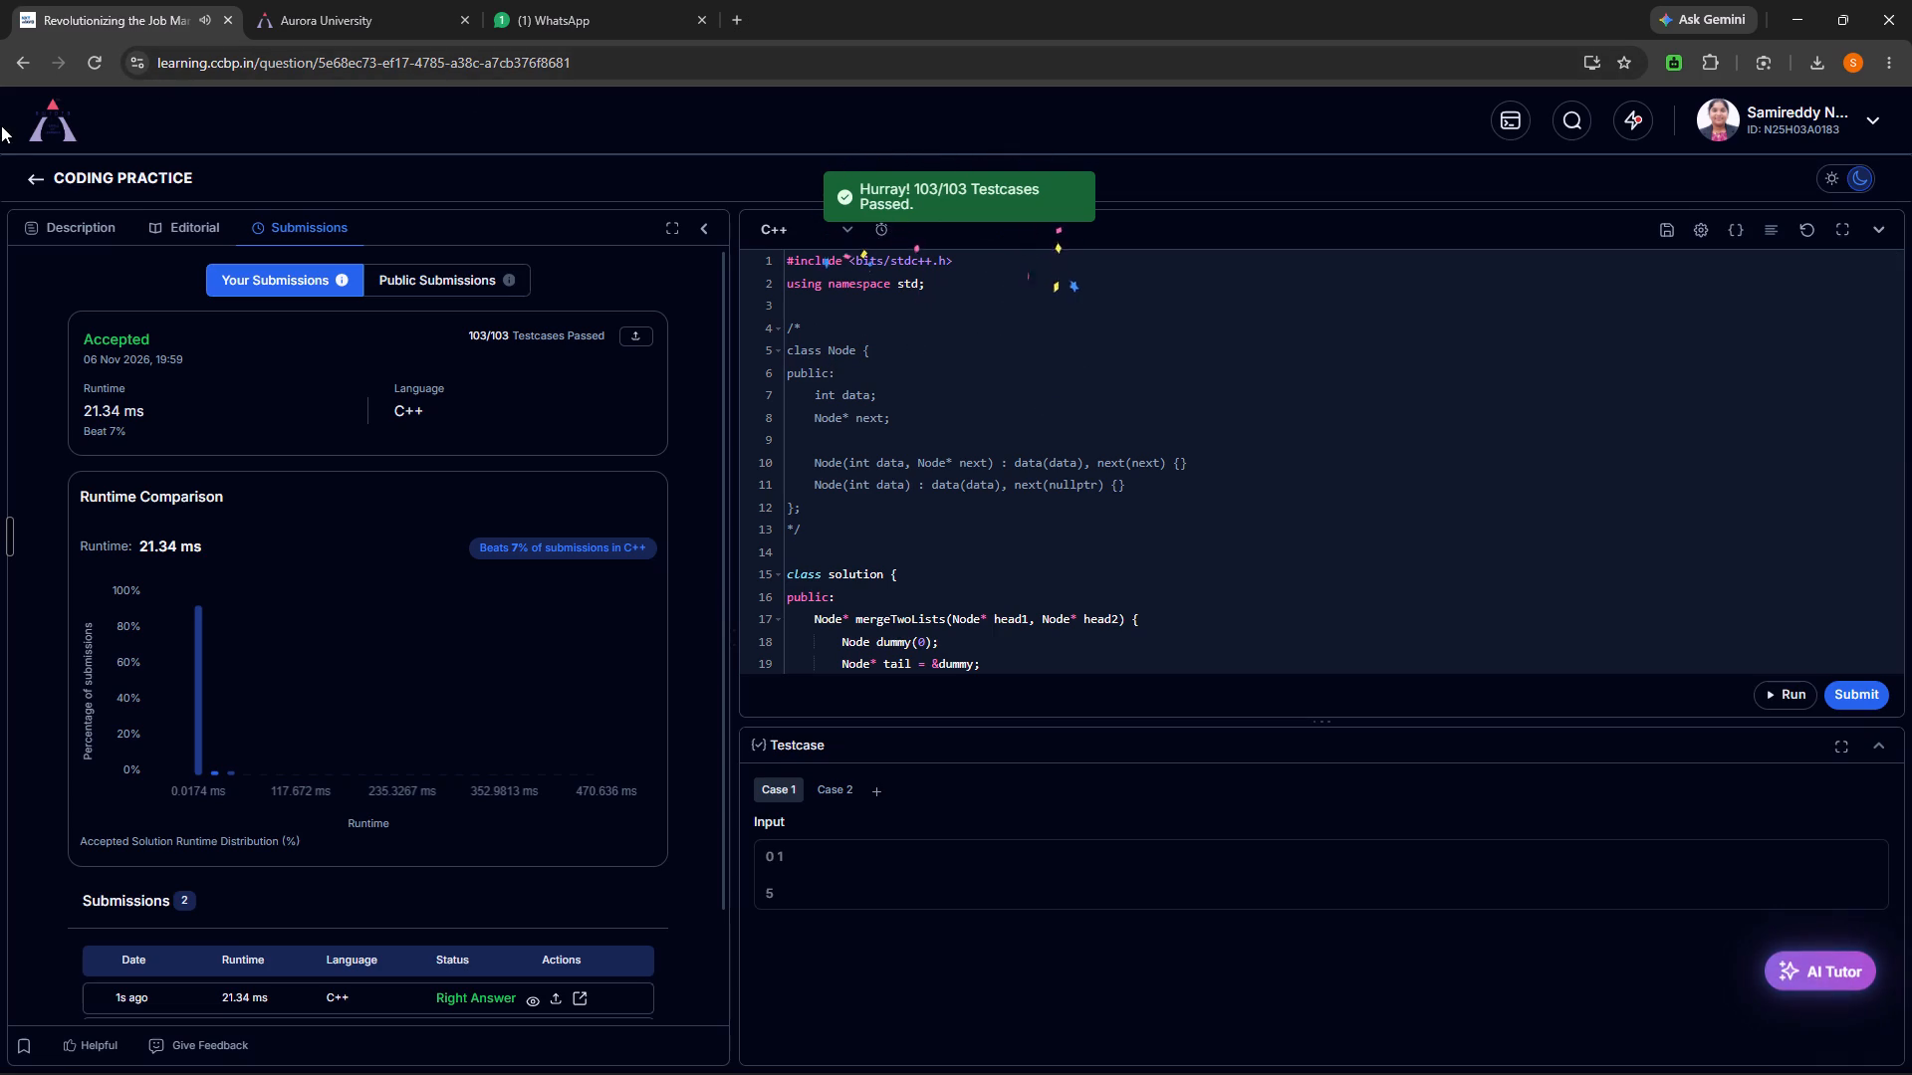
key(Print)
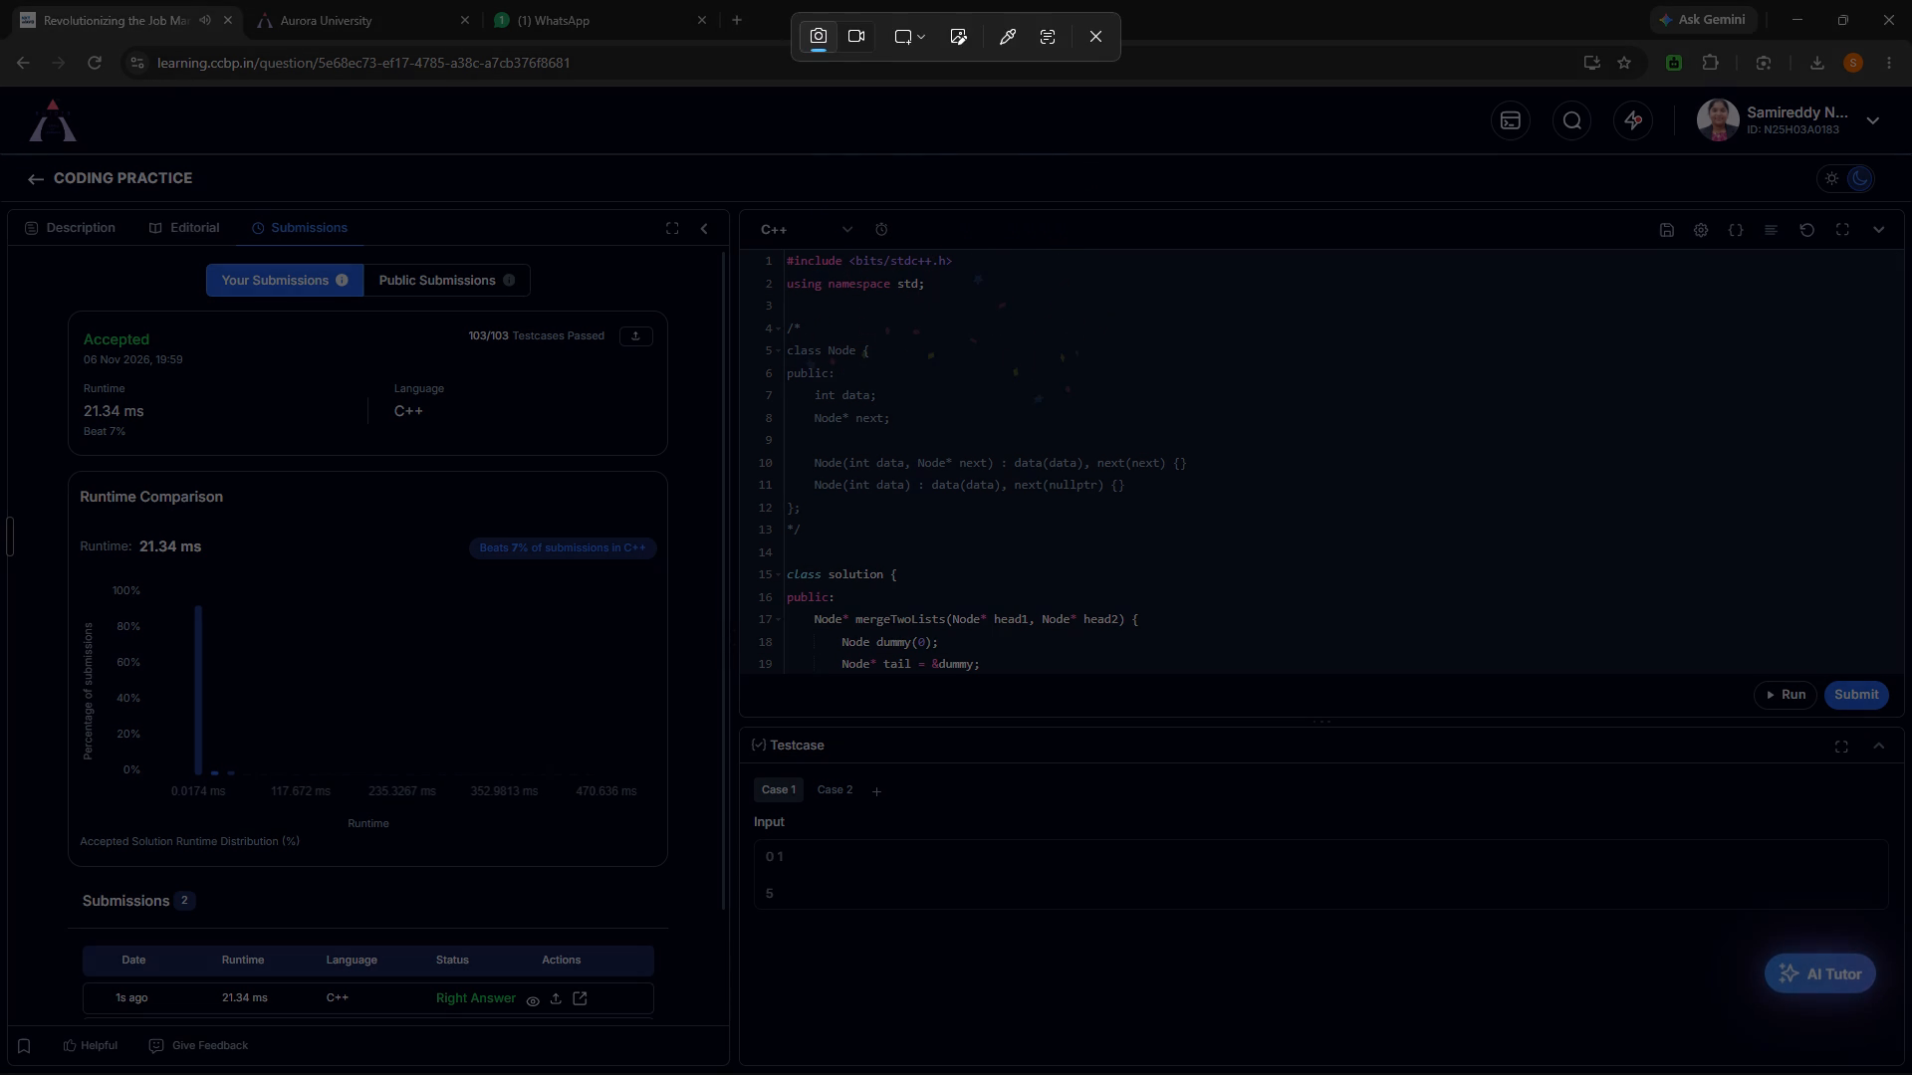
drag(0, 85, 1911, 1074)
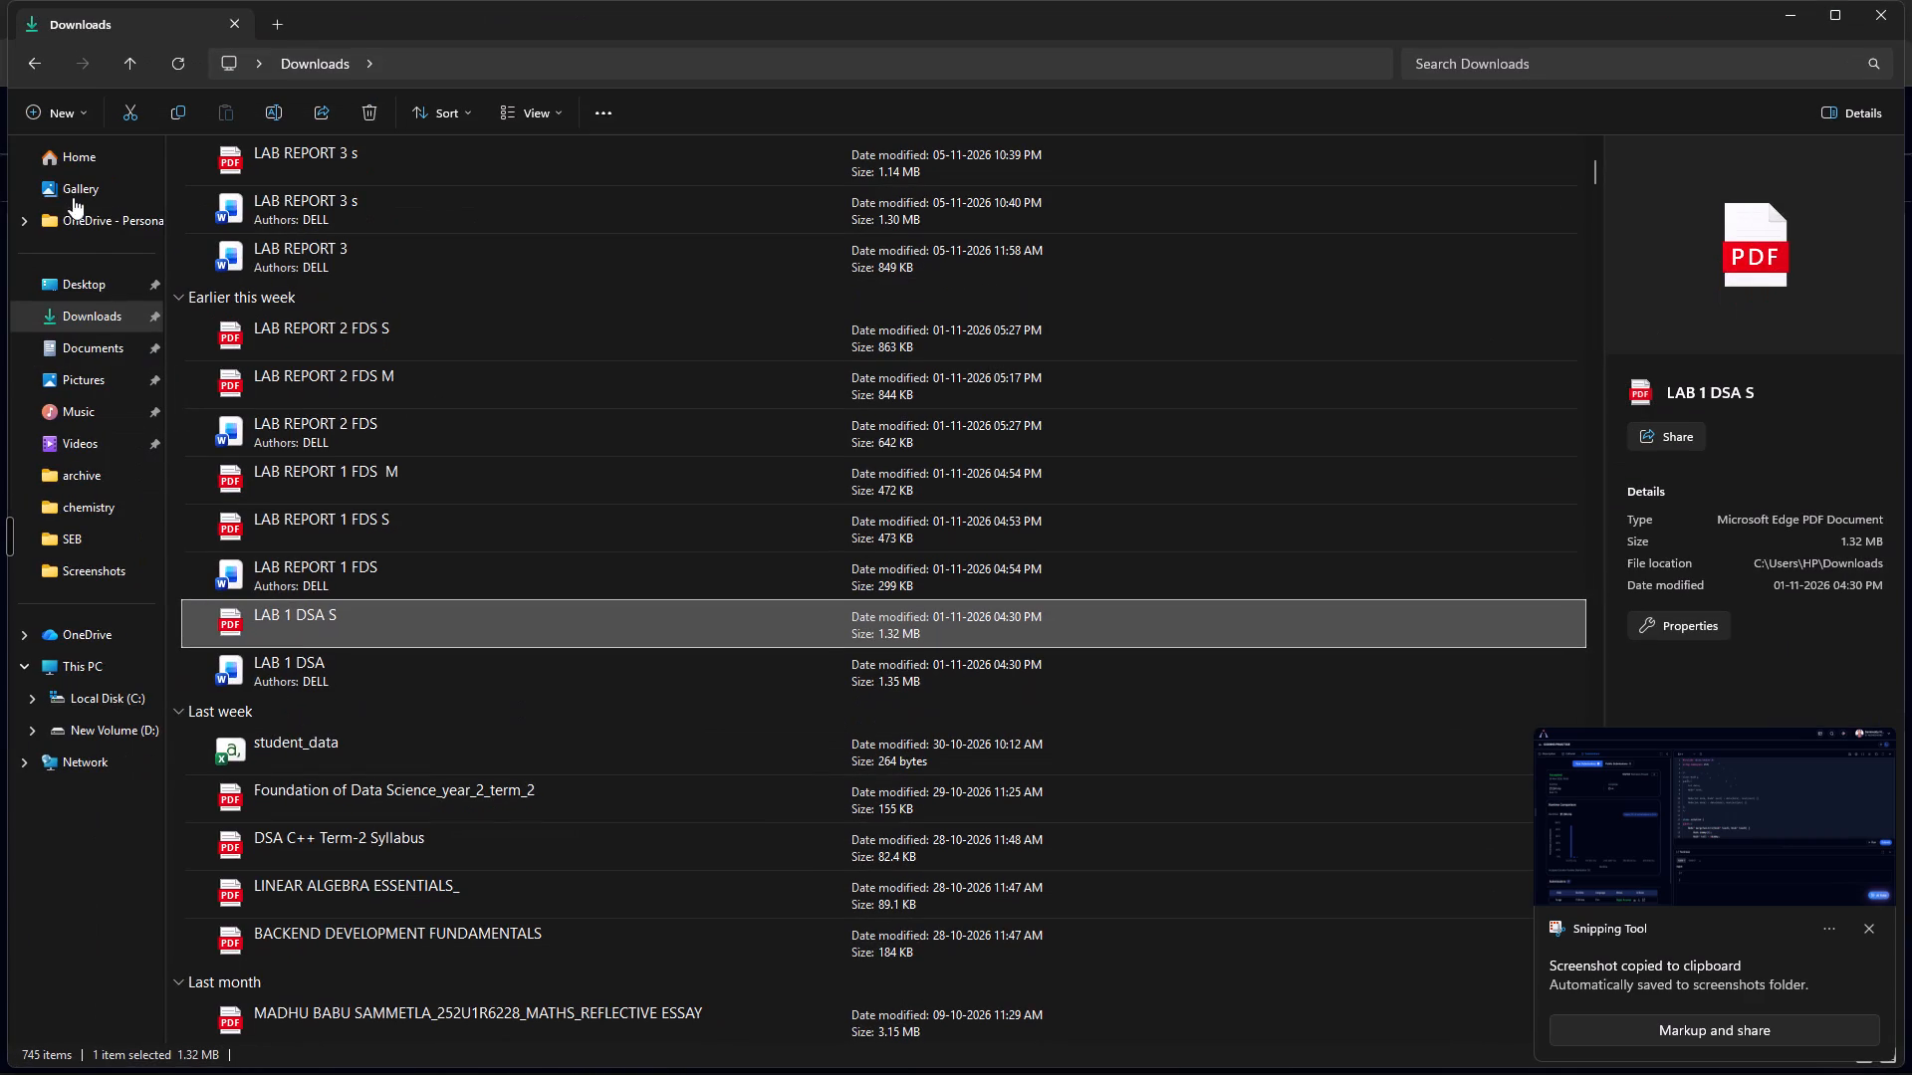
Switch to File Explorer and copy the newest screenshot from the Gallery.
click(65, 180)
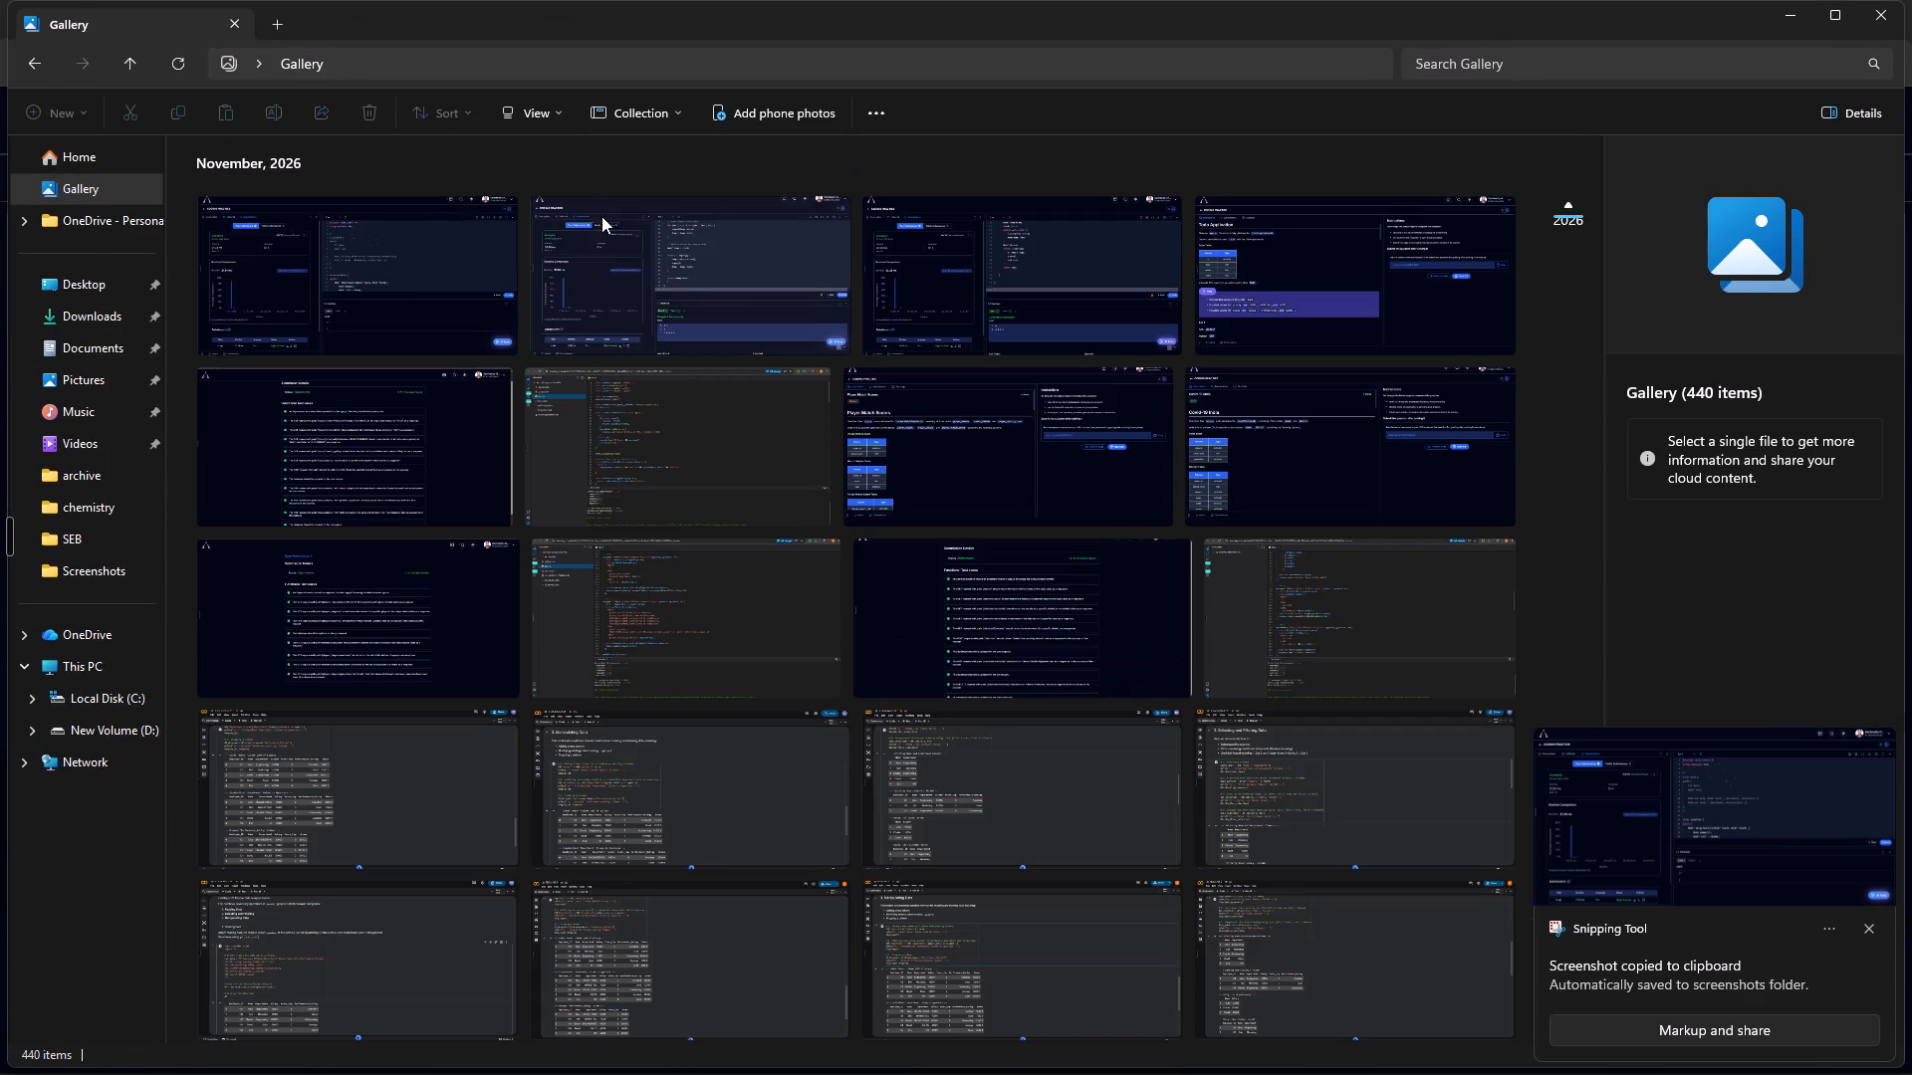
click(450, 258)
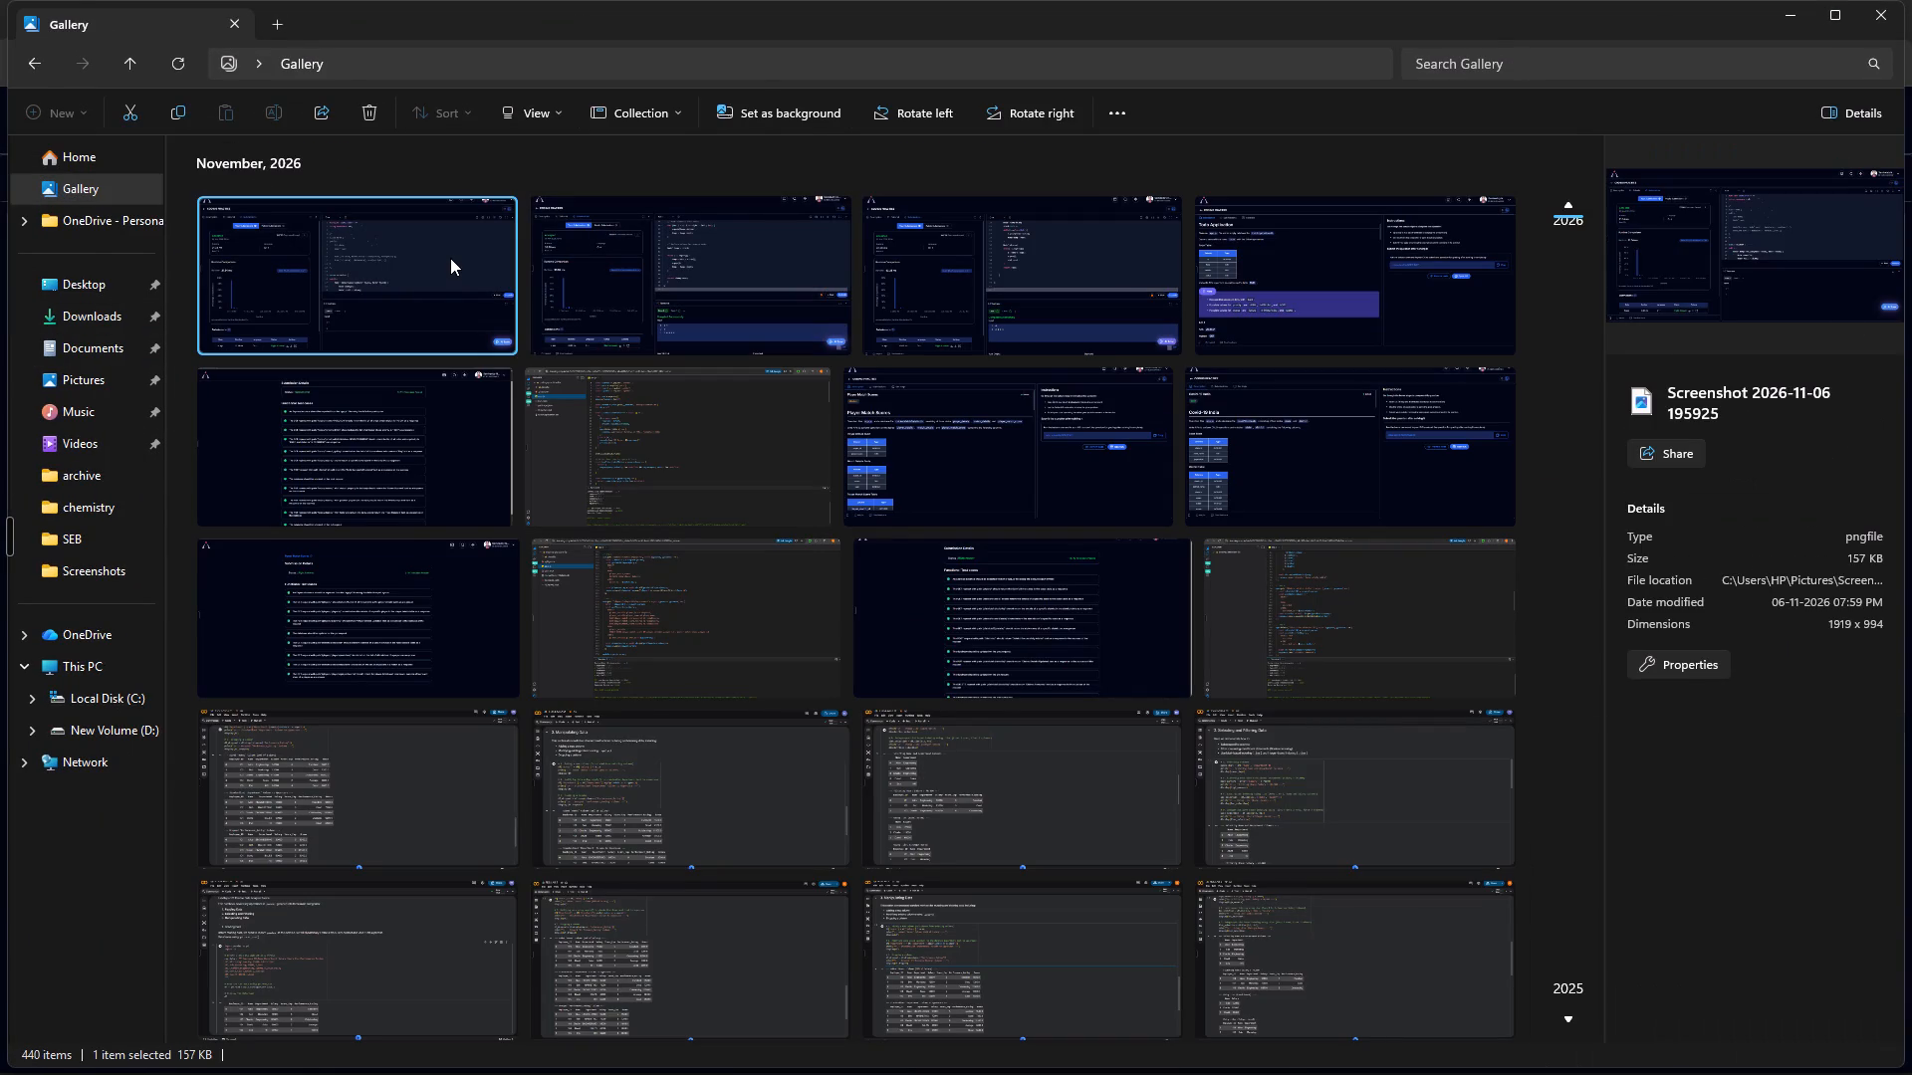
key(ctrl+c)
key(ctrl+c)
key(ctrl+c)
key(ctrl+c)
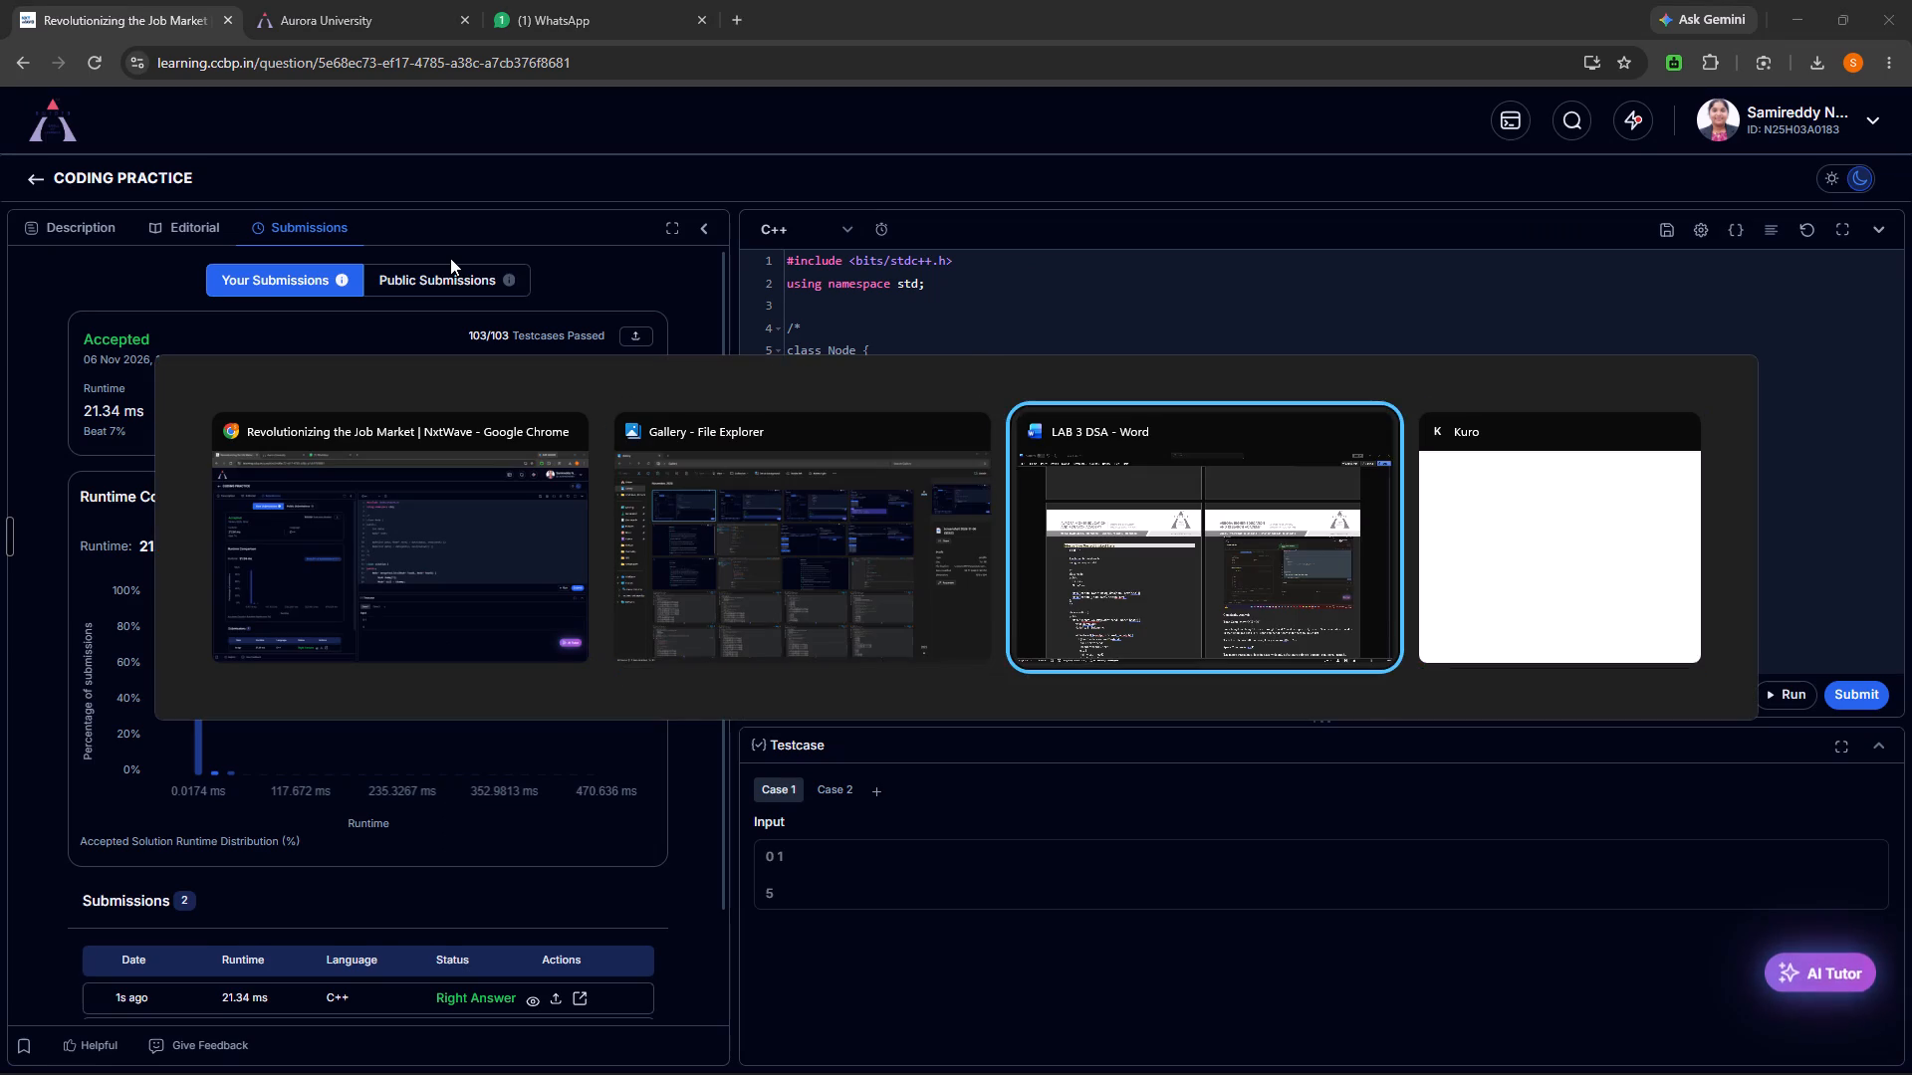
In the Word report, replace the old submission picture for Merge Two Sorted Linked Lists with the copied screenshot.
click(1248, 517)
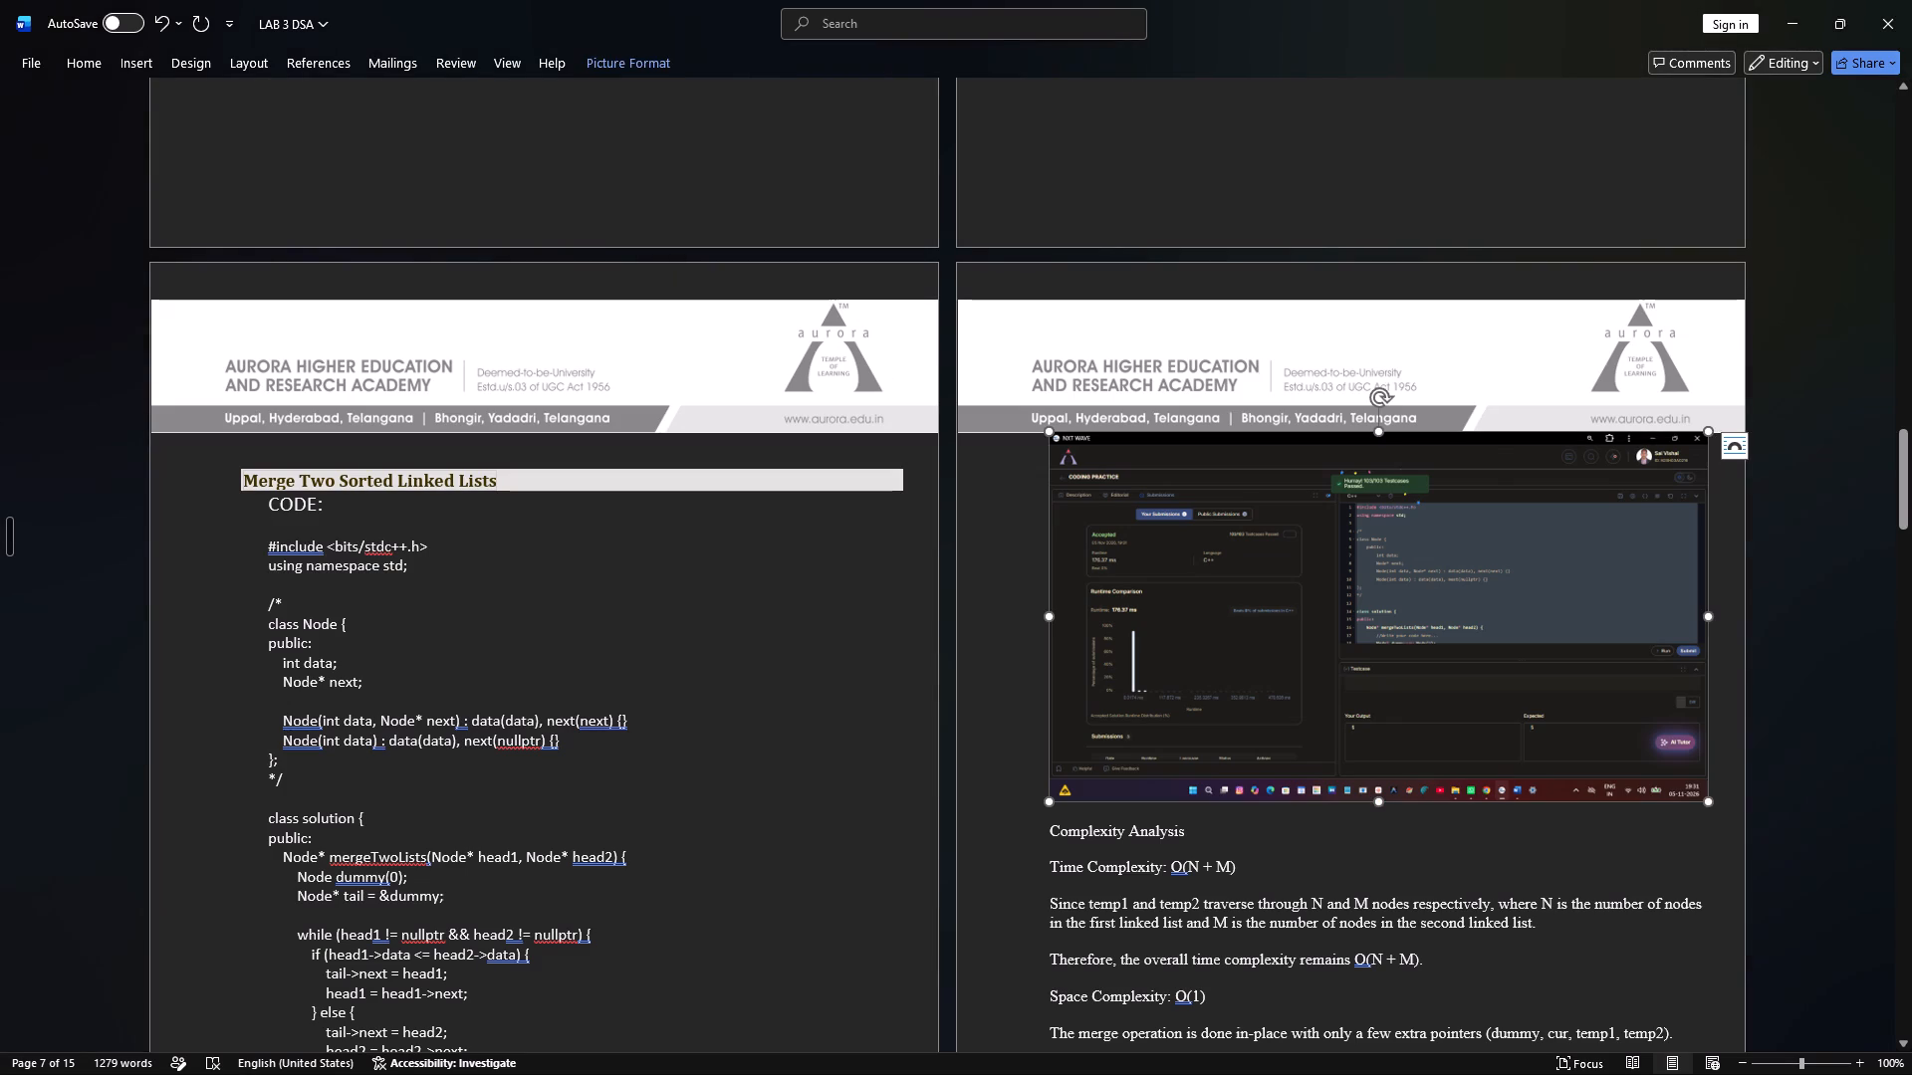
key(BackSpace)
key(ctrl+v)
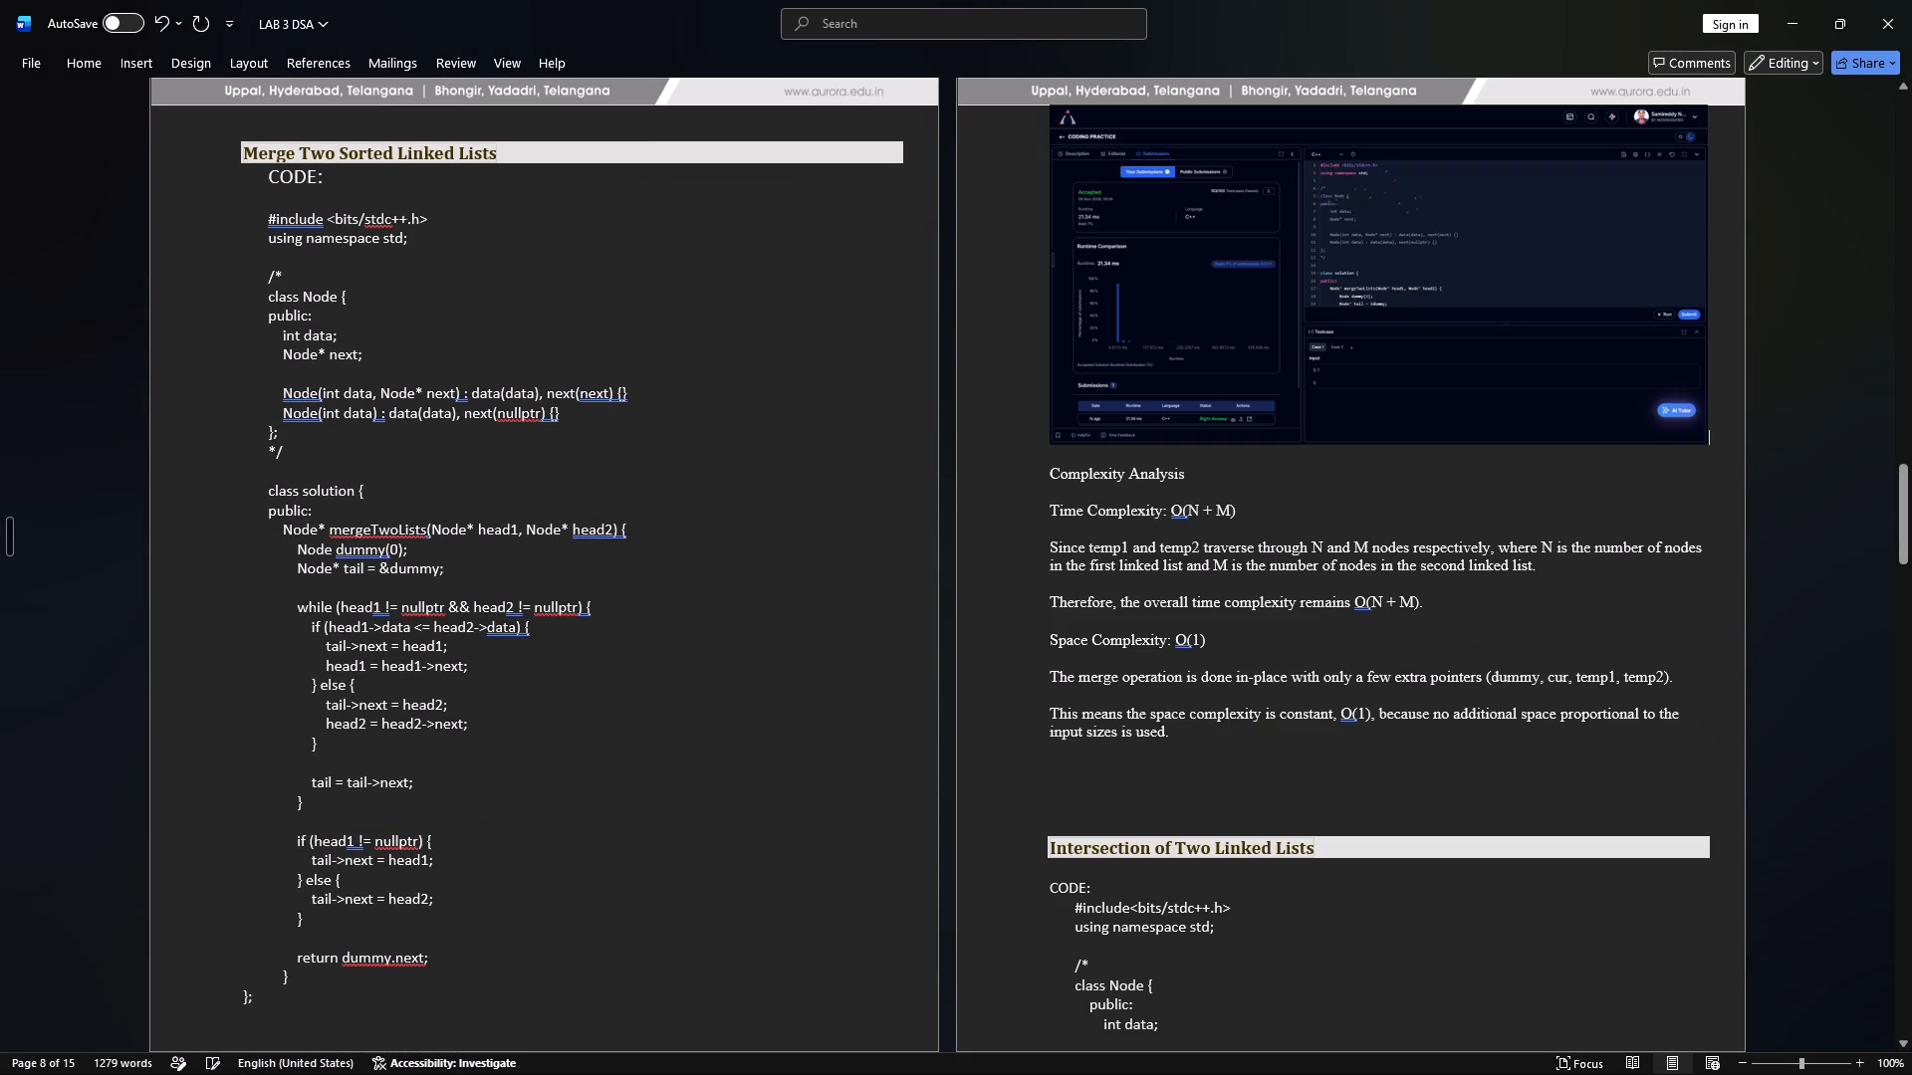
Insert two line breaks after the closing brace of the Merge Two Sorted Linked Lists code.
click(302, 1016)
key(Return)
key(Return)
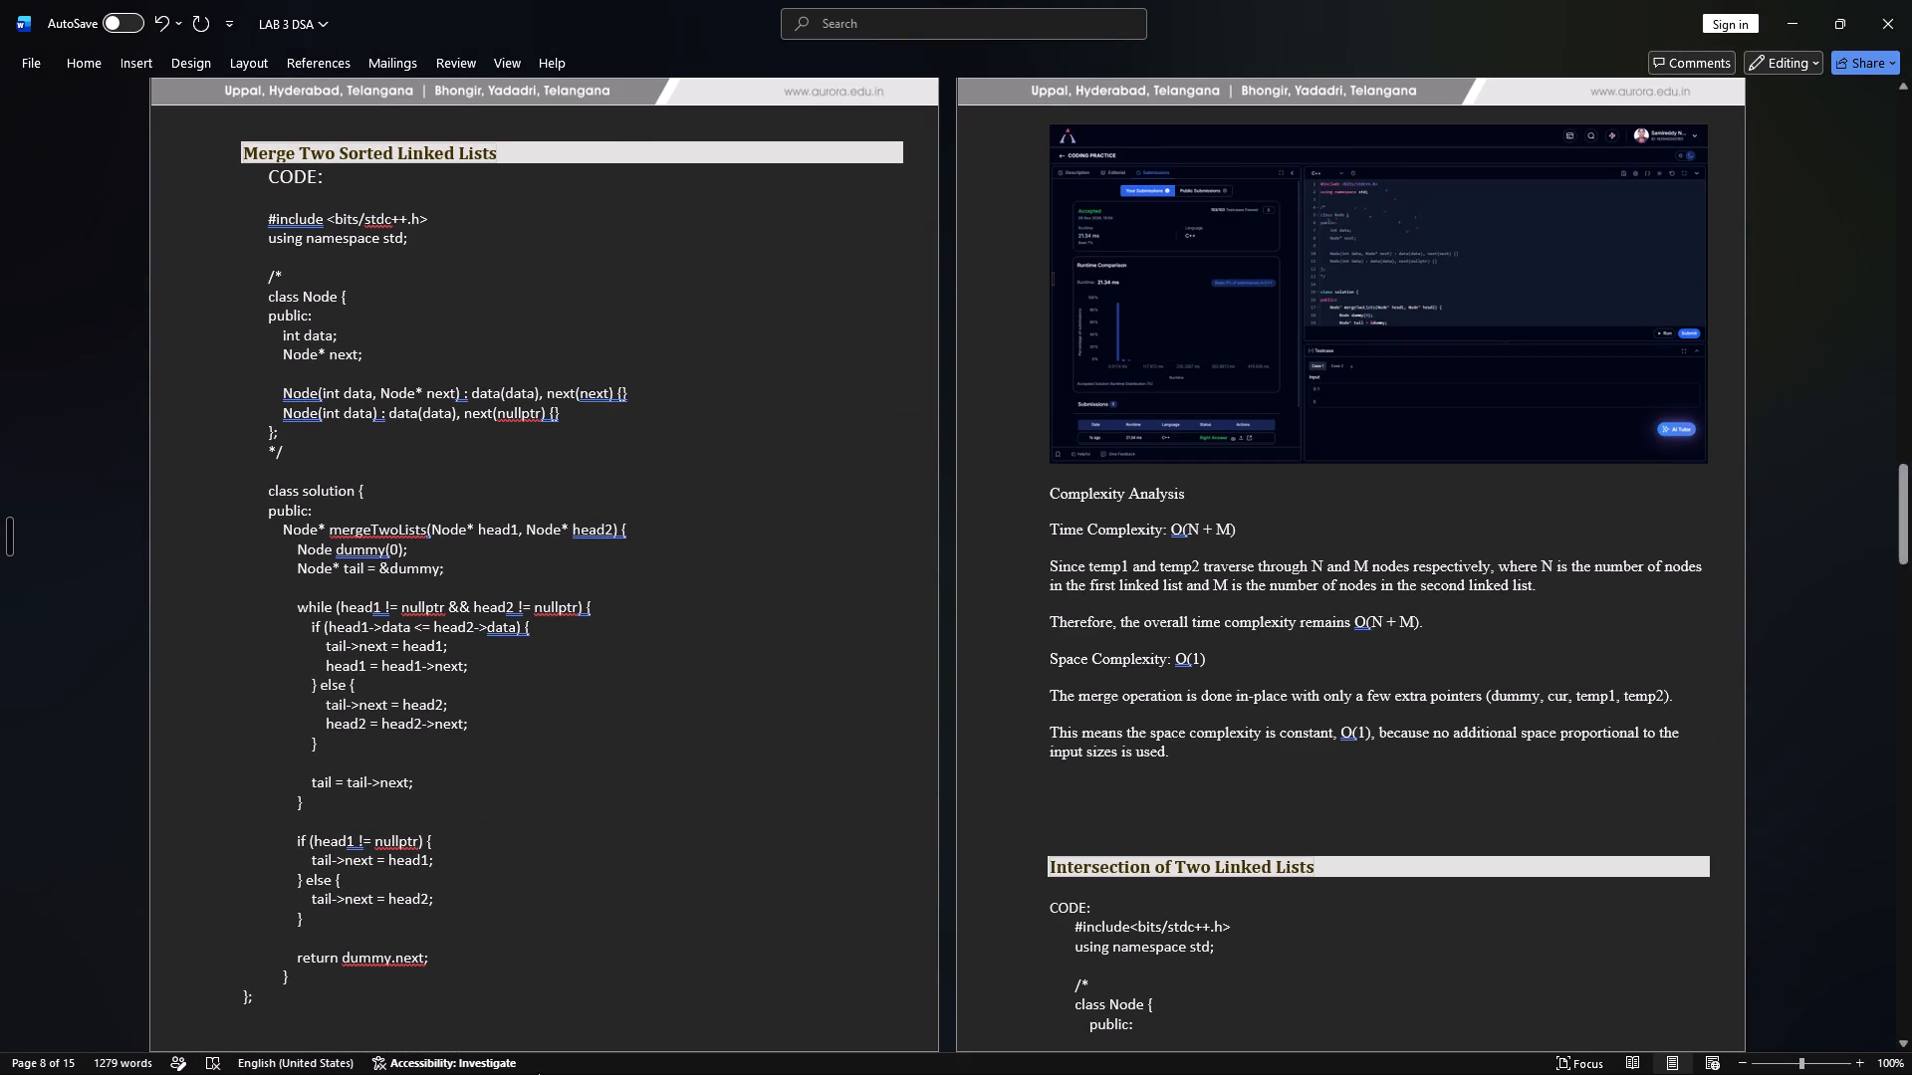
Add the label "TEST CASES:" on its own line above the new submission screenshot on page 8.
scroll(1340, 668, down, 1)
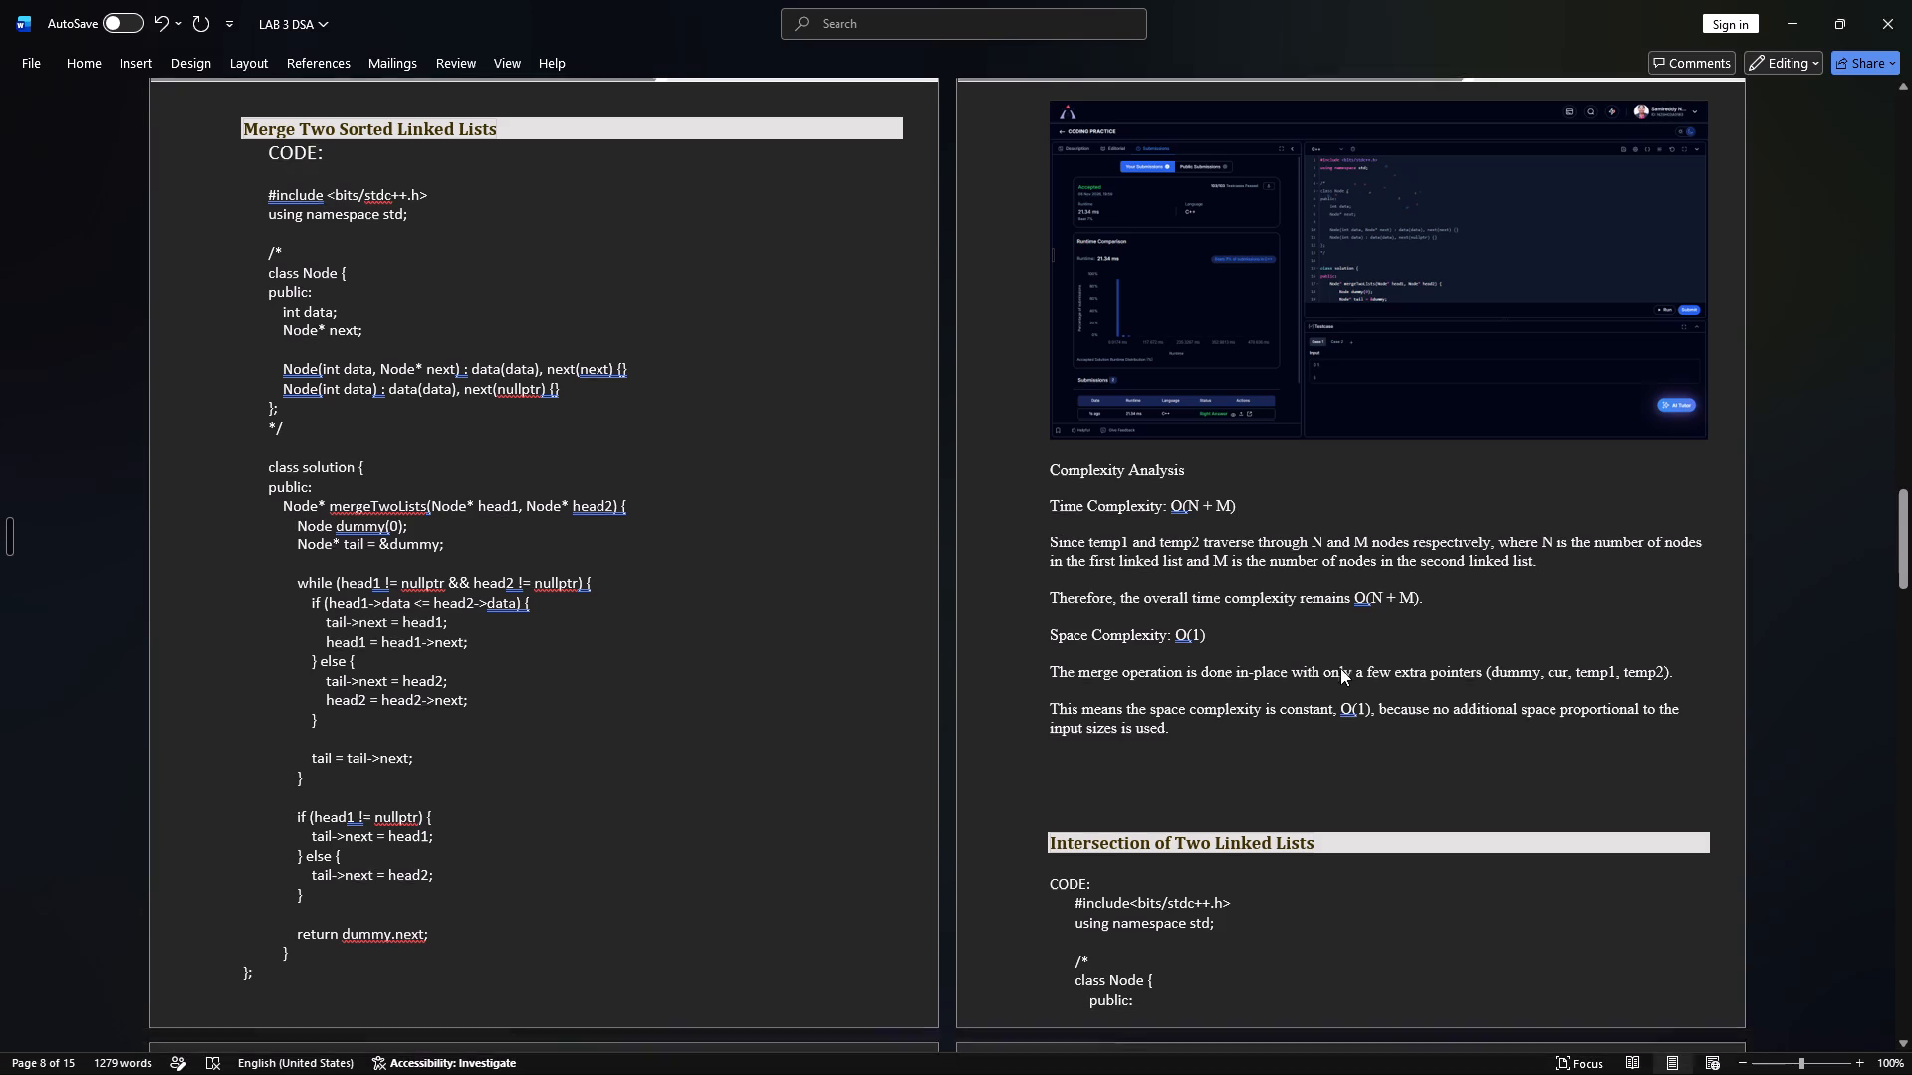
scroll(1340, 668, down, 1)
click(1090, 293)
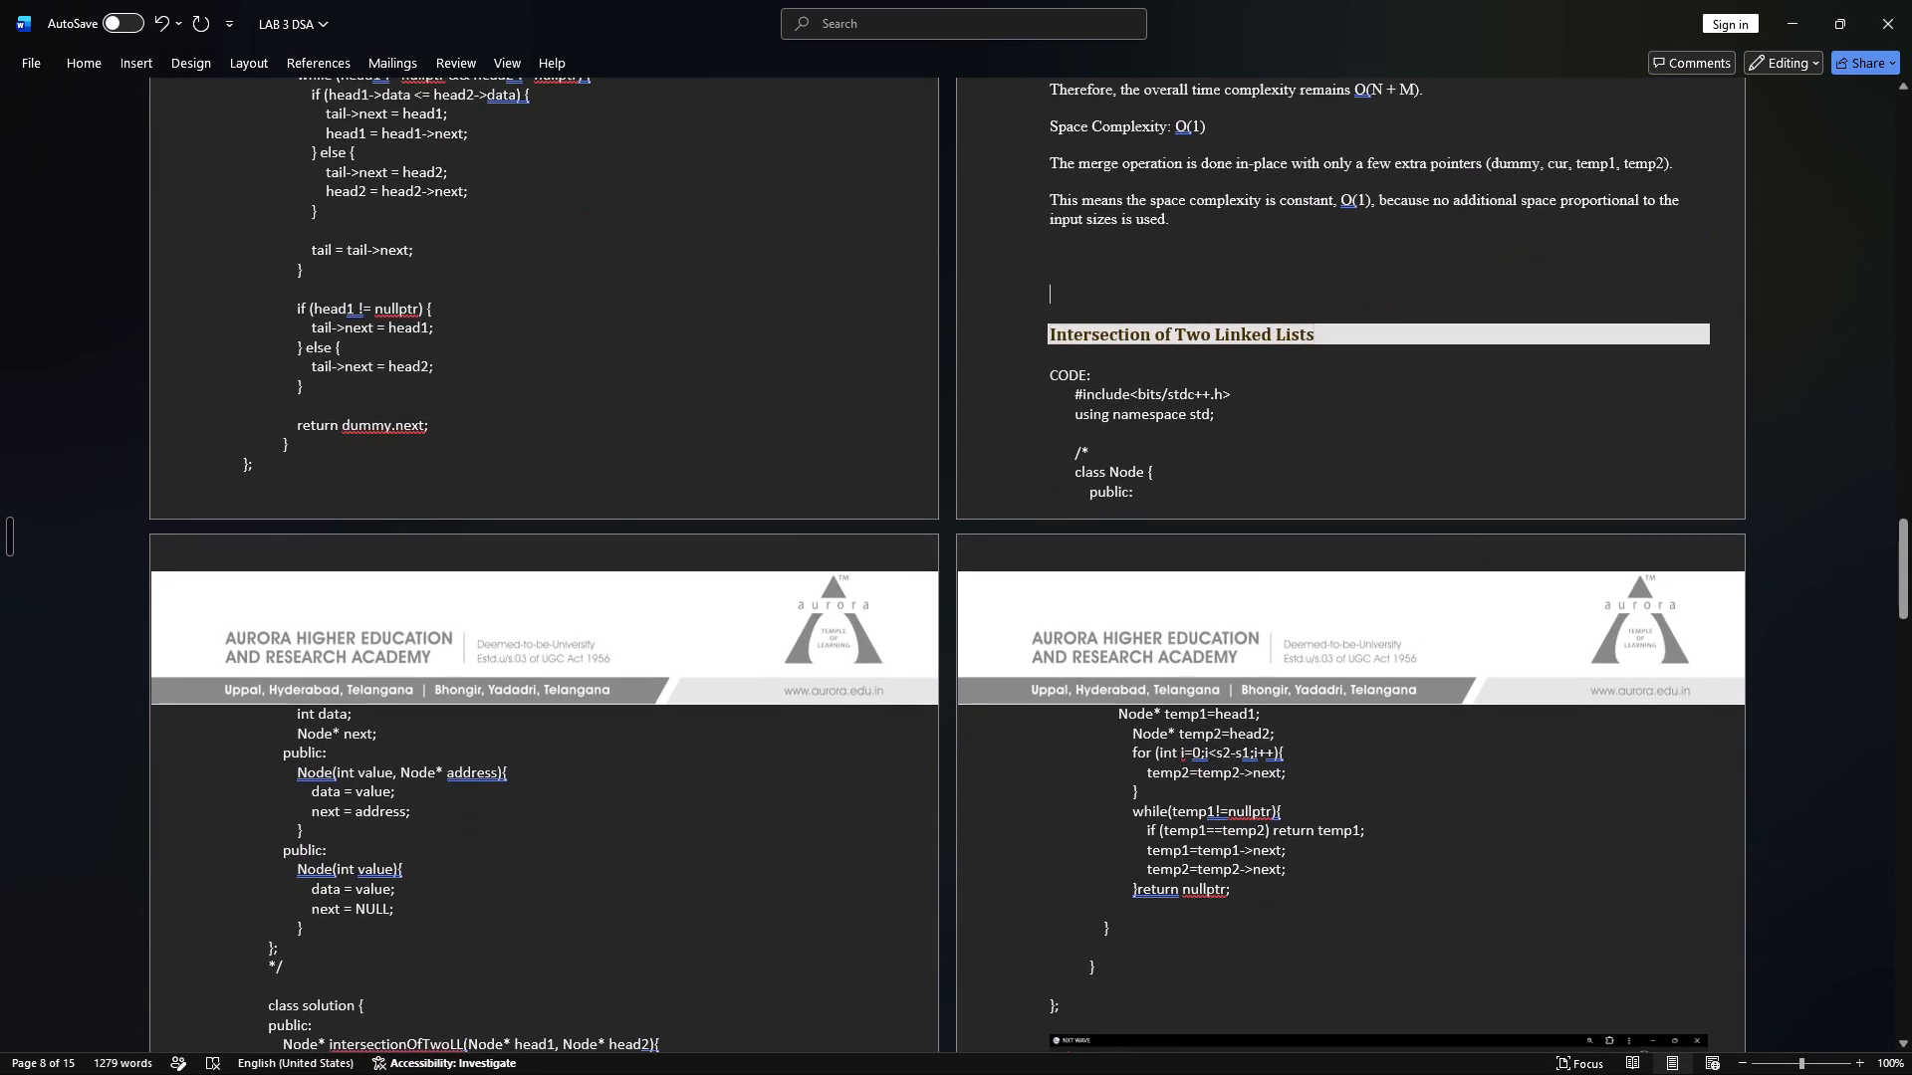
scroll(1090, 293, up, 2)
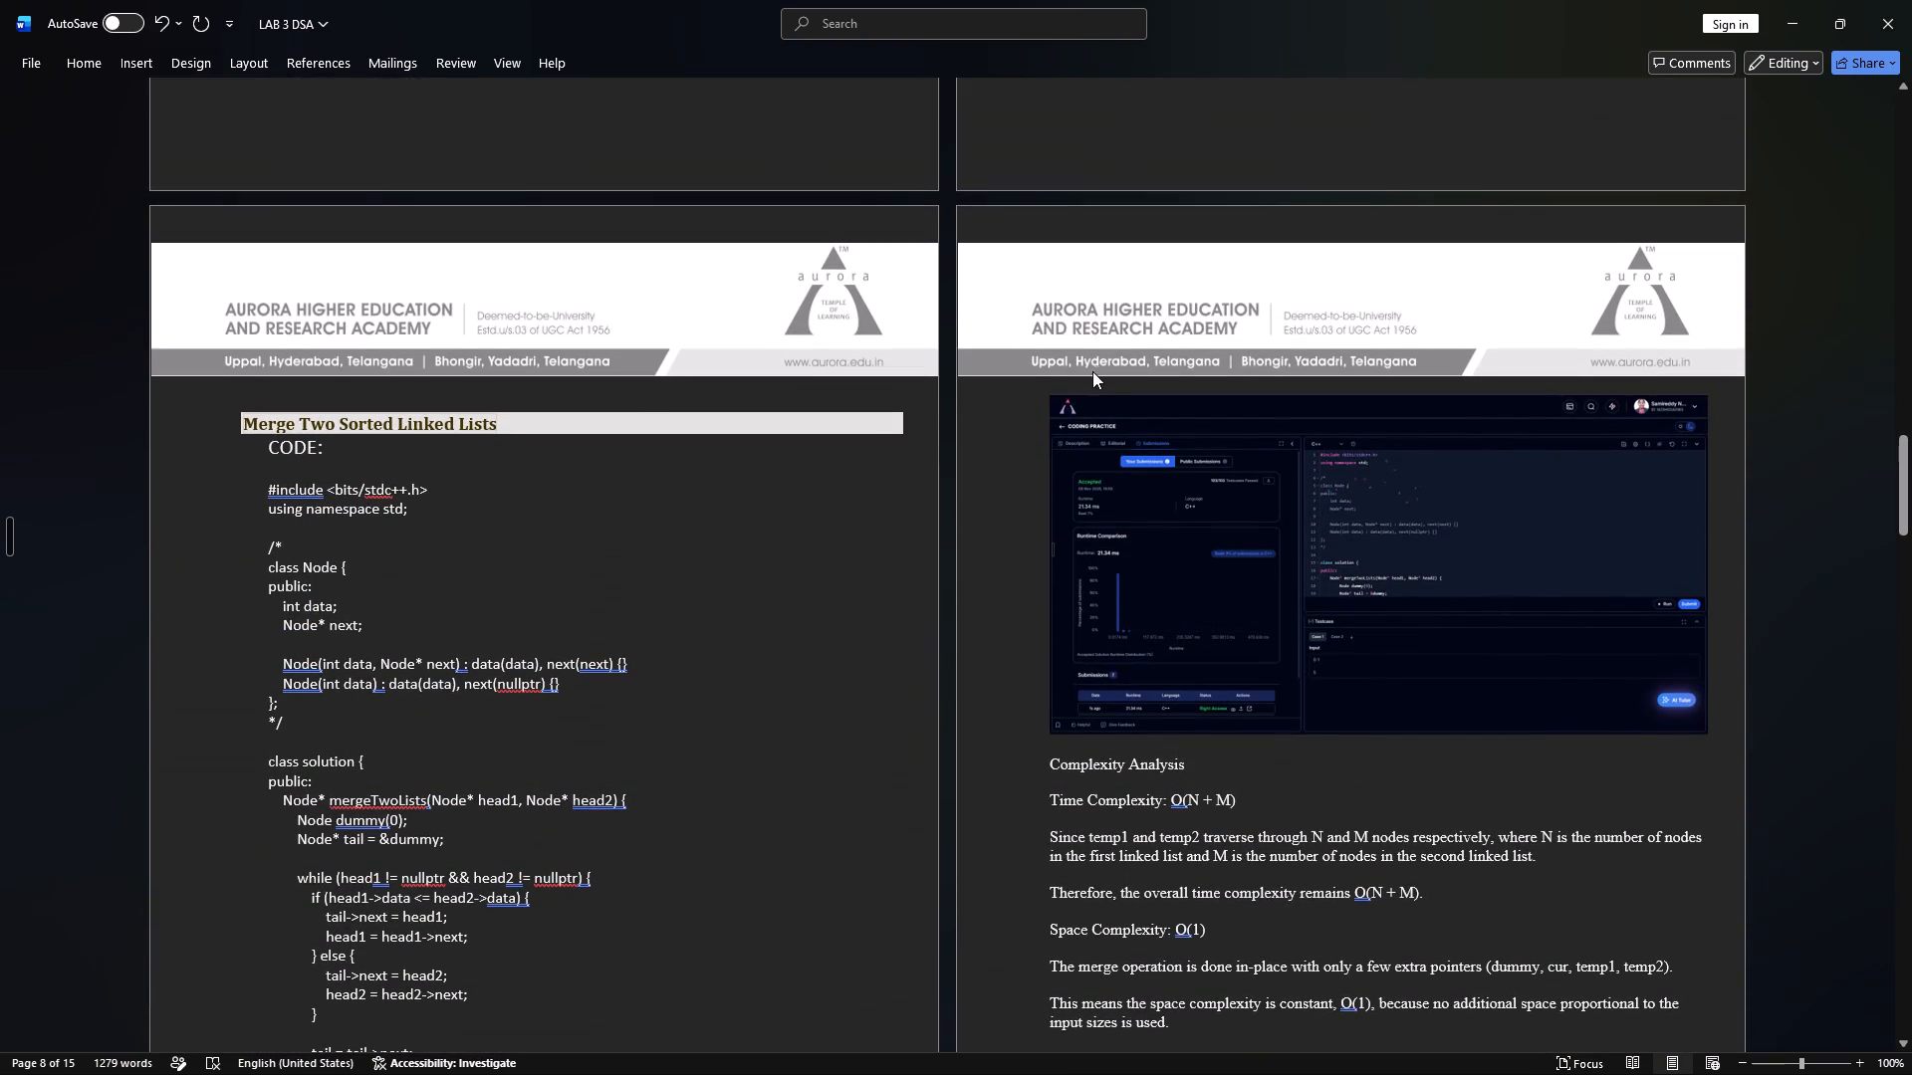
click(1081, 383)
key(Return)
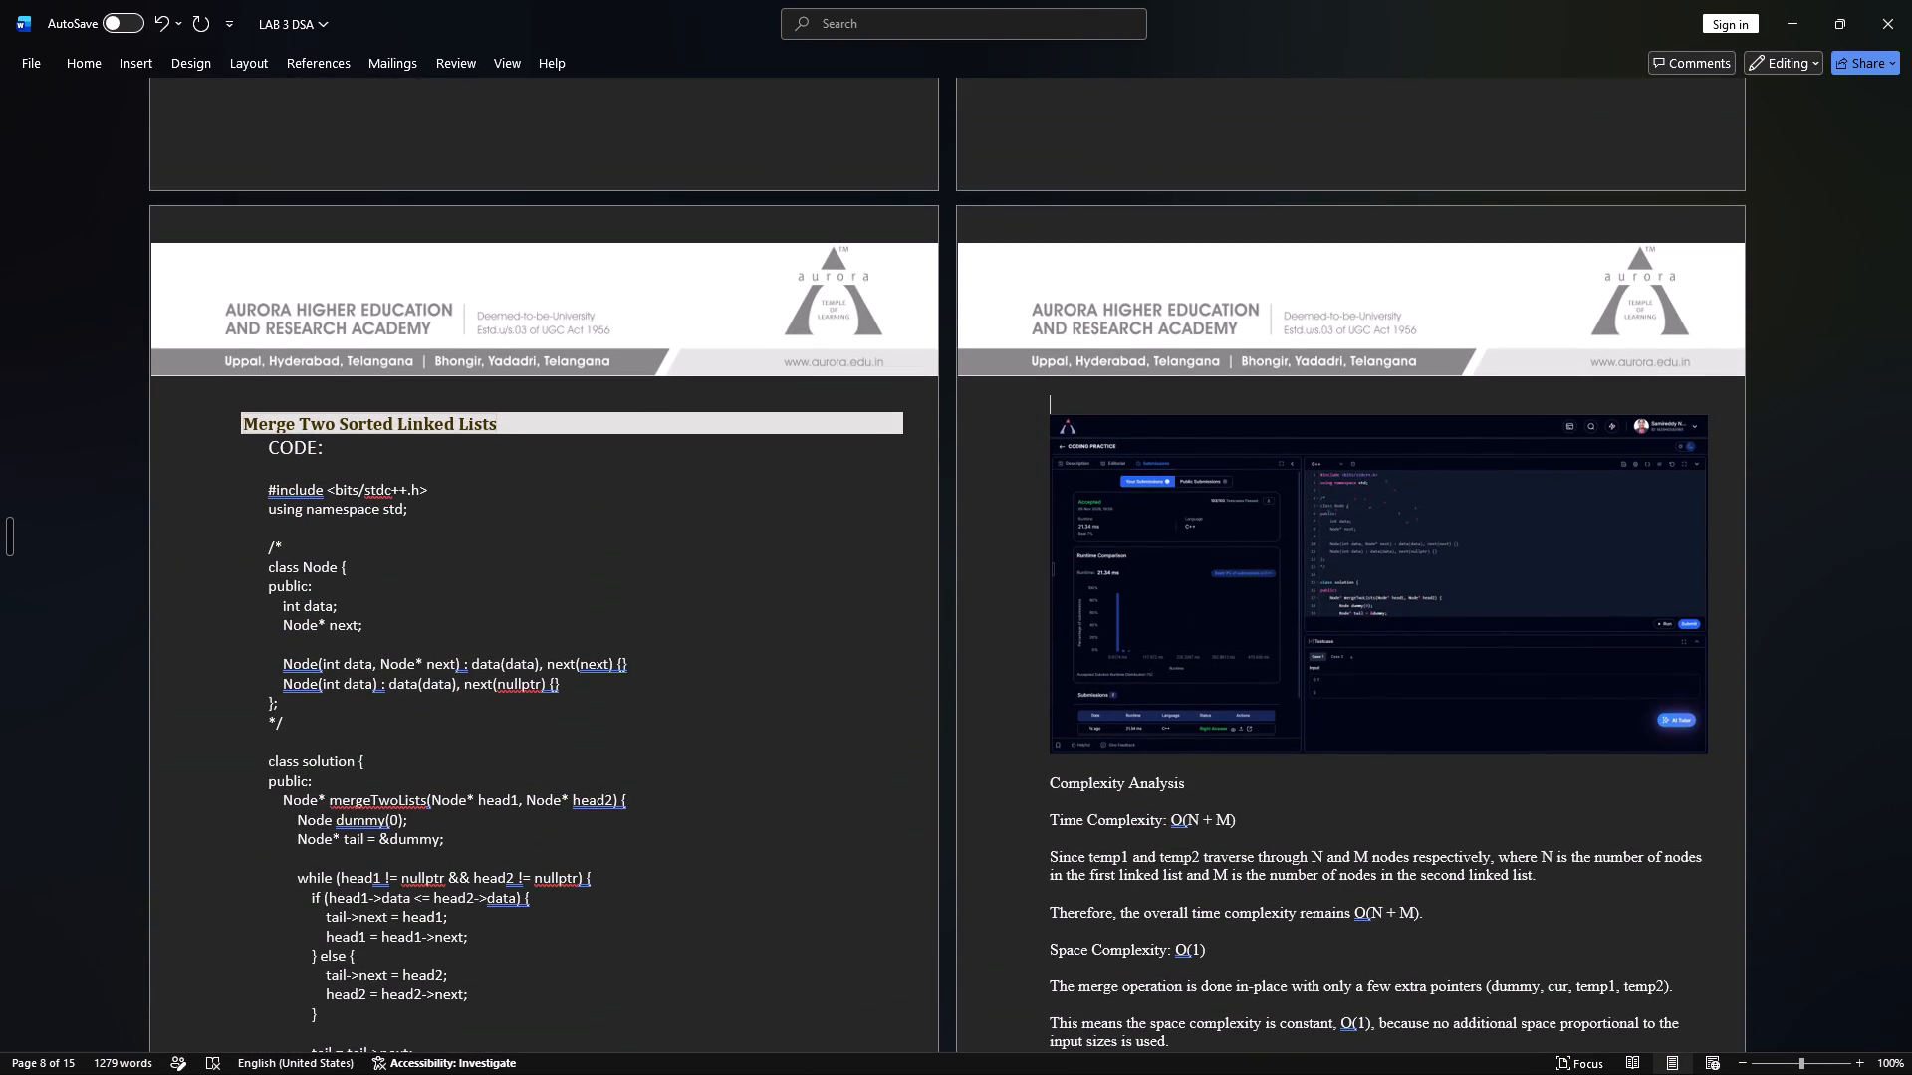
text(TEST CASES)
key(shift+colon)
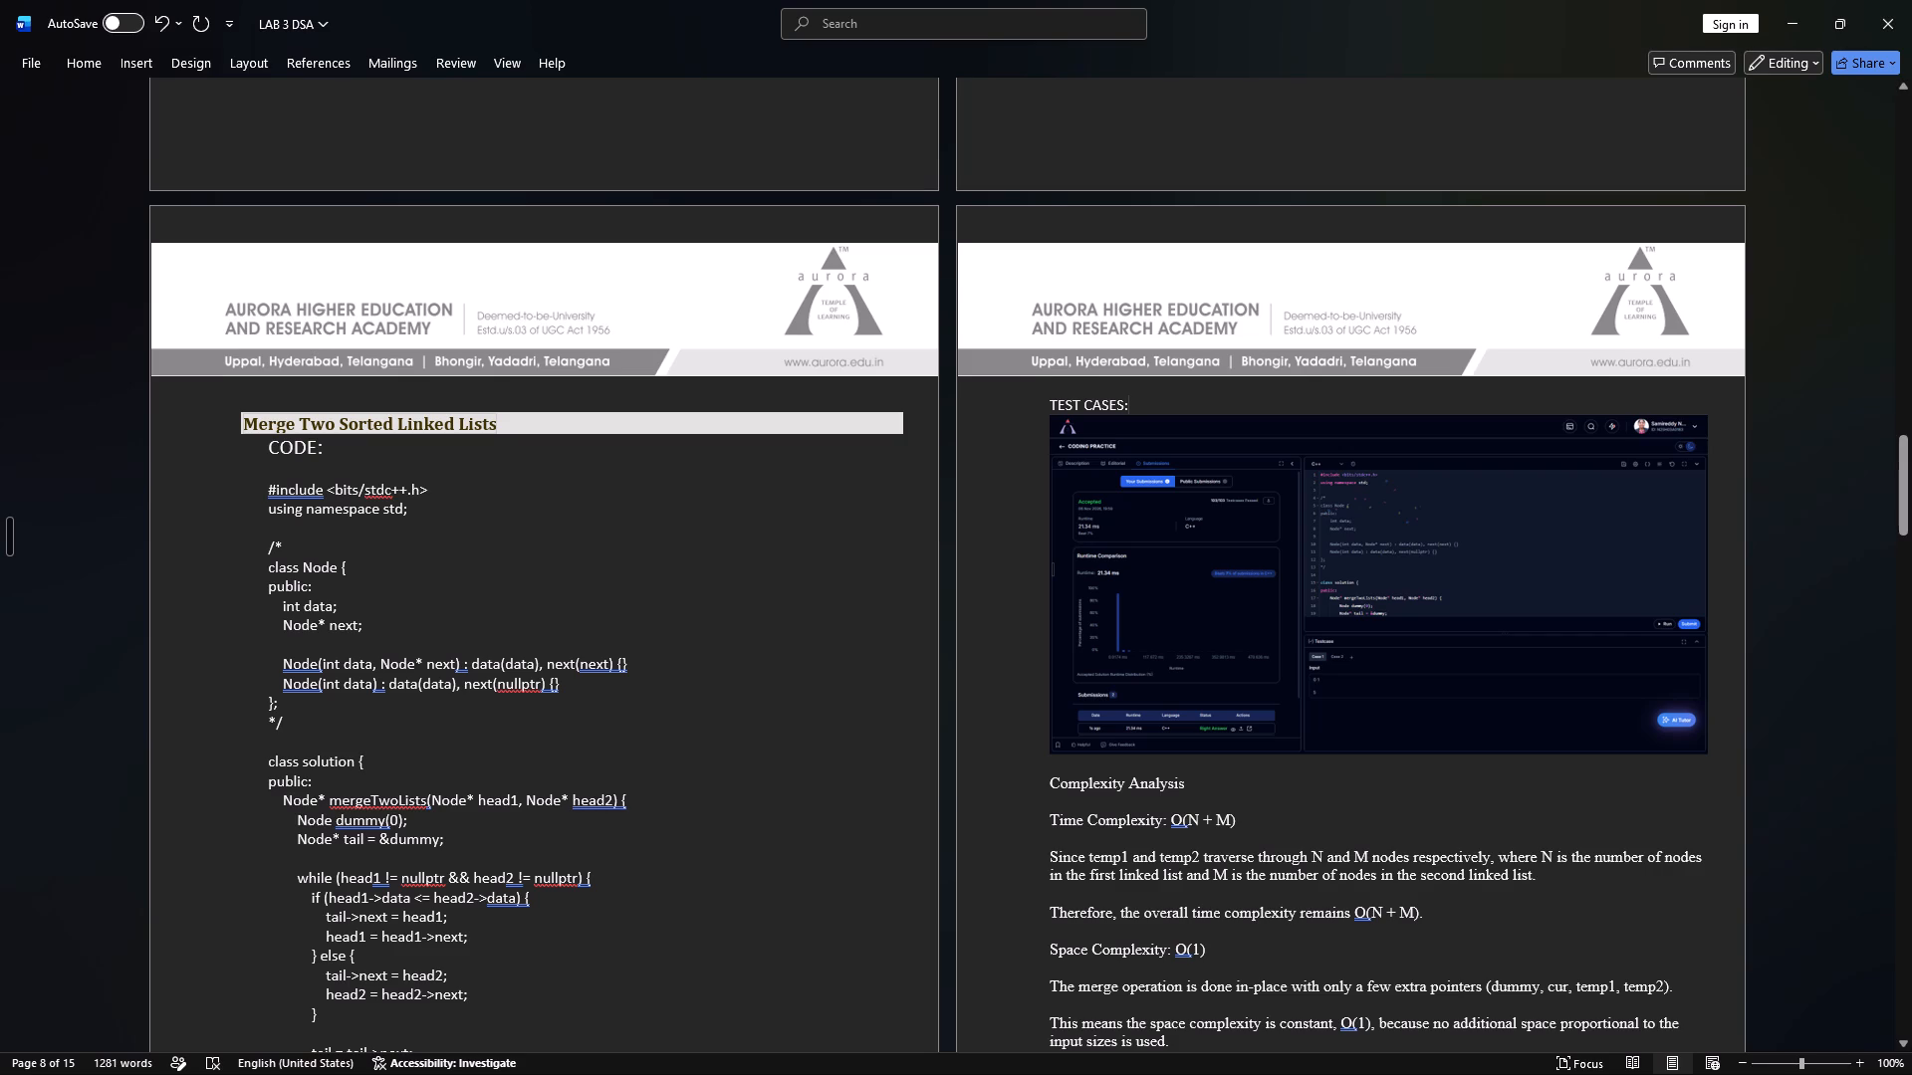
Set the TEST CASES: label to 16 pt and insert a blank line between it and the screenshot.
drag(1143, 405, 1052, 405)
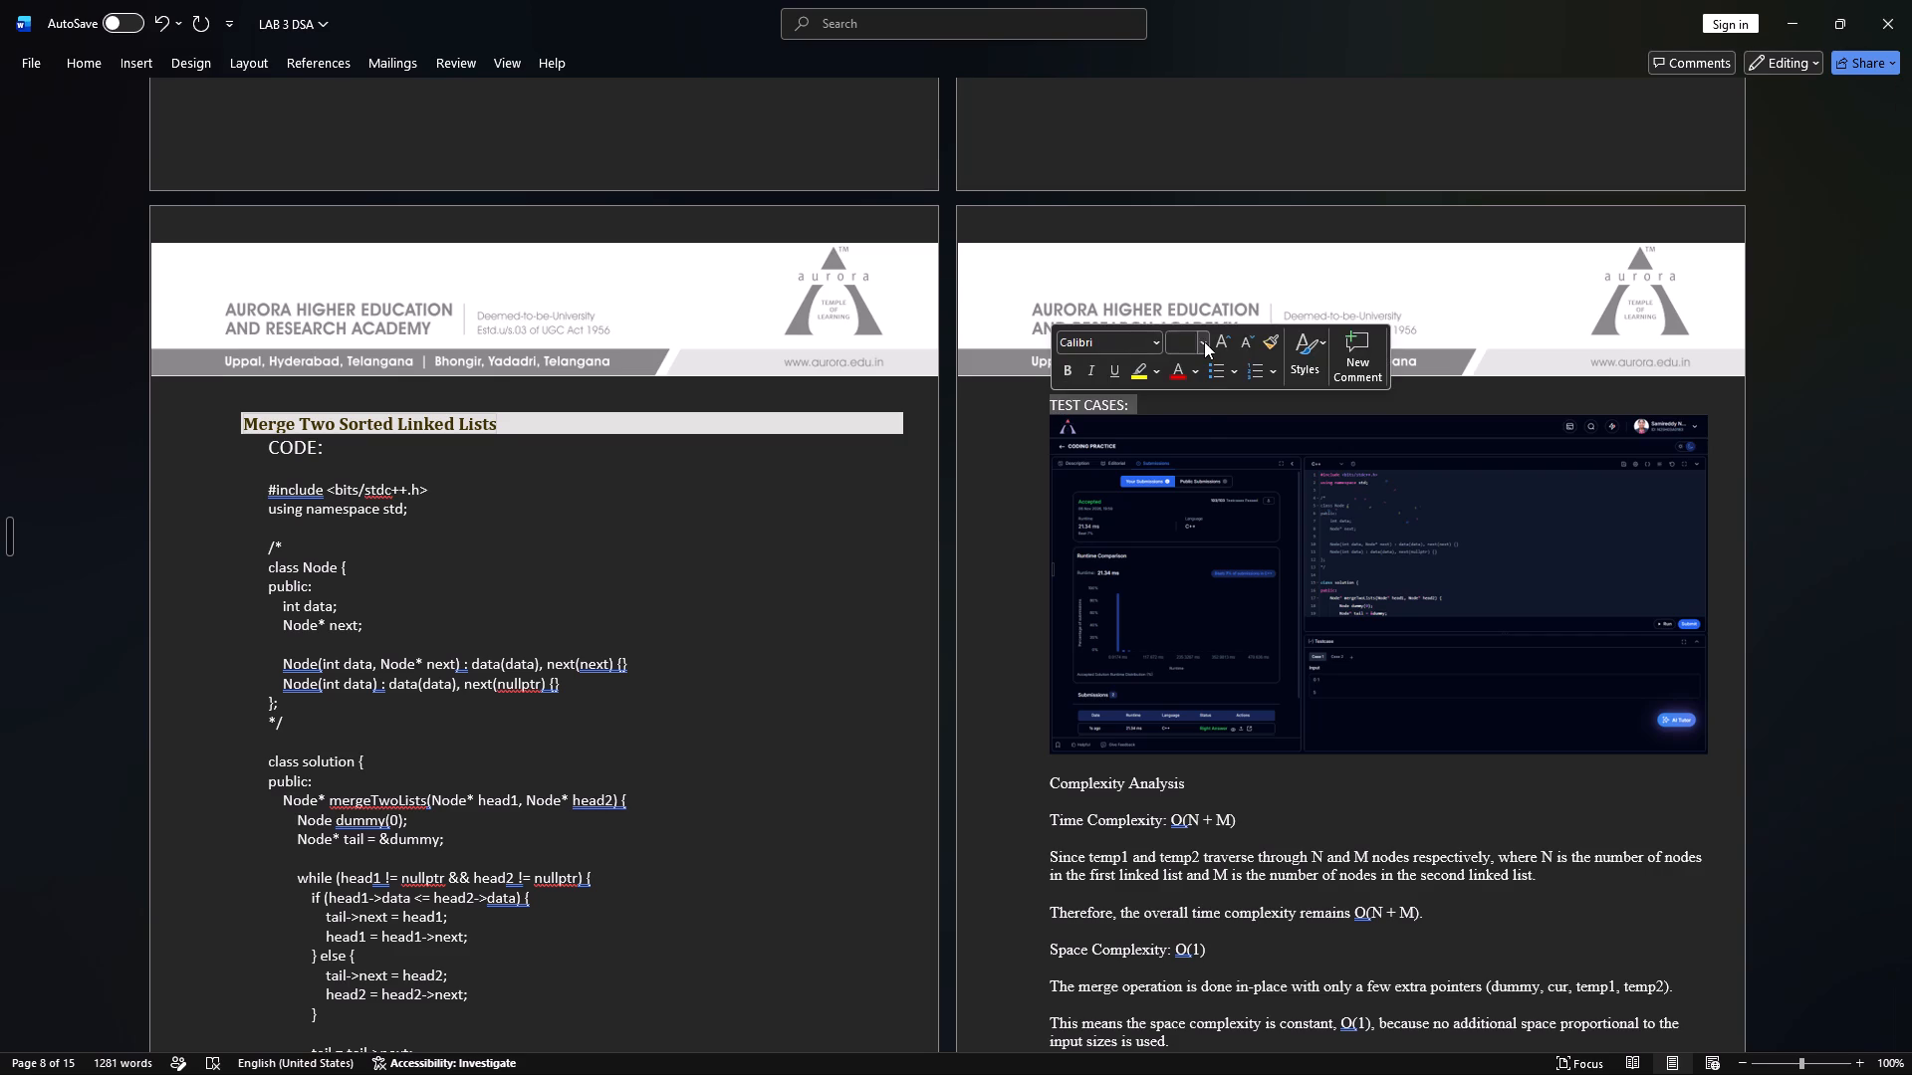
click(1207, 341)
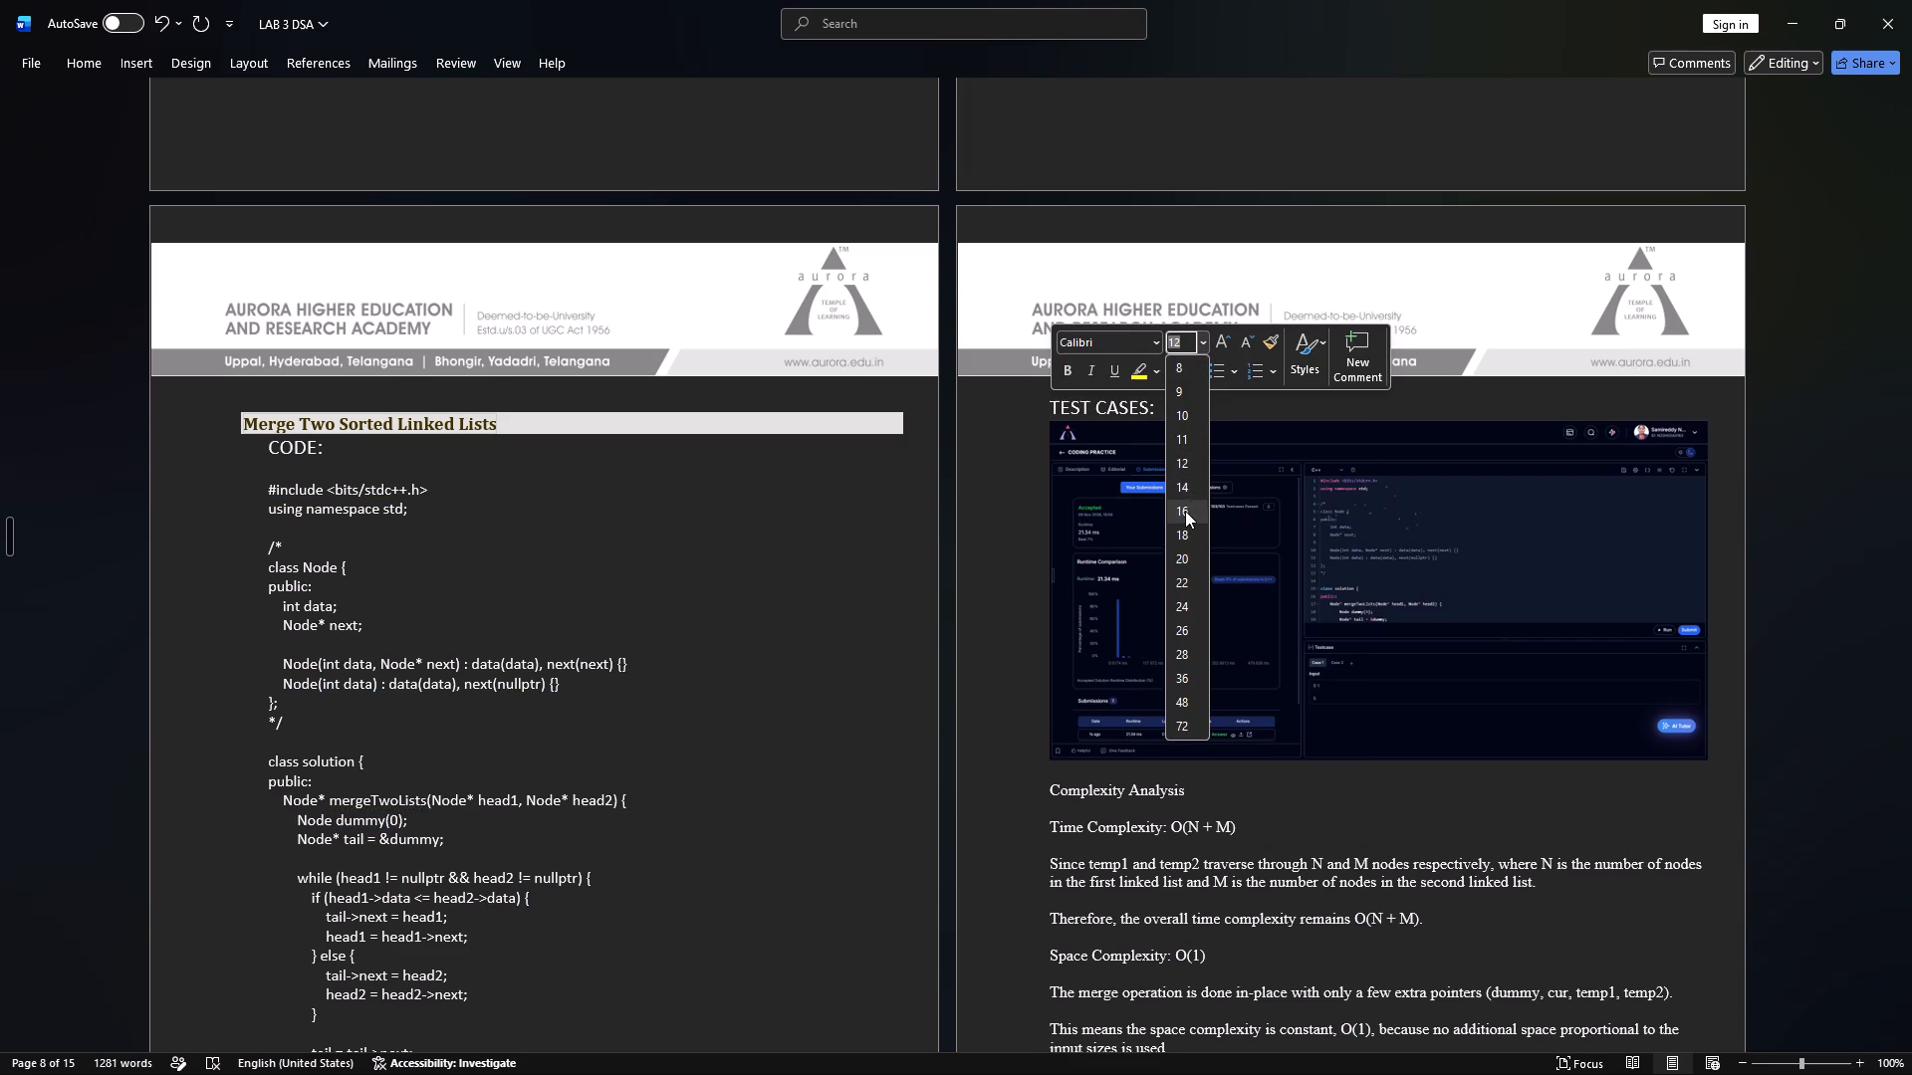
click(1185, 511)
click(1183, 421)
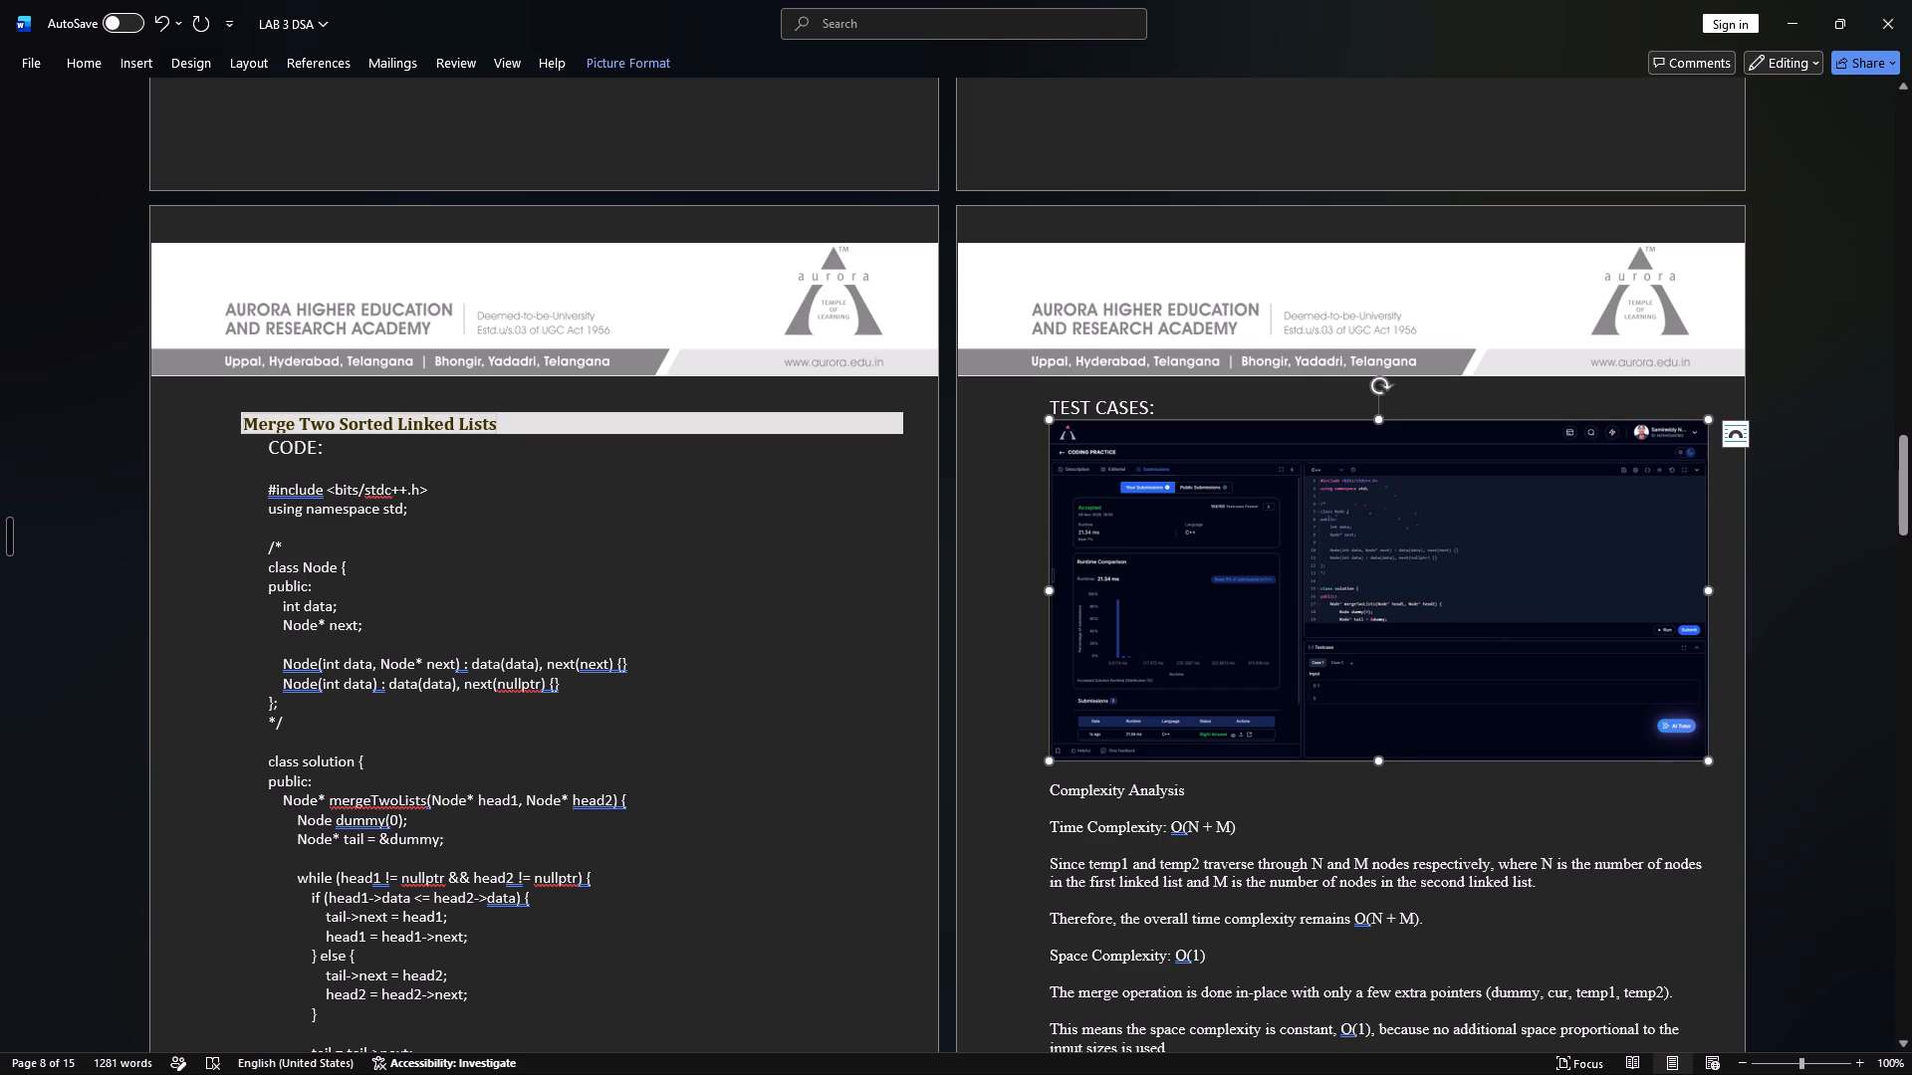
click(1174, 404)
key(Return)
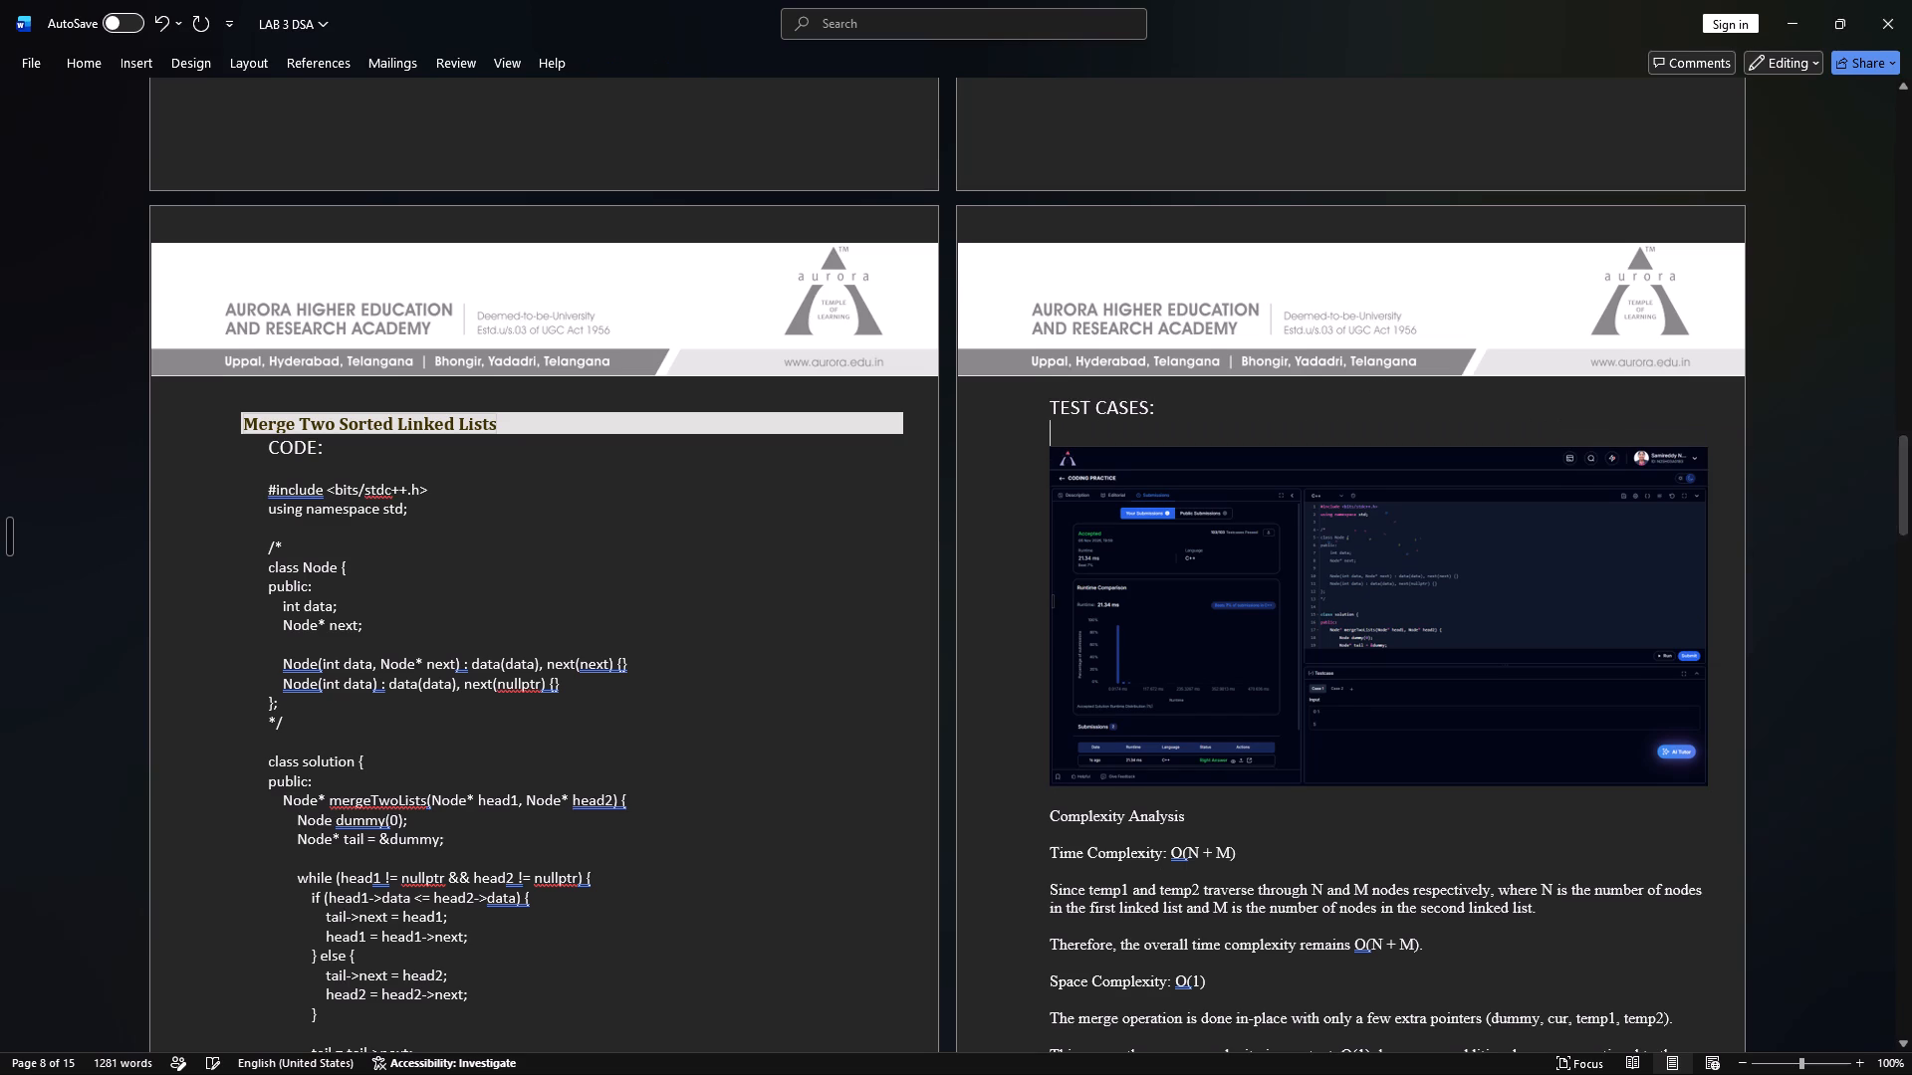
Insert blank lines above the Intersection of Two Linked Lists heading so that its section starts on a new page.
scroll(1512, 567, down, 2)
click(1168, 723)
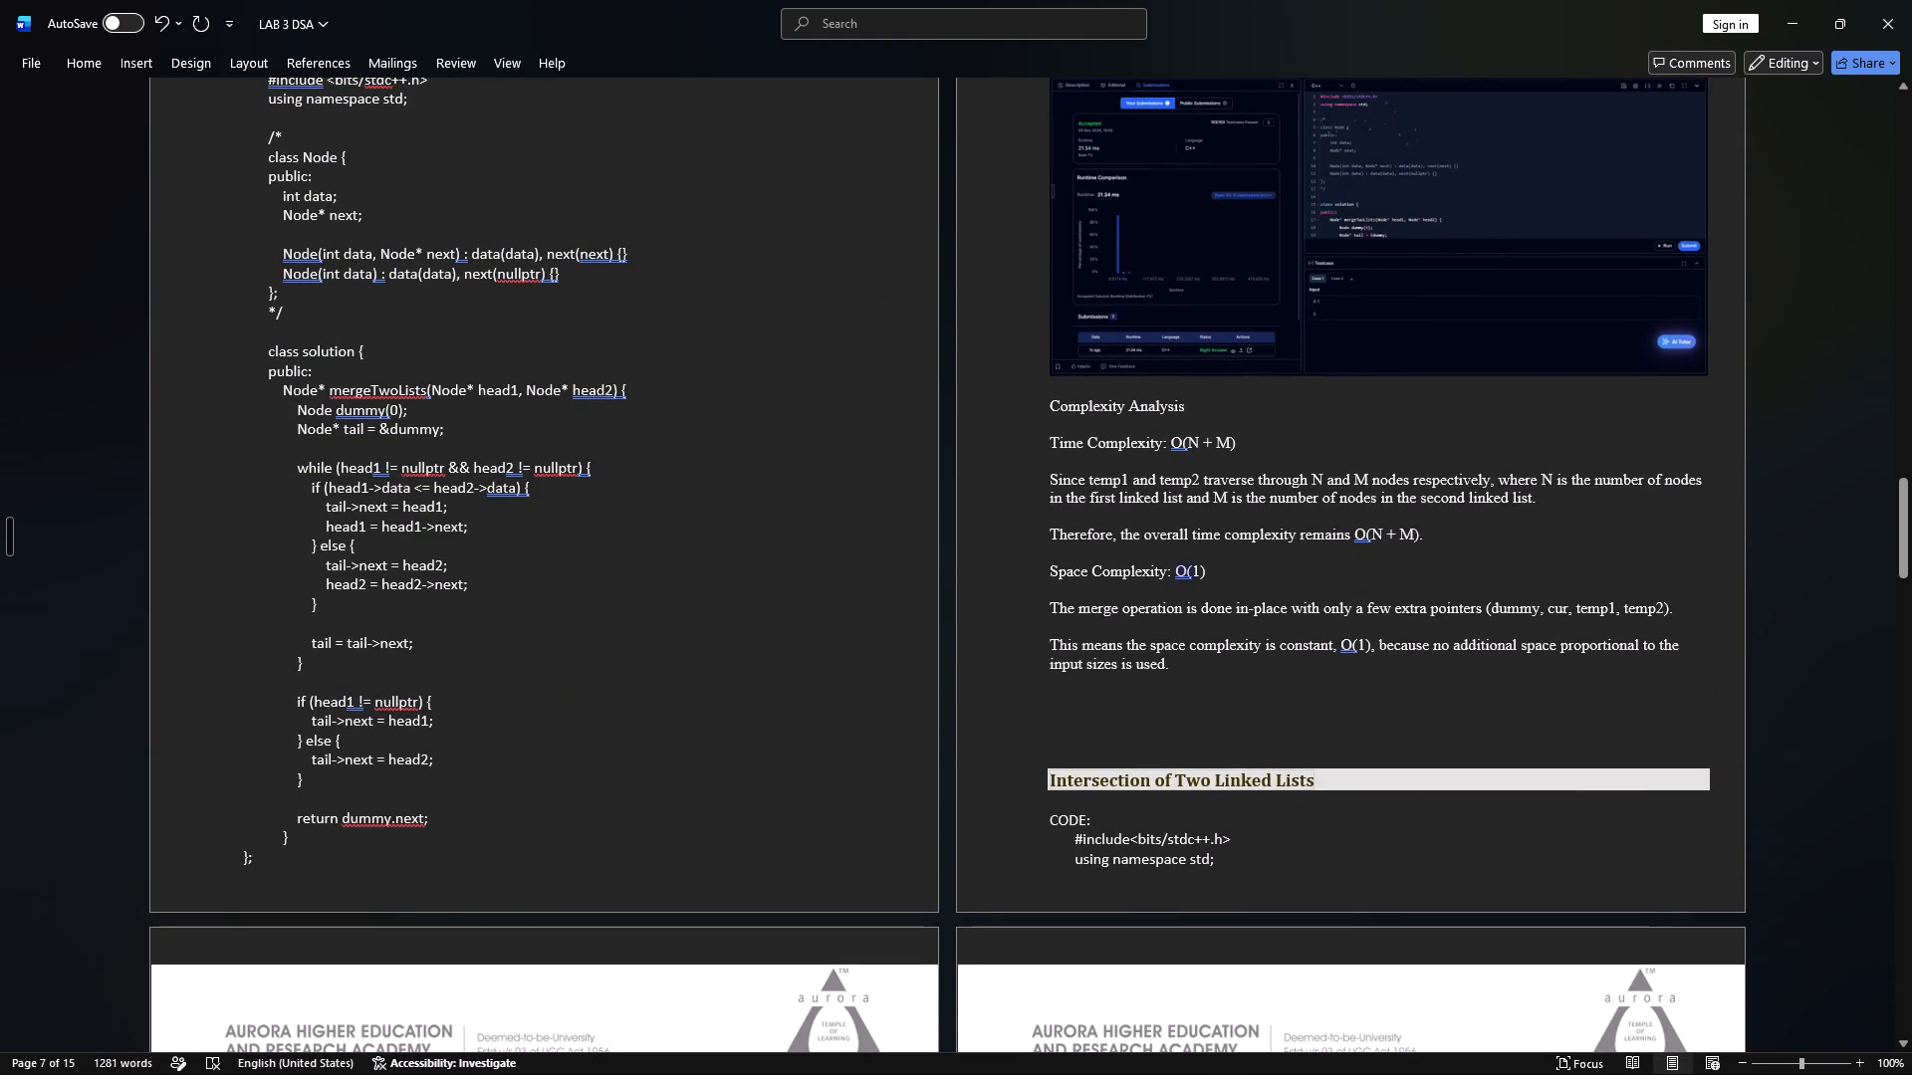
key(Return)
key(Return)
key(Return)
key(Return)
key(Return)
key(Return)
key(Return)
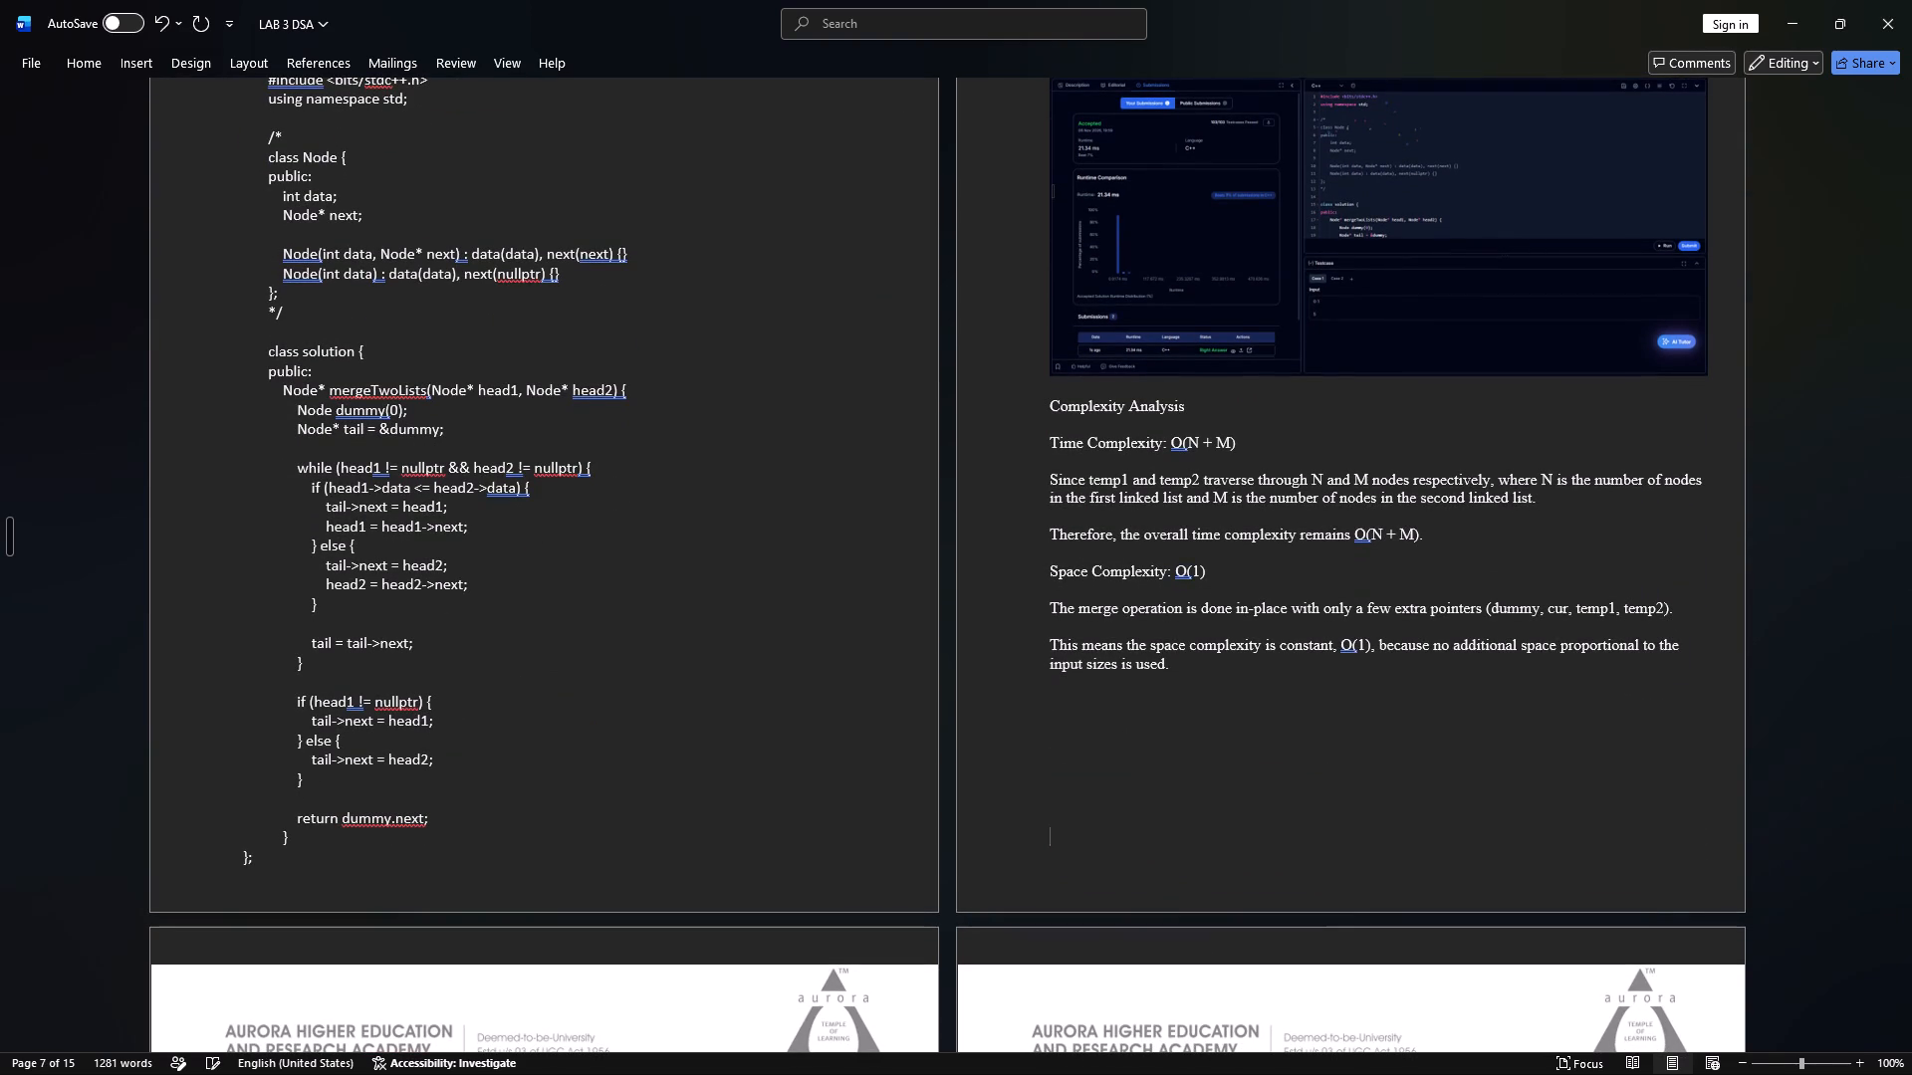
Switch to the coding site in Chrome and open the Intersection of Two Linked Lists coding practice question.
scroll(1168, 723, down, 4)
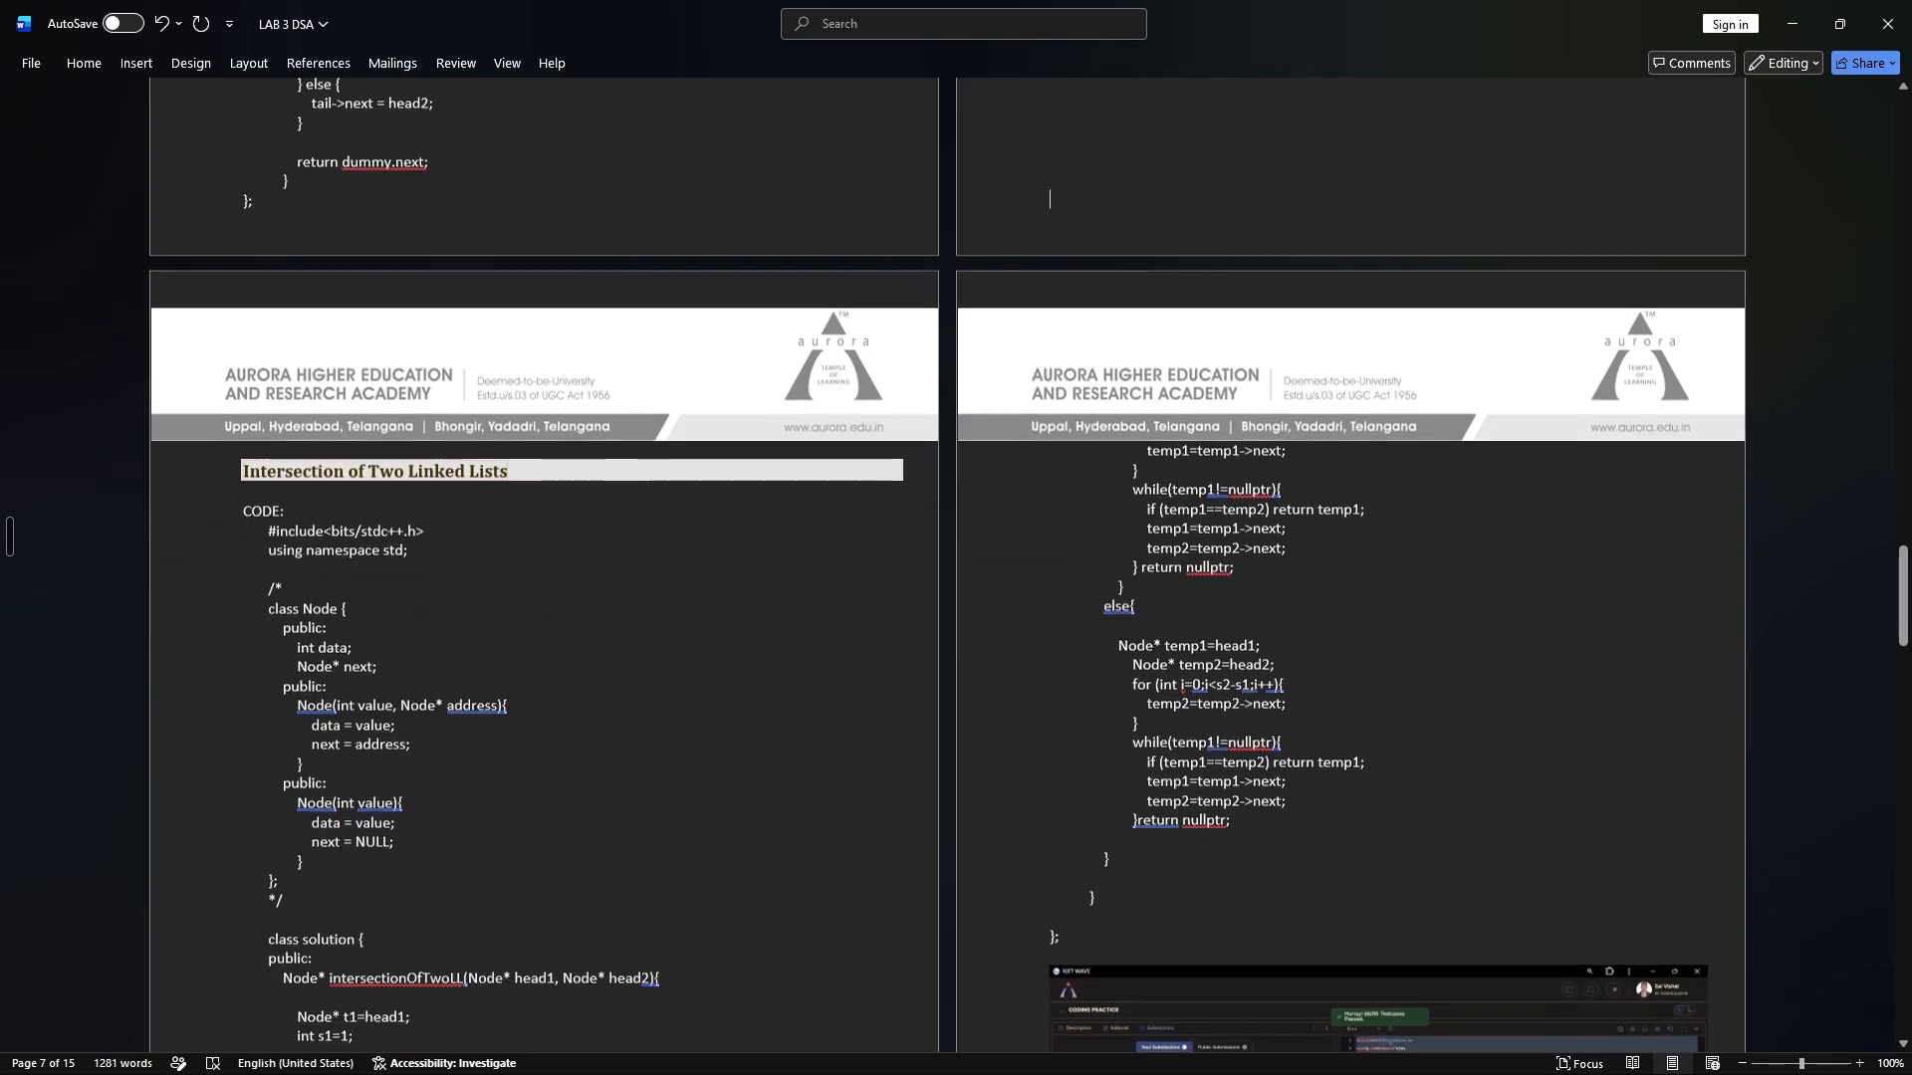
scroll(1168, 723, down, 3)
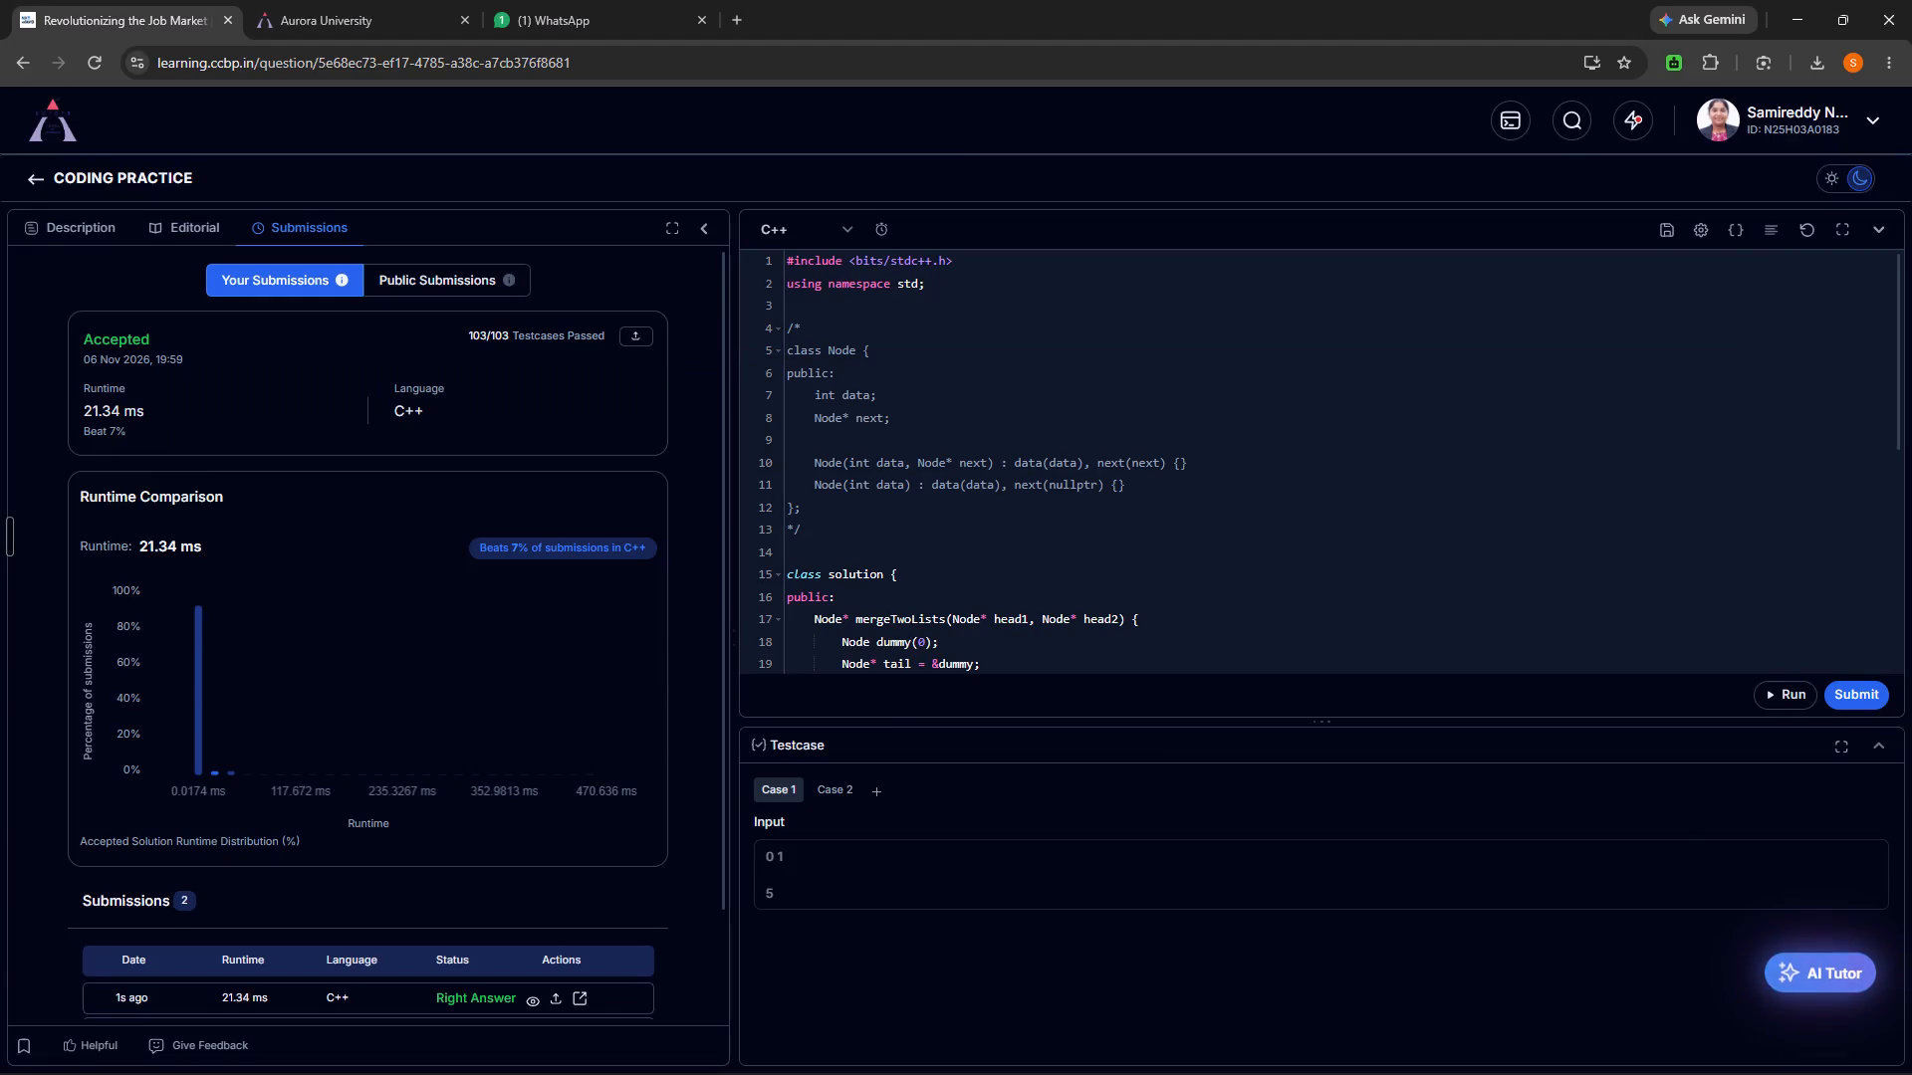
scroll(836, 591, right, 9)
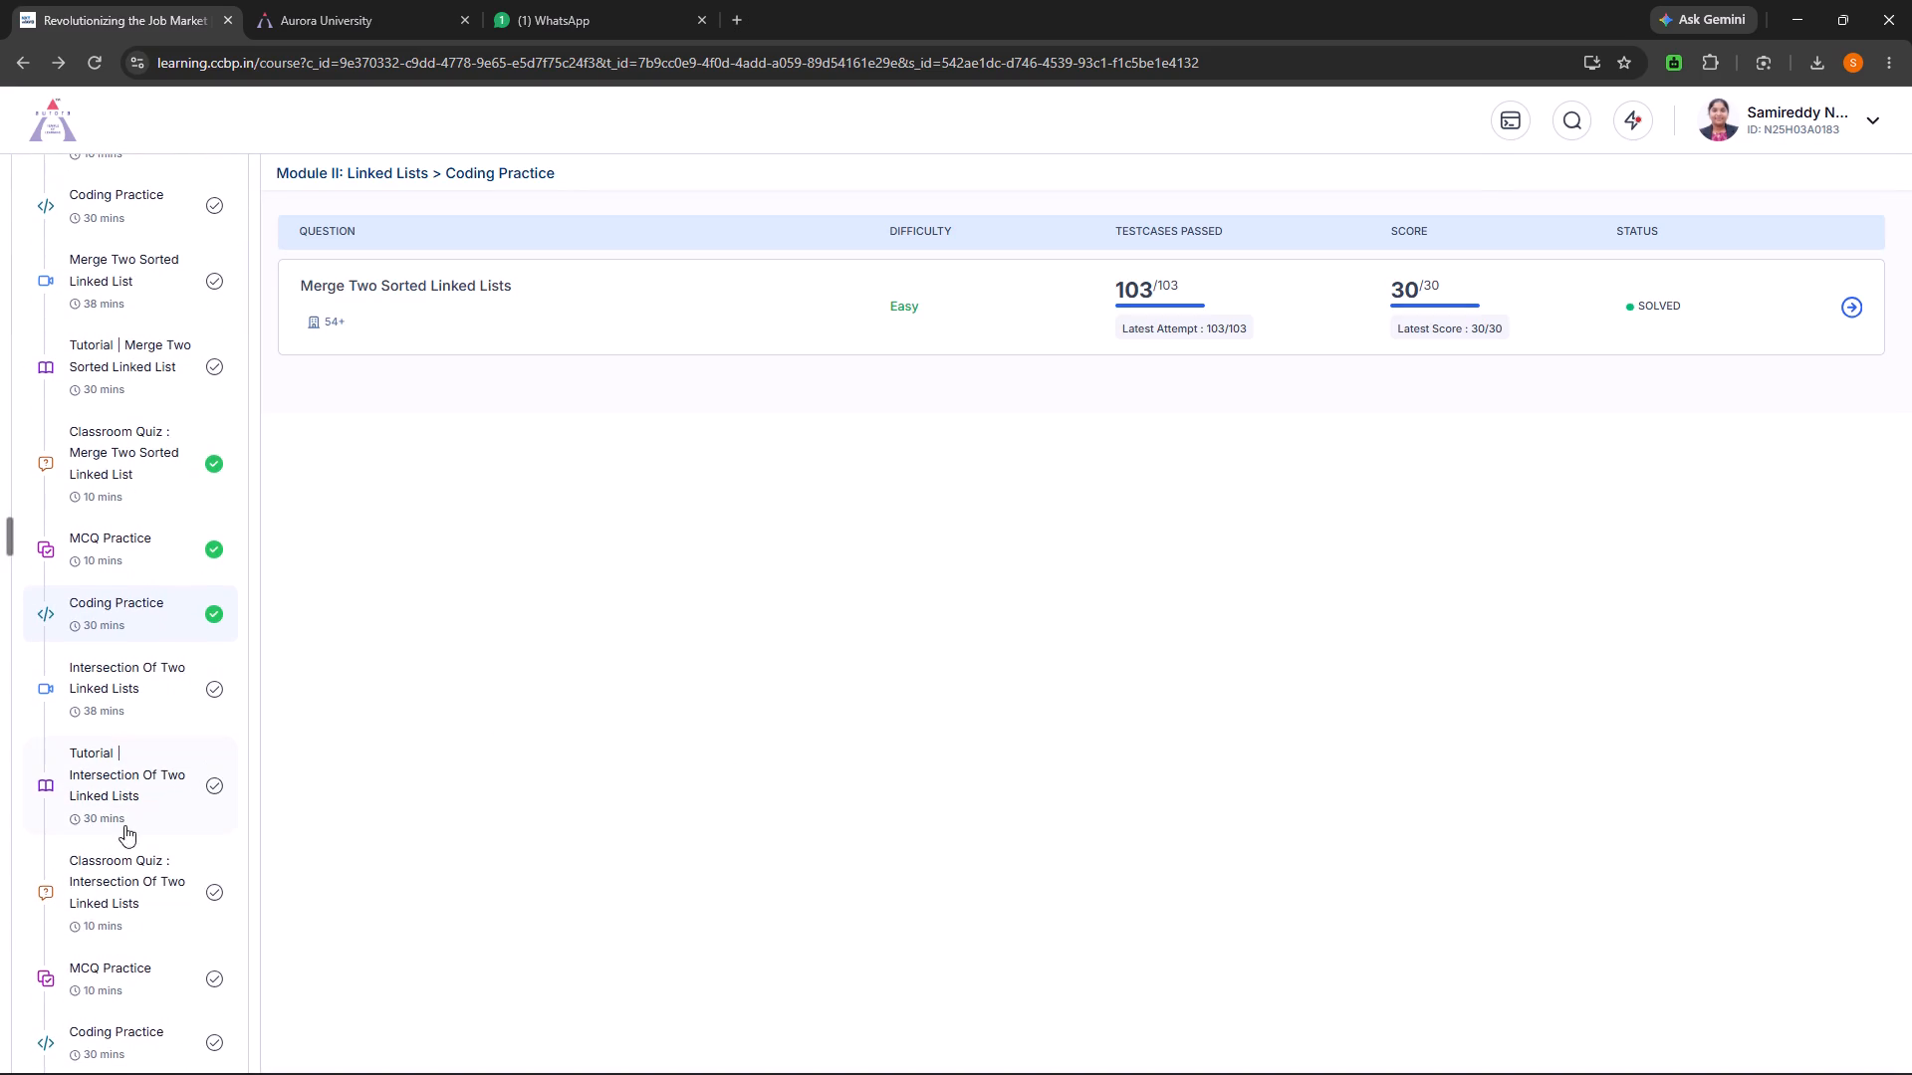
scroll(124, 825, down, 4)
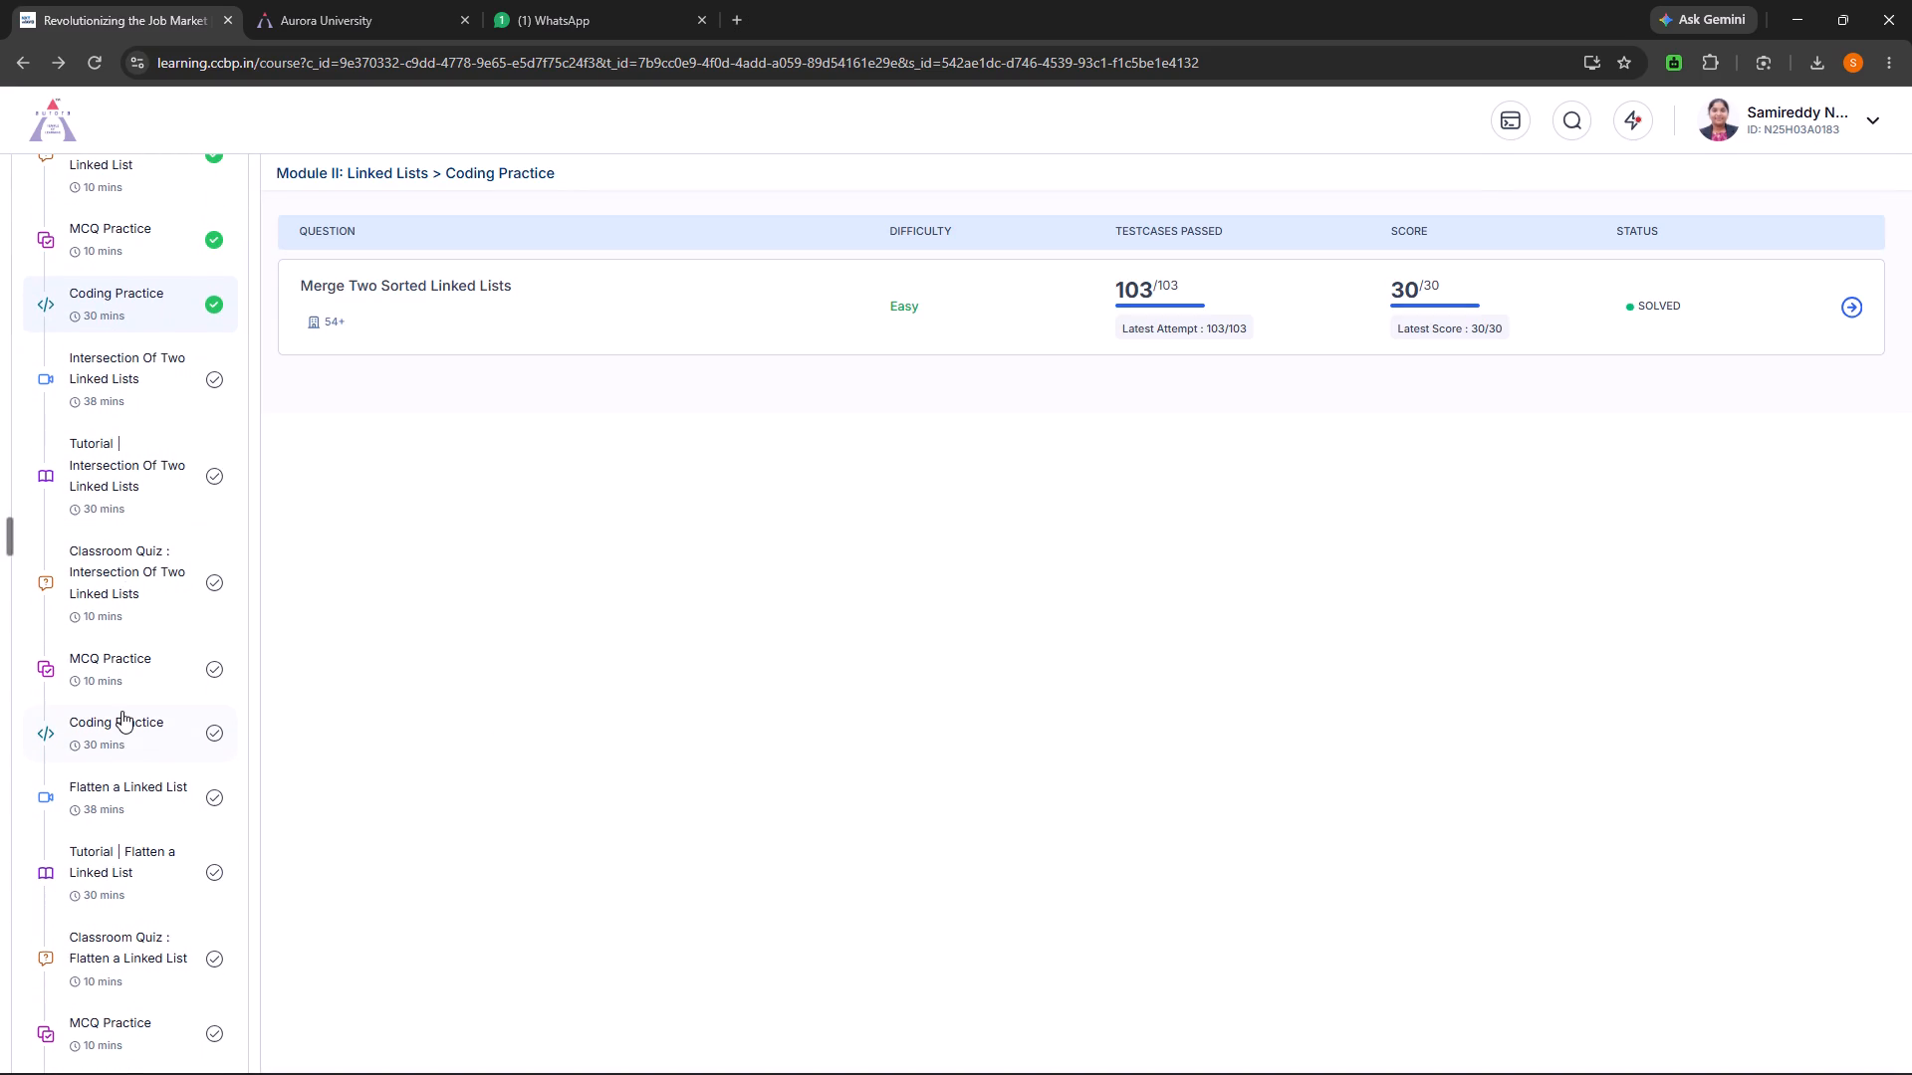
click(121, 711)
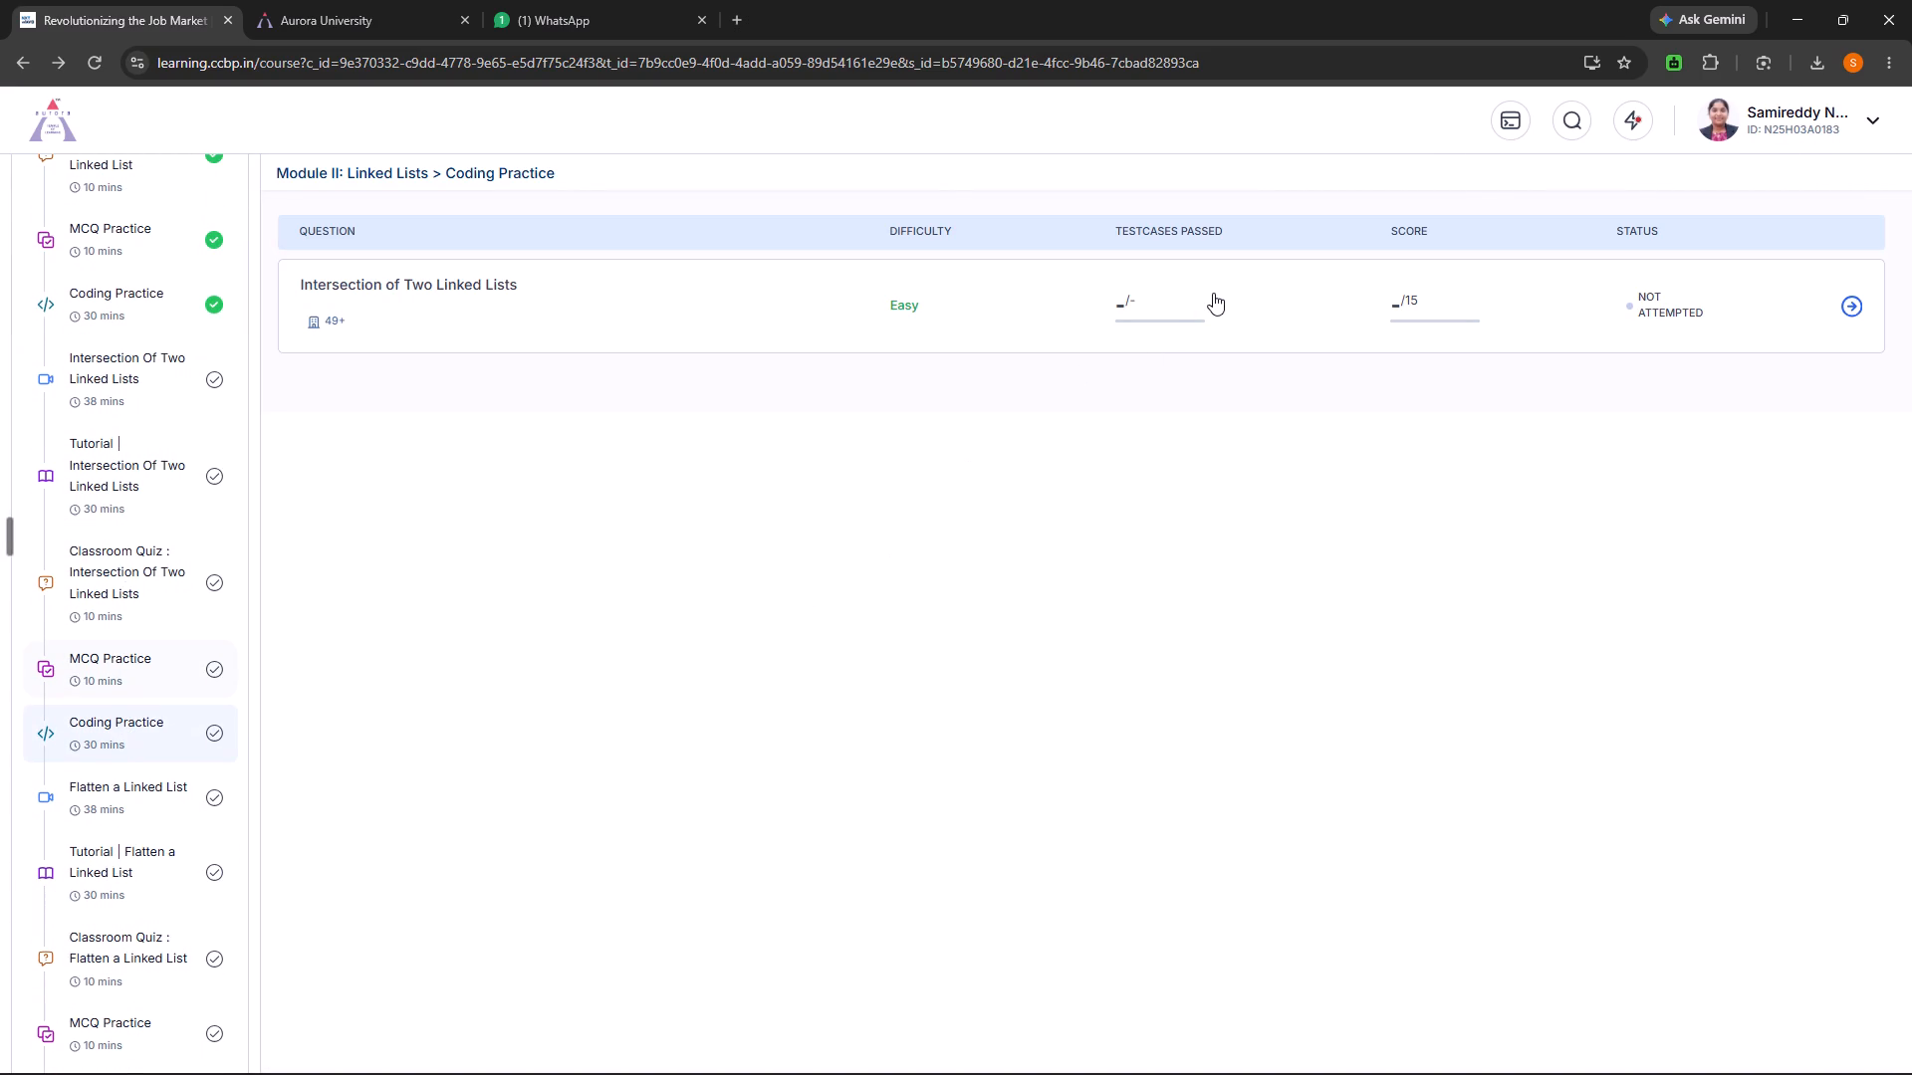
click(1213, 293)
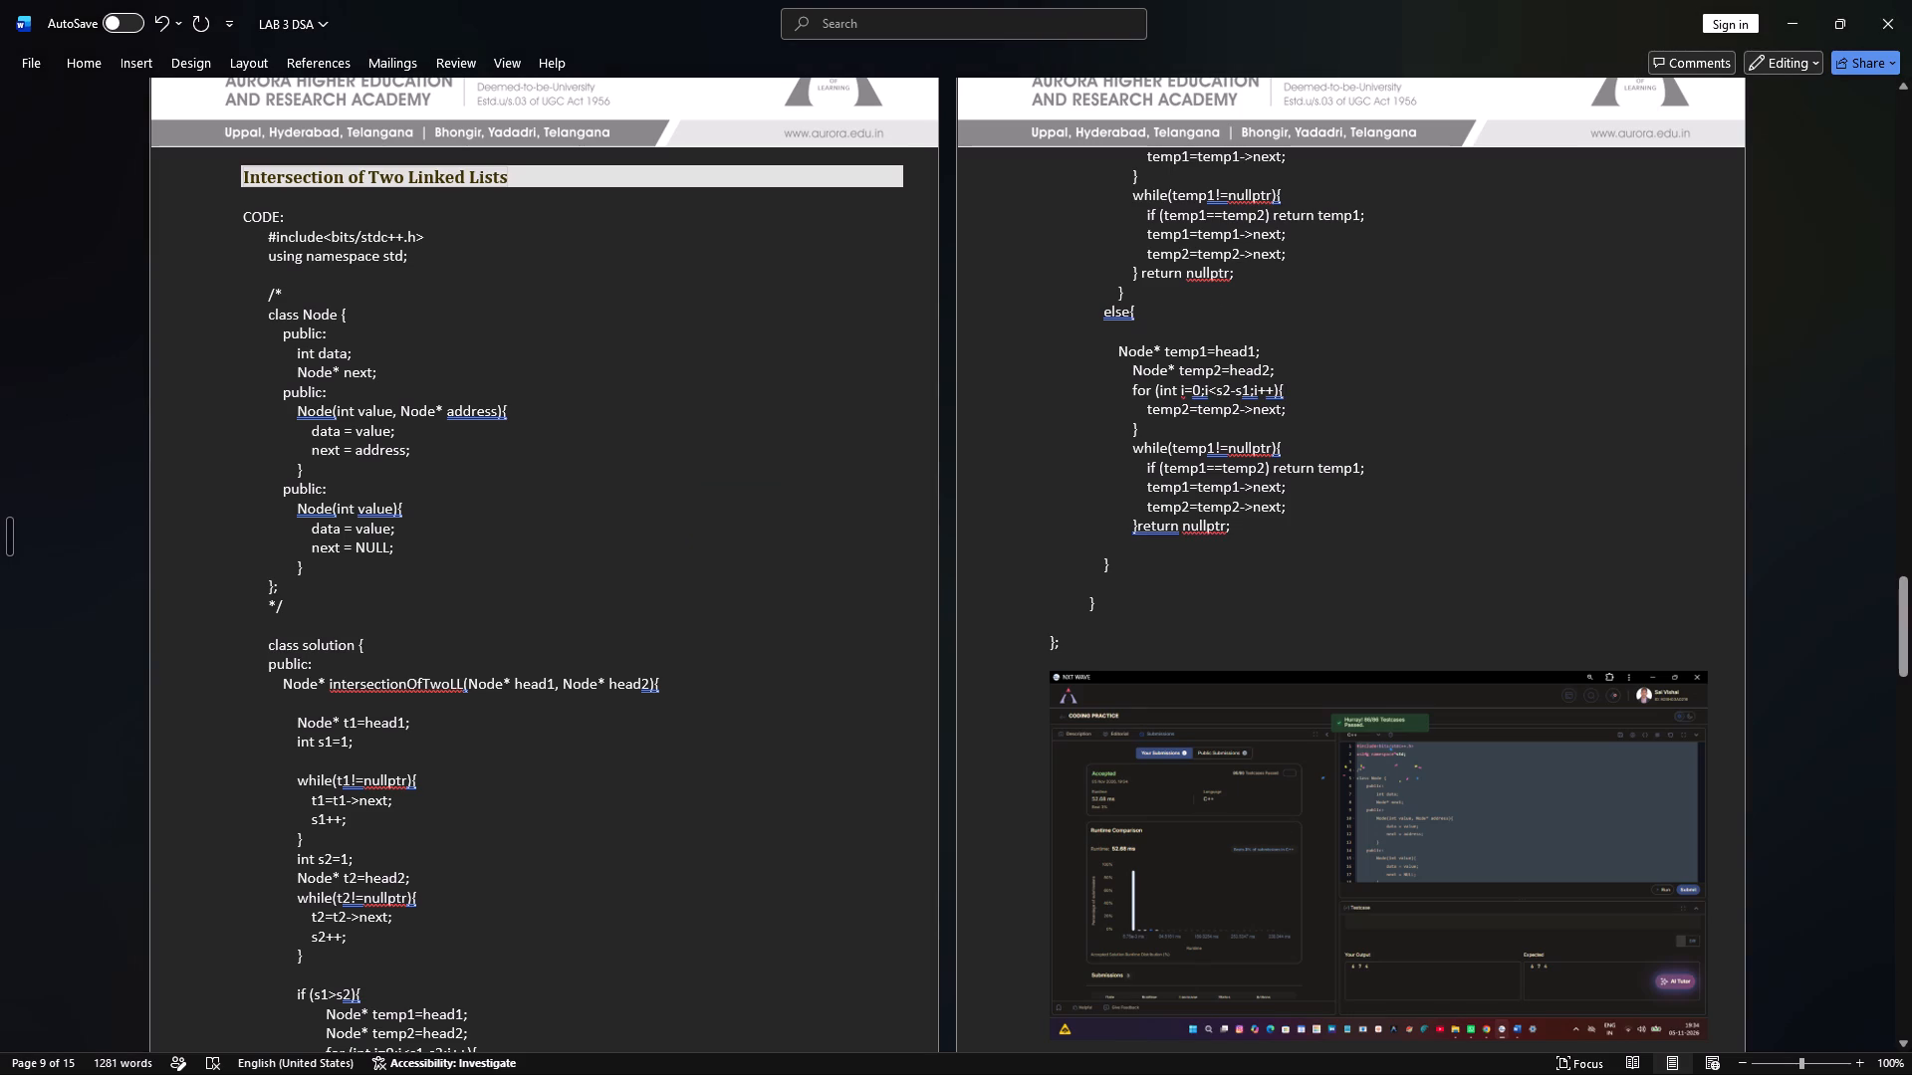
Copy the full Intersection of Two Linked Lists code from the Word report and replace the site editor's starter code with it.
drag(259, 236, 580, 1021)
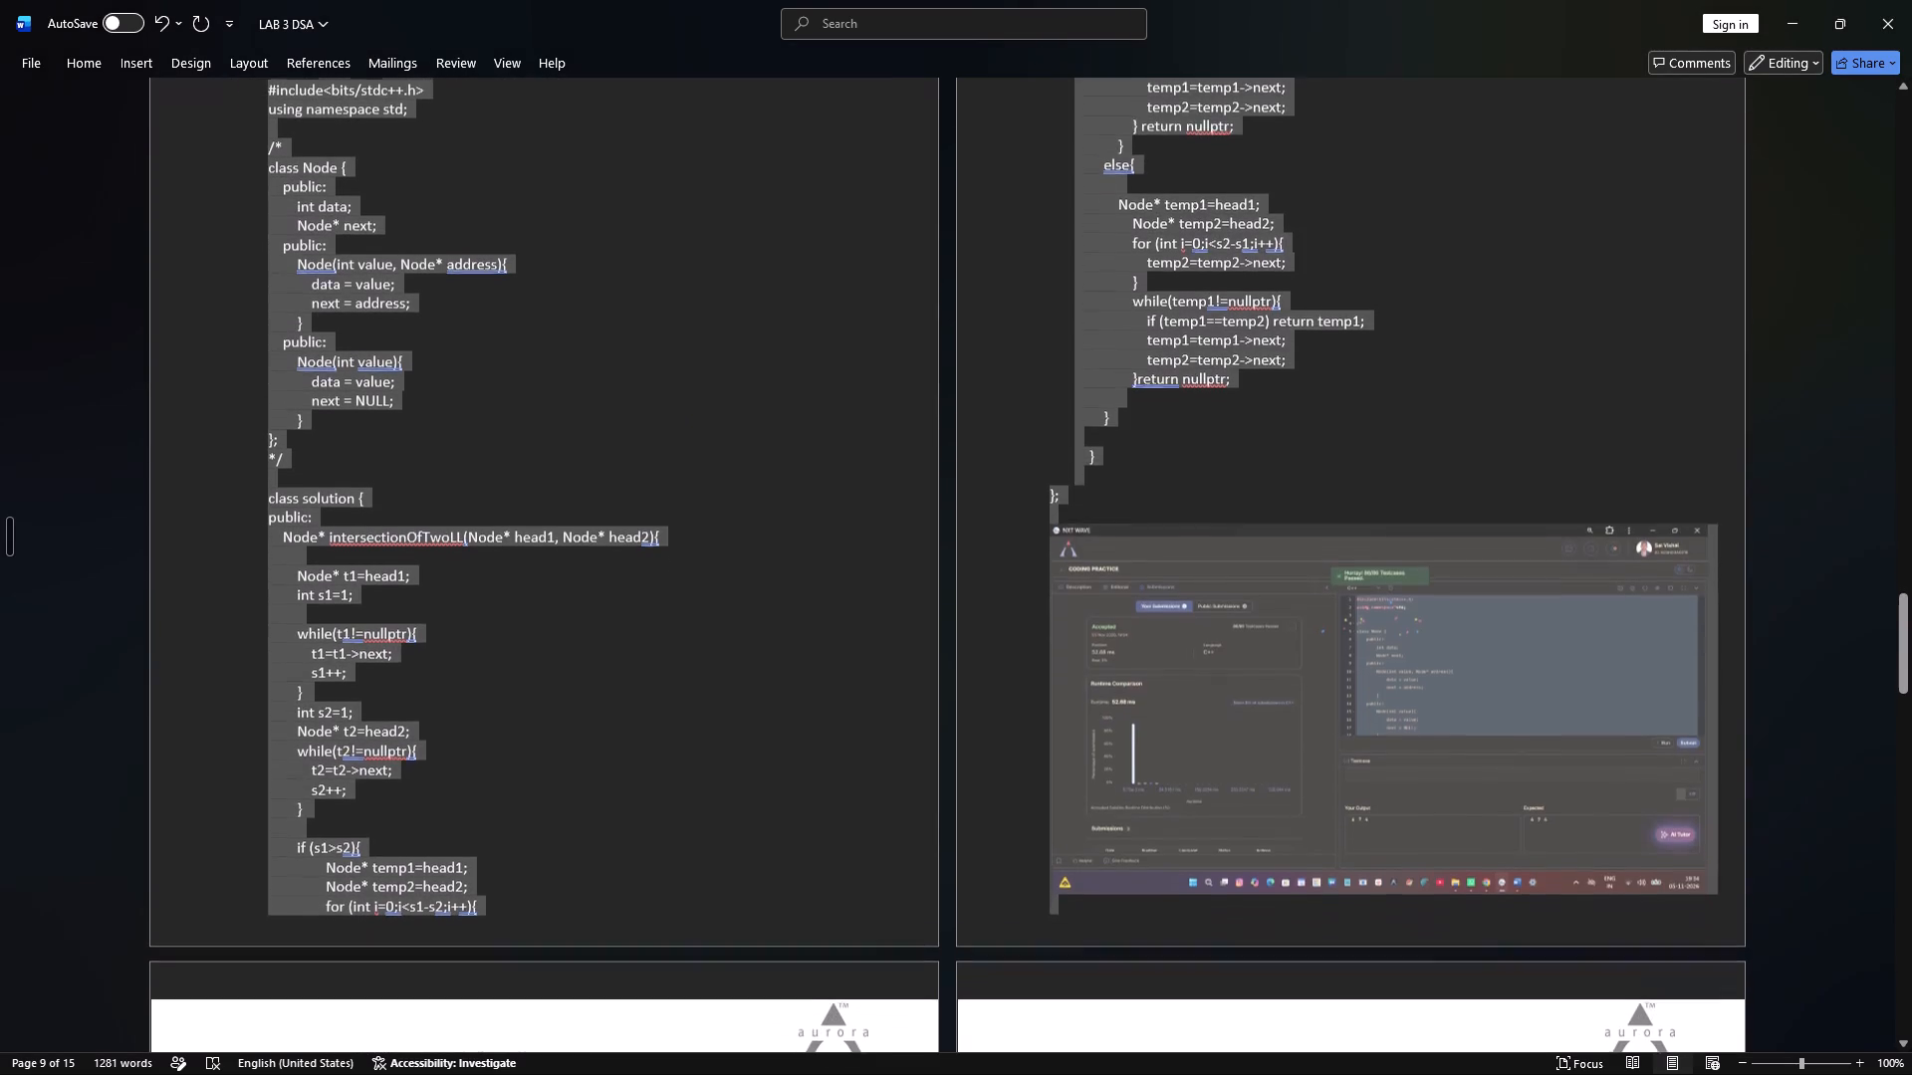
drag(580, 1021, 1093, 457)
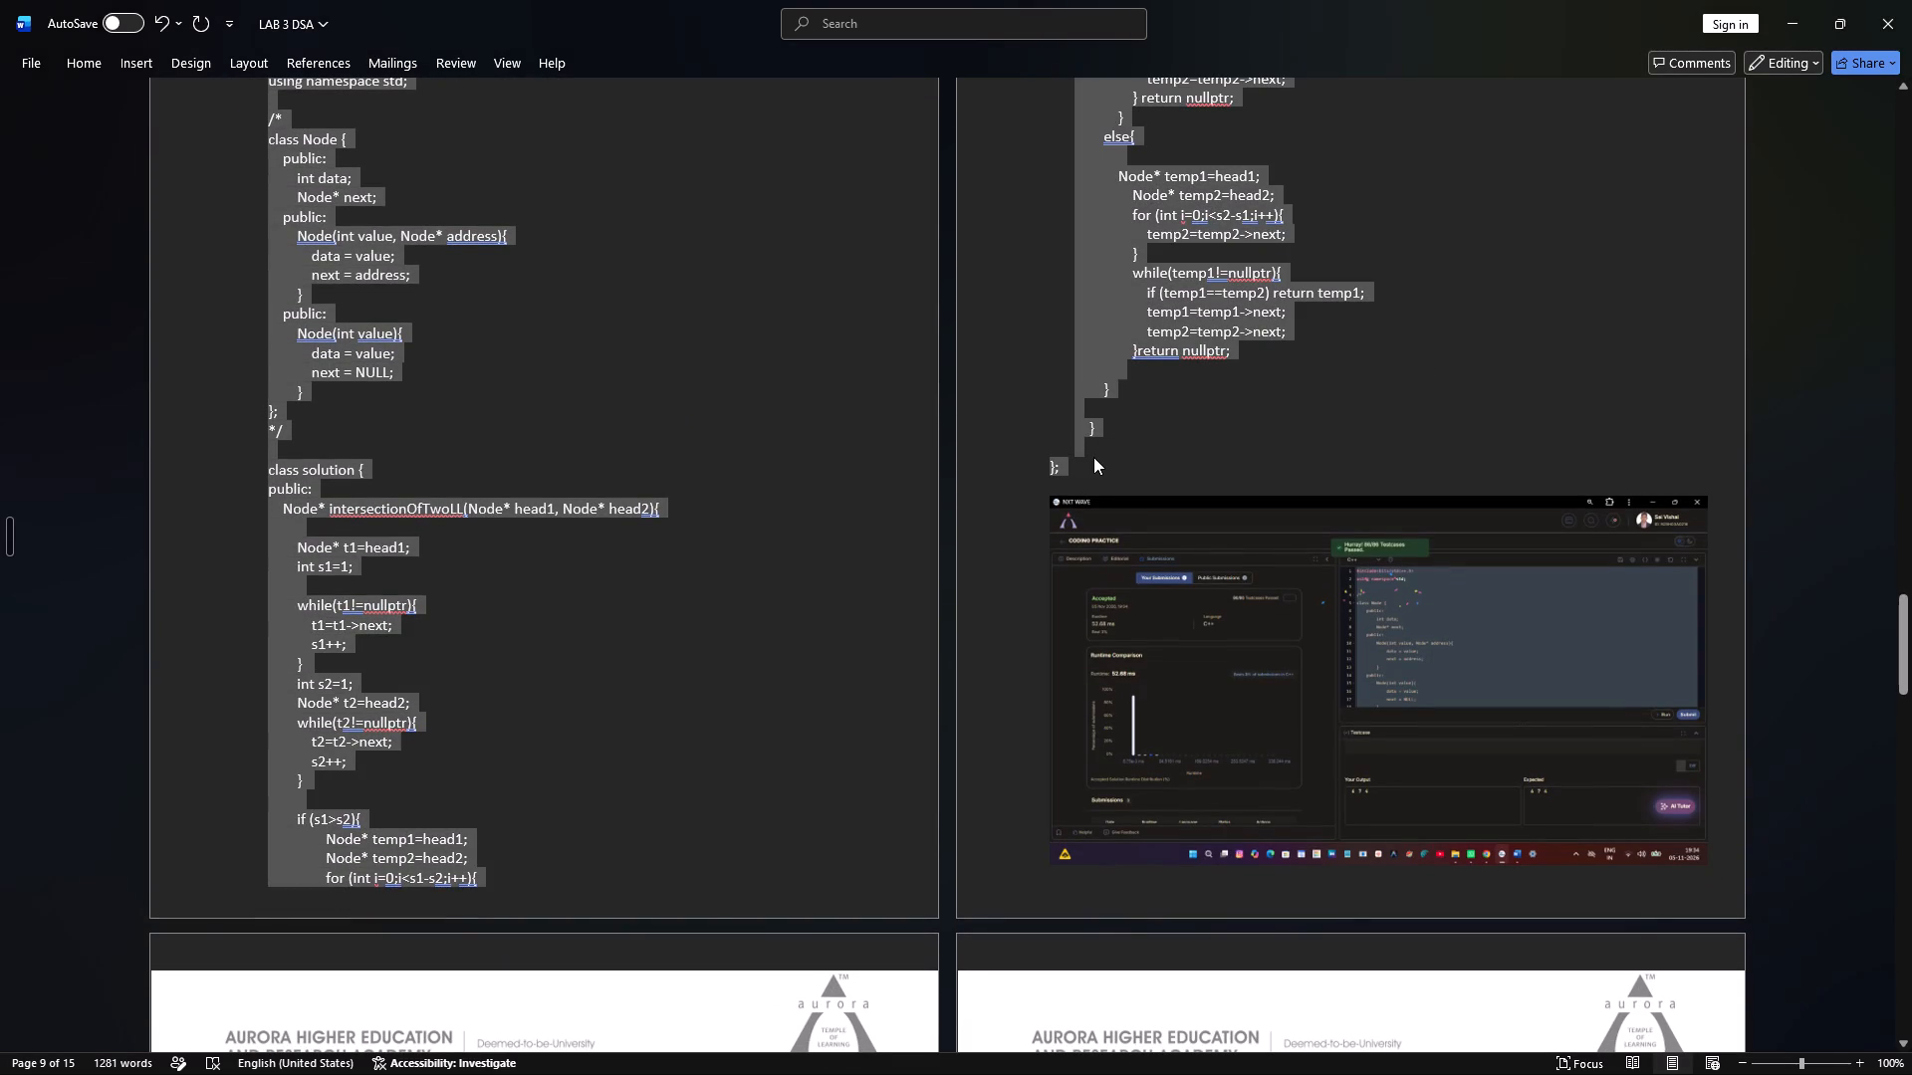
key(ctrl+c)
key(ctrl+c)
key(ctrl+c)
key(ctrl+c)
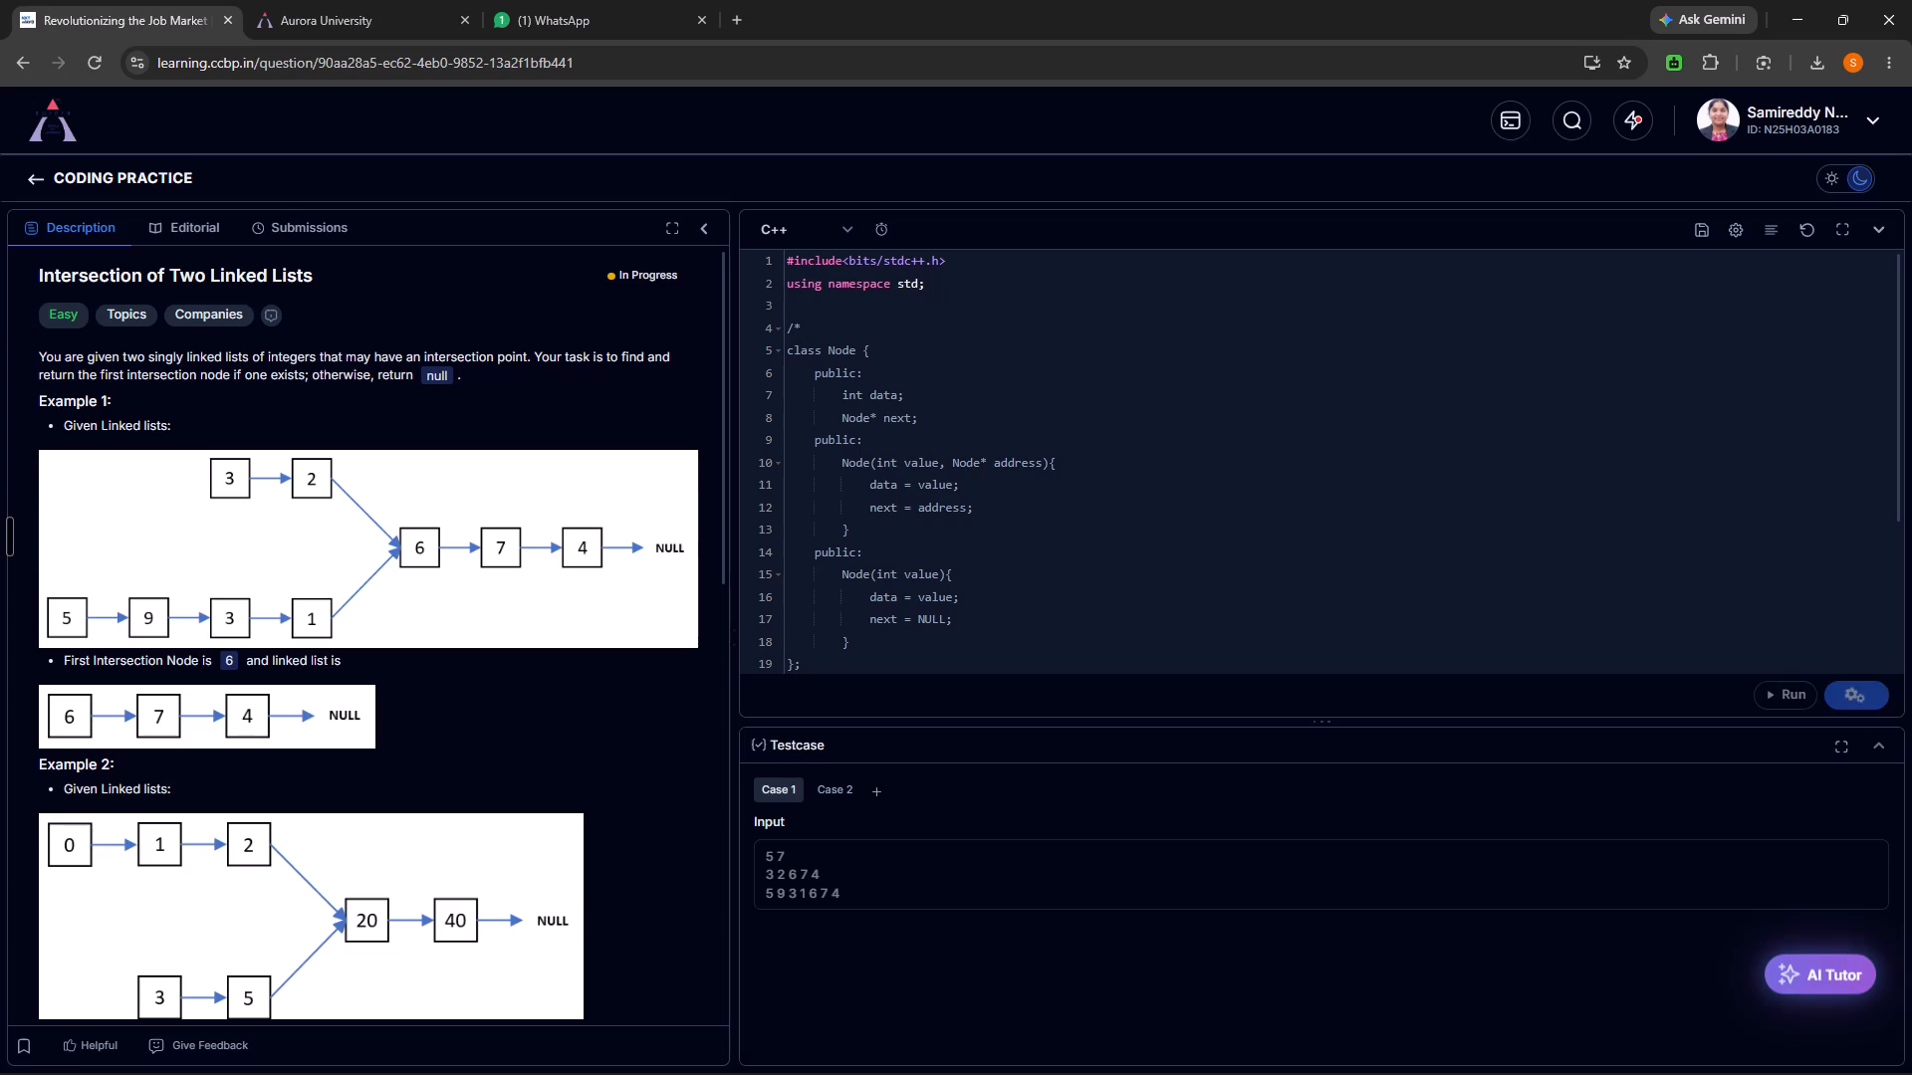
click(1183, 498)
key(ctrl+a)
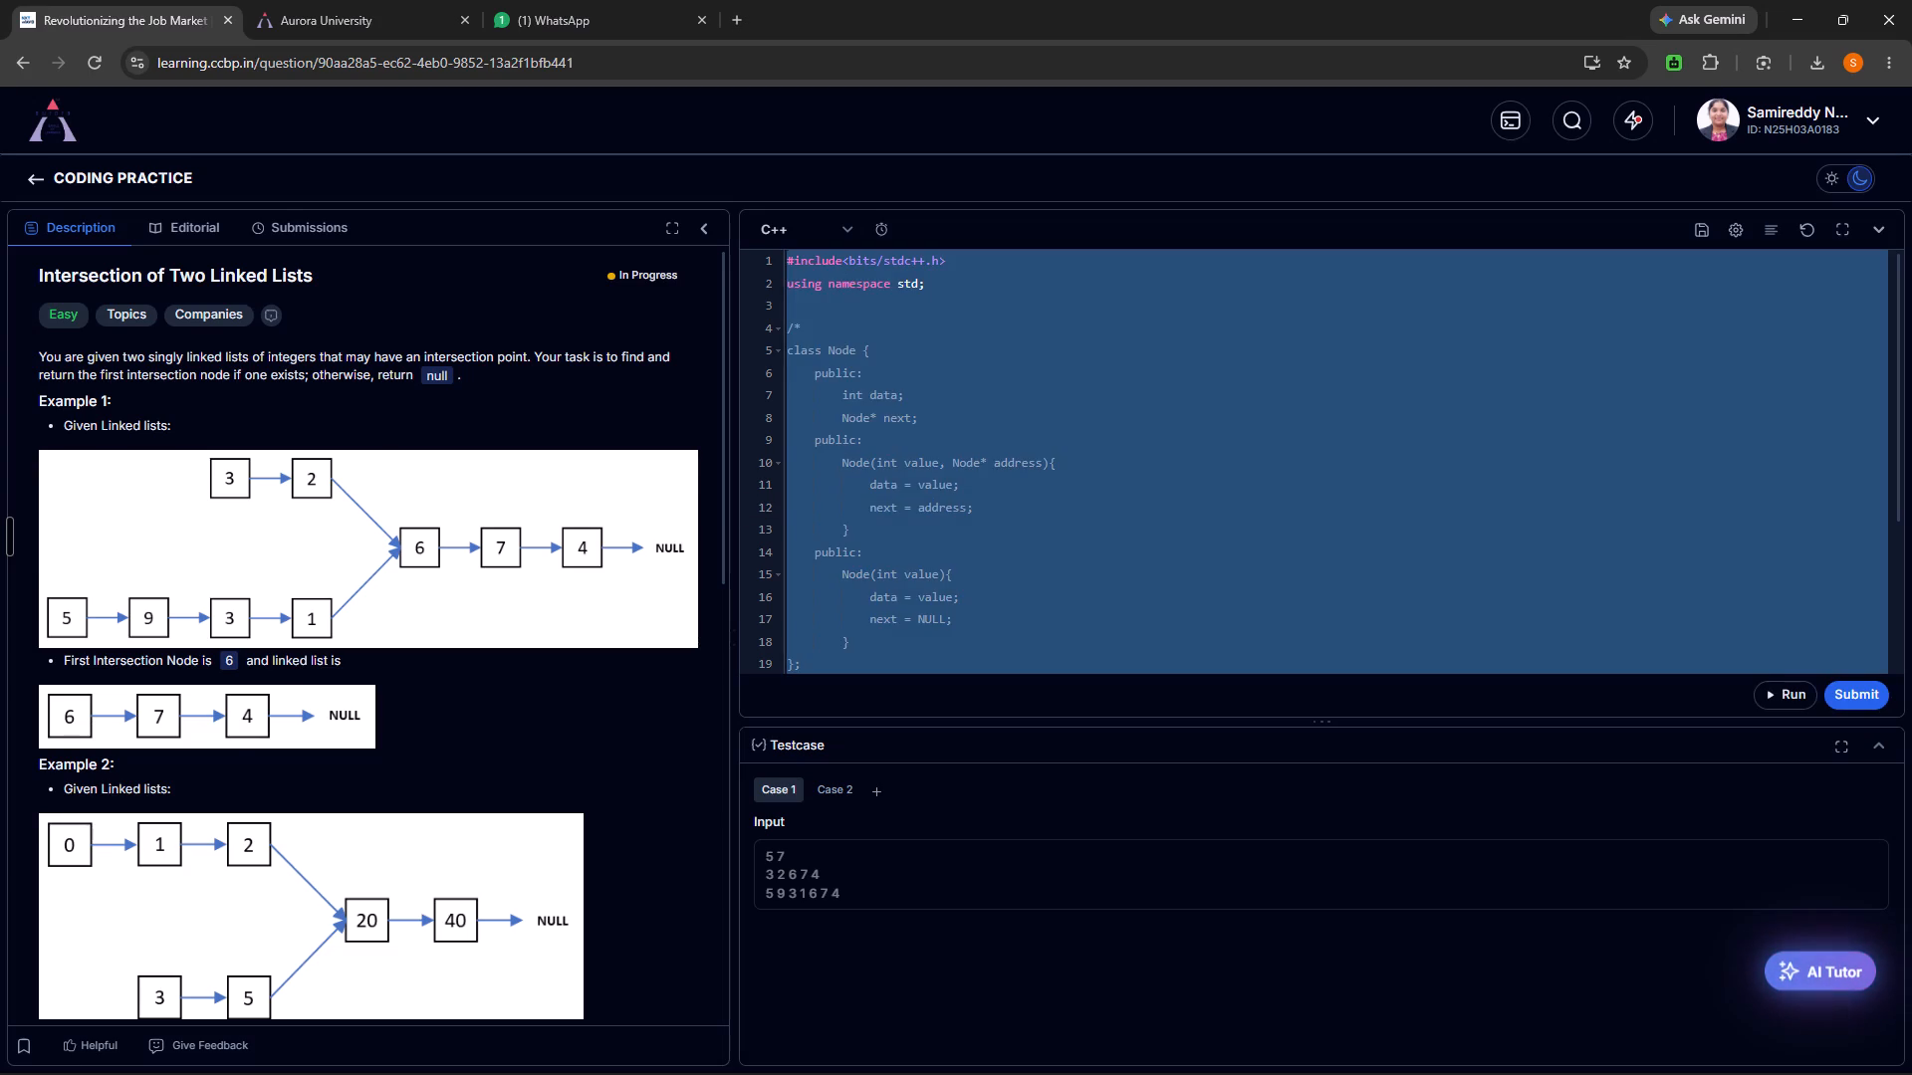
key(ctrl+v)
Run the pasted Intersection of Two Linked Lists code and submit it.
click(1793, 692)
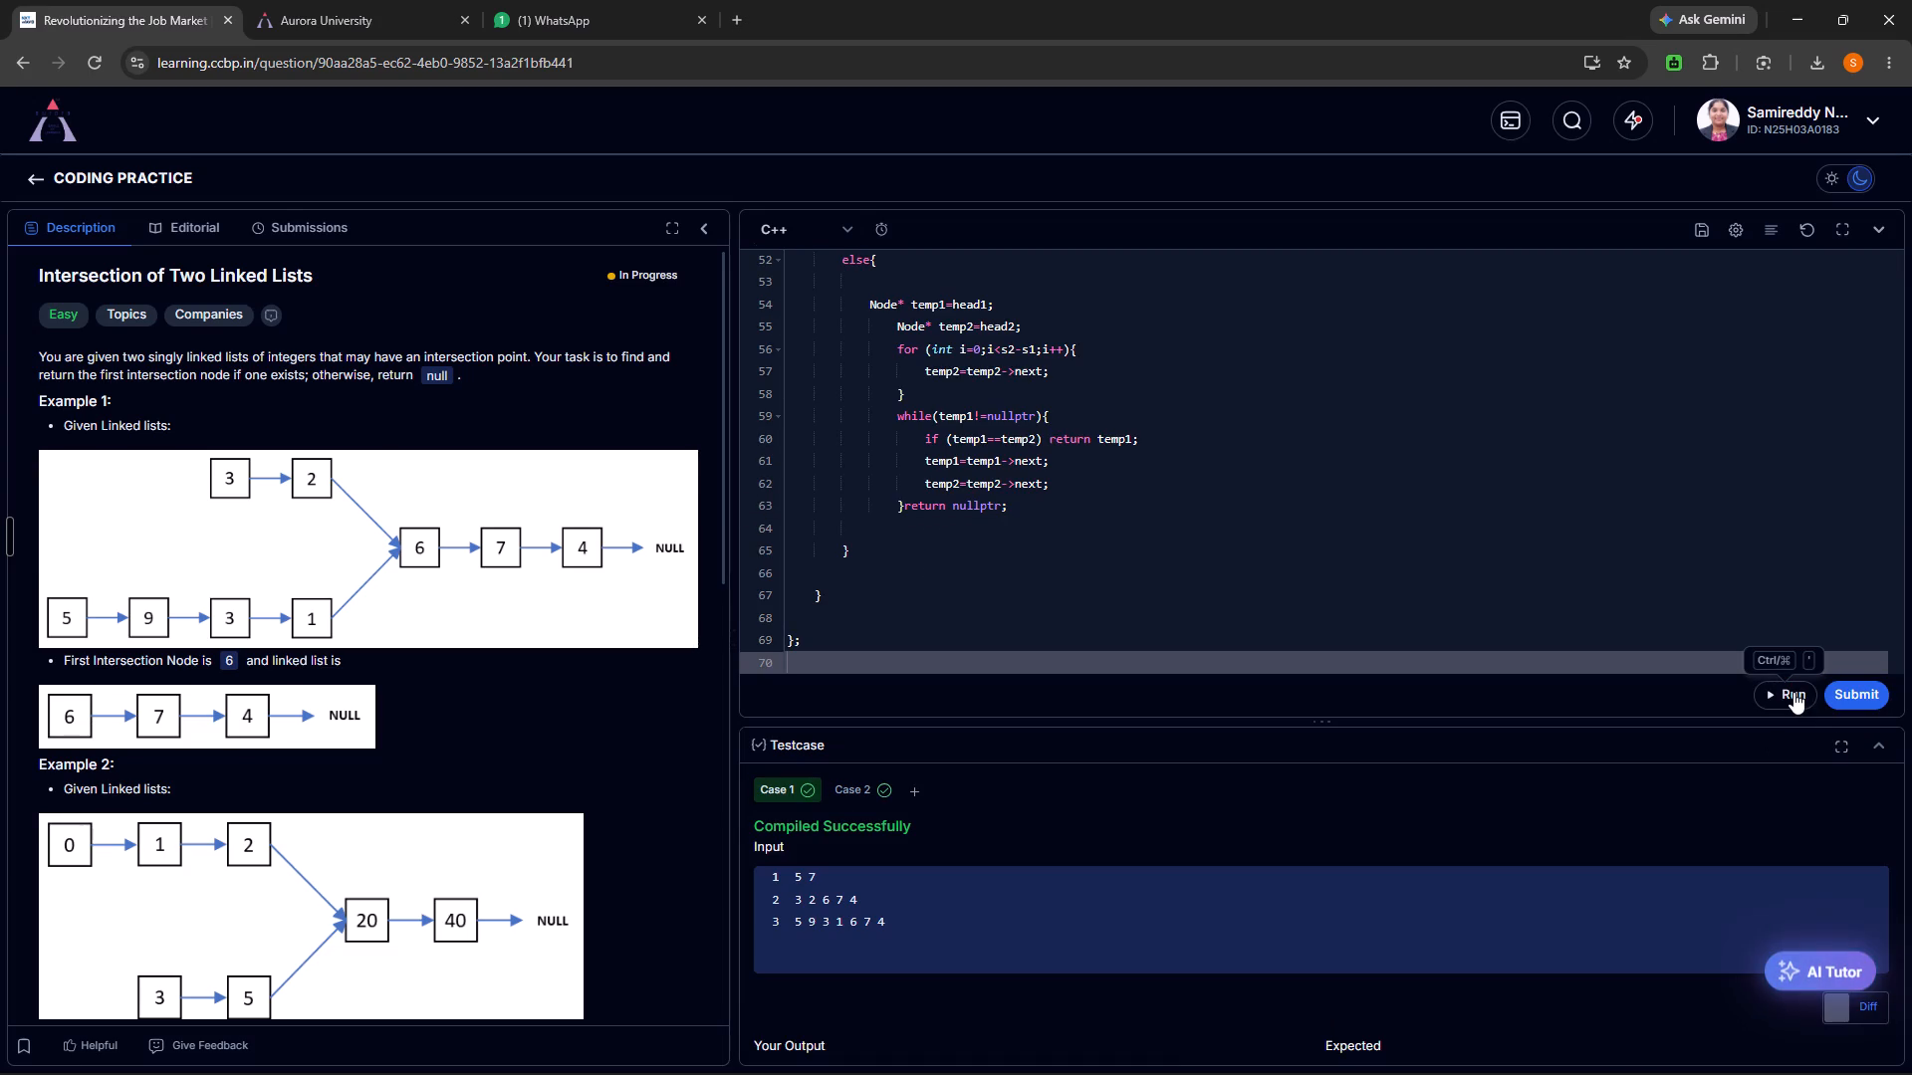
click(1869, 694)
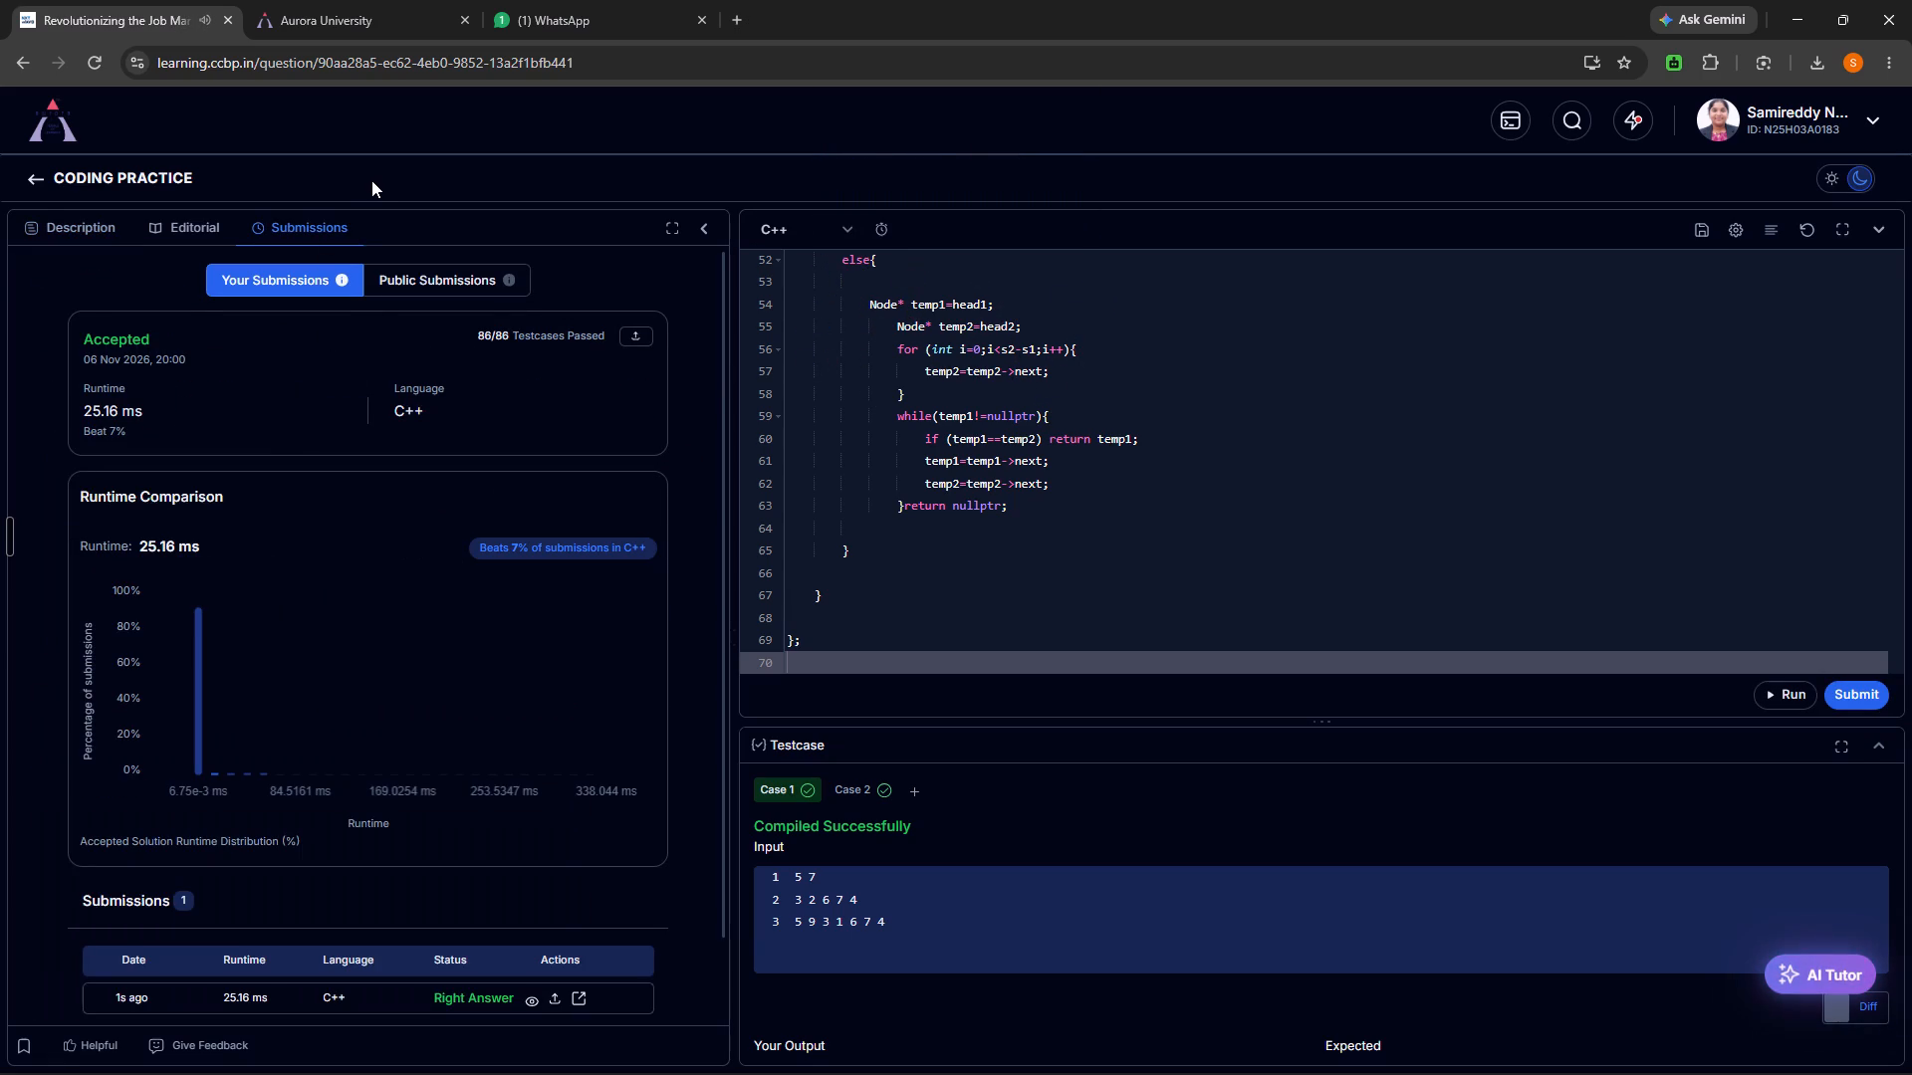
Capture the submission results page below the browser bar as a screenshot and copy the newest image from the File Explorer Gallery.
key(Print)
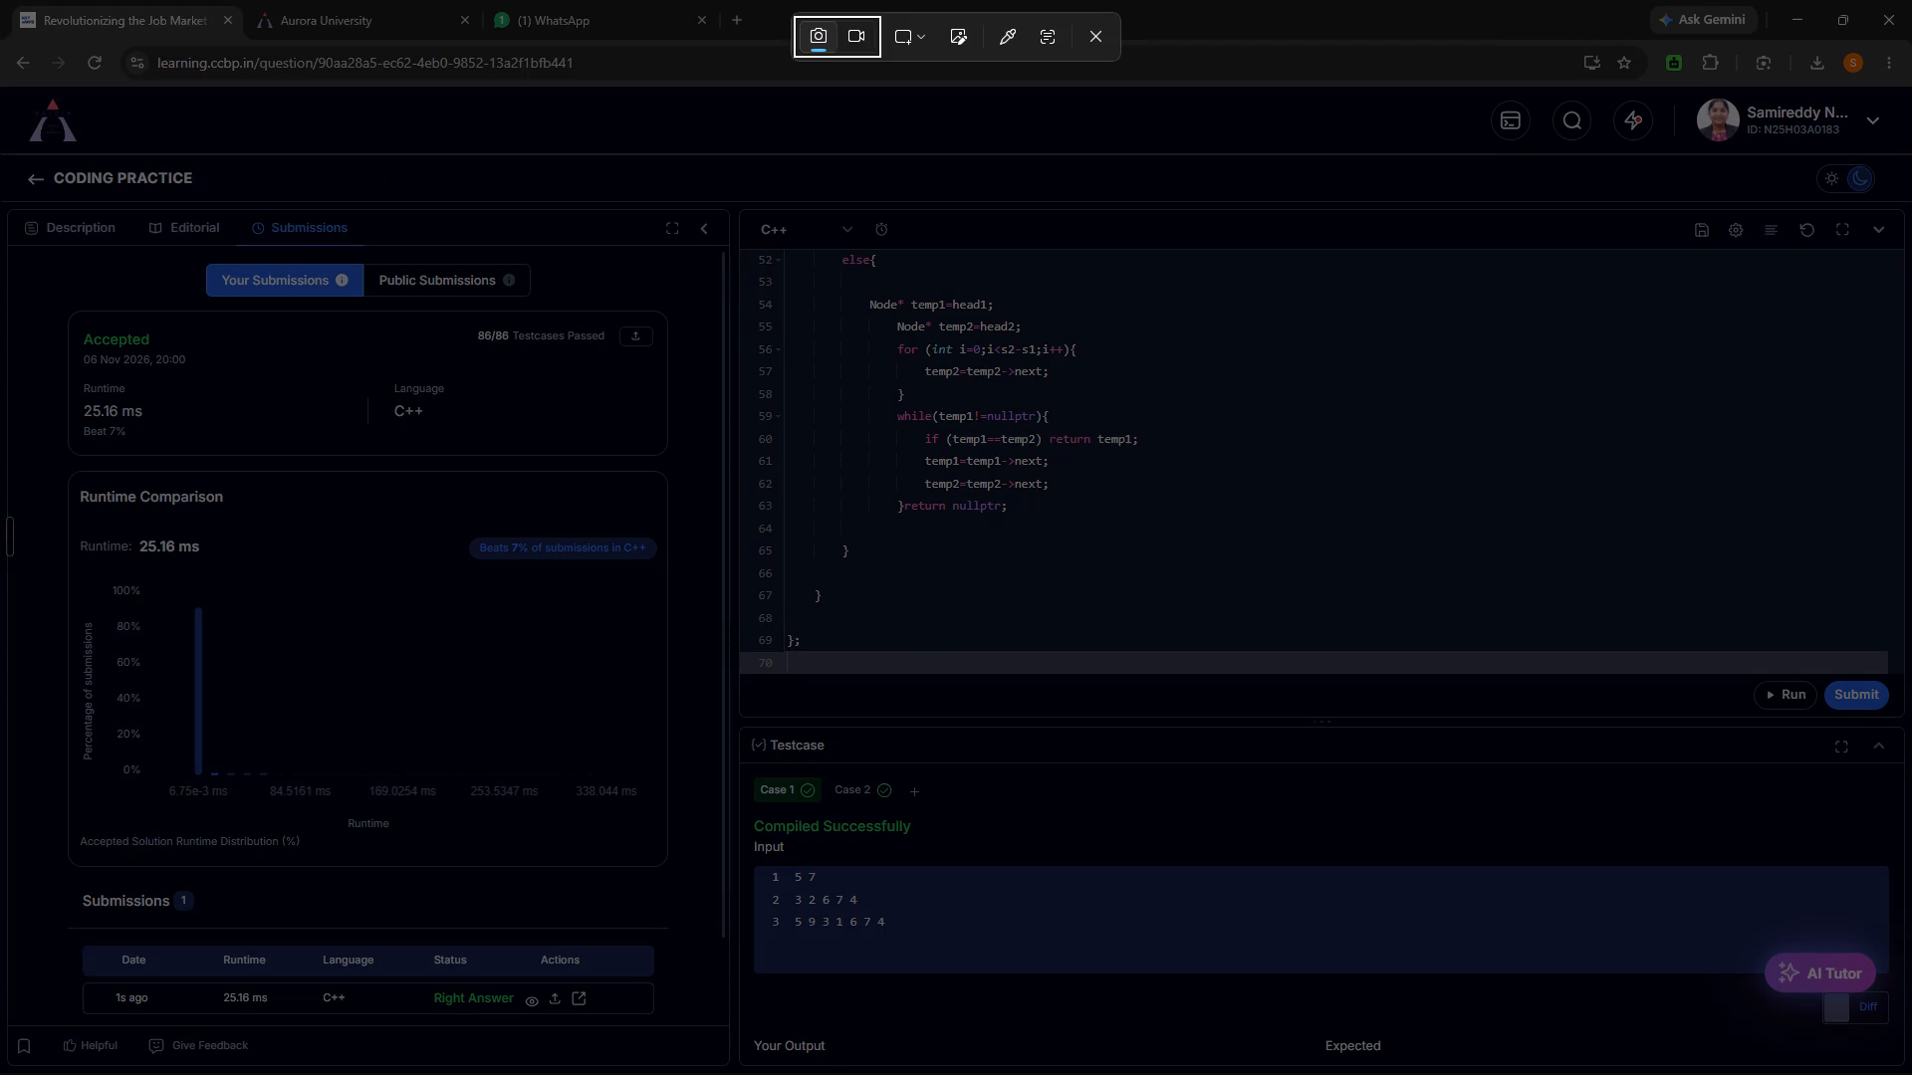
drag(0, 85, 1911, 1074)
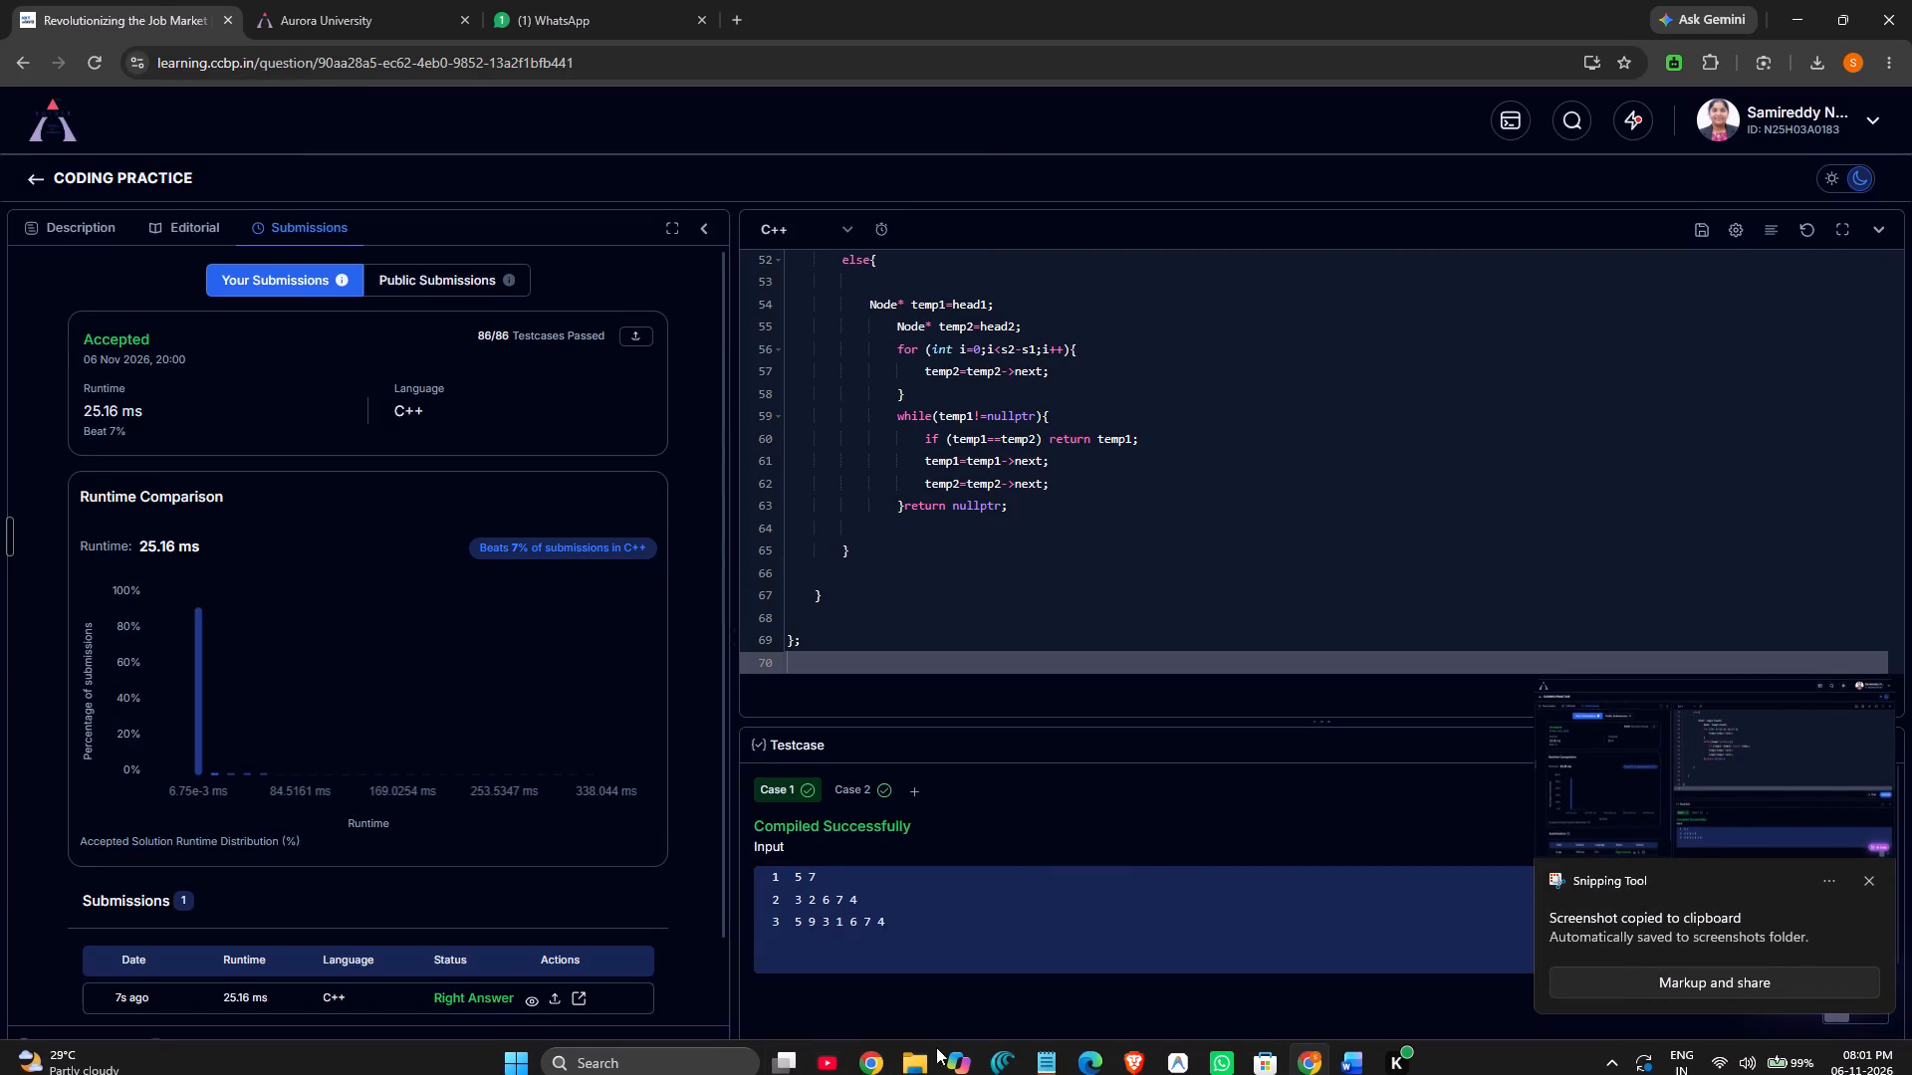
click(915, 1054)
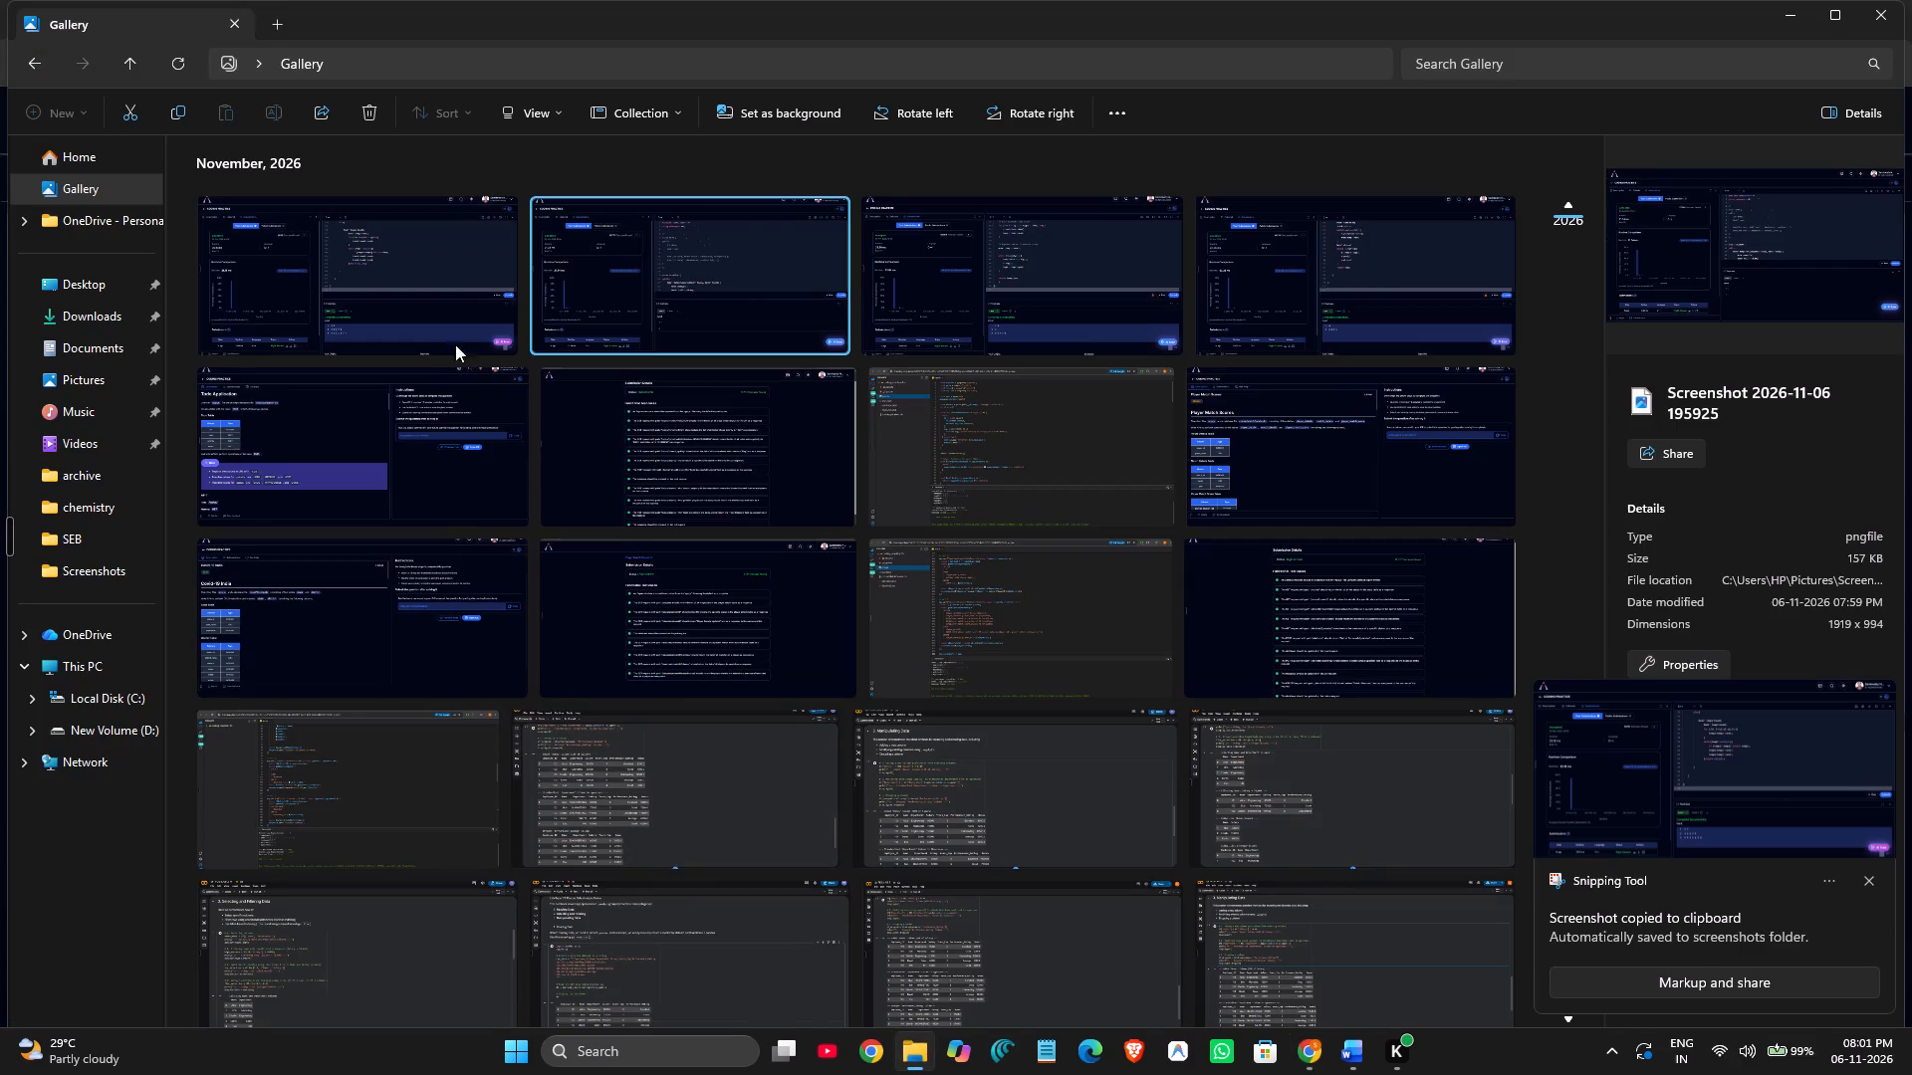
click(404, 292)
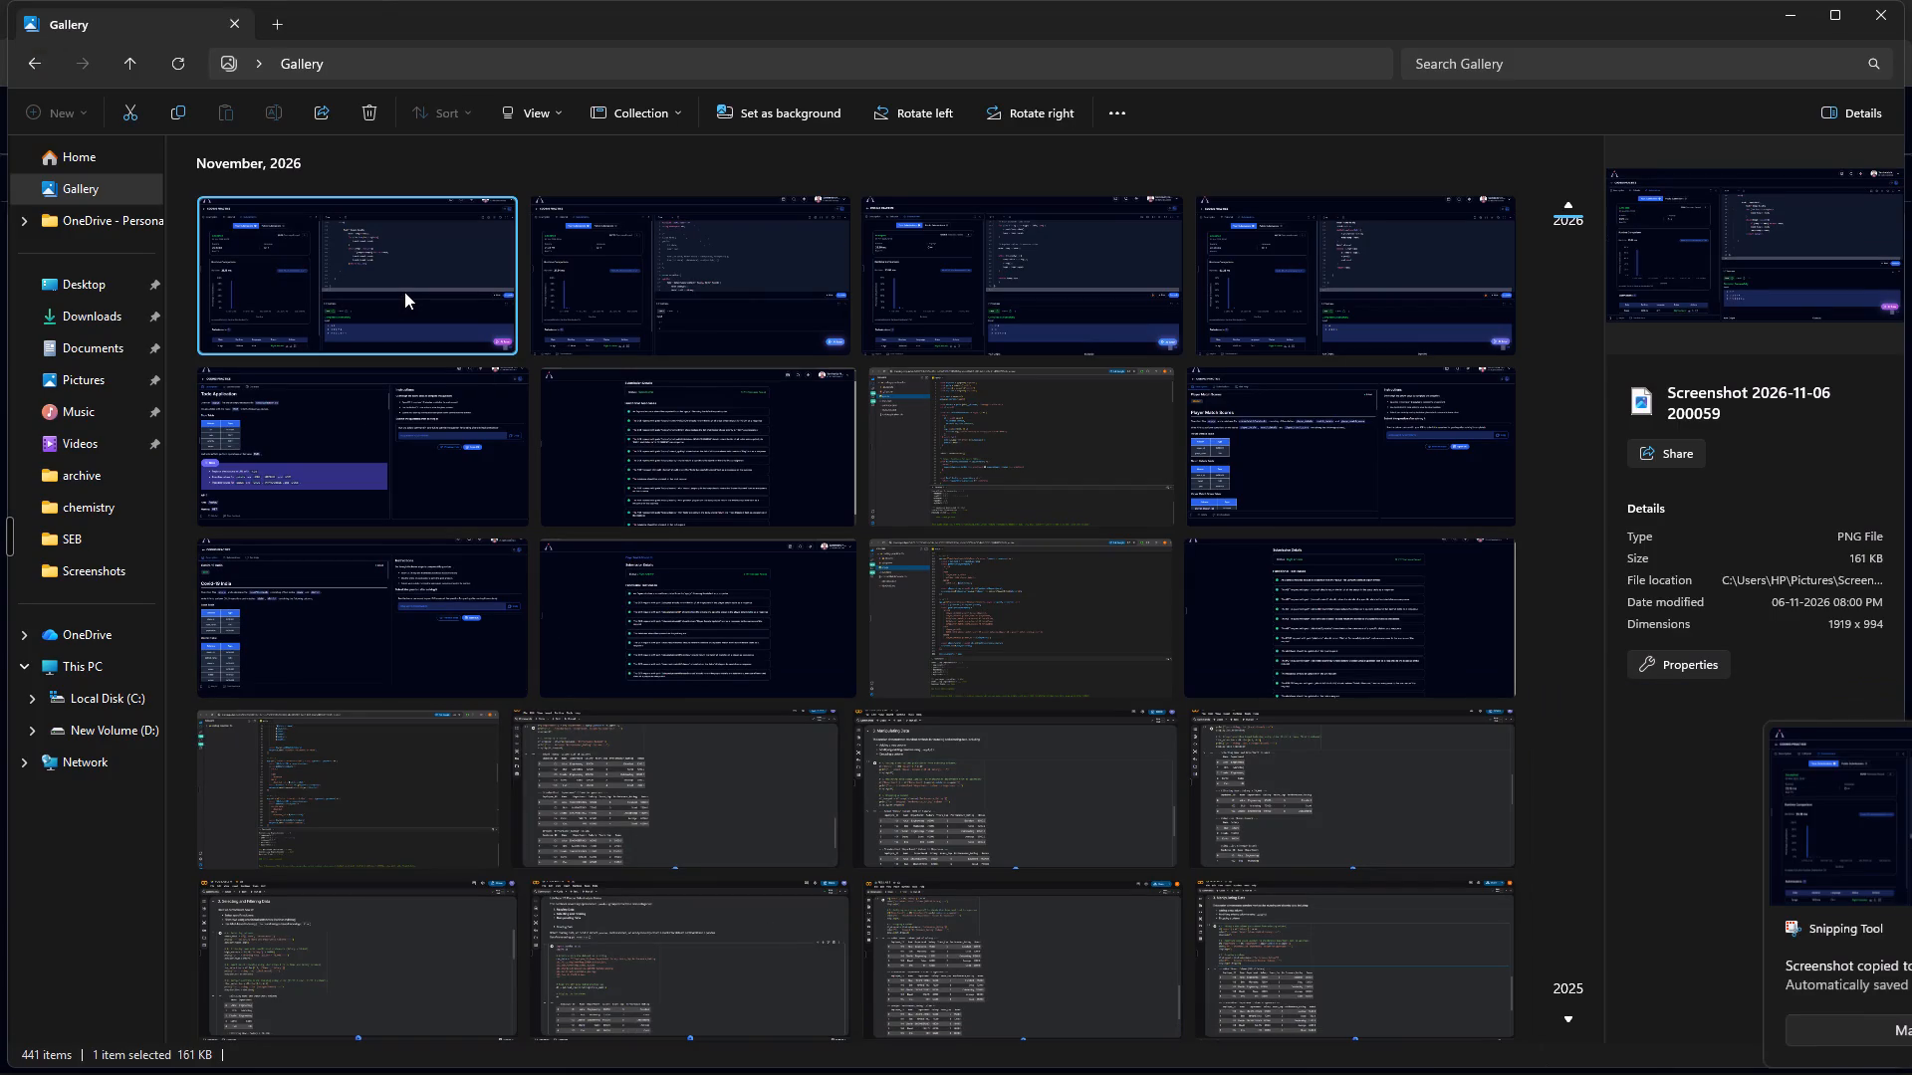
key(ctrl+c)
key(ctrl+c)
key(ctrl+c)
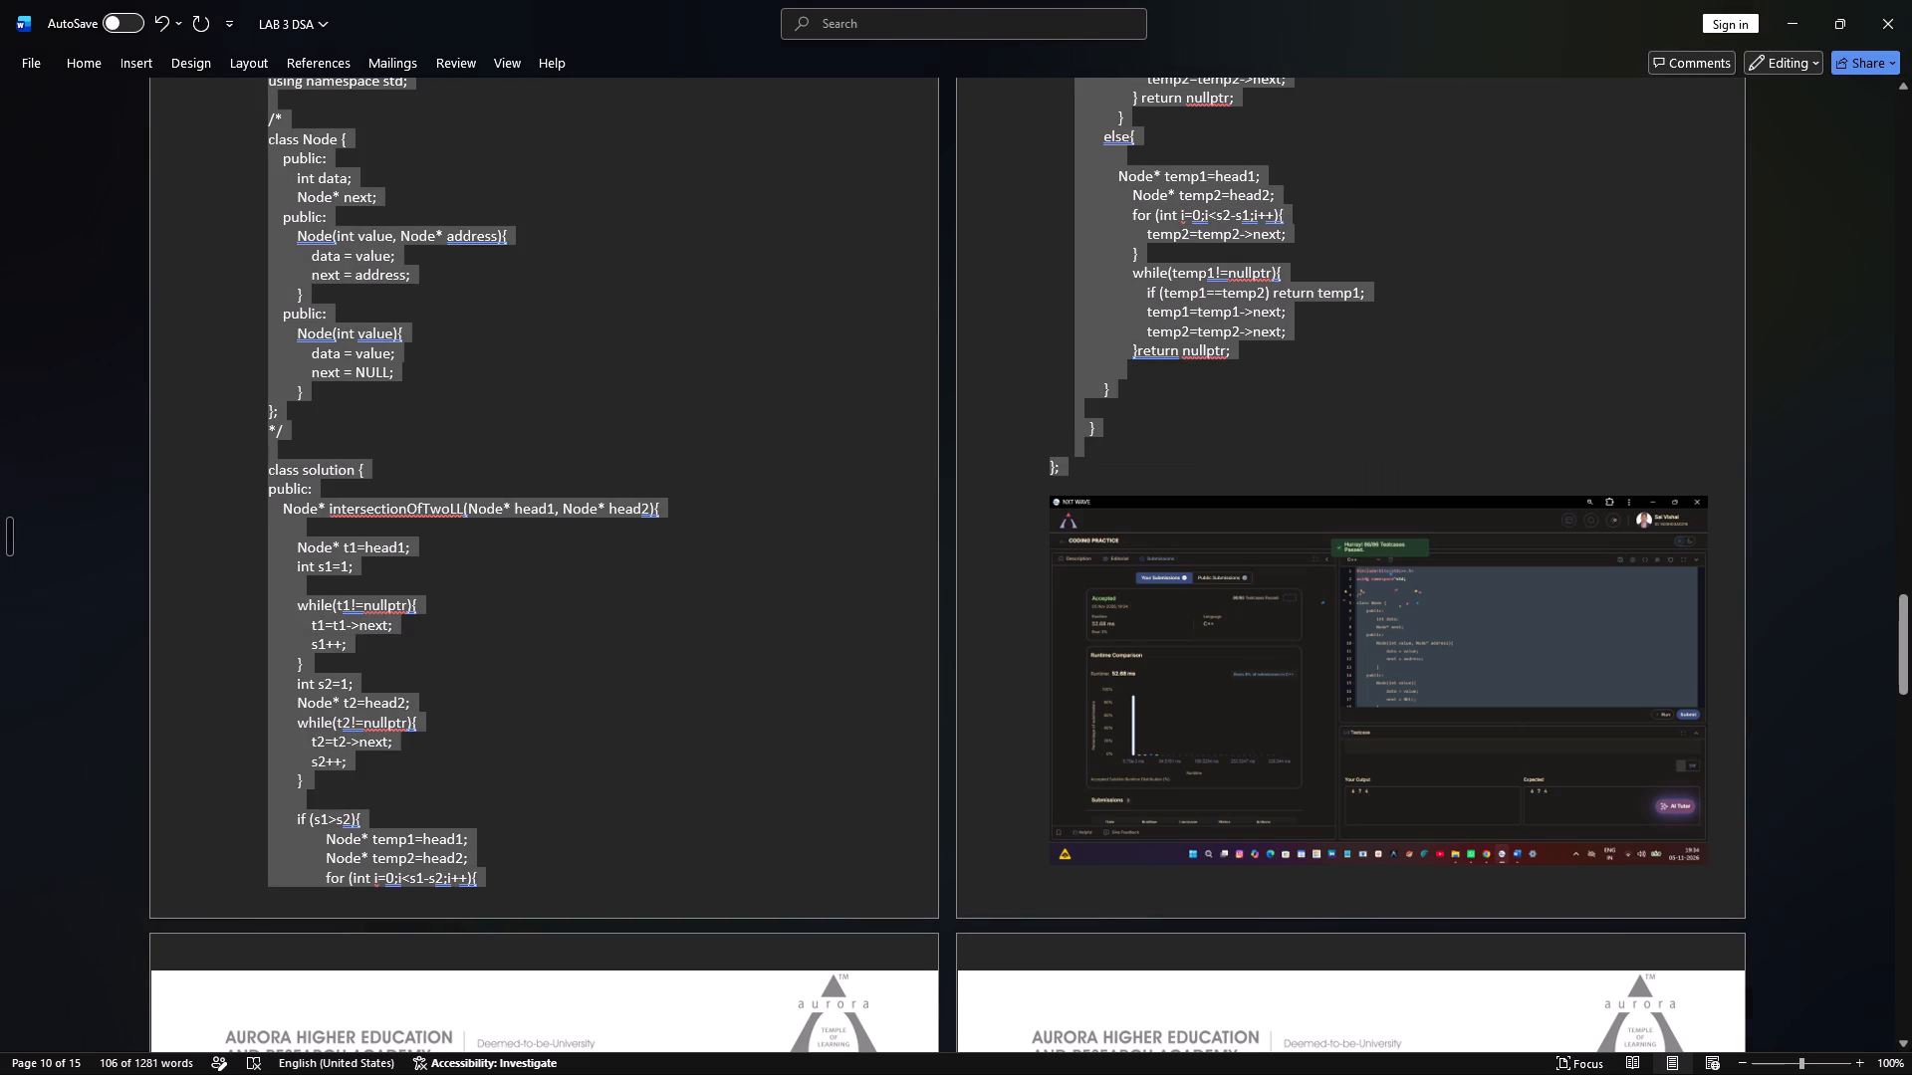
Replace the old submission screenshot below the Intersection of Two Linked Lists code in Word with the copied one.
click(1424, 665)
click(1424, 665)
key(BackSpace)
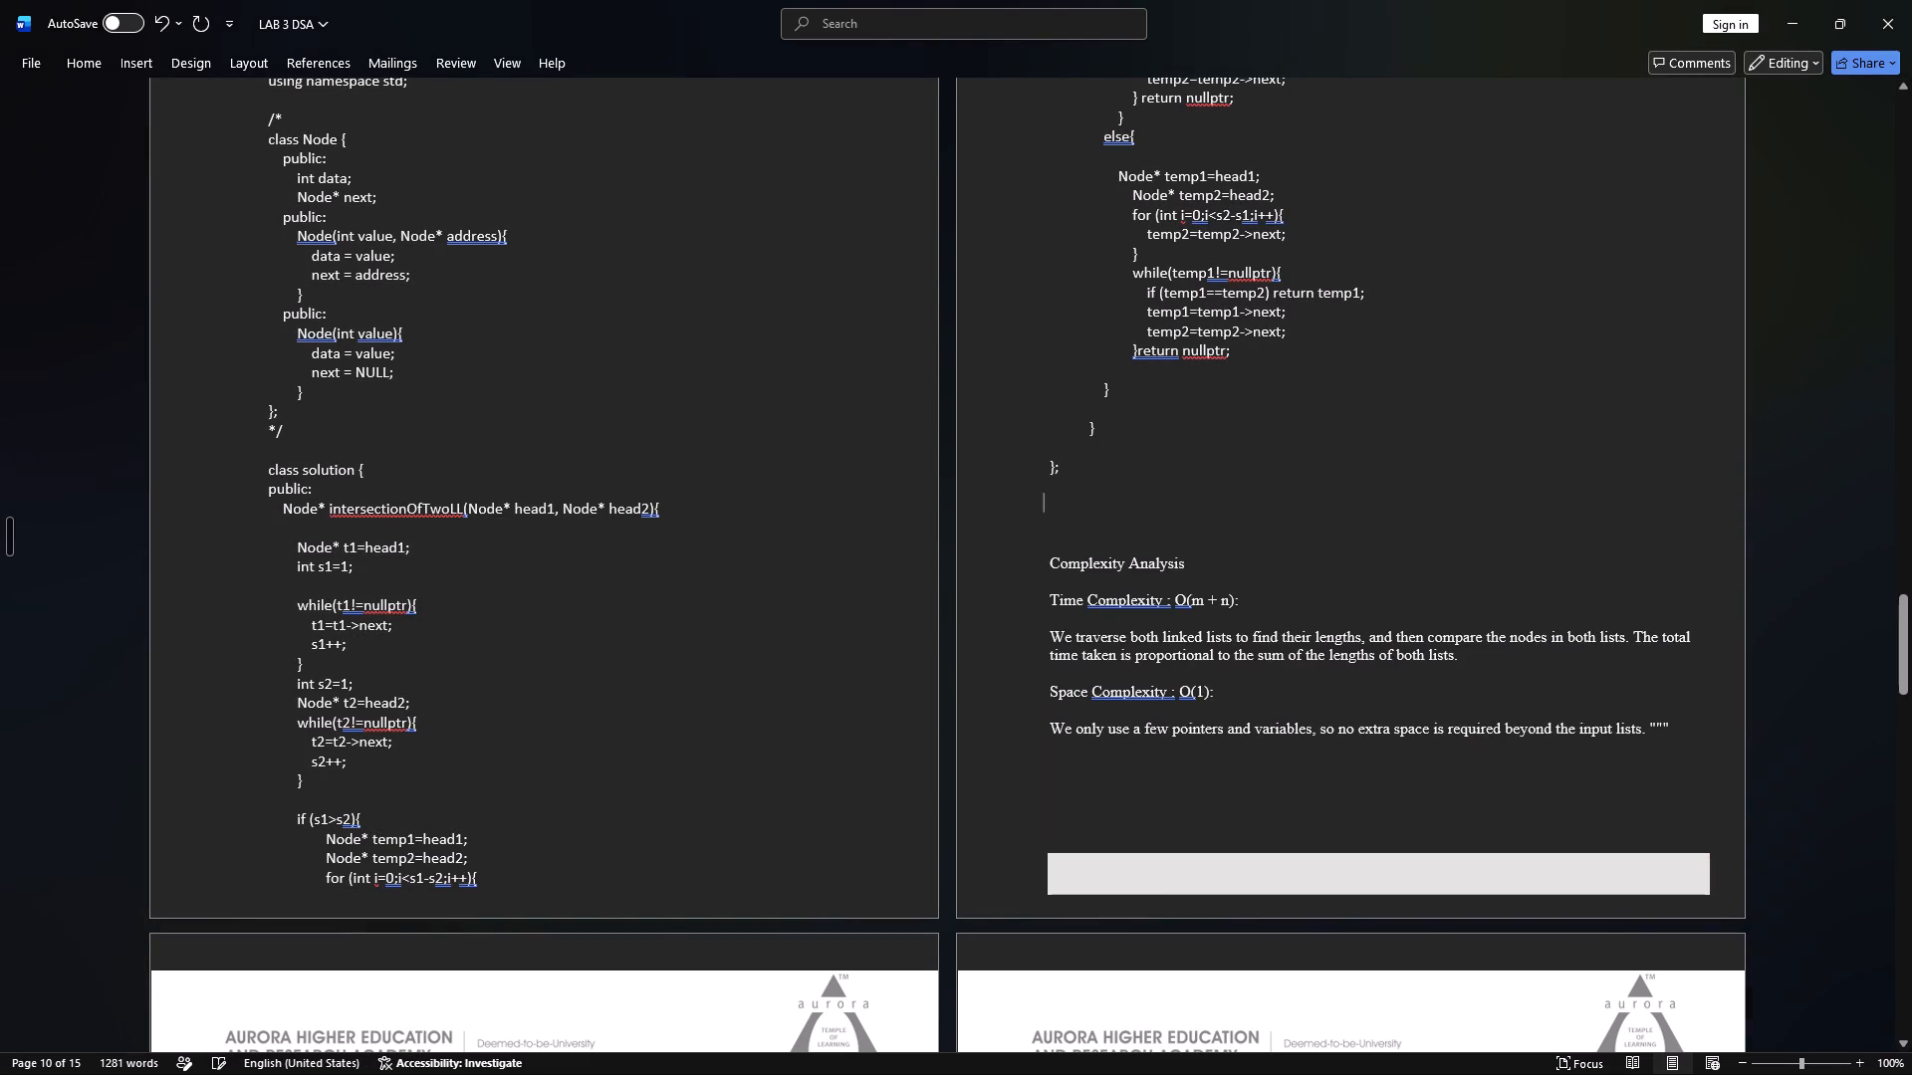
key(ctrl+v)
Insert a line break after the "for (int i=0;i<s1-s2;i++){" line at the end of page 9.
scroll(1424, 665, up, 1)
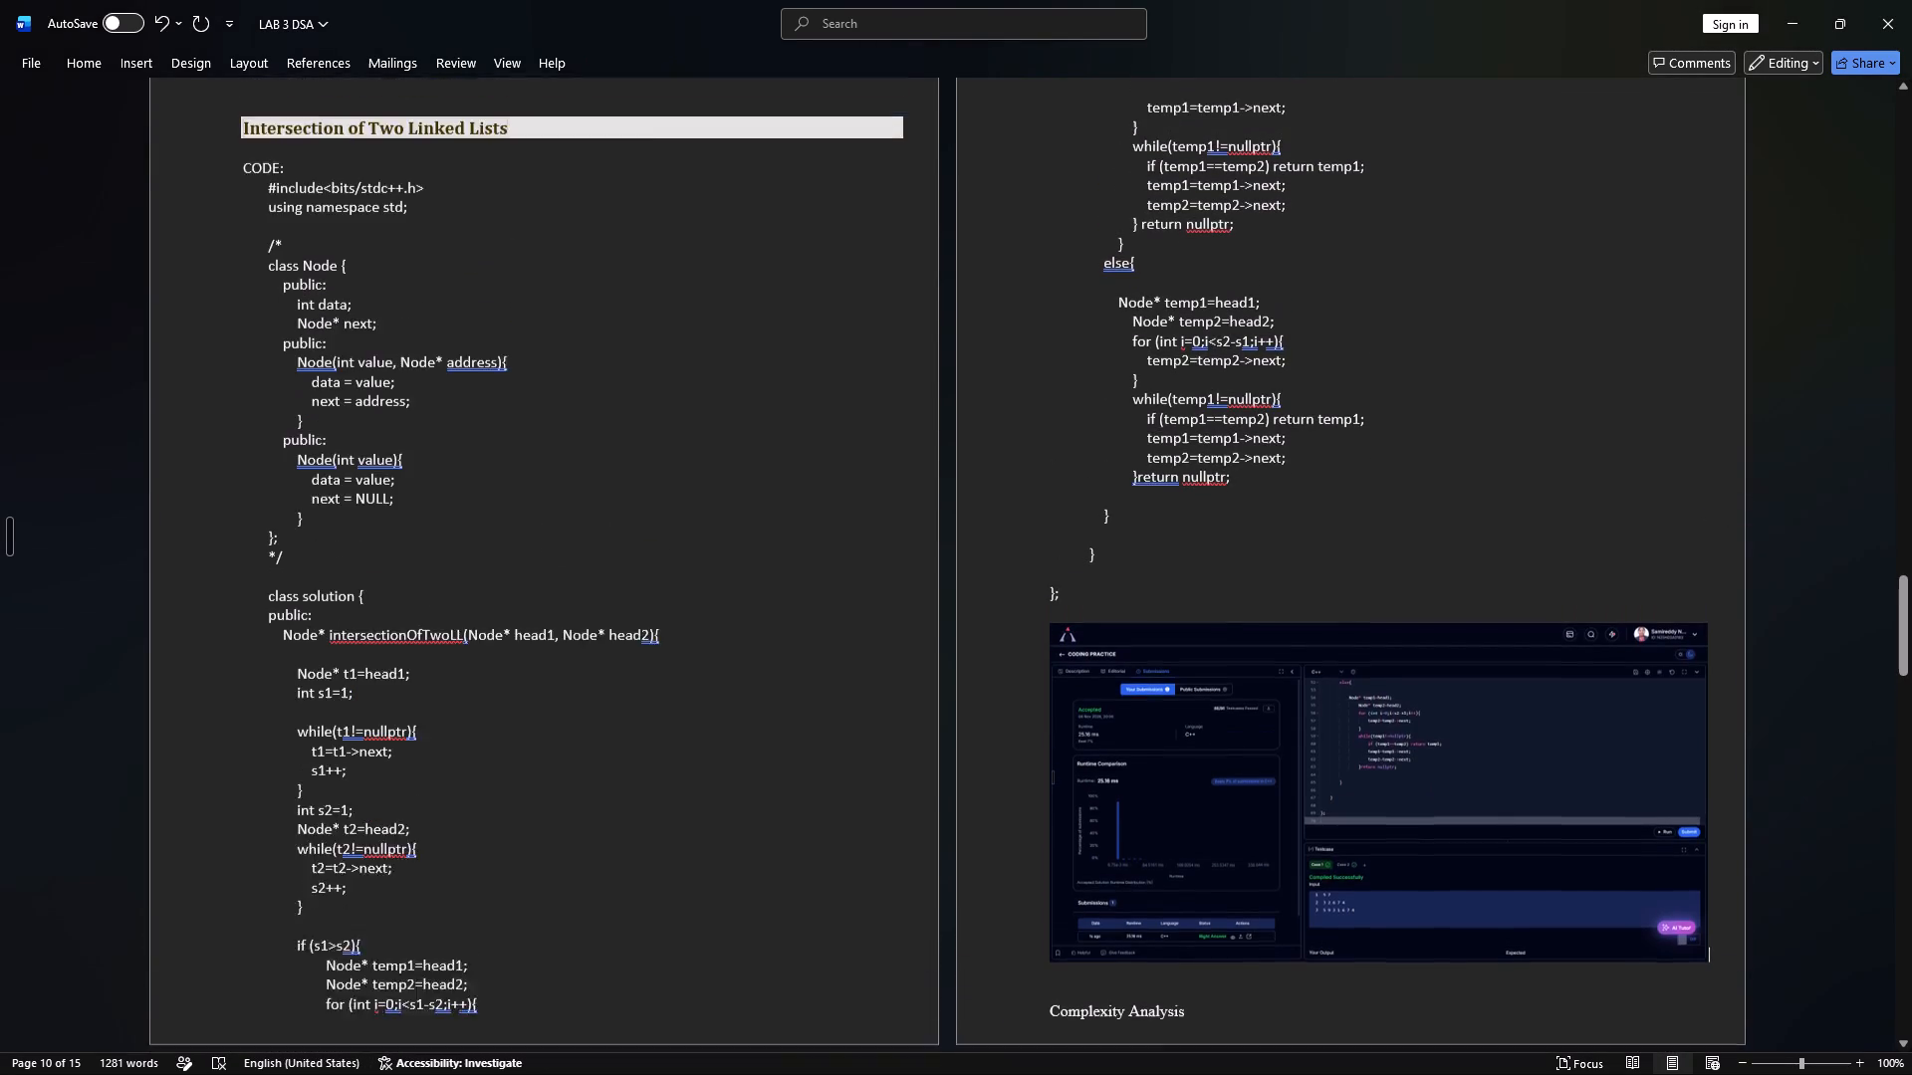
scroll(1424, 665, up, 1)
right_click(1424, 665)
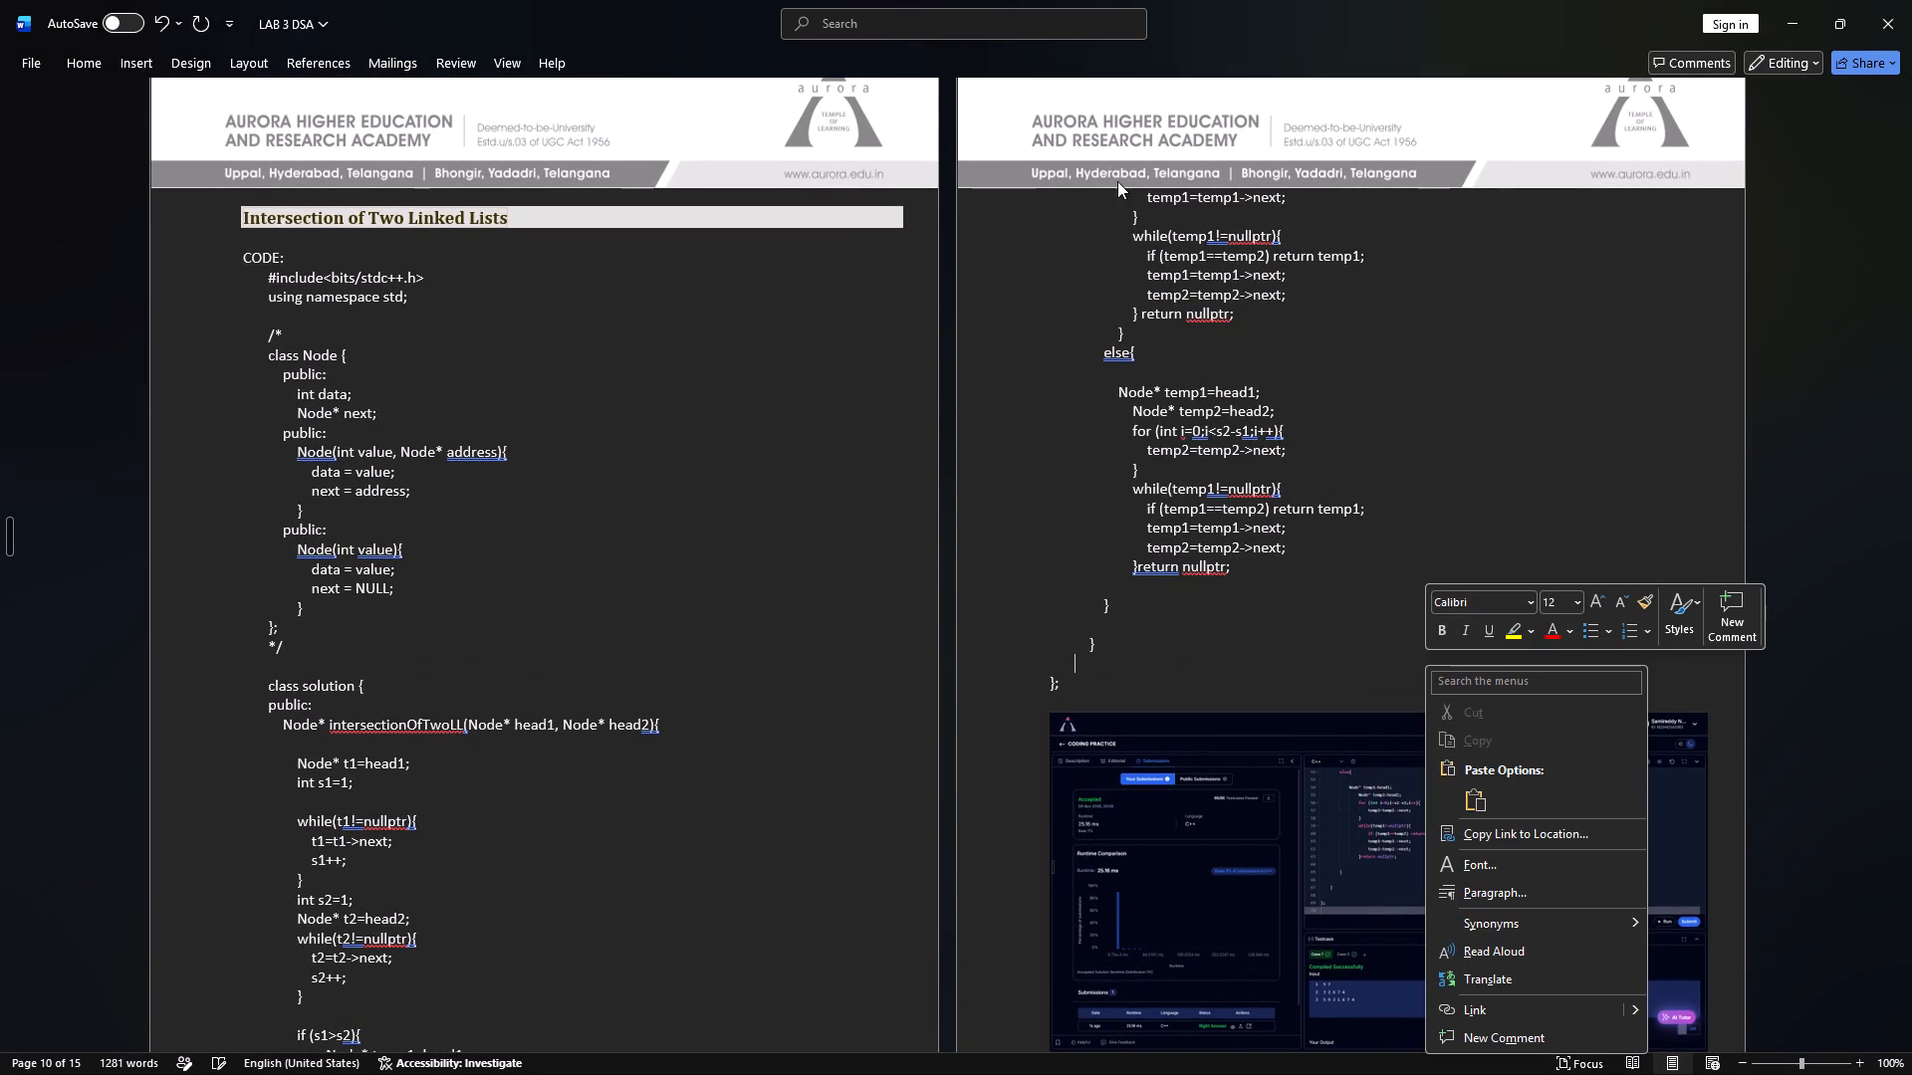
scroll(800, 729, down, 2)
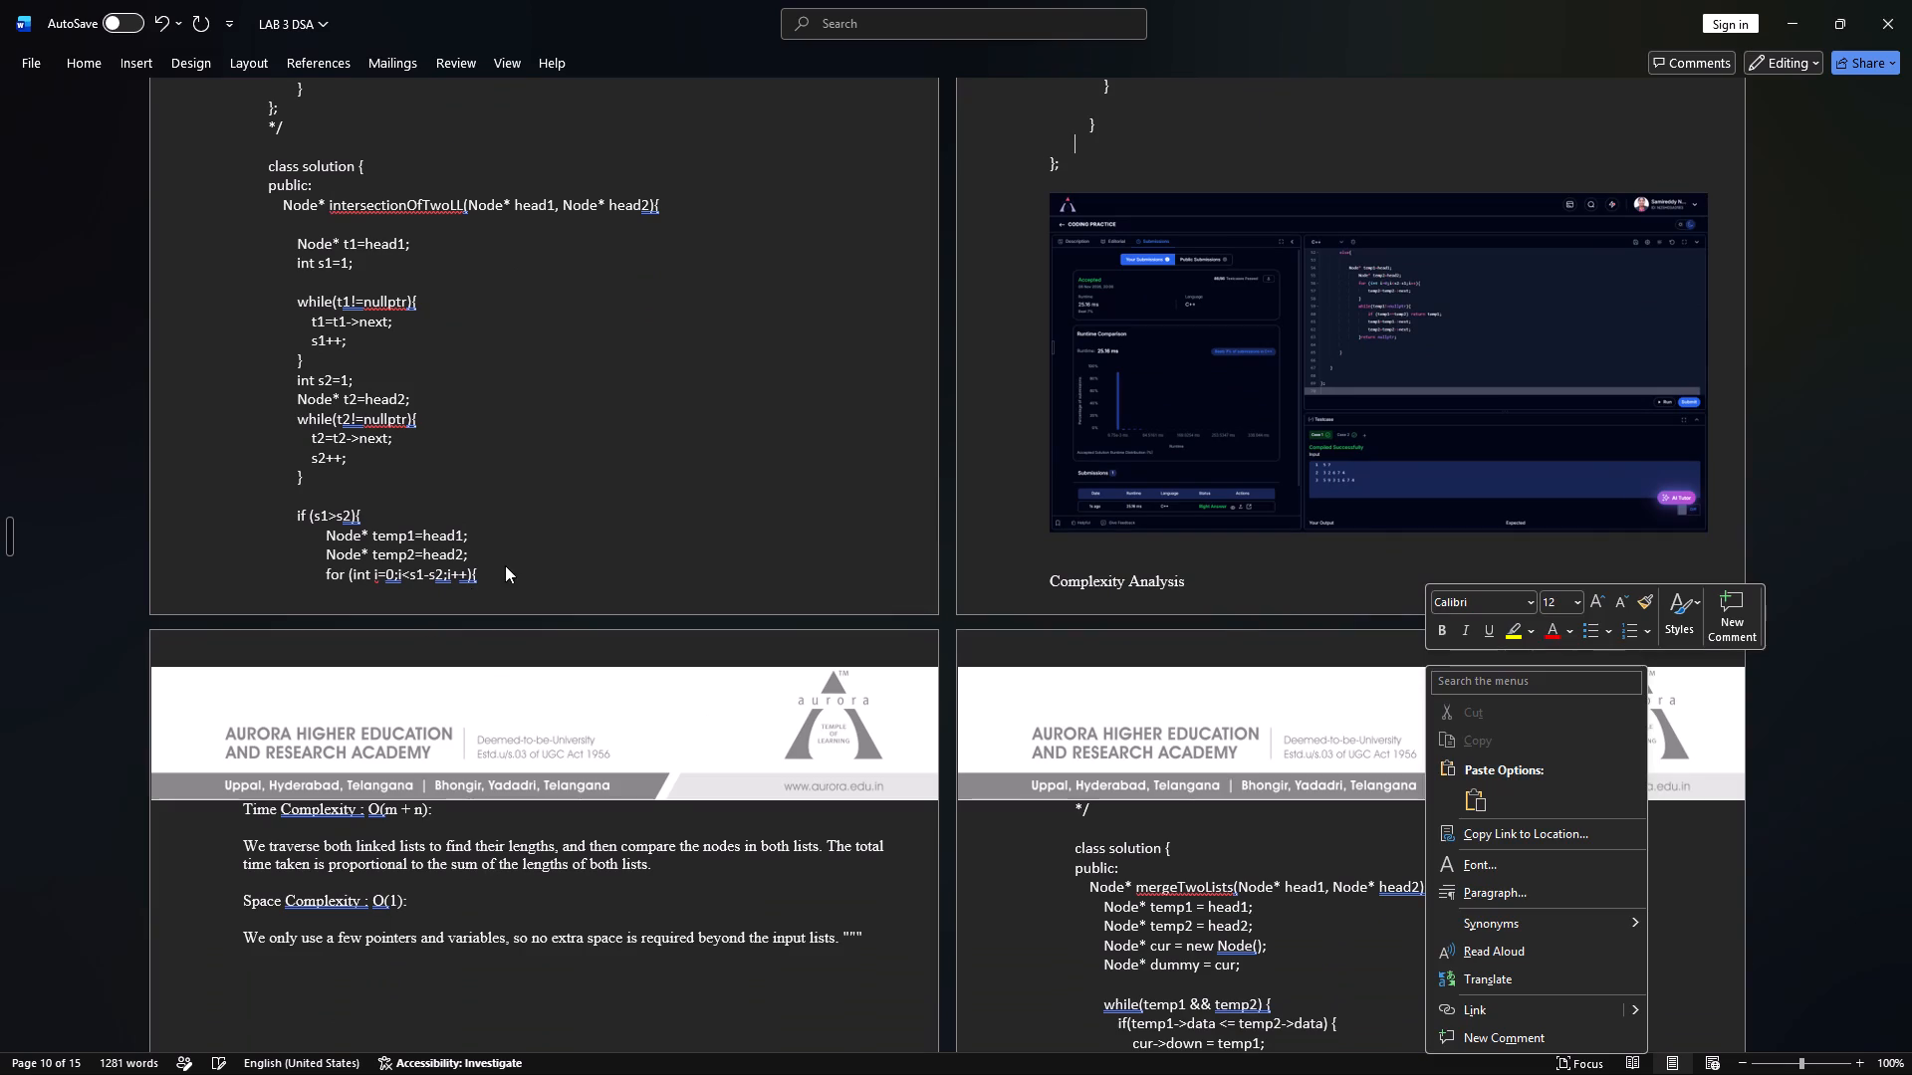
click(505, 565)
click(505, 568)
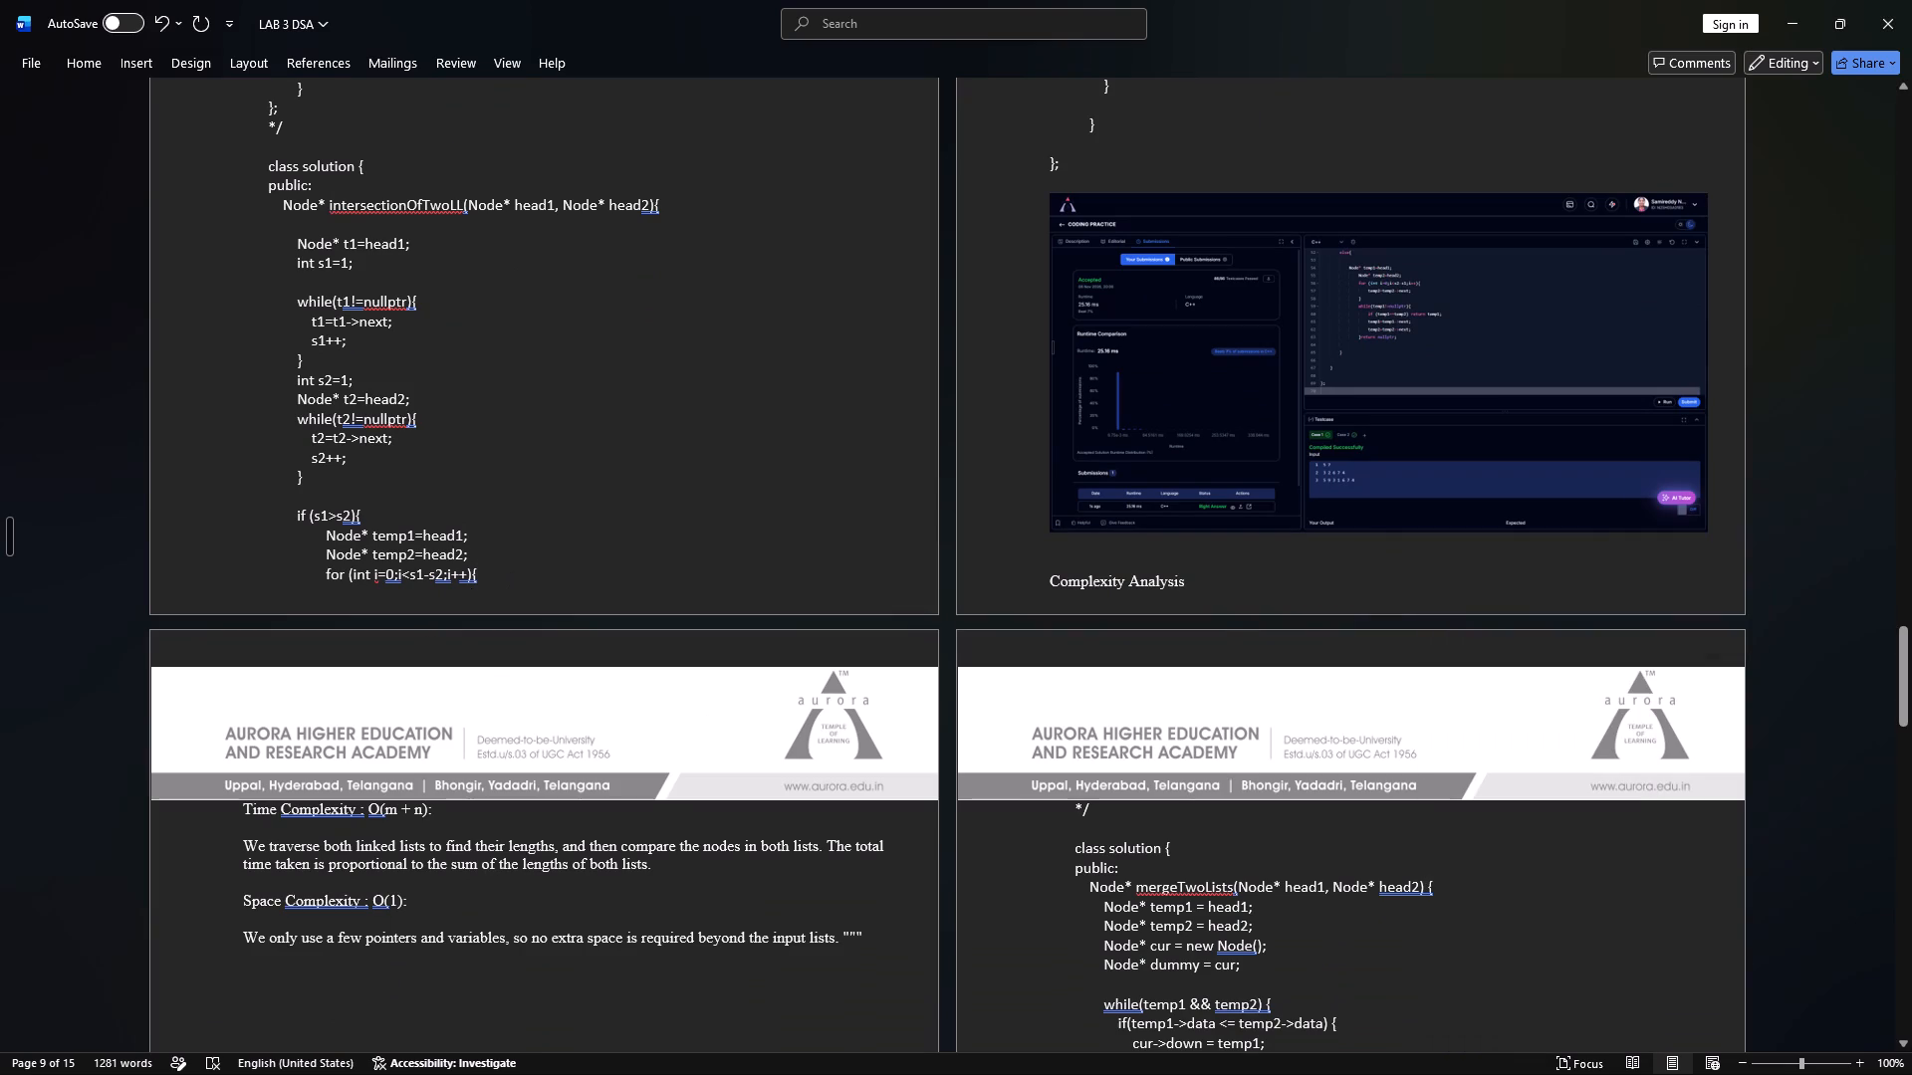
key(Return)
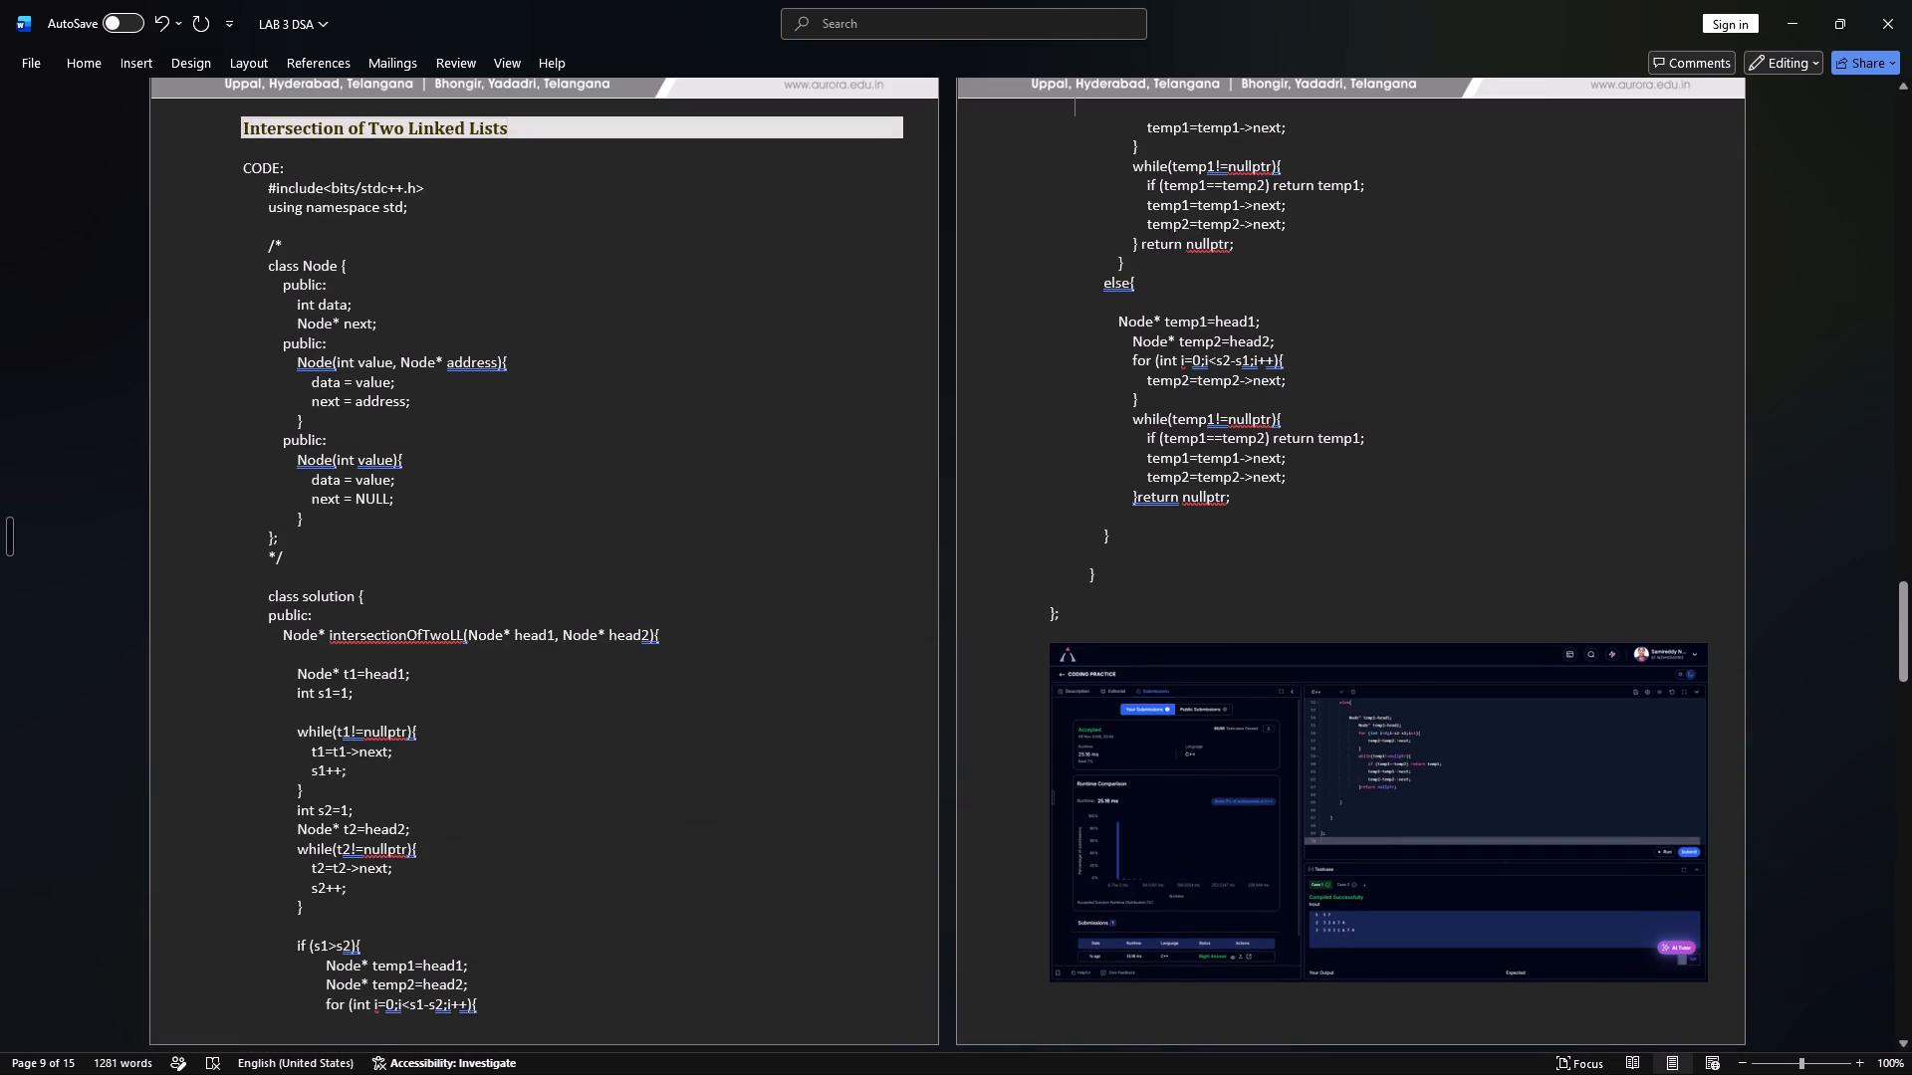
Add the label "TEST CASES:" on its own line between the code's closing brace and the new screenshot on page 10.
click(1080, 611)
key(Return)
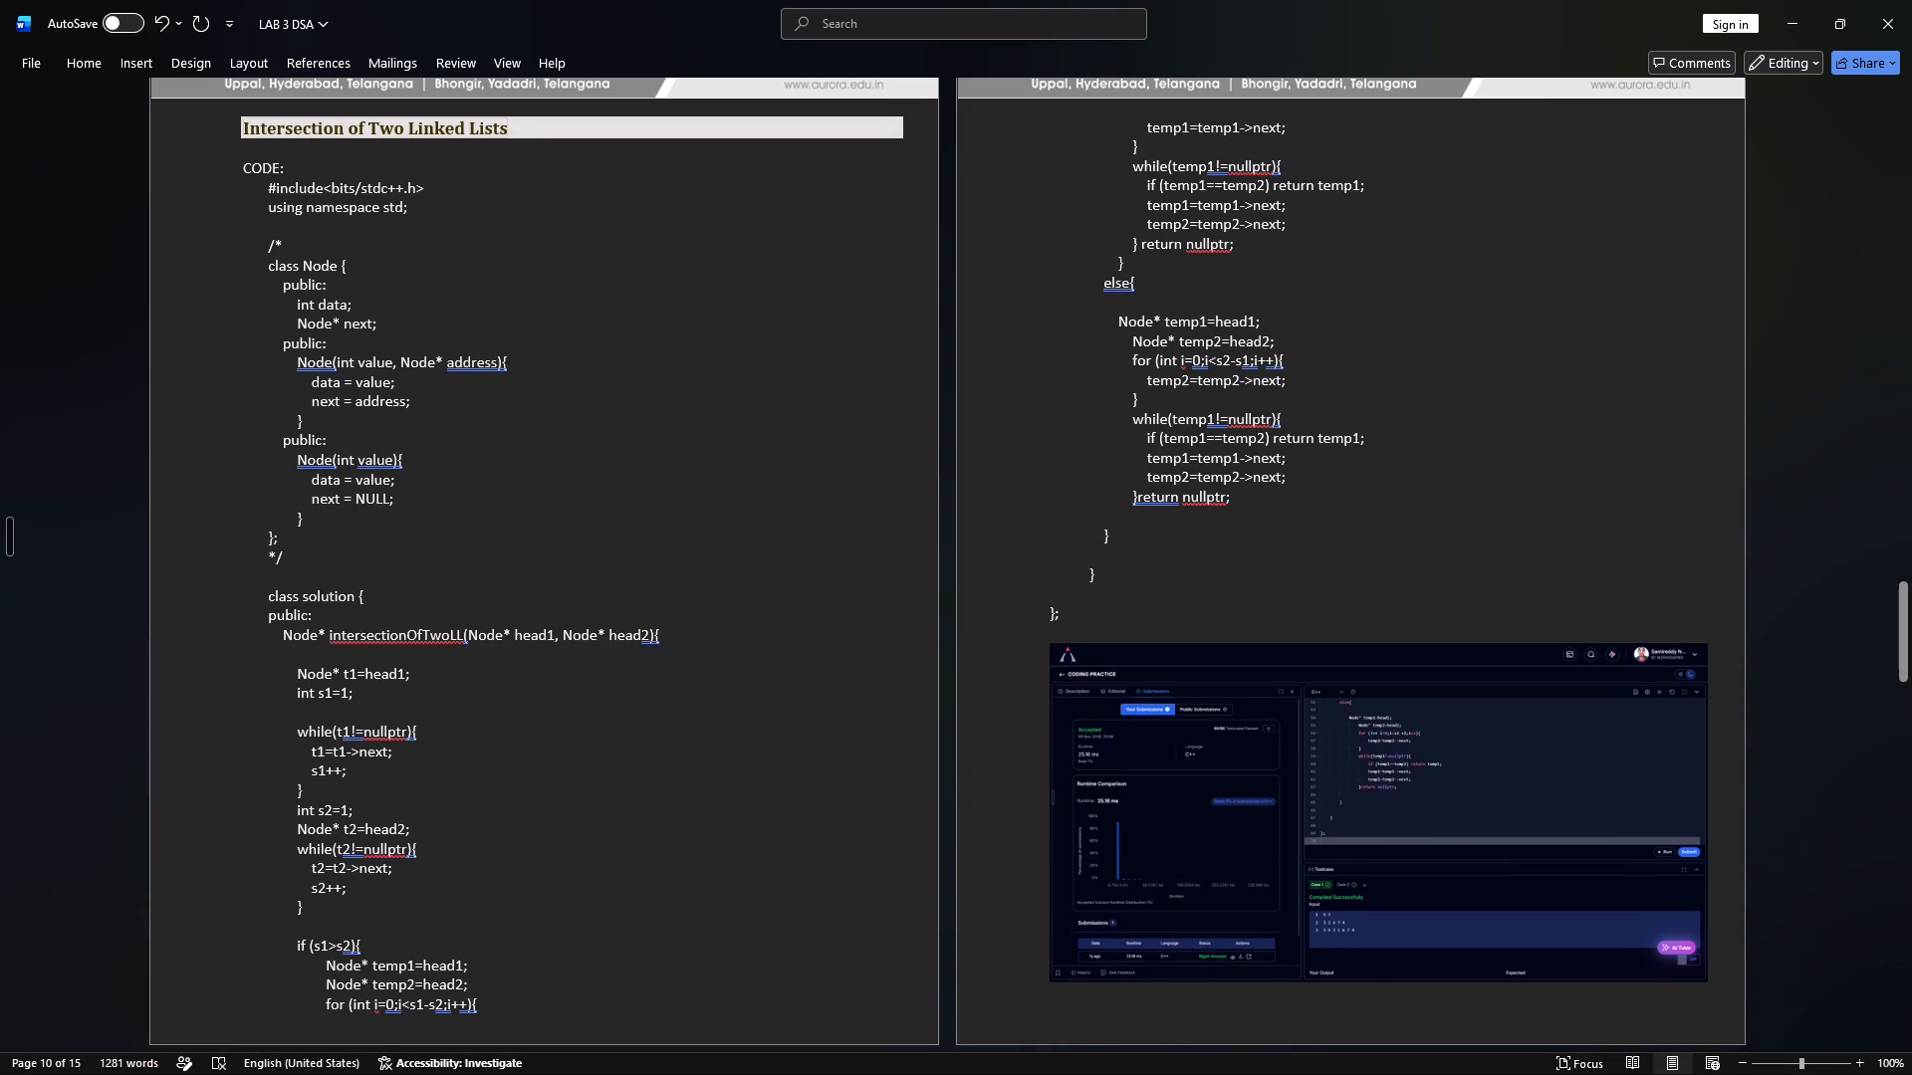
key(Return)
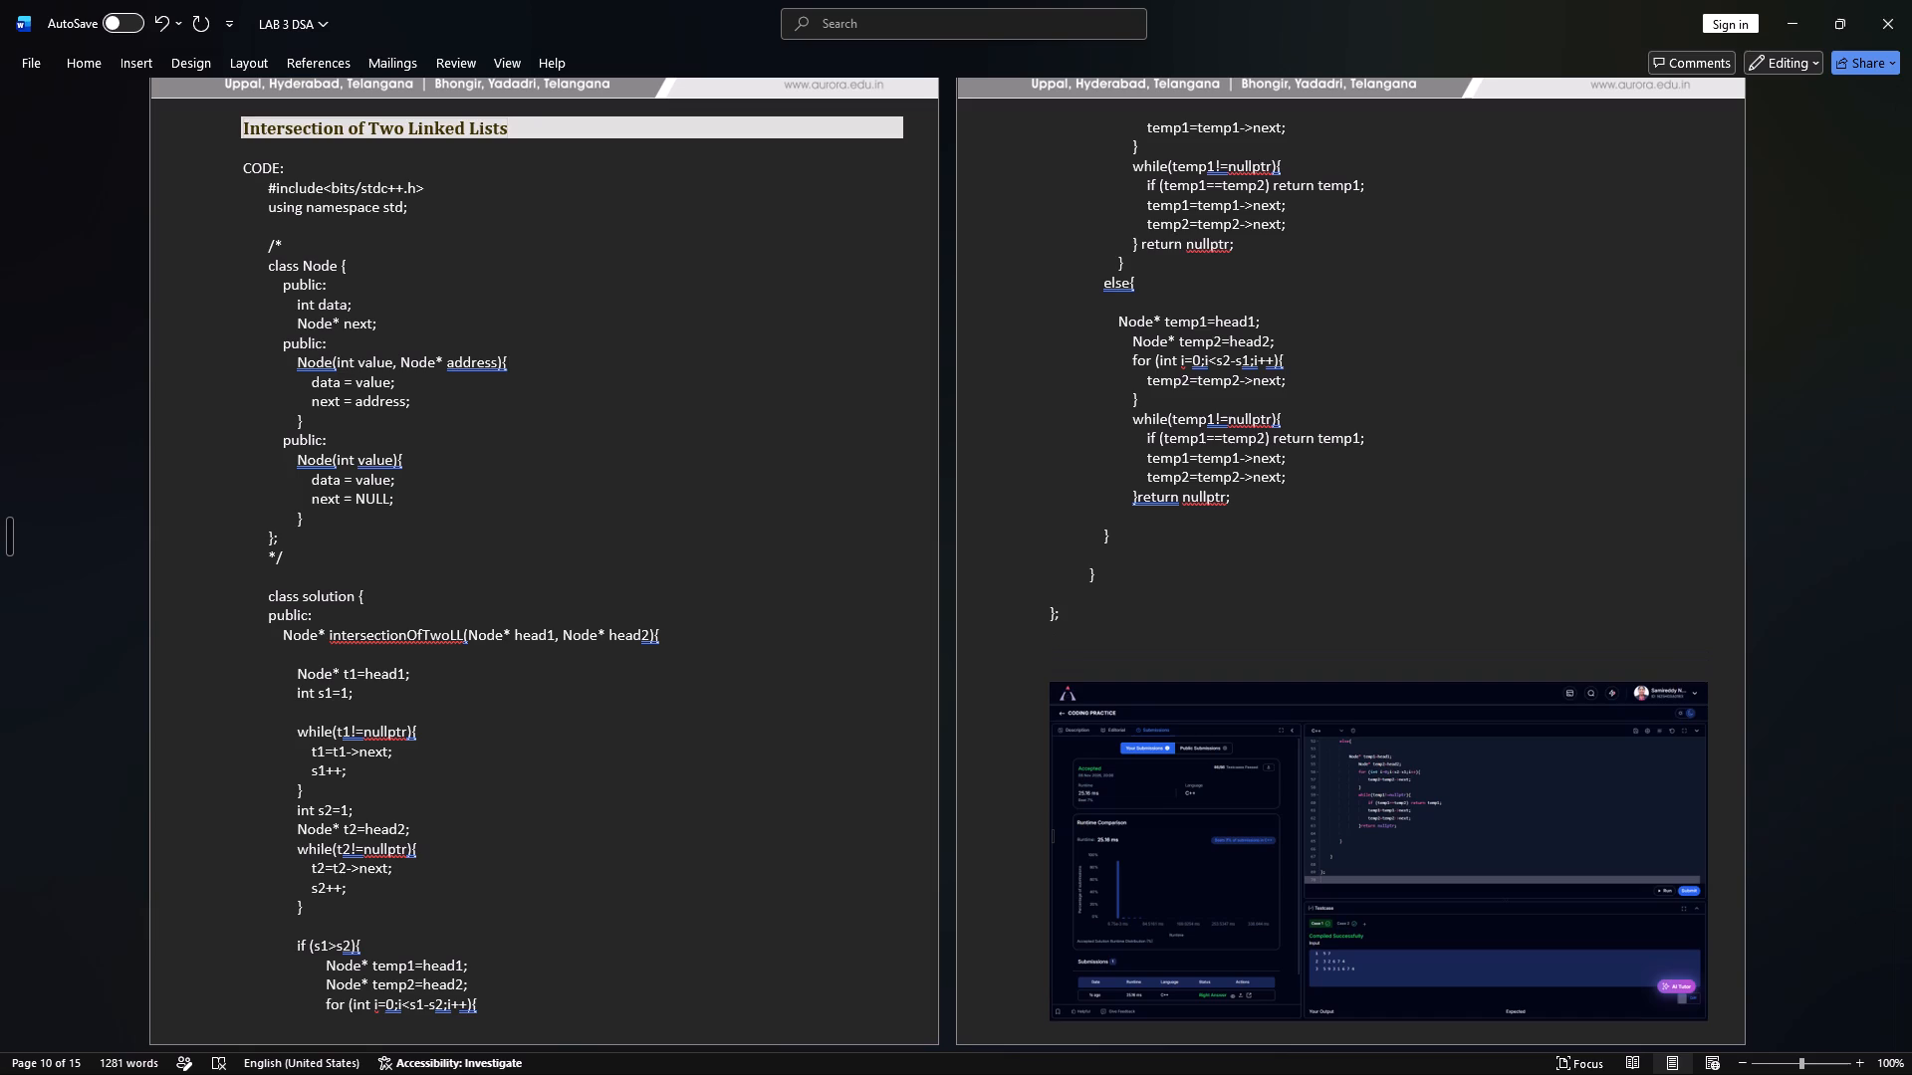
text(TEST CASES)
key(shift+colon)
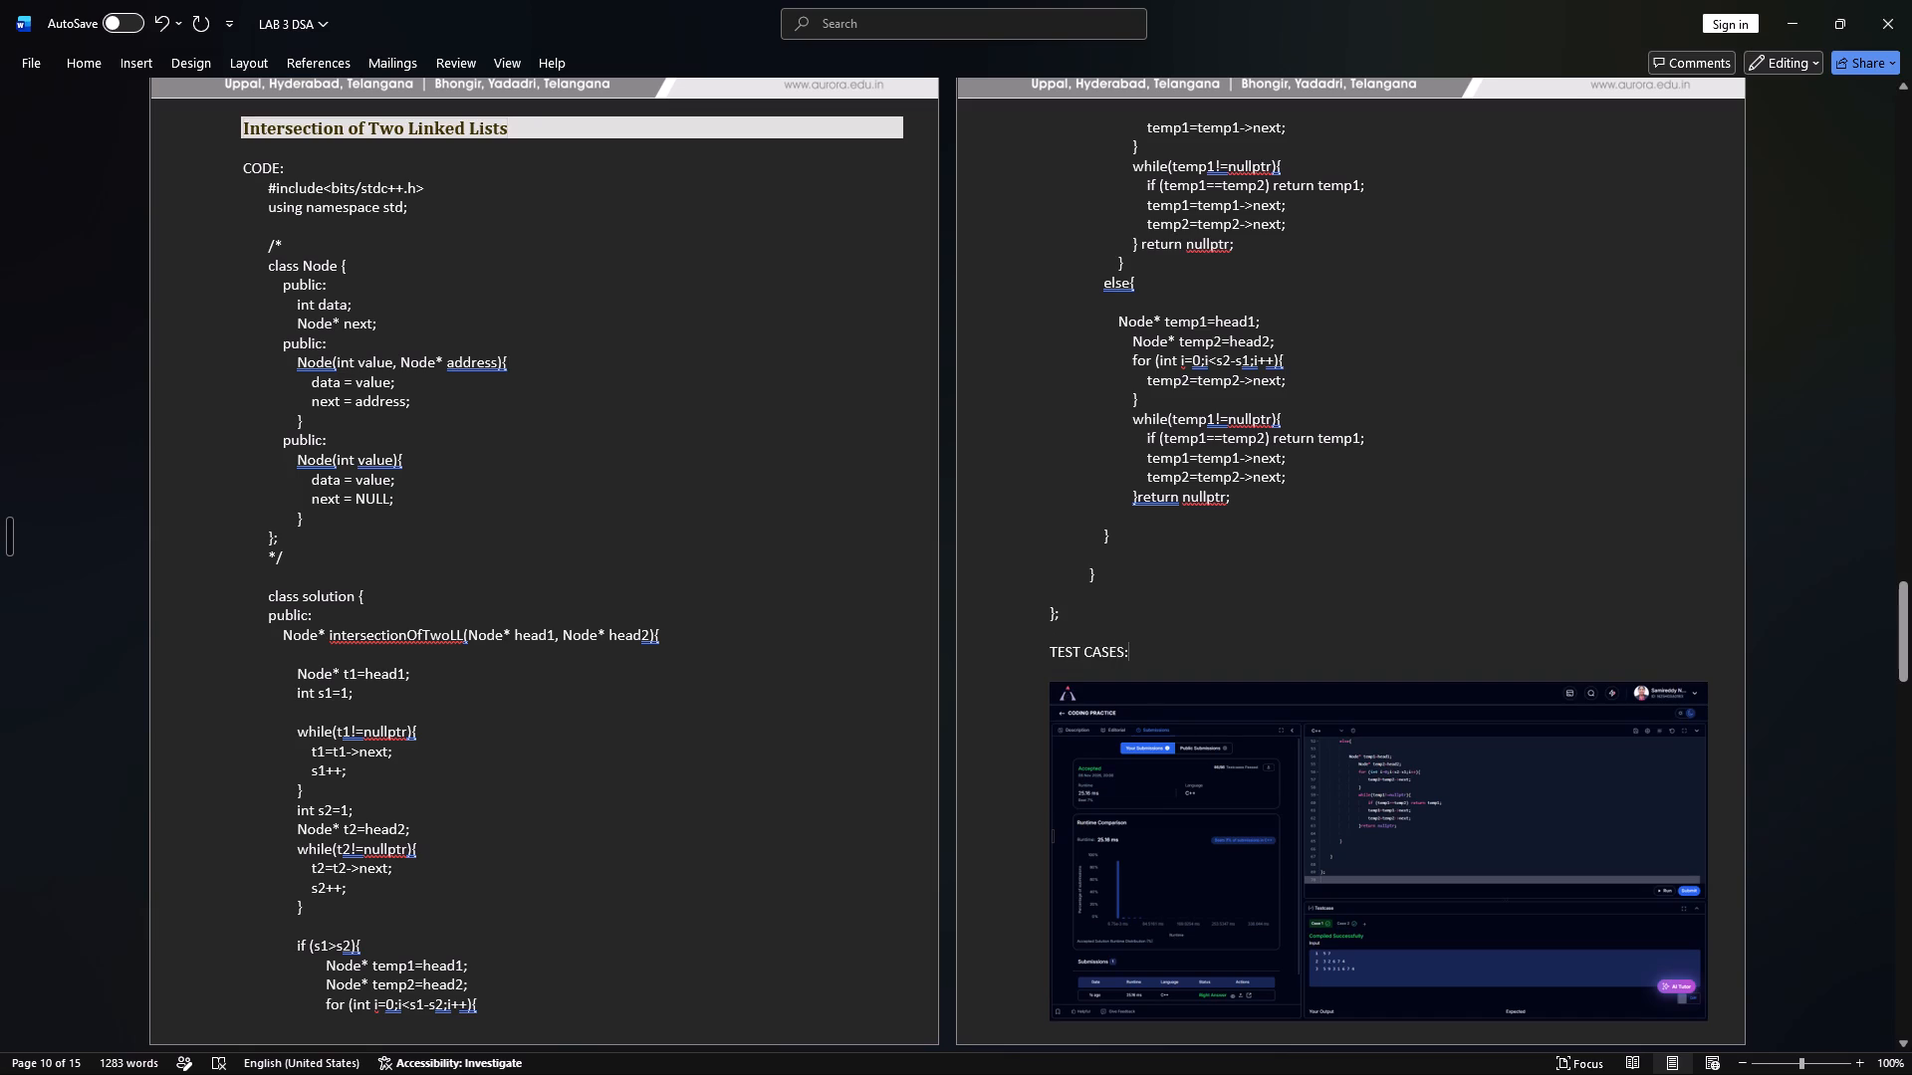
Set the TEST CASES: label on page 10 to 16 pt.
drag(1135, 658, 1022, 654)
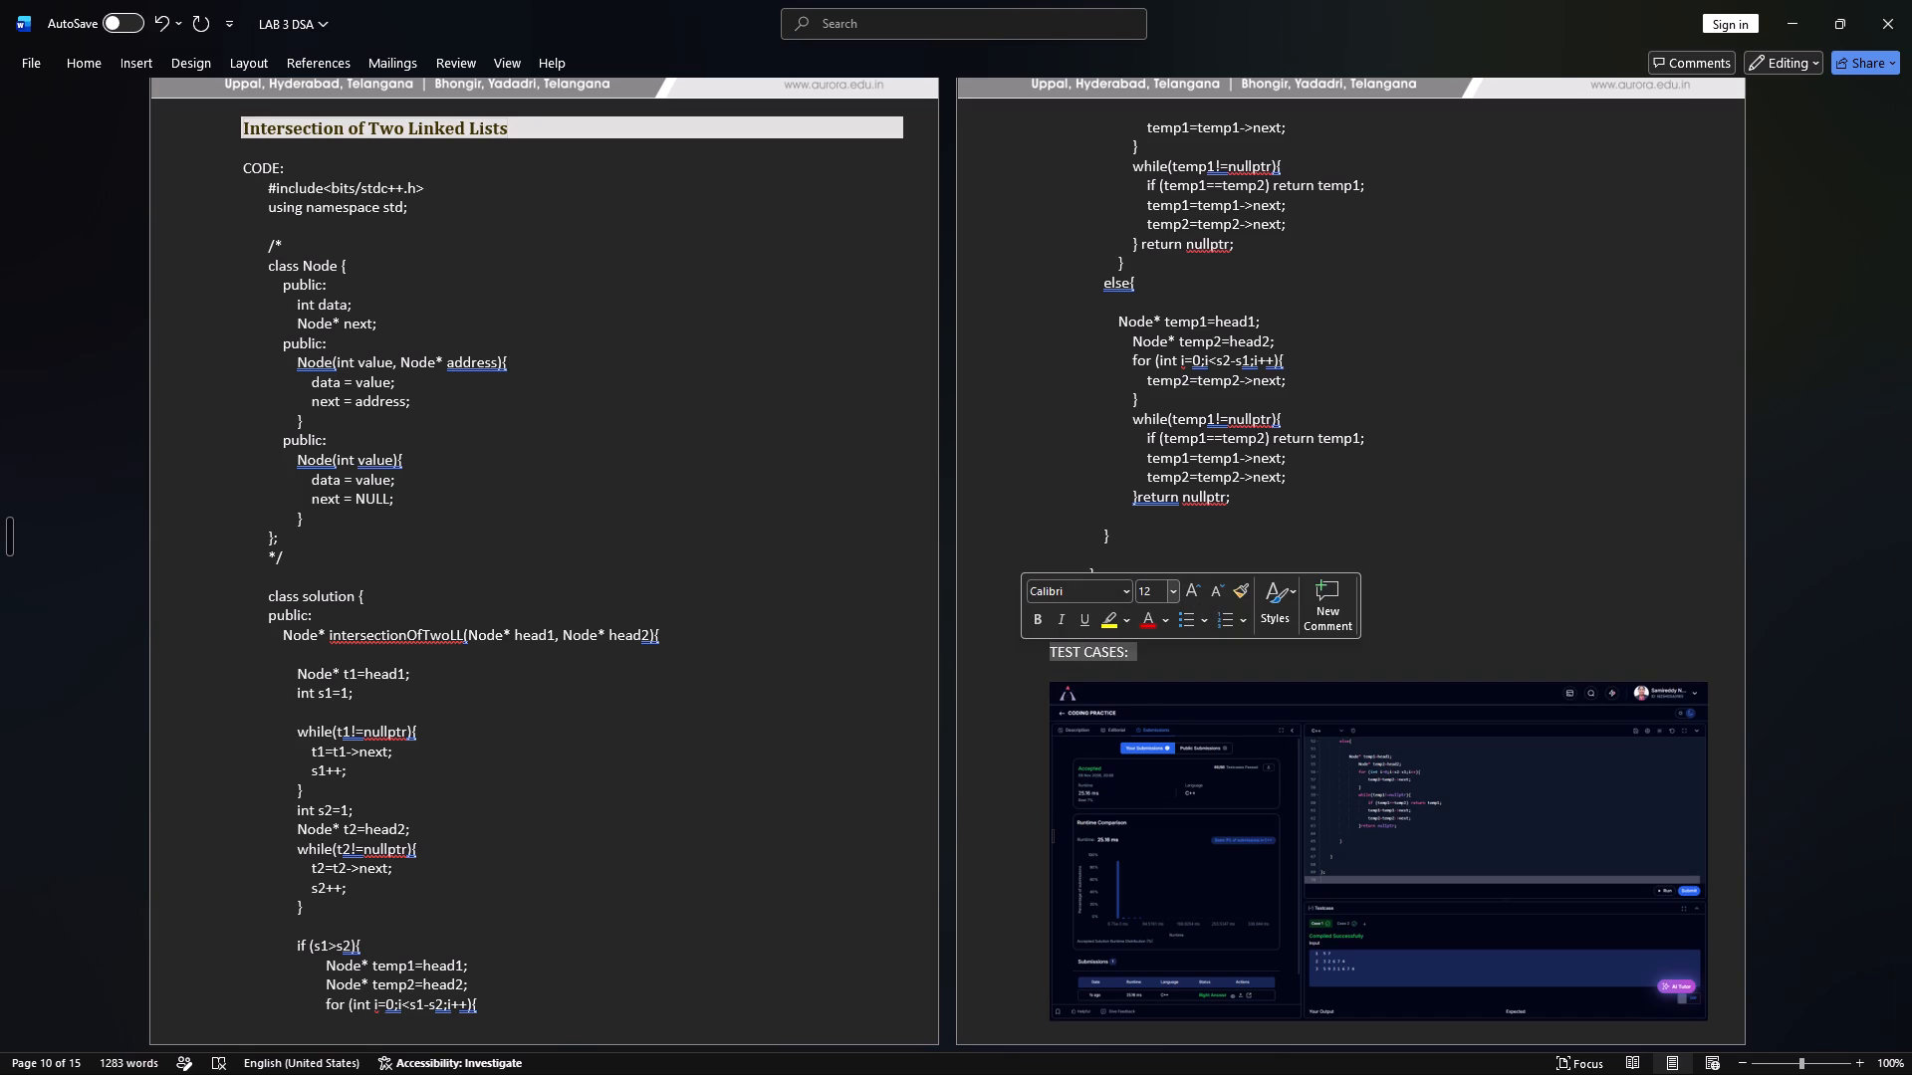
click(1169, 592)
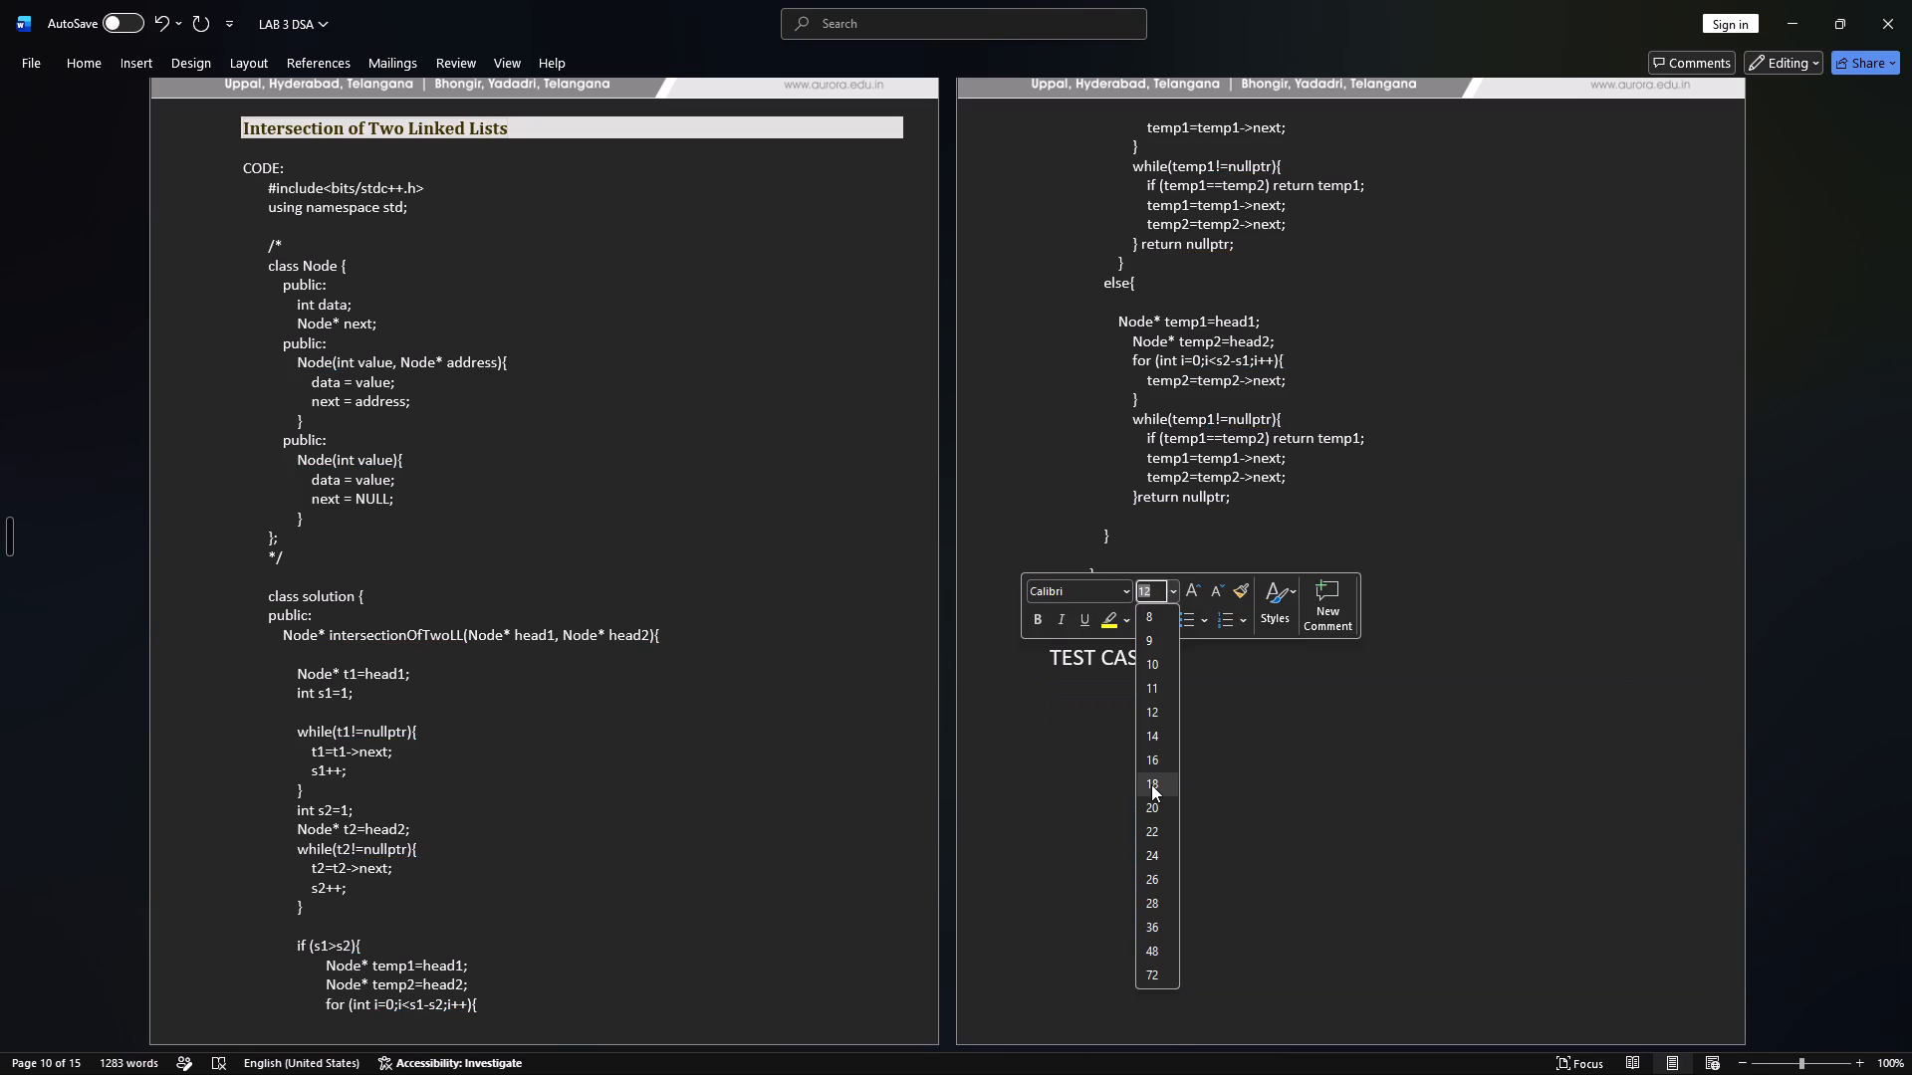
click(1150, 759)
click(1239, 675)
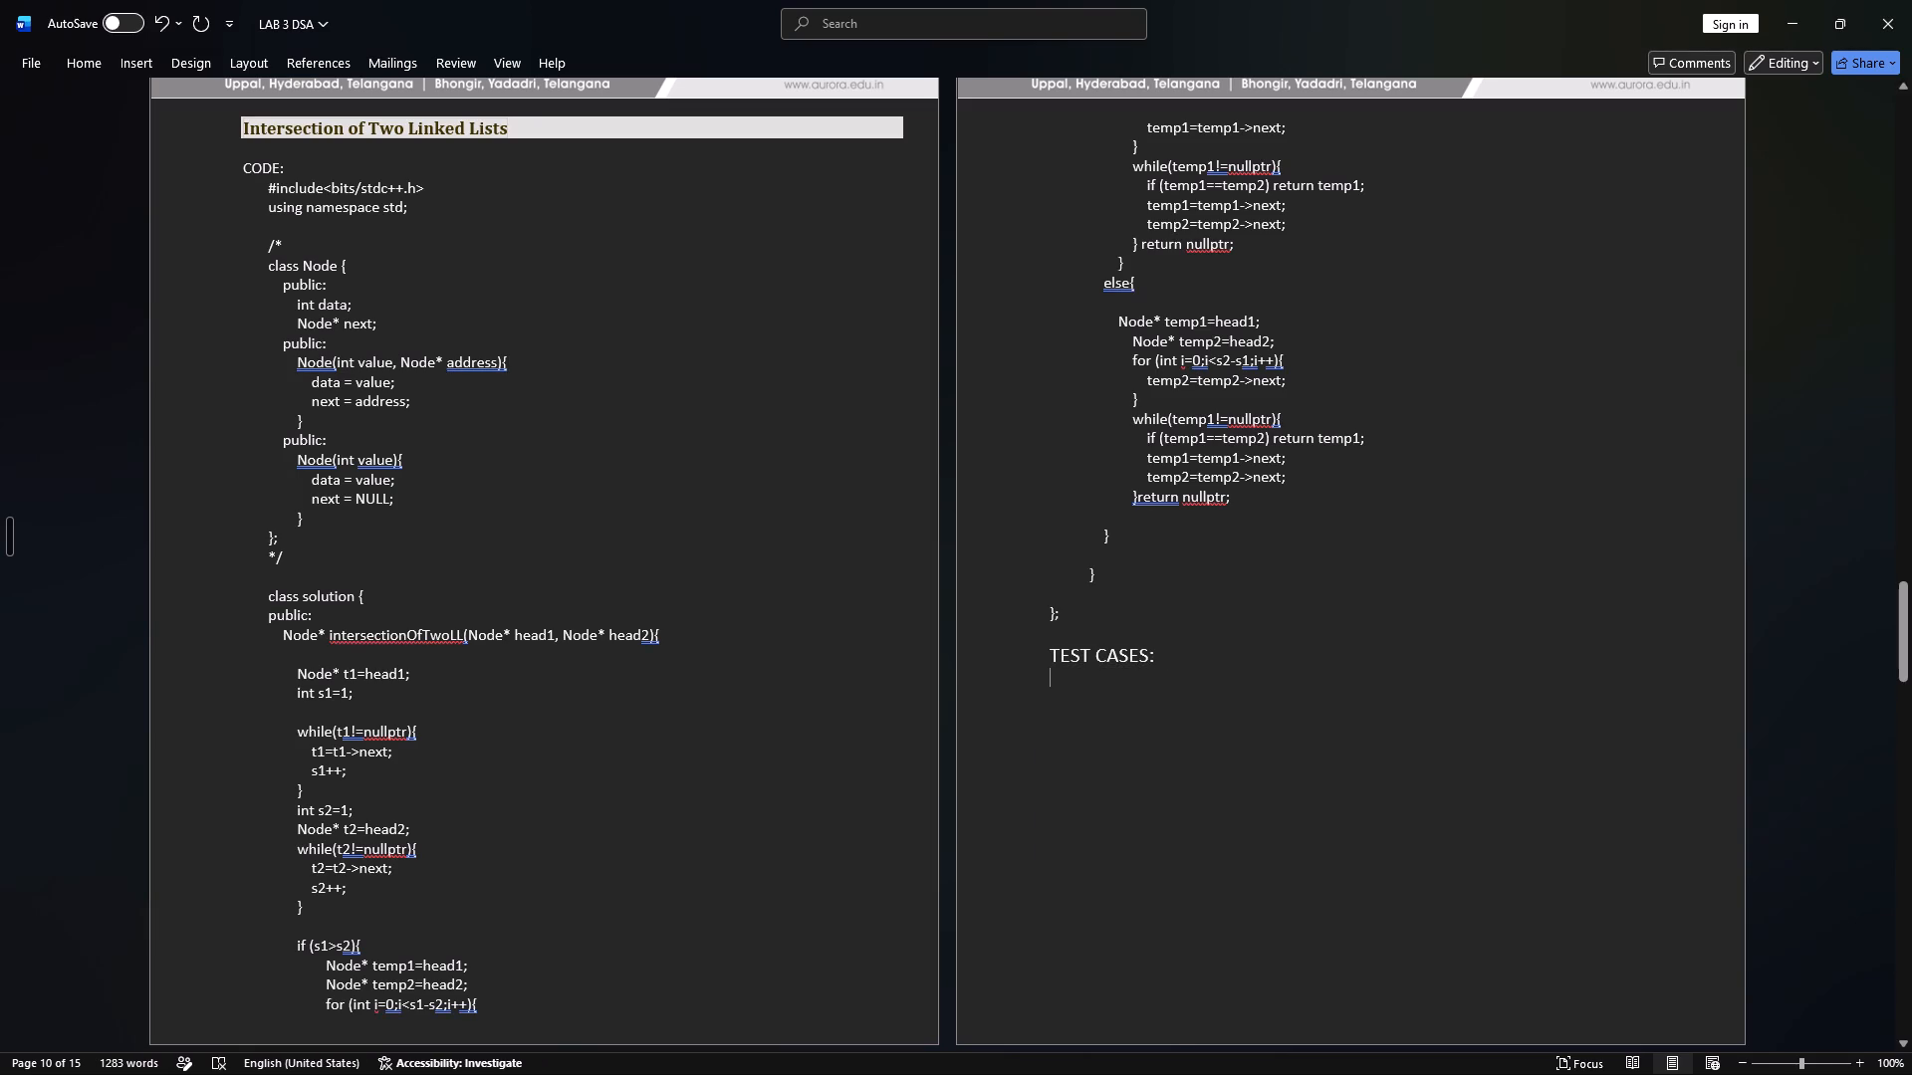
Delete the blank line above "class solution" in the Intersection code so the screenshot fits on page 10 under its label.
scroll(762, 764, down, 1)
scroll(762, 764, up, 1)
click(283, 753)
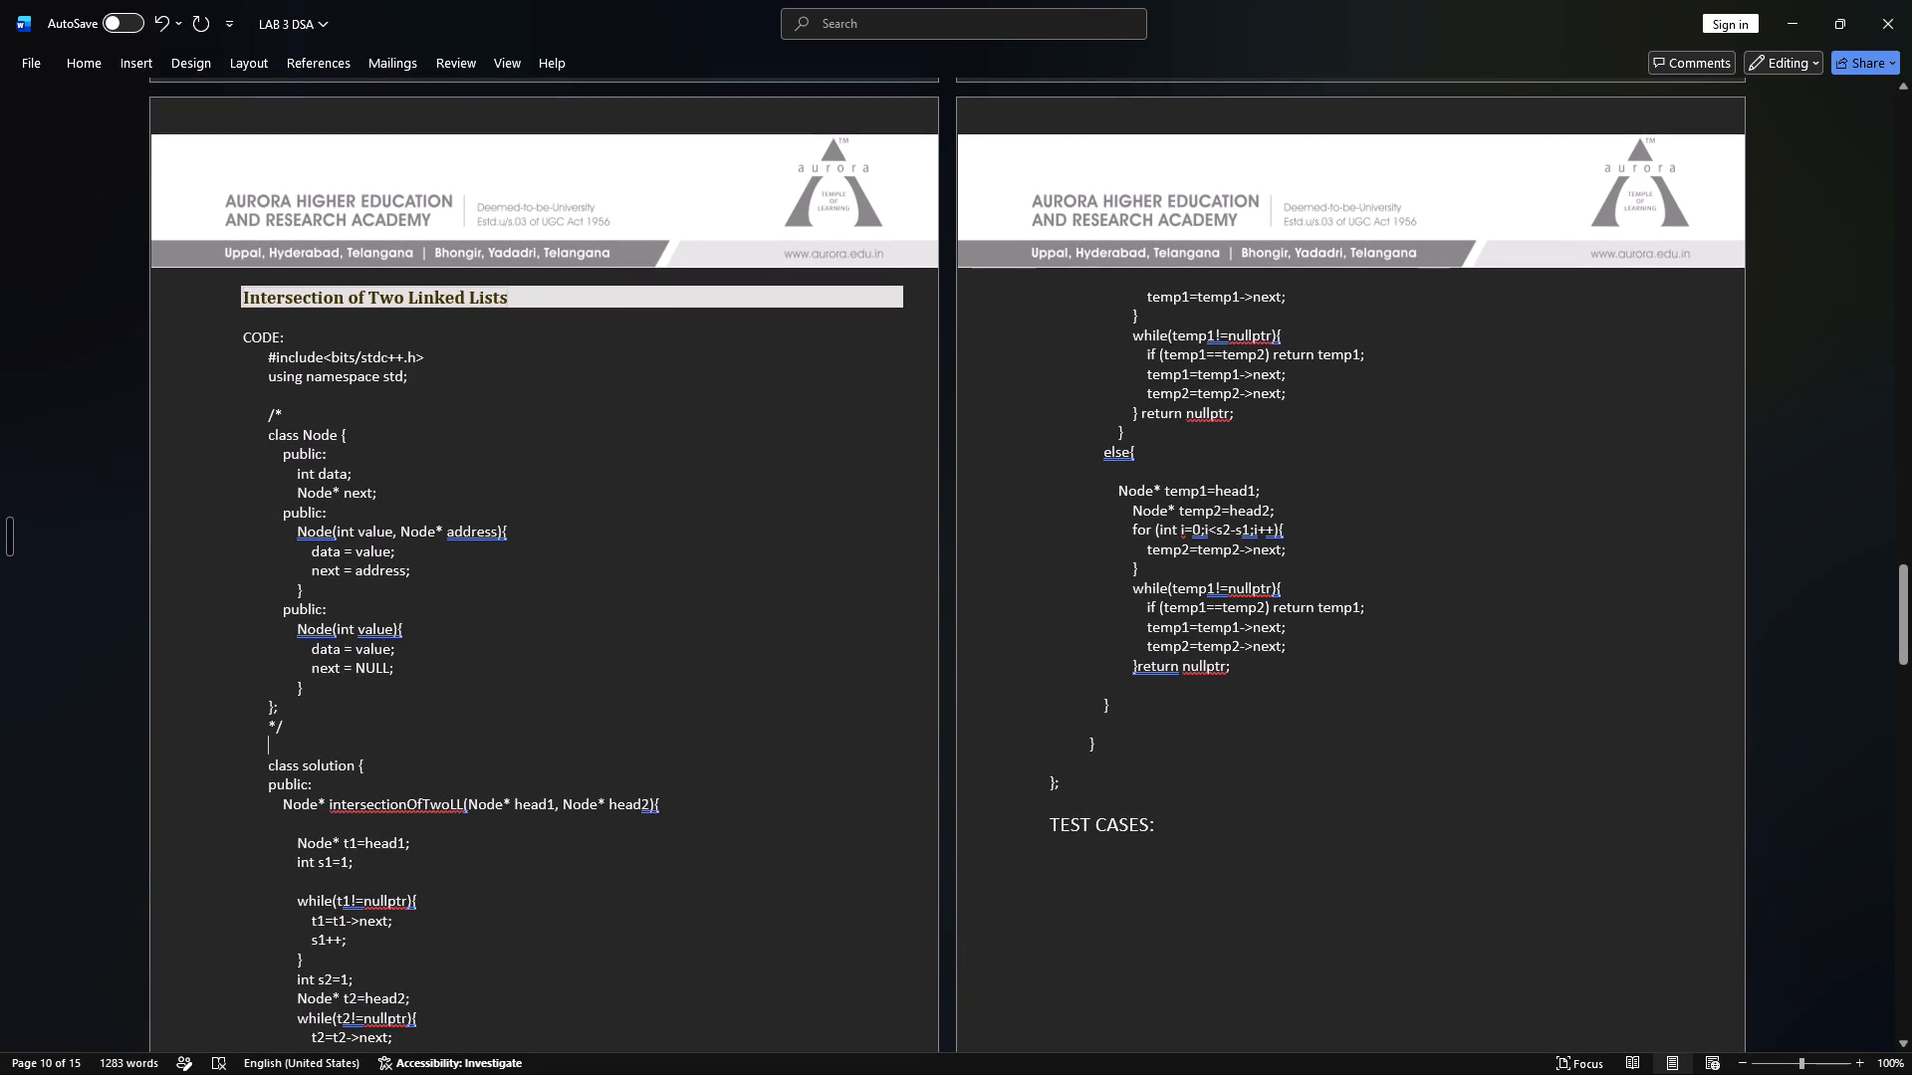
key(BackSpace)
key(BackSpace)
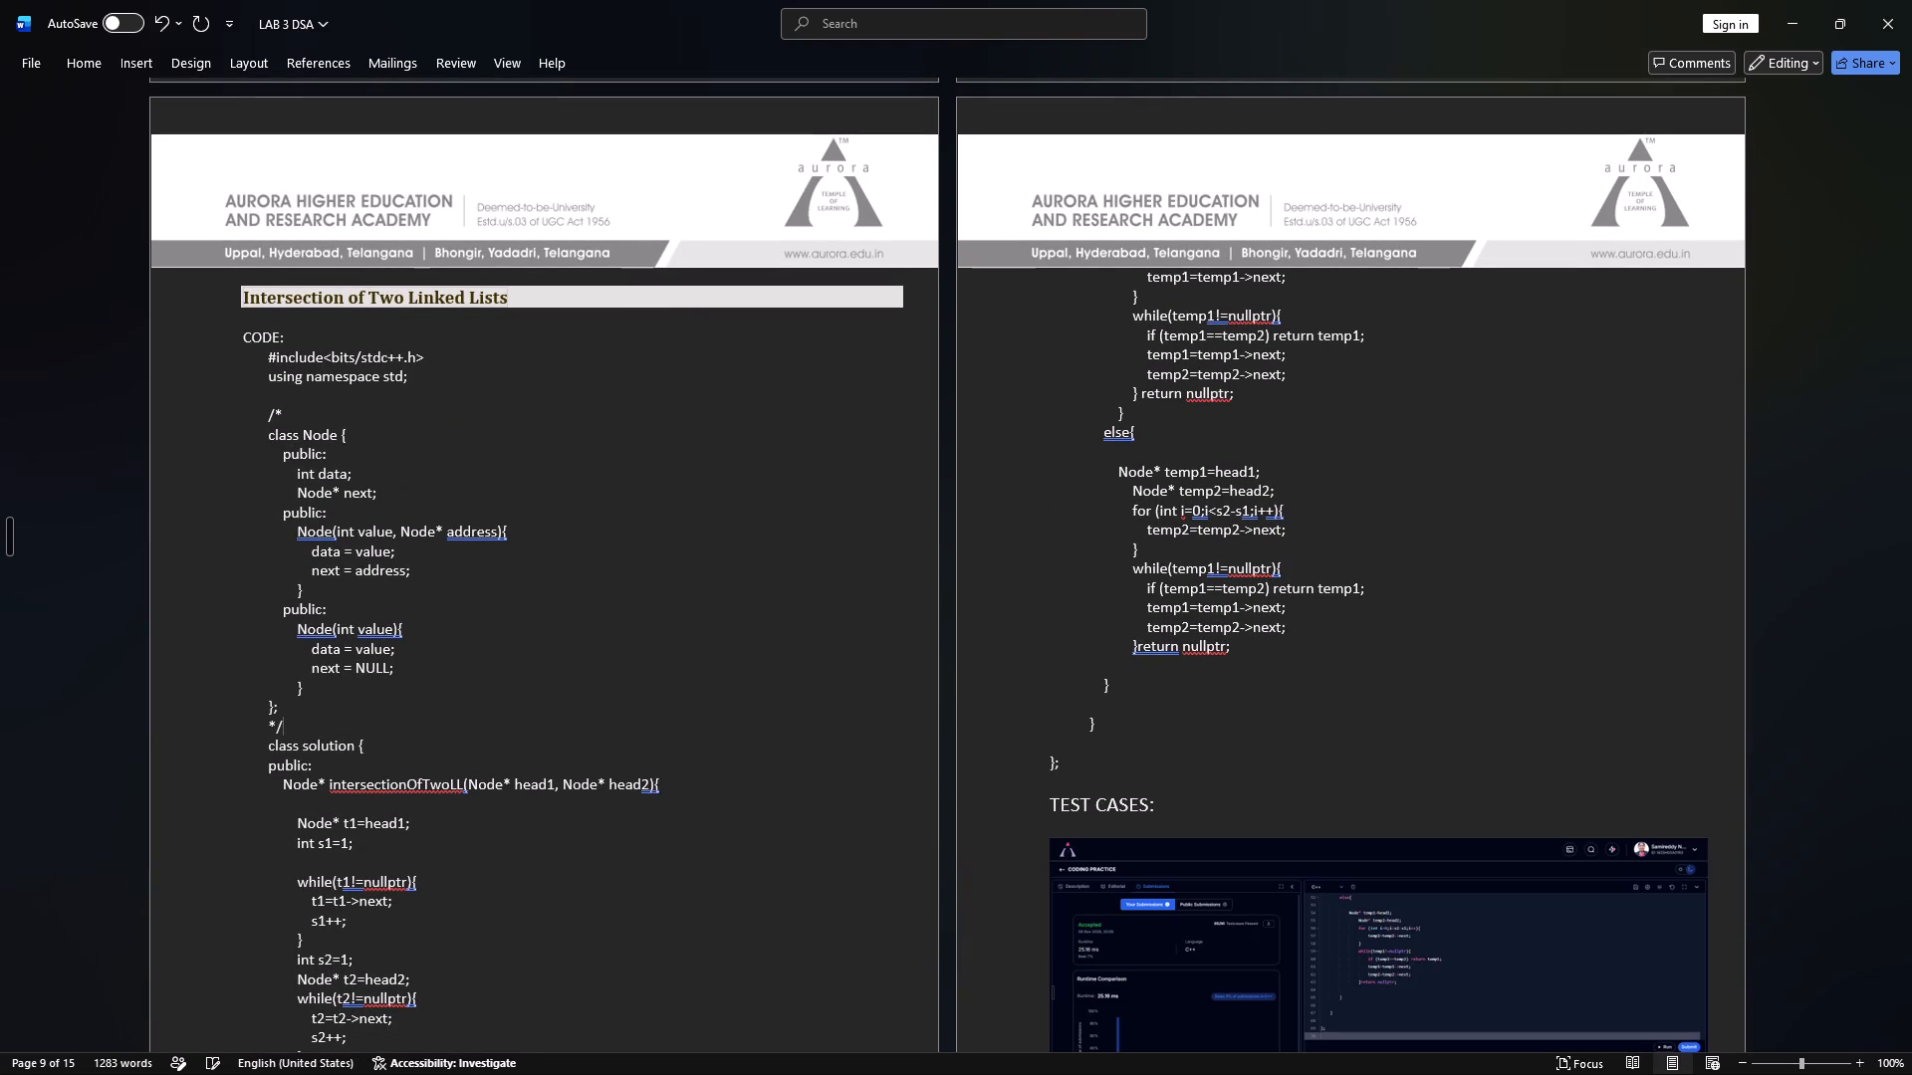
Restore the blank line between "*/" and "class solution {" in the Intersection of Two Linked Lists code on page 9.
scroll(1311, 715, down, 1)
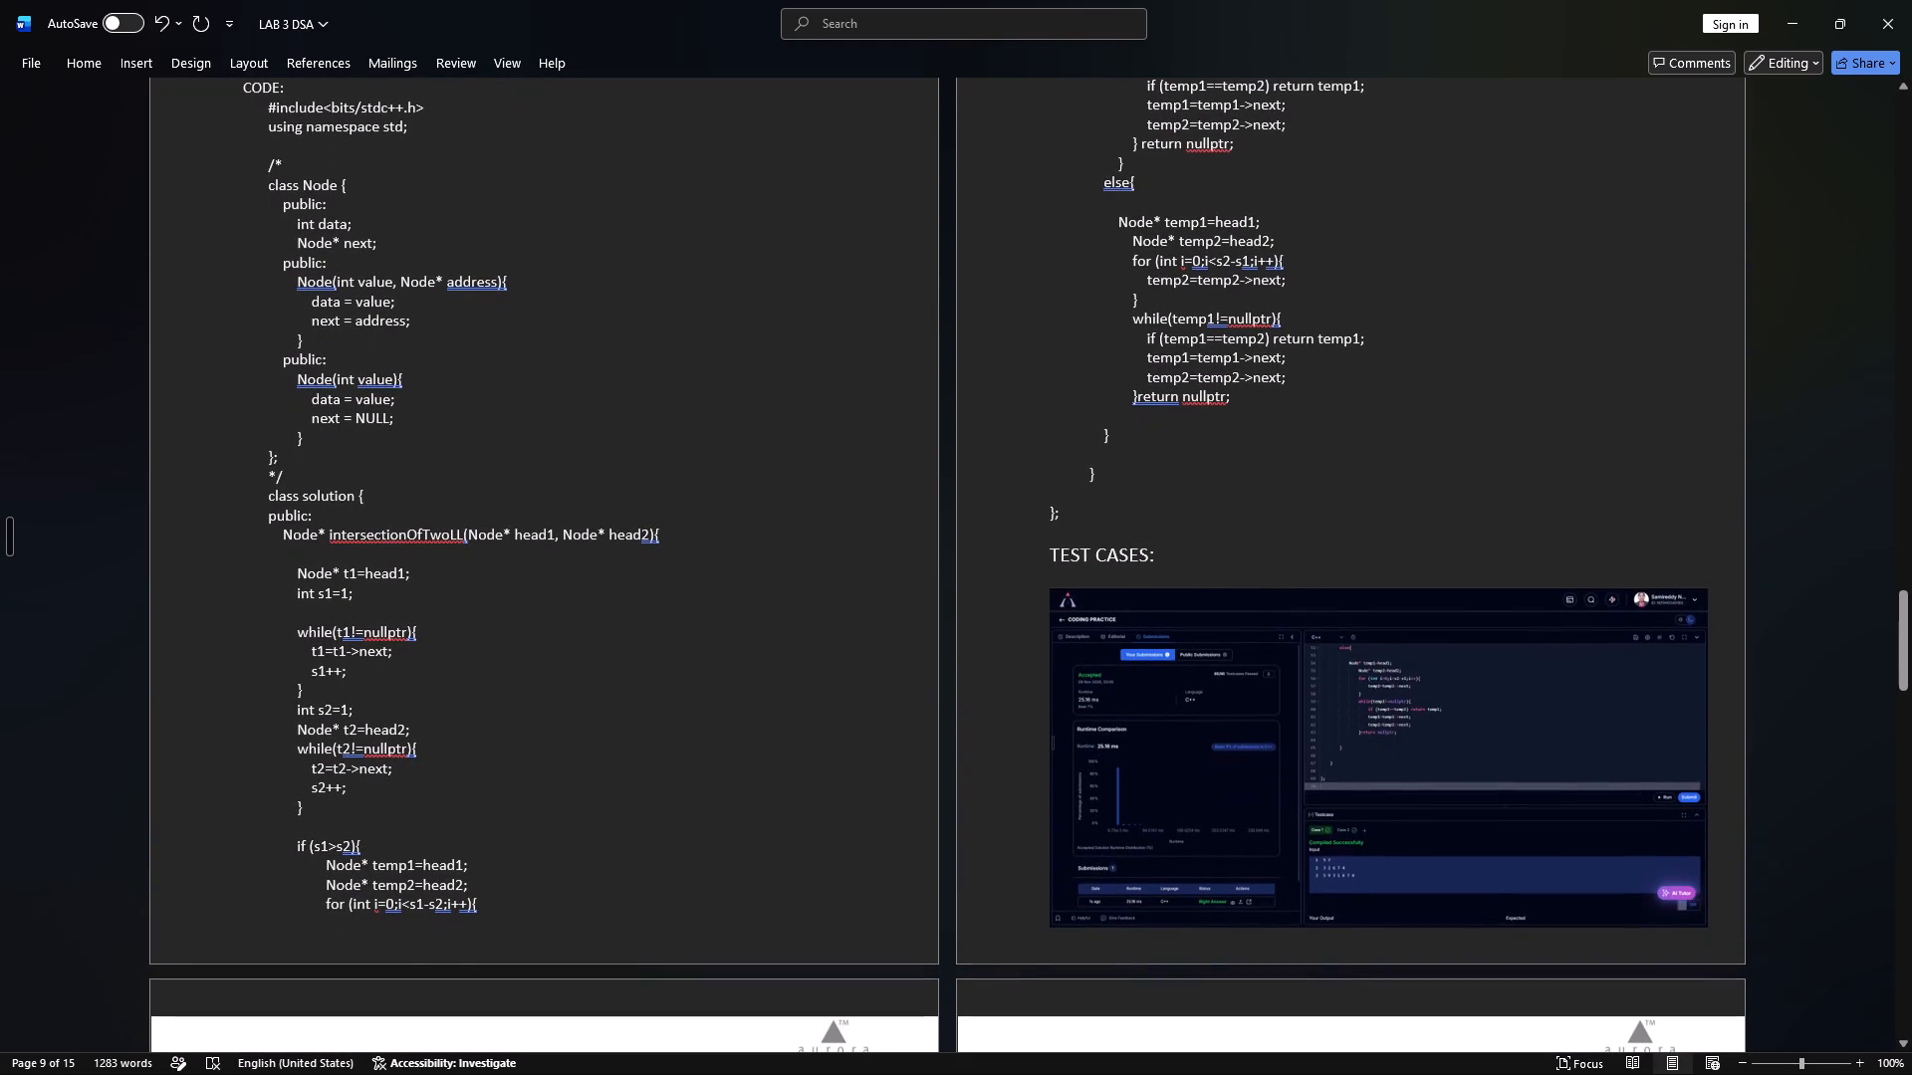
scroll(1311, 715, down, 3)
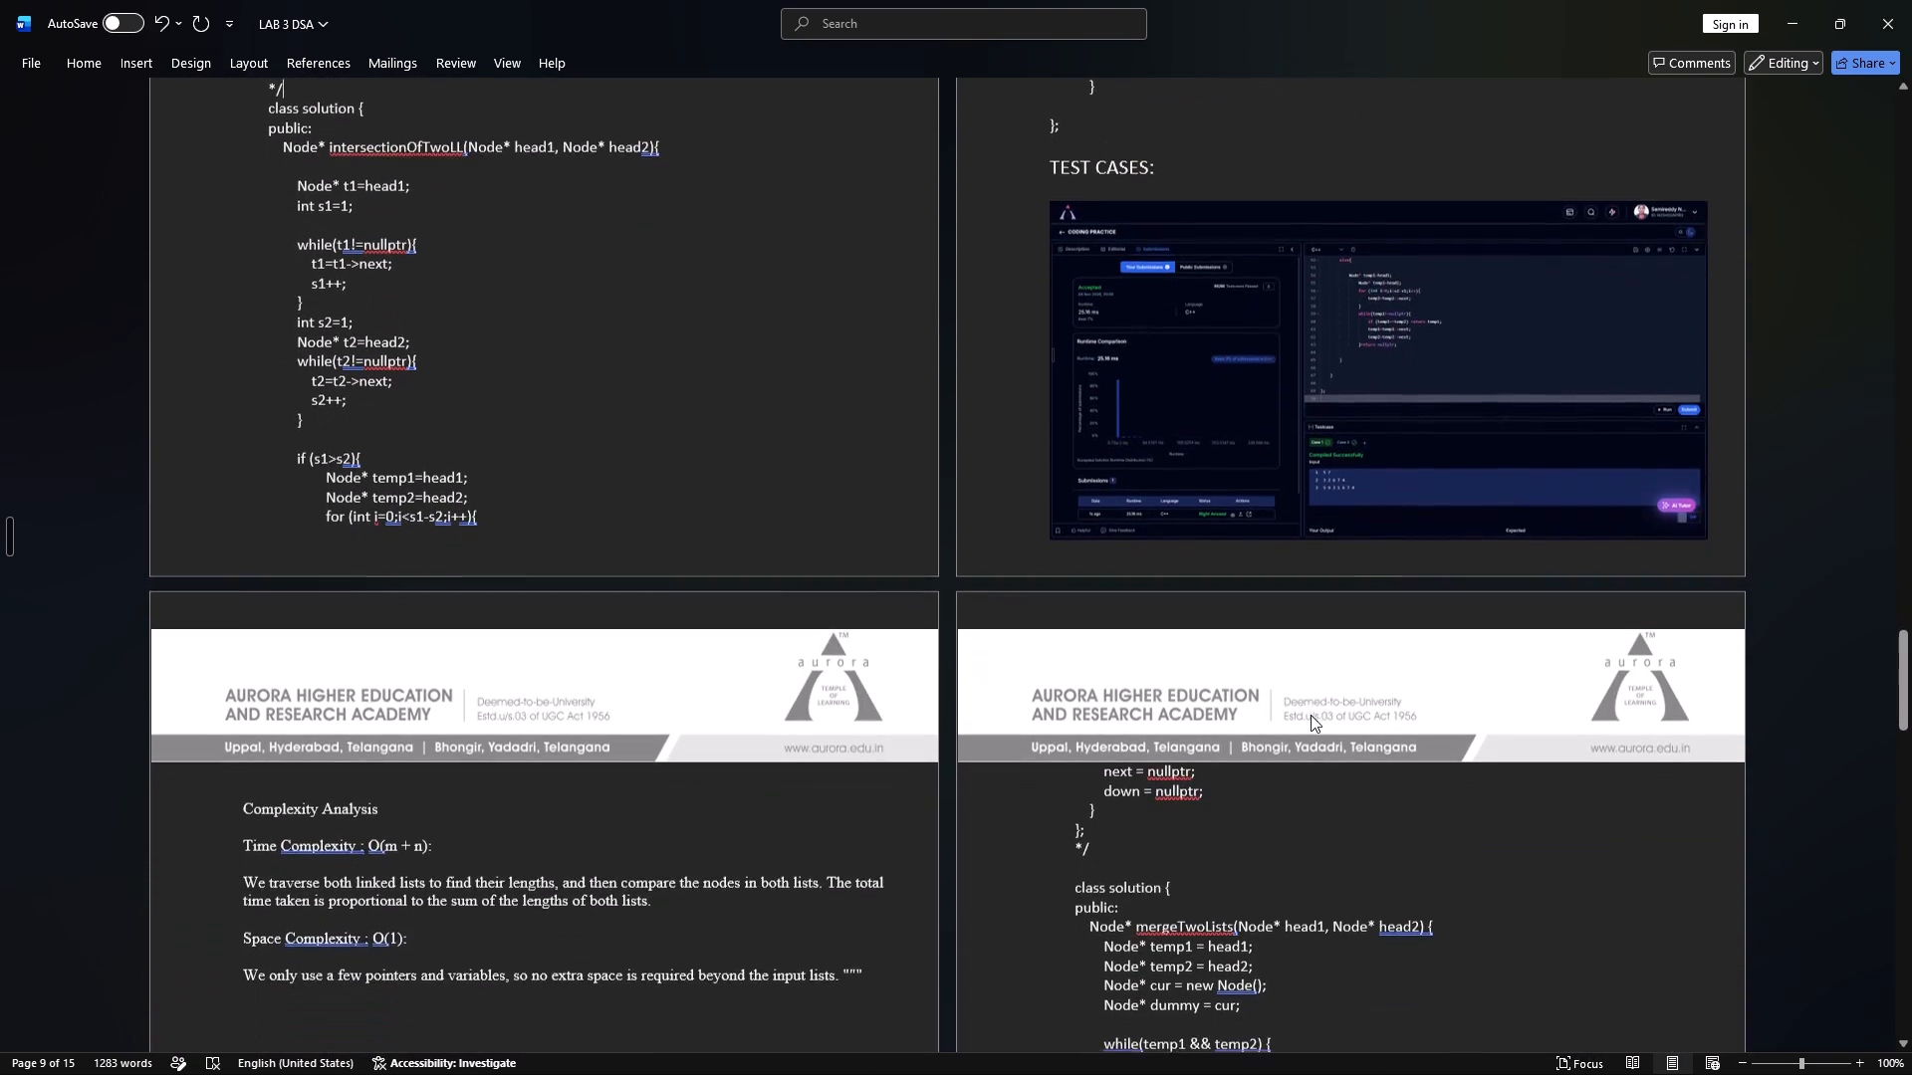
scroll(1311, 715, down, 2)
click(647, 619)
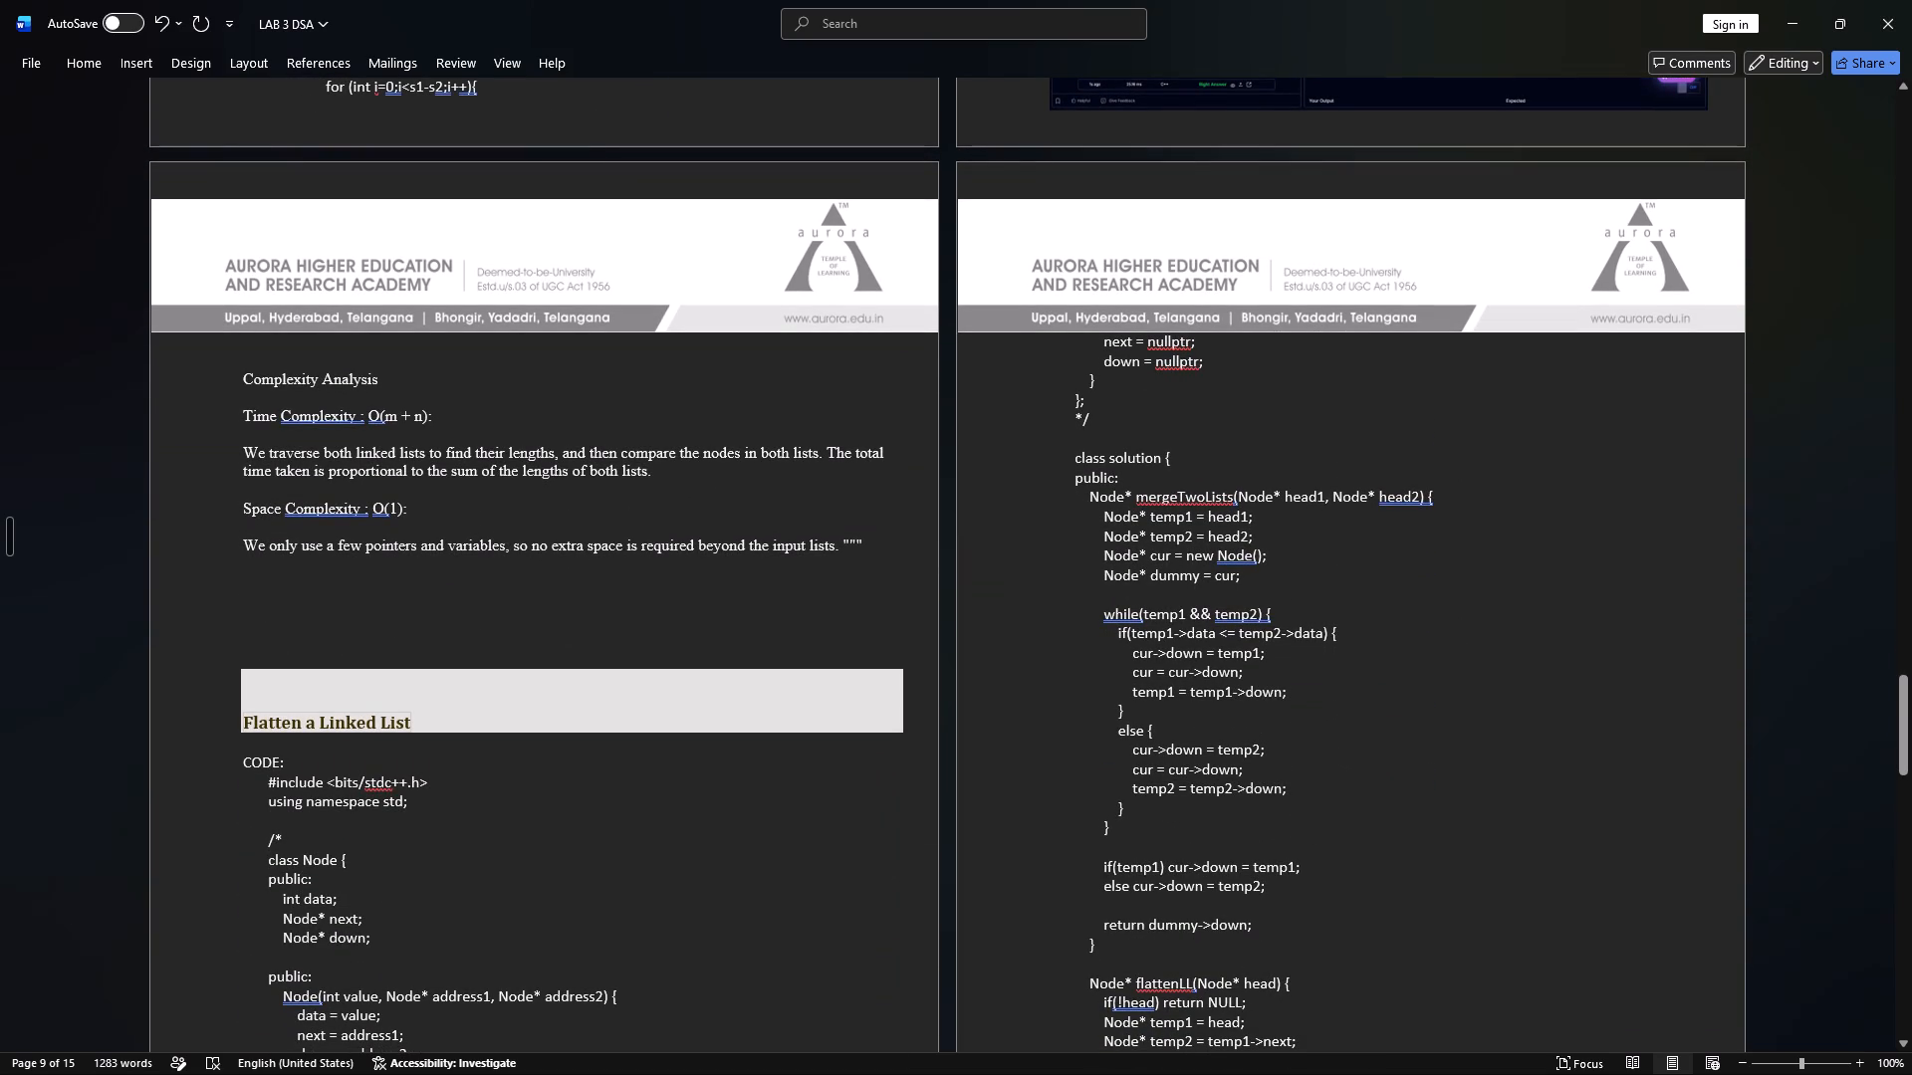
scroll(647, 619, up, 3)
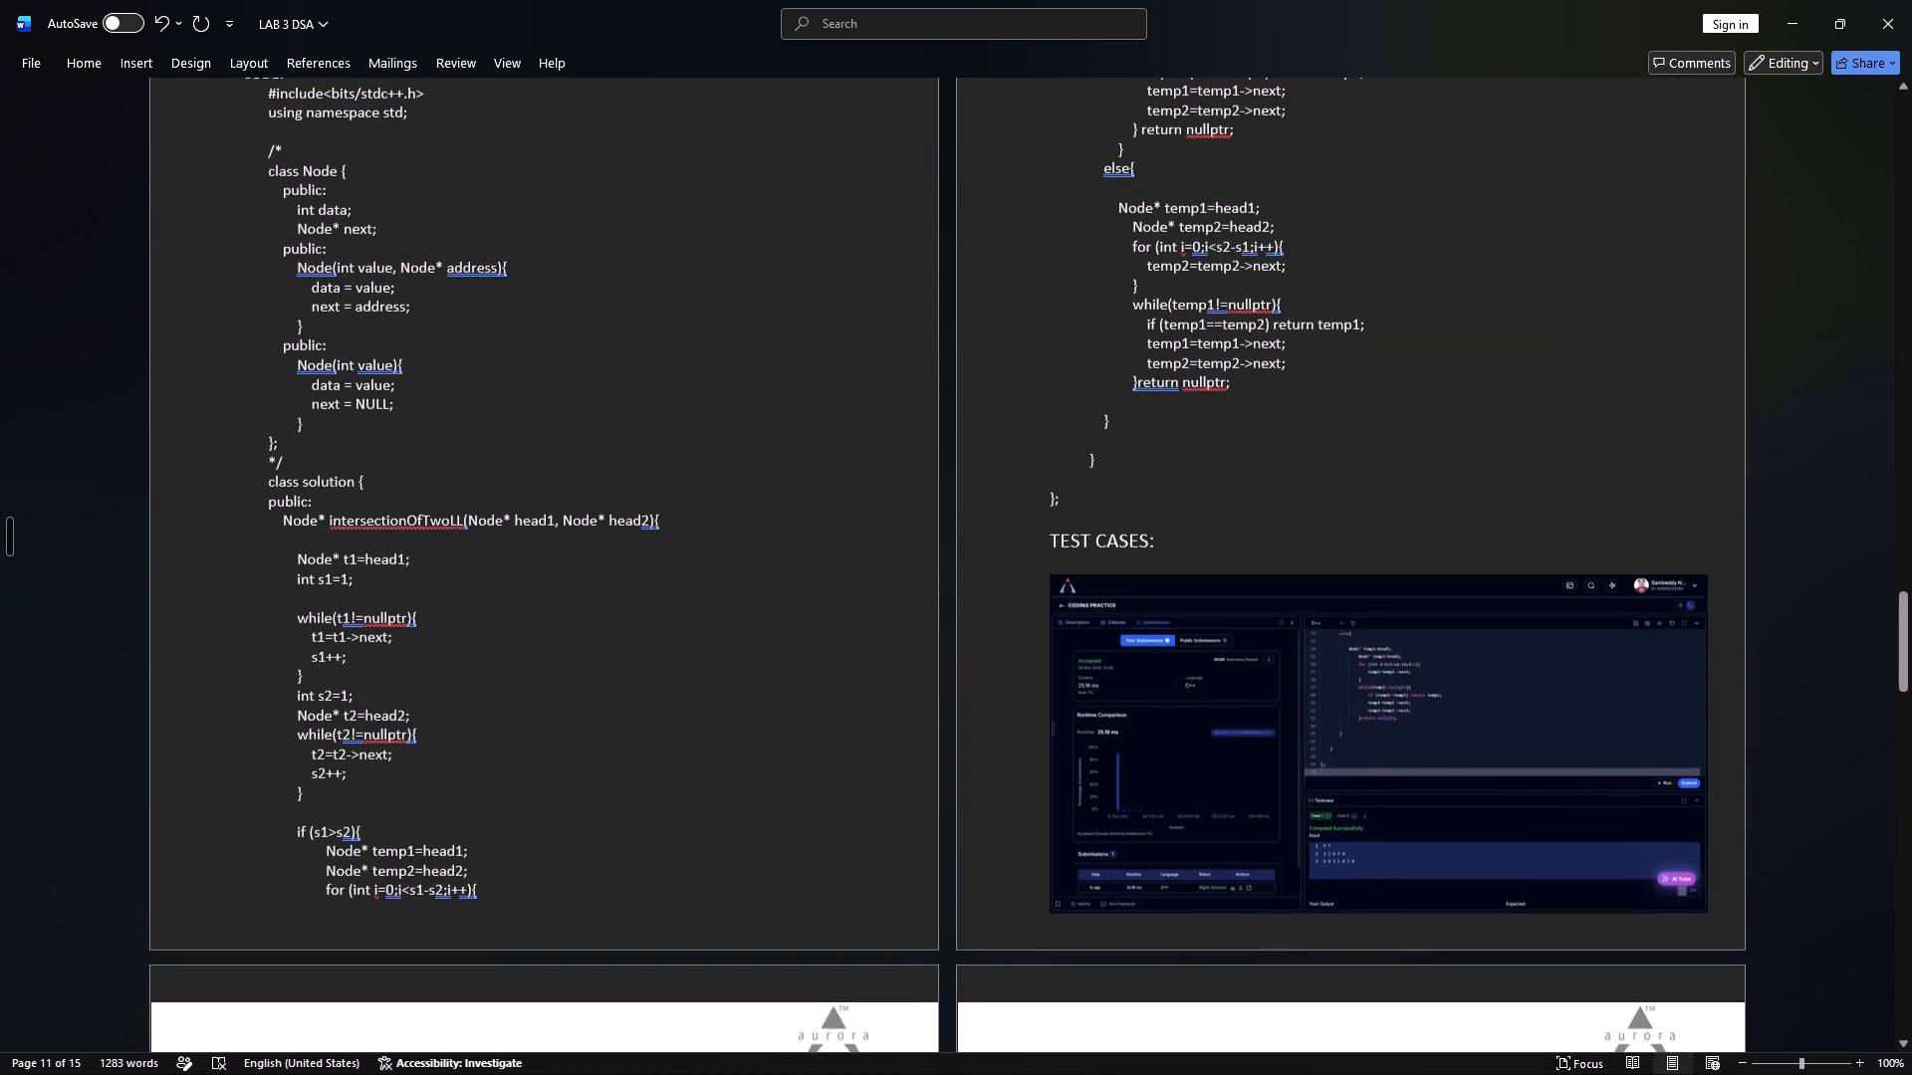
click(1101, 523)
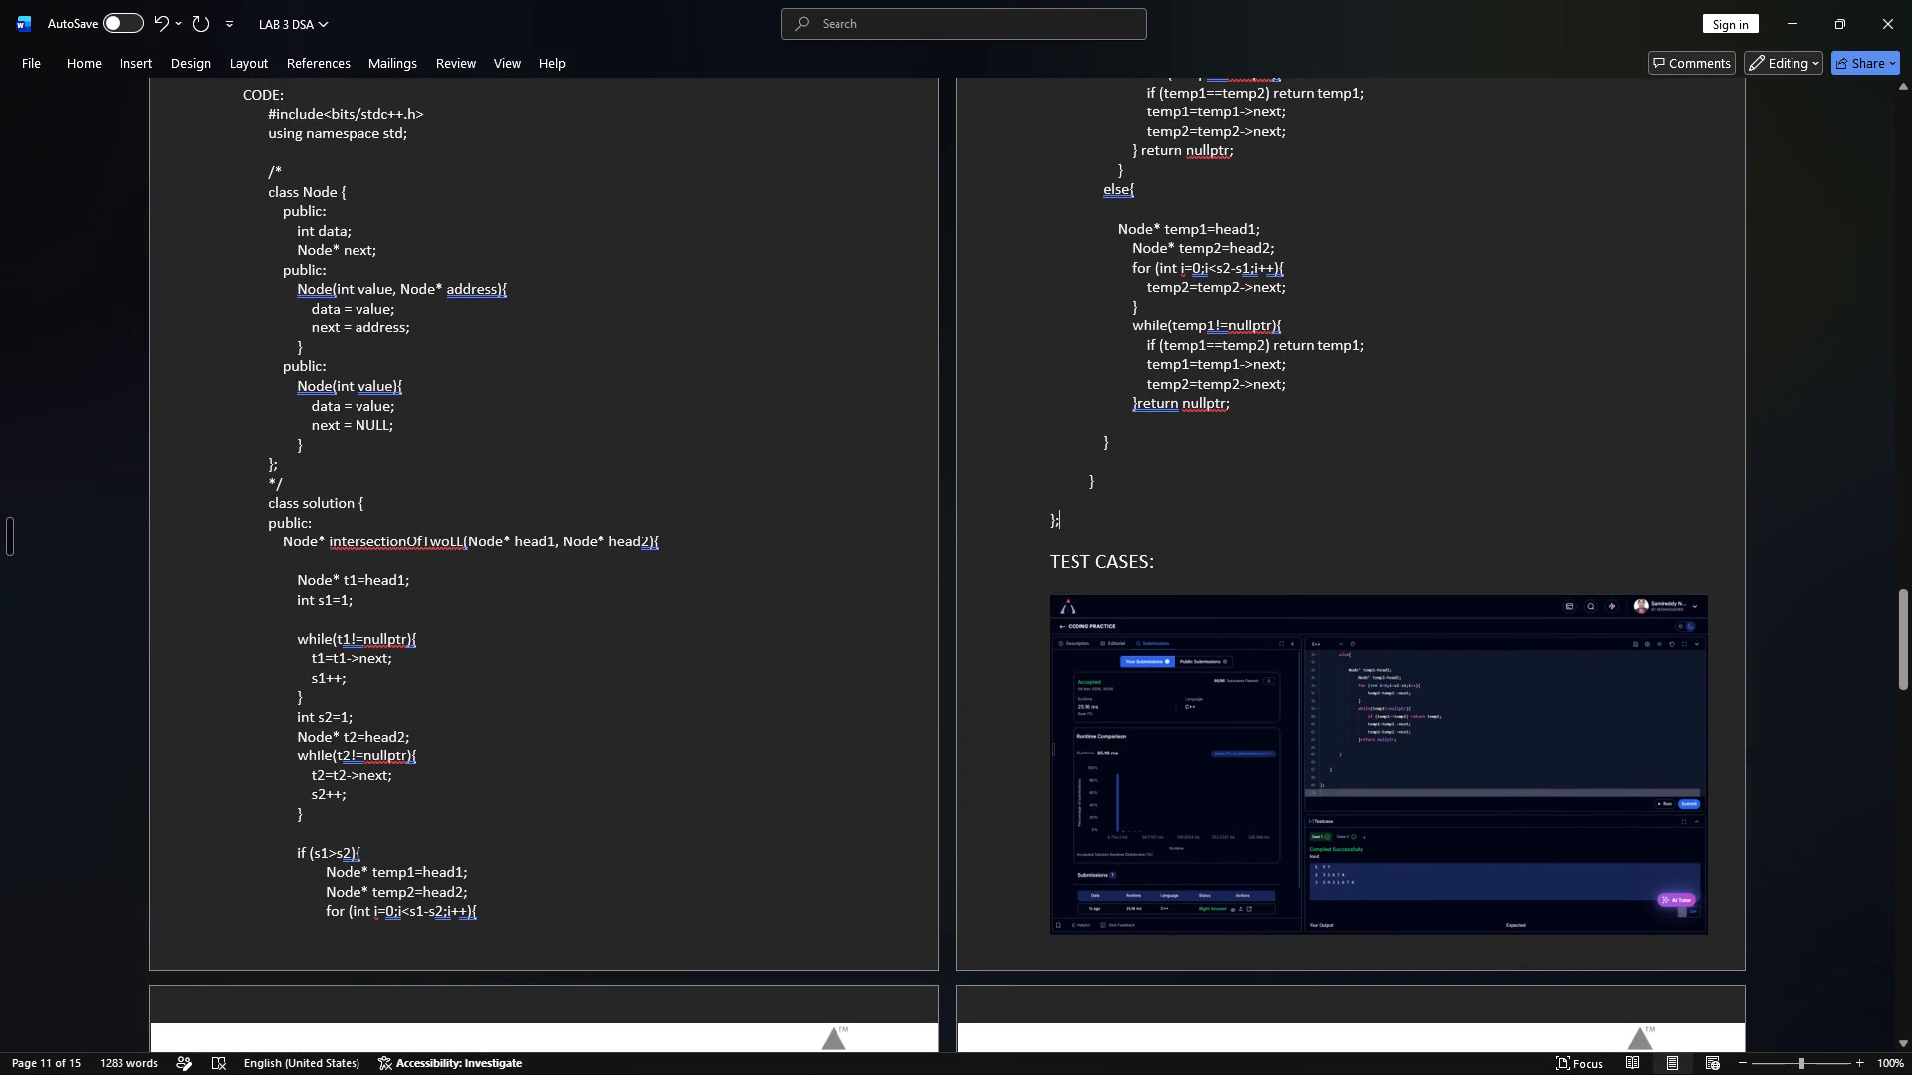
click(294, 480)
key(Return)
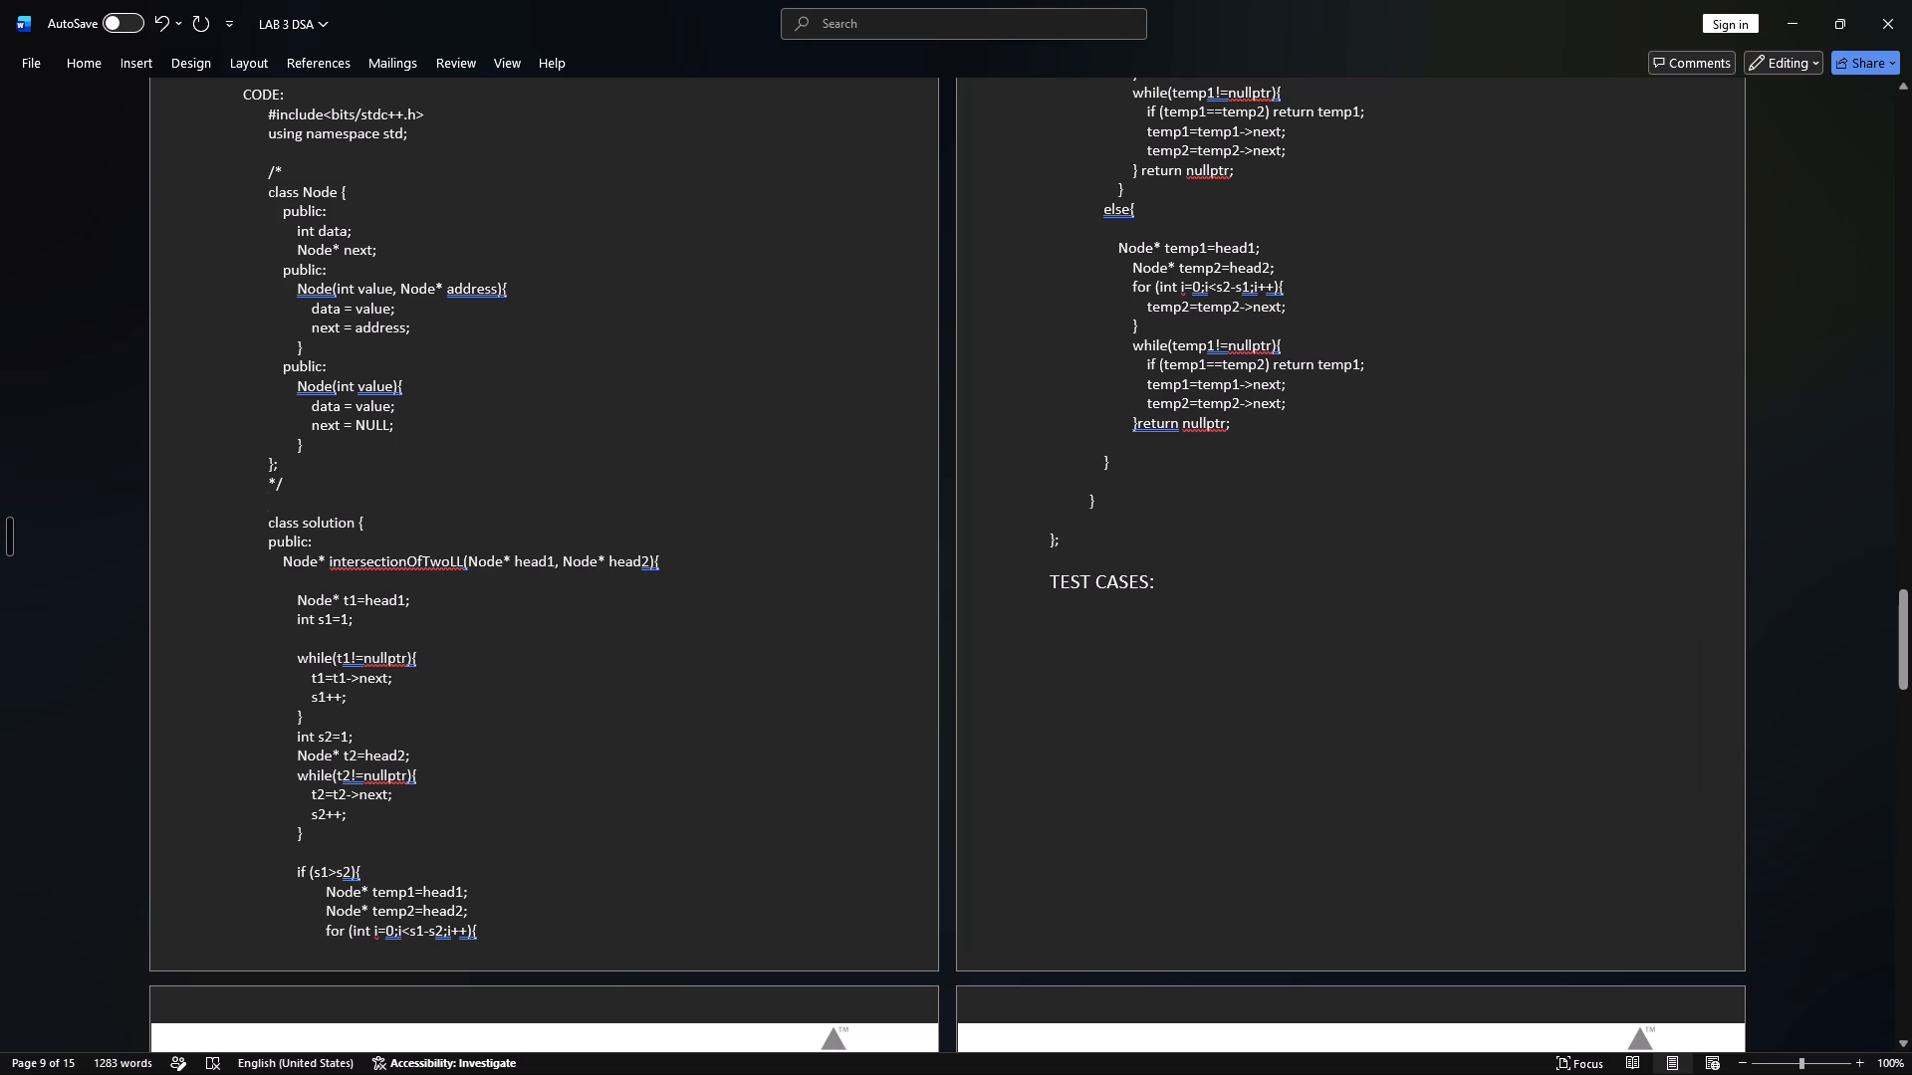
Insert blank lines after the Intersection code's final "};" until the TEST CASES: label moves to page 11 with its screenshot.
click(1101, 534)
key(Return)
key(Return)
key(Return)
key(Return)
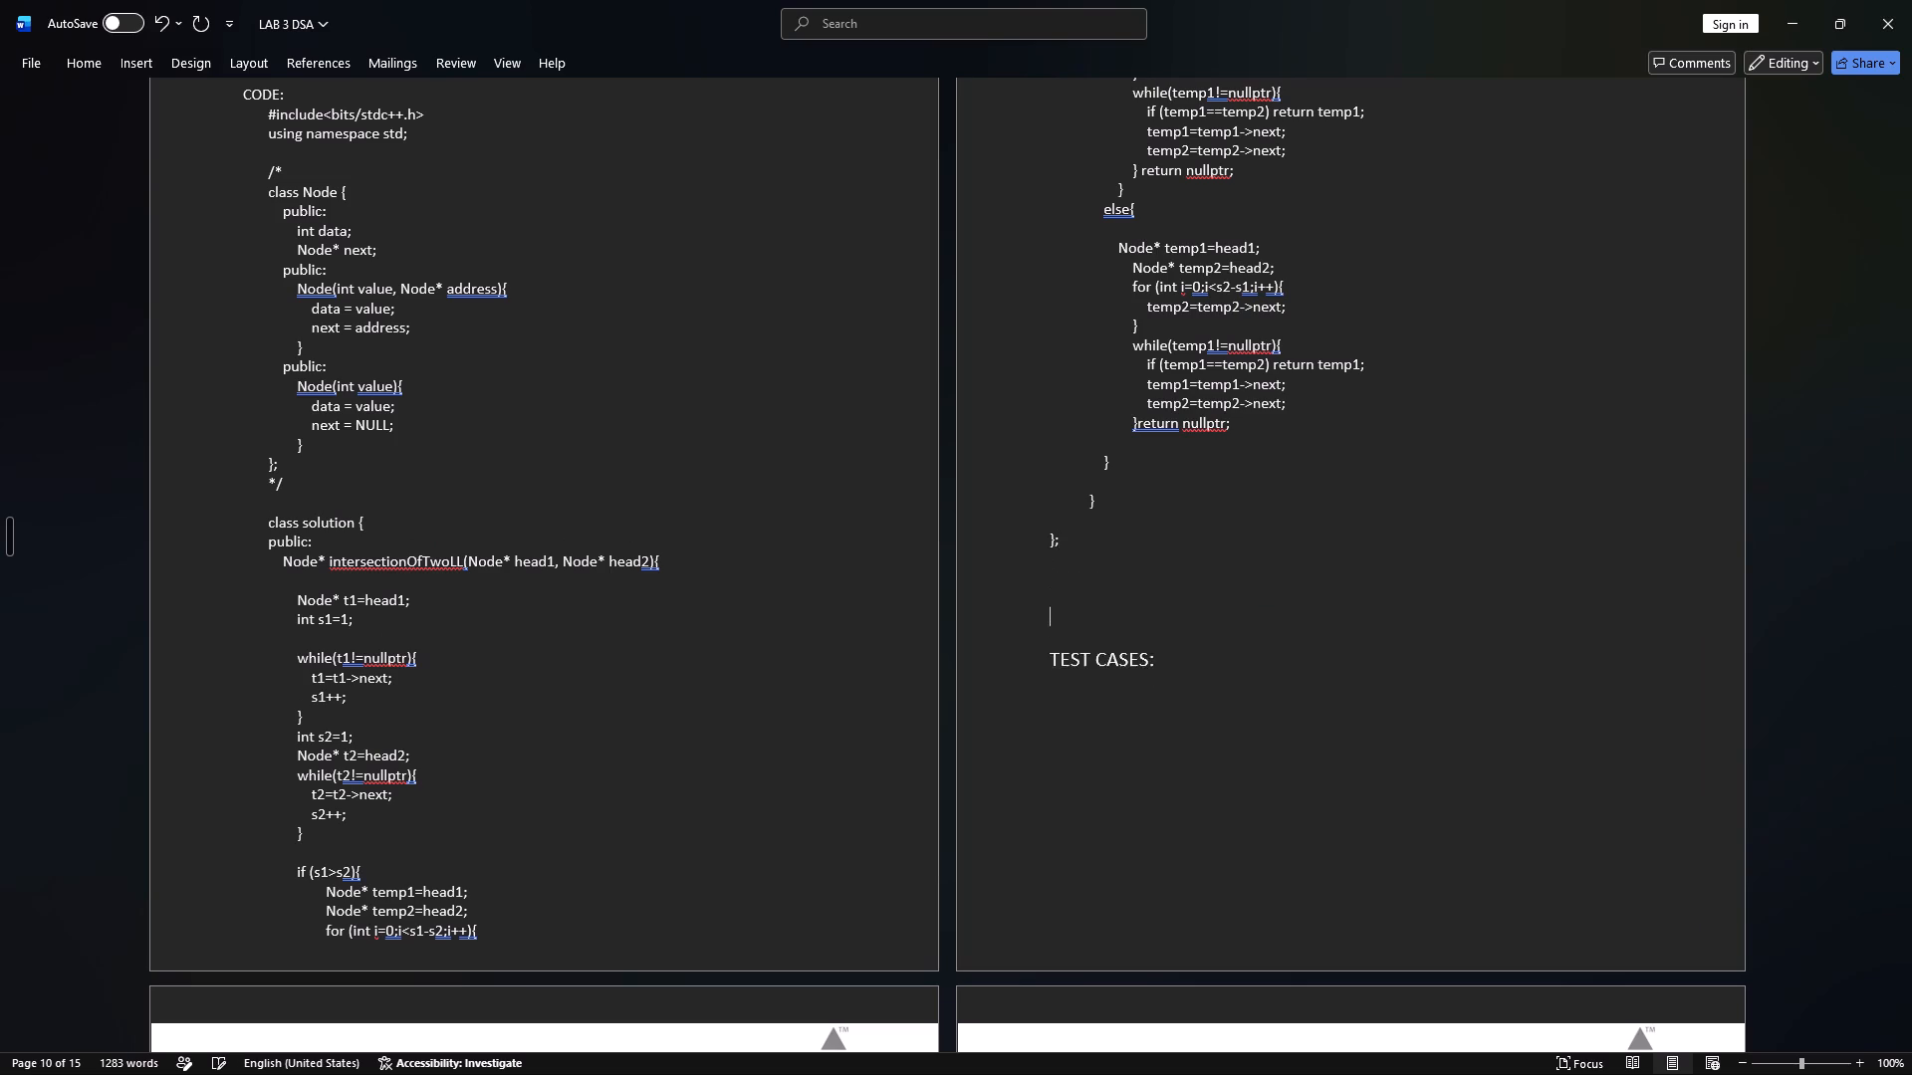
key(Return)
key(Return)
key(Return)
key(Return)
key(Return)
key(Return)
key(Return)
key(Return)
key(Return)
key(Return)
key(Return)
key(Return)
key(Return)
key(Return)
key(Return)
key(Return)
key(Return)
key(Return)
Delete the two empty lines inside the shaded Flatten a Linked List heading on page 11.
scroll(1101, 534, down, 1)
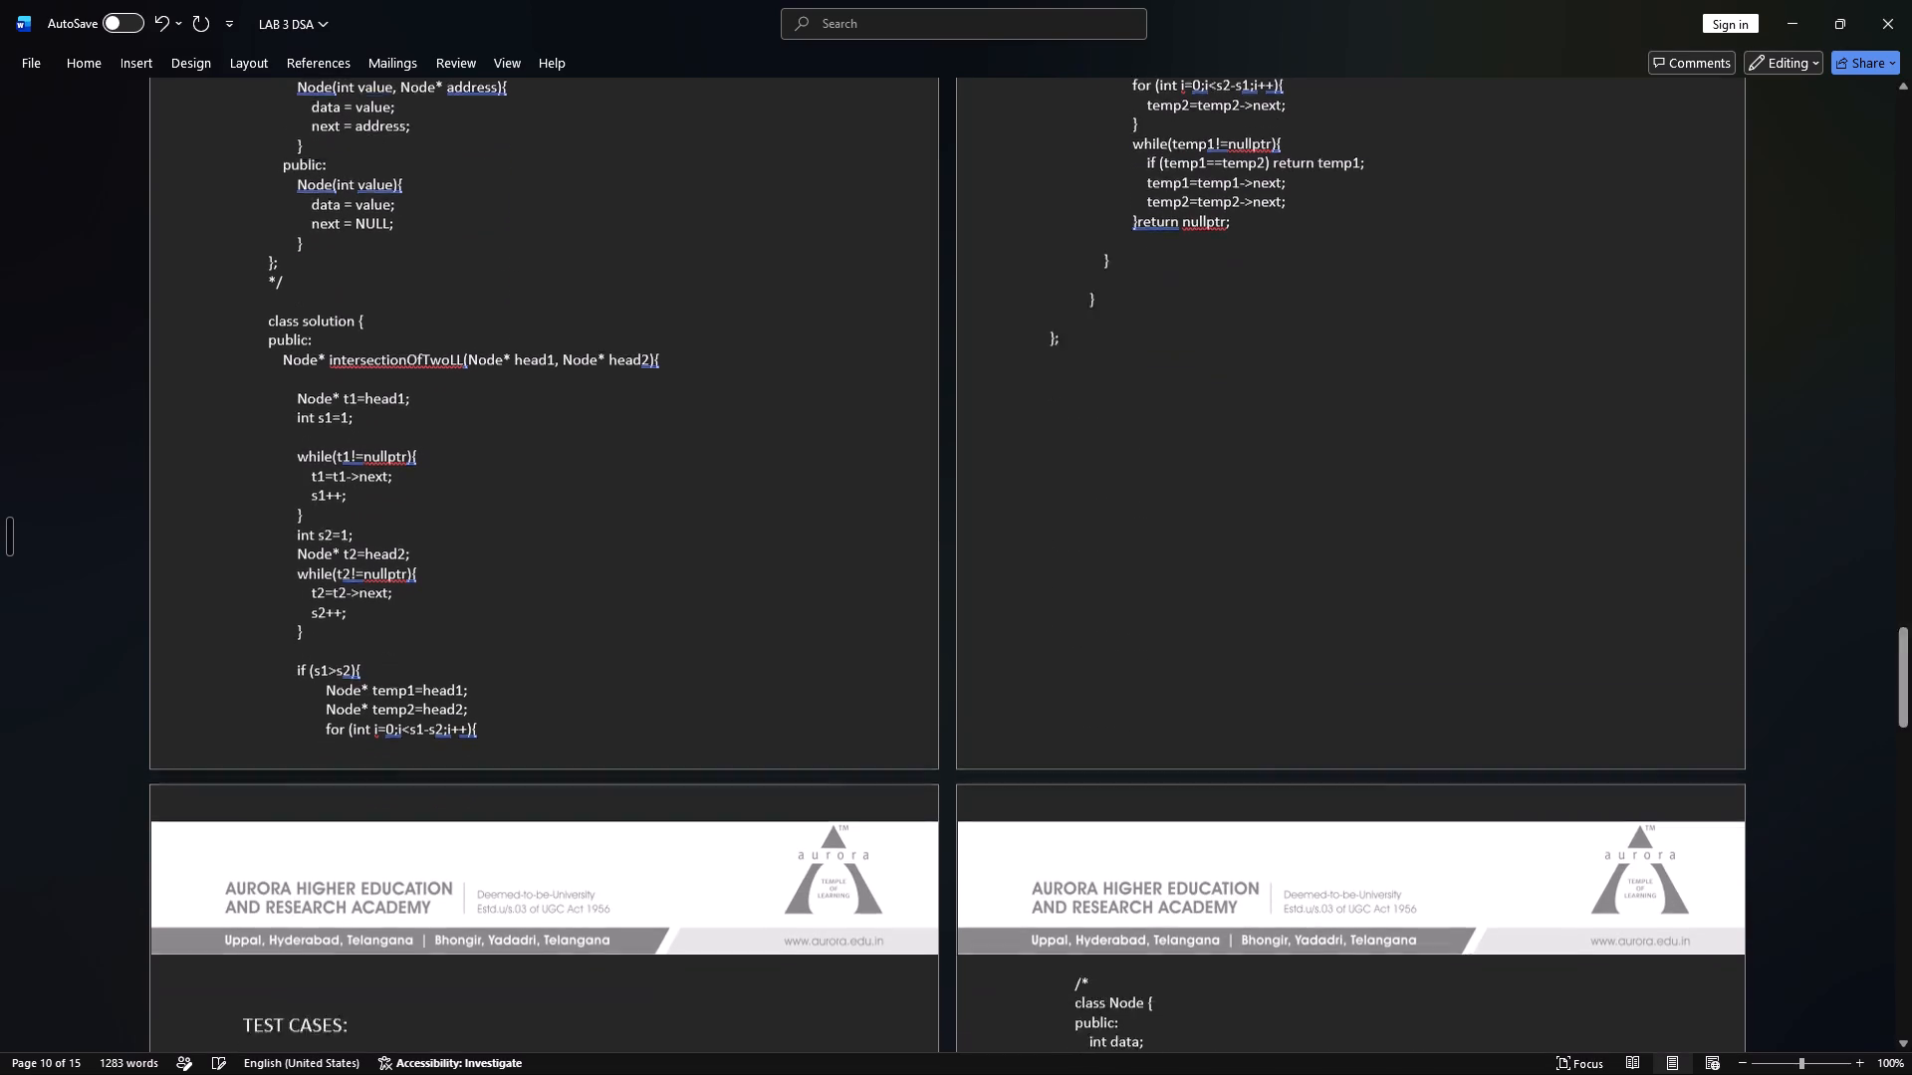
scroll(1101, 534, down, 5)
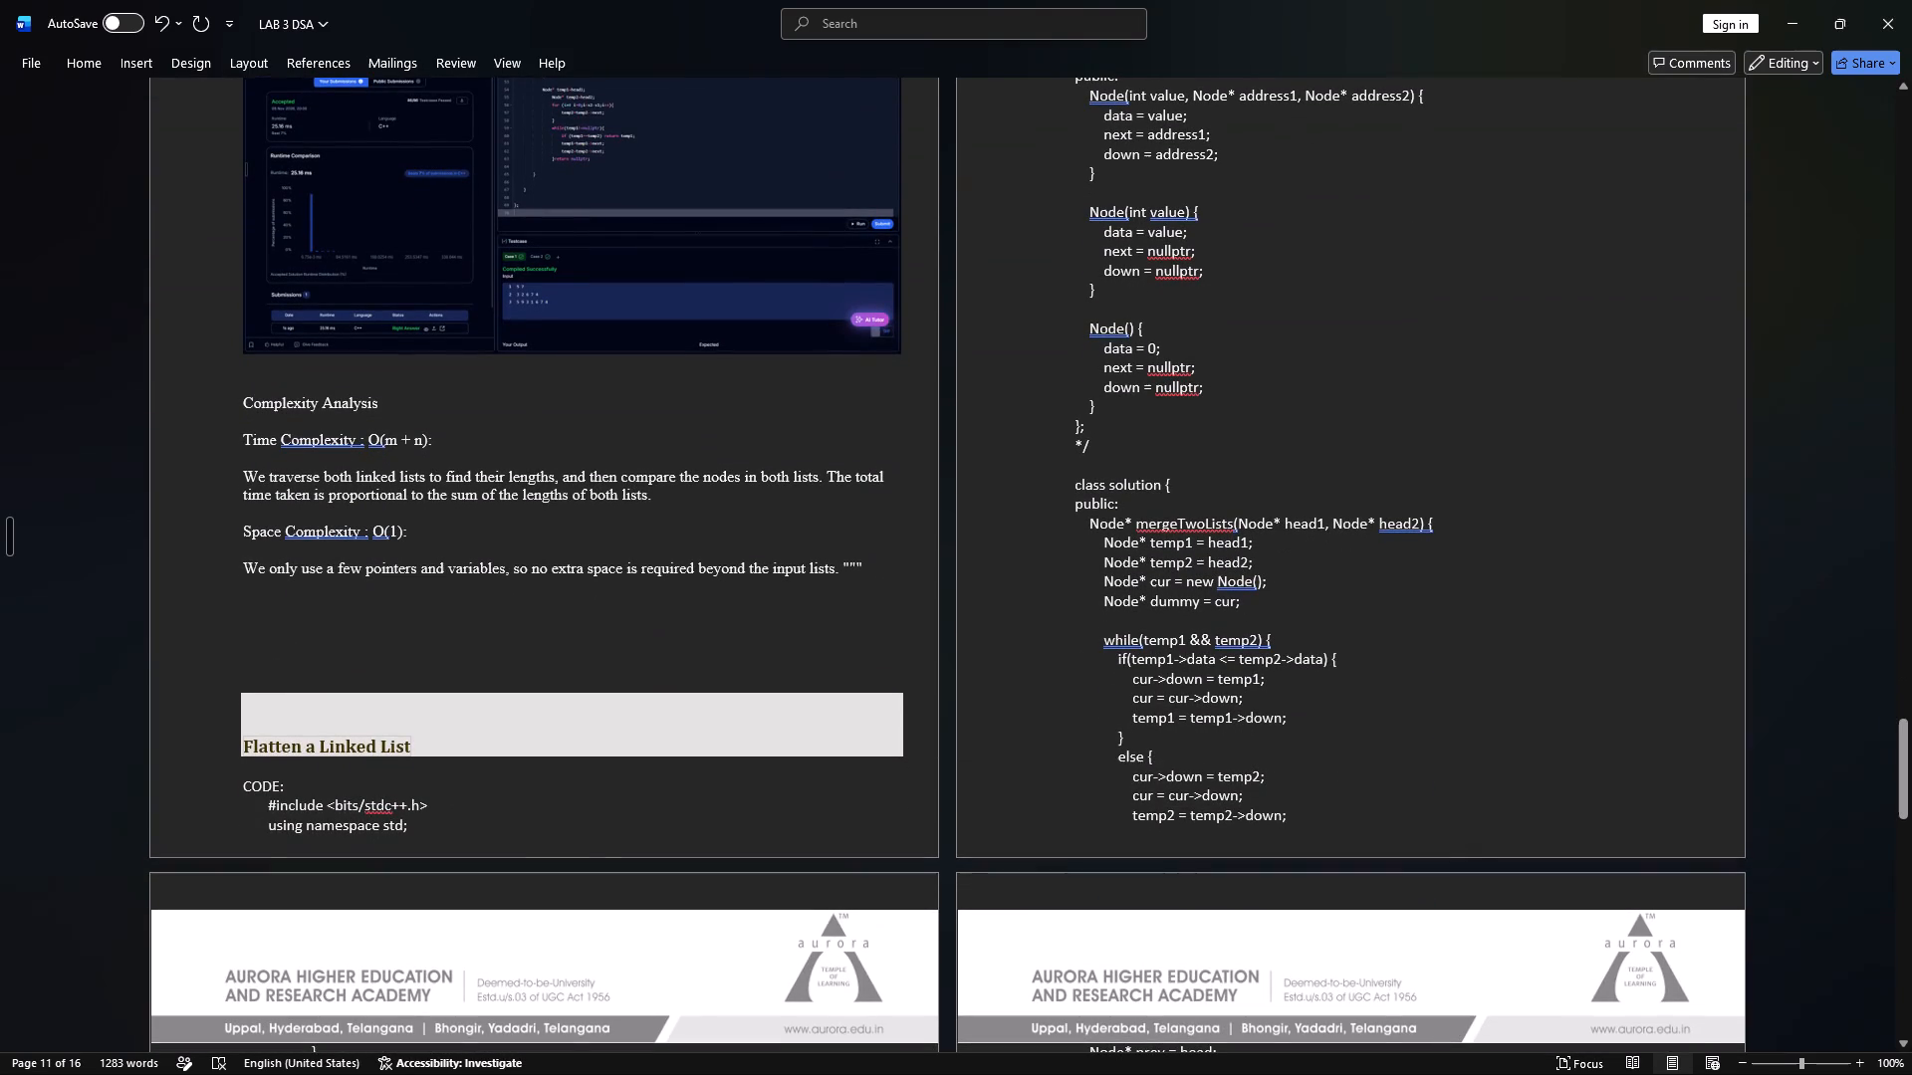
click(645, 632)
click(240, 750)
key(BackSpace)
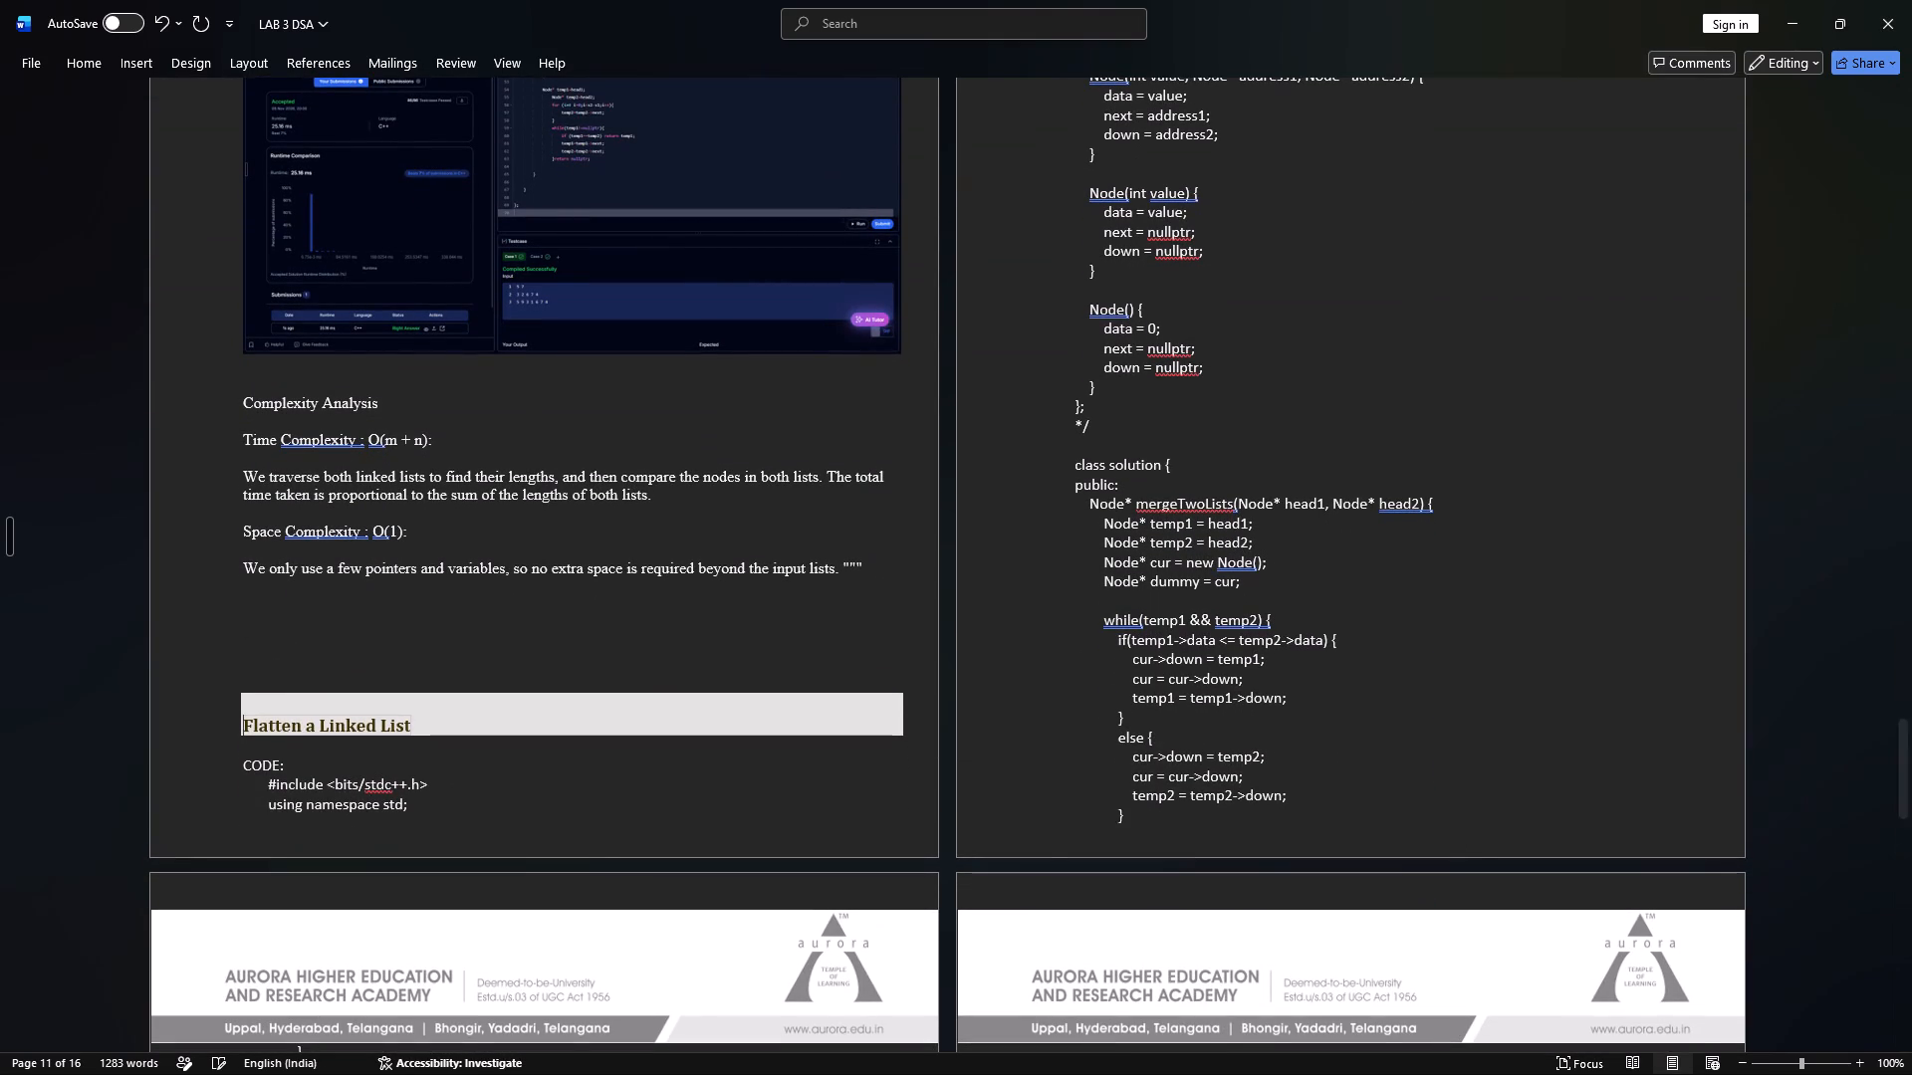
key(BackSpace)
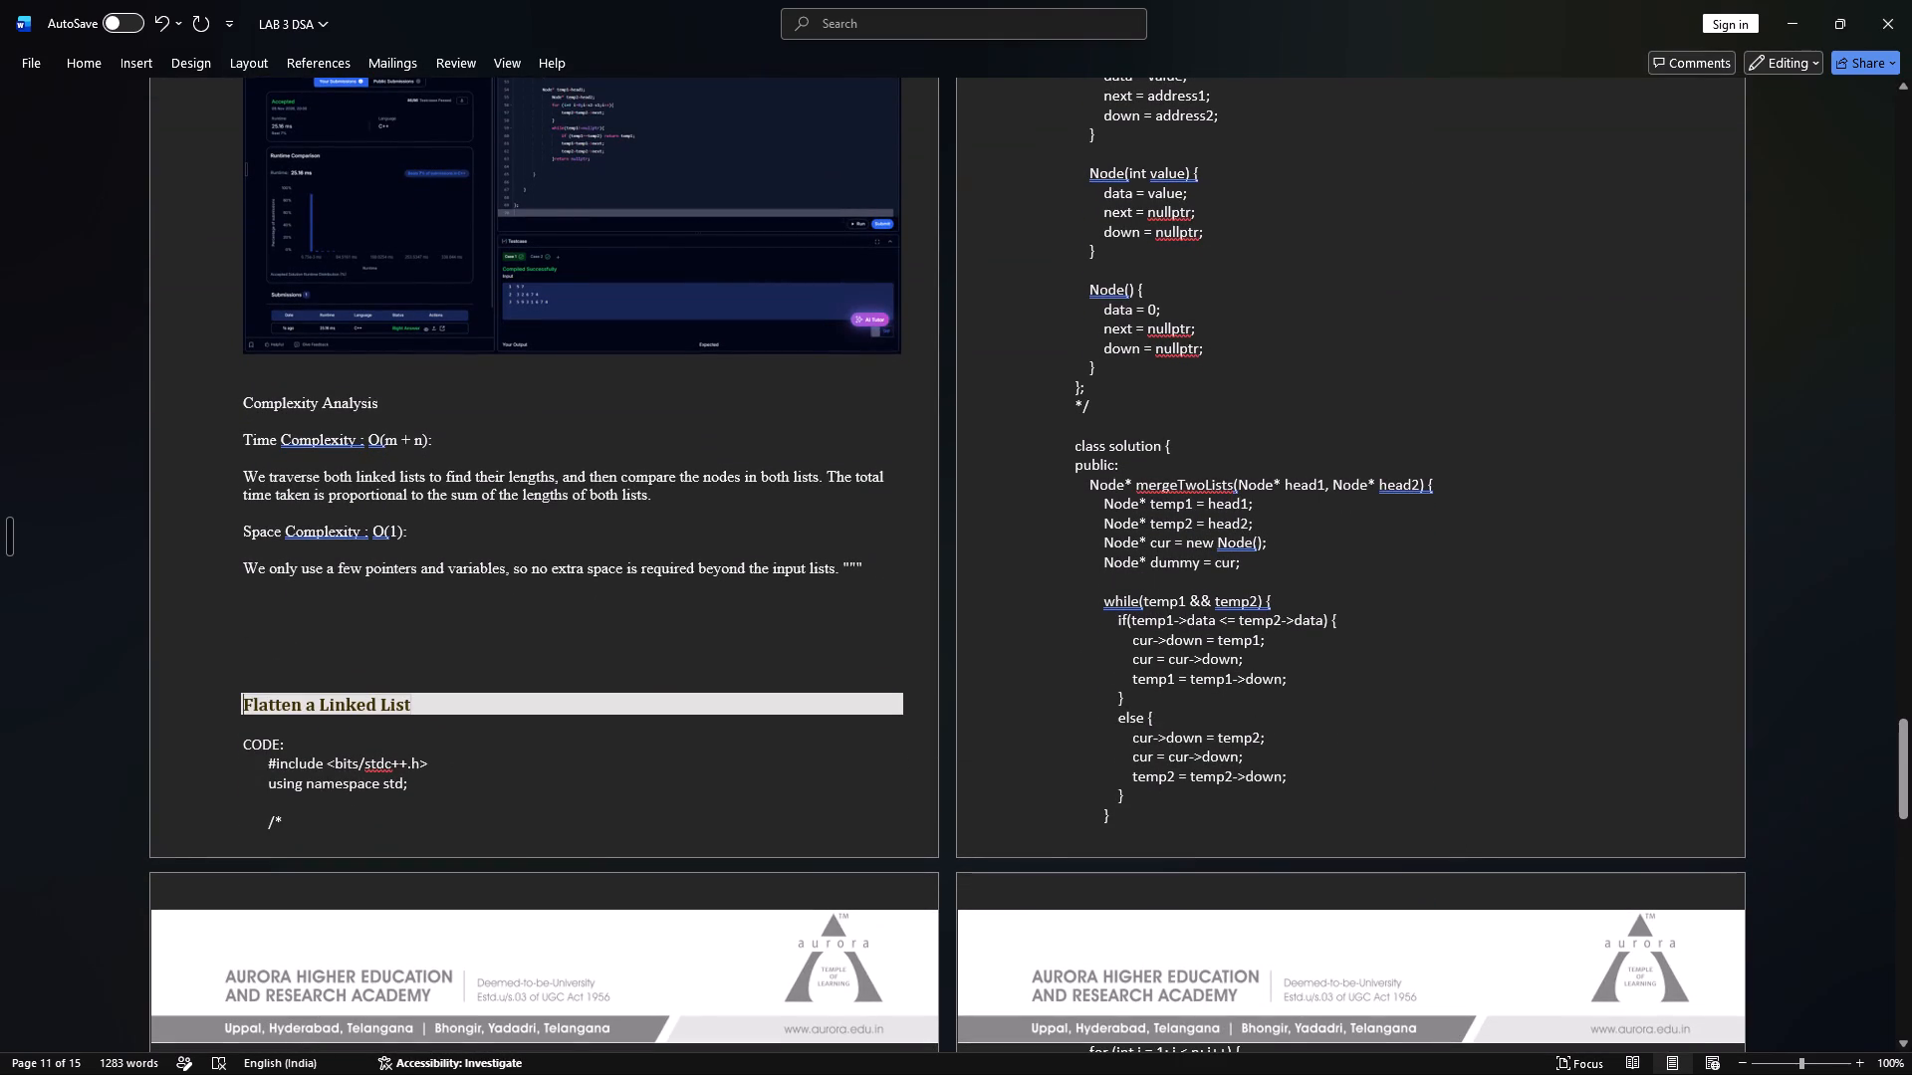
Insert blank lines below the Intersection complexity analysis so the Flatten a Linked List heading starts at the top of page 12.
click(428, 644)
key(Return)
key(Return)
key(Return)
key(Return)
key(Return)
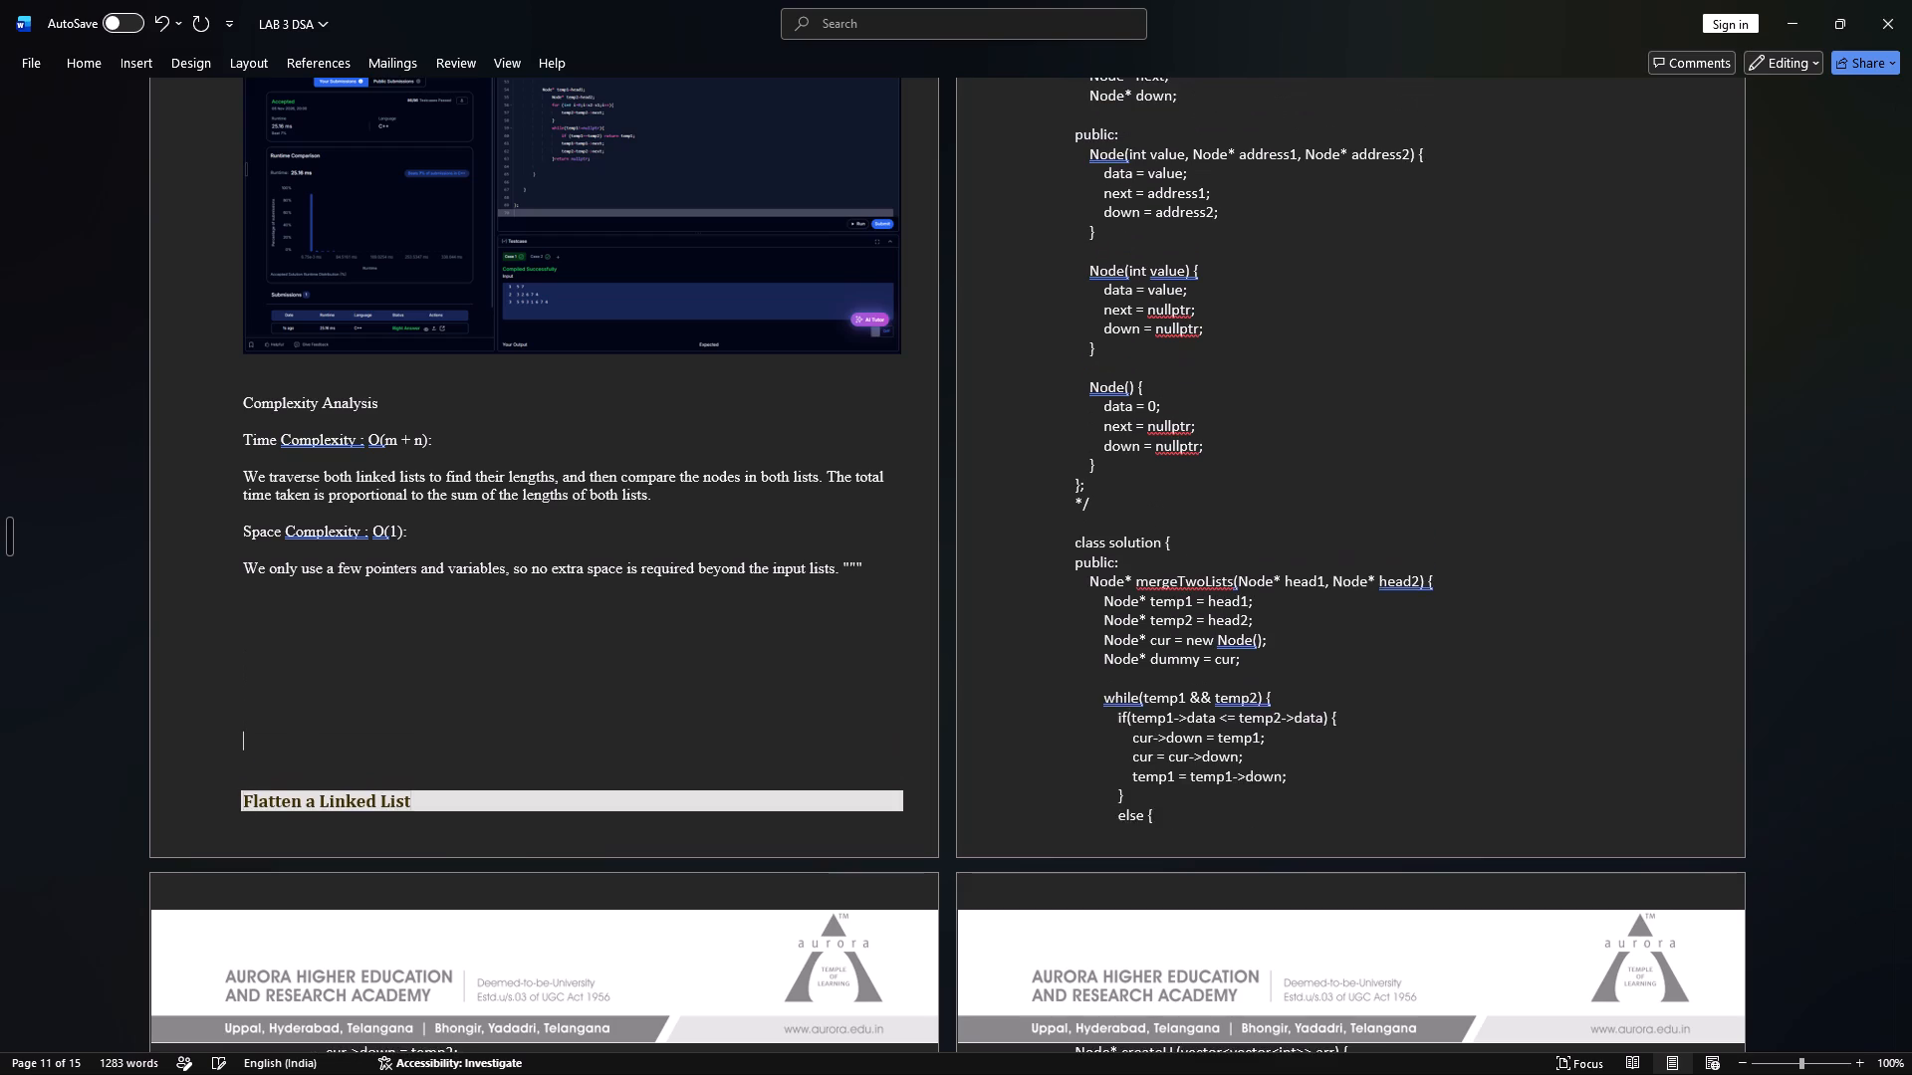
key(Return)
key(Return)
key(Return)
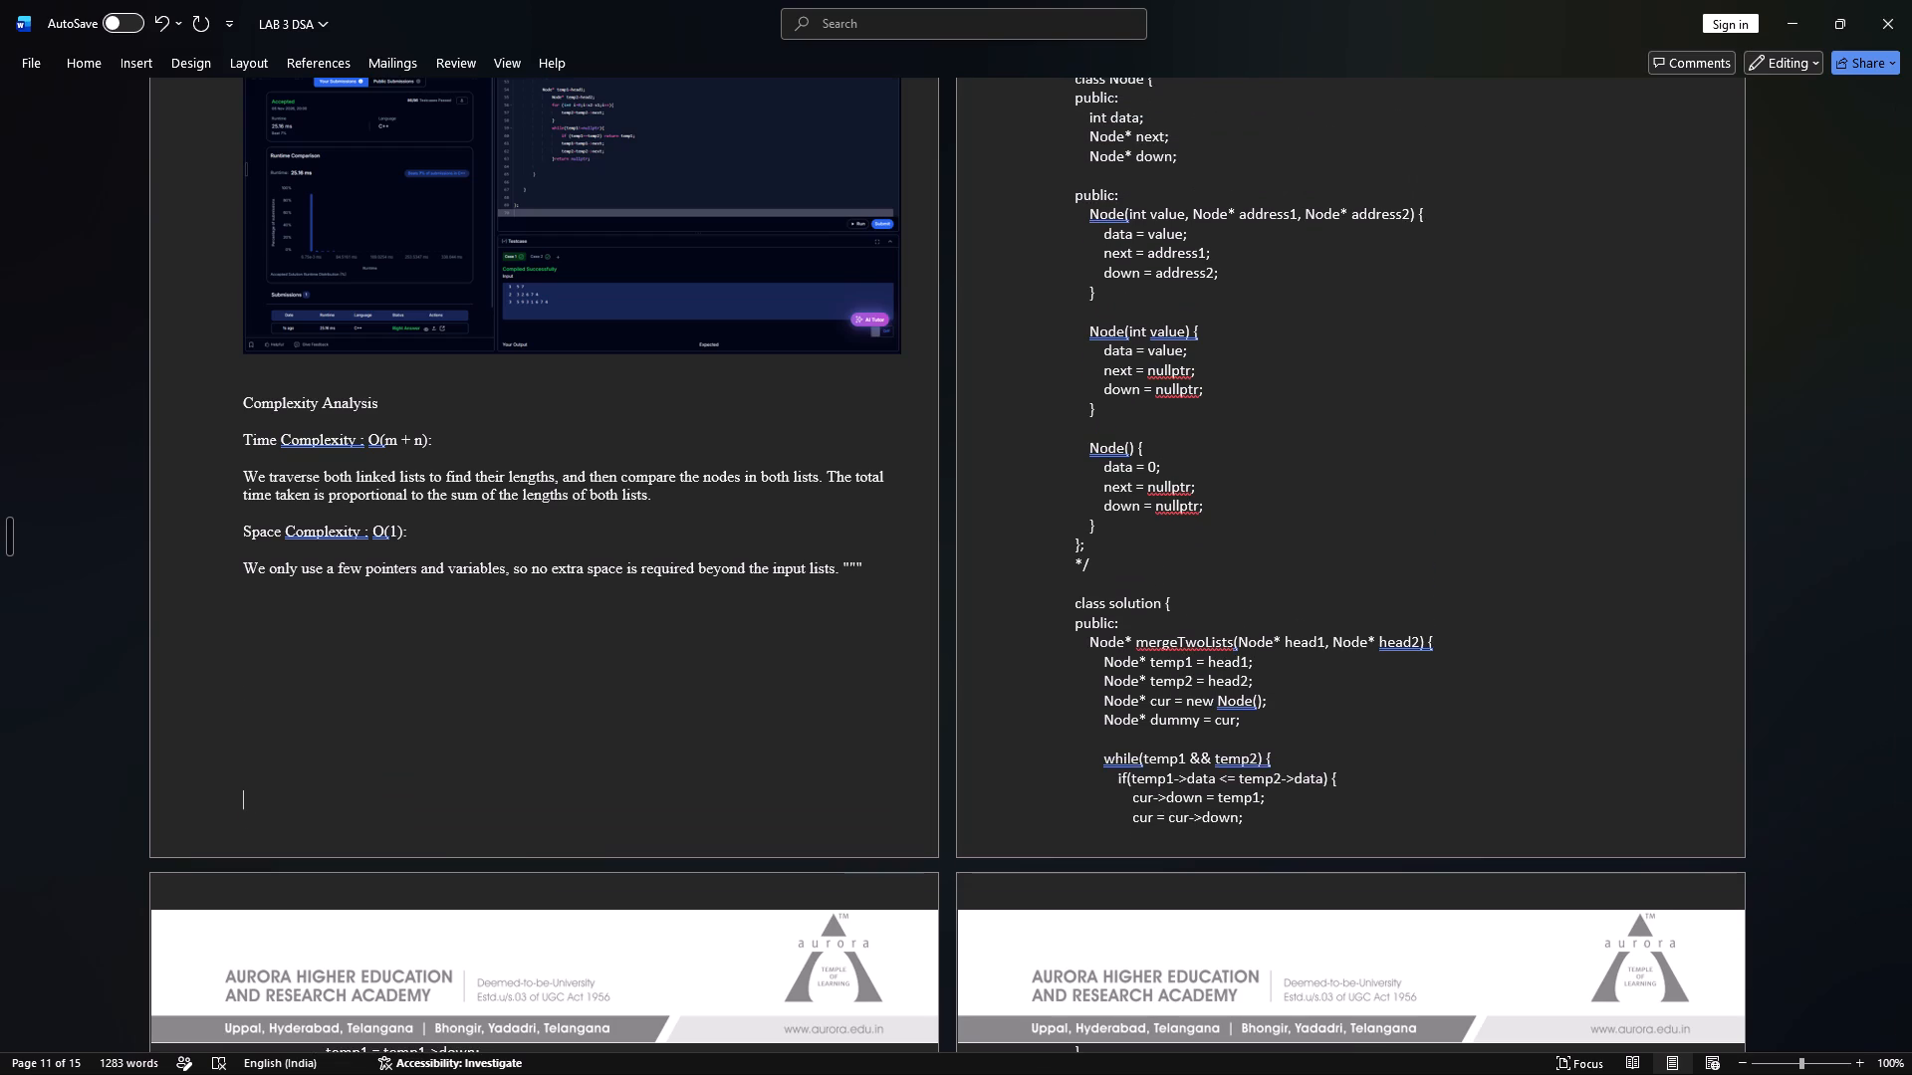
Set the CODE: label under the Intersection of Two Linked Lists heading to 16 pt.
scroll(428, 644, up, 2)
scroll(1314, 582, down, 1)
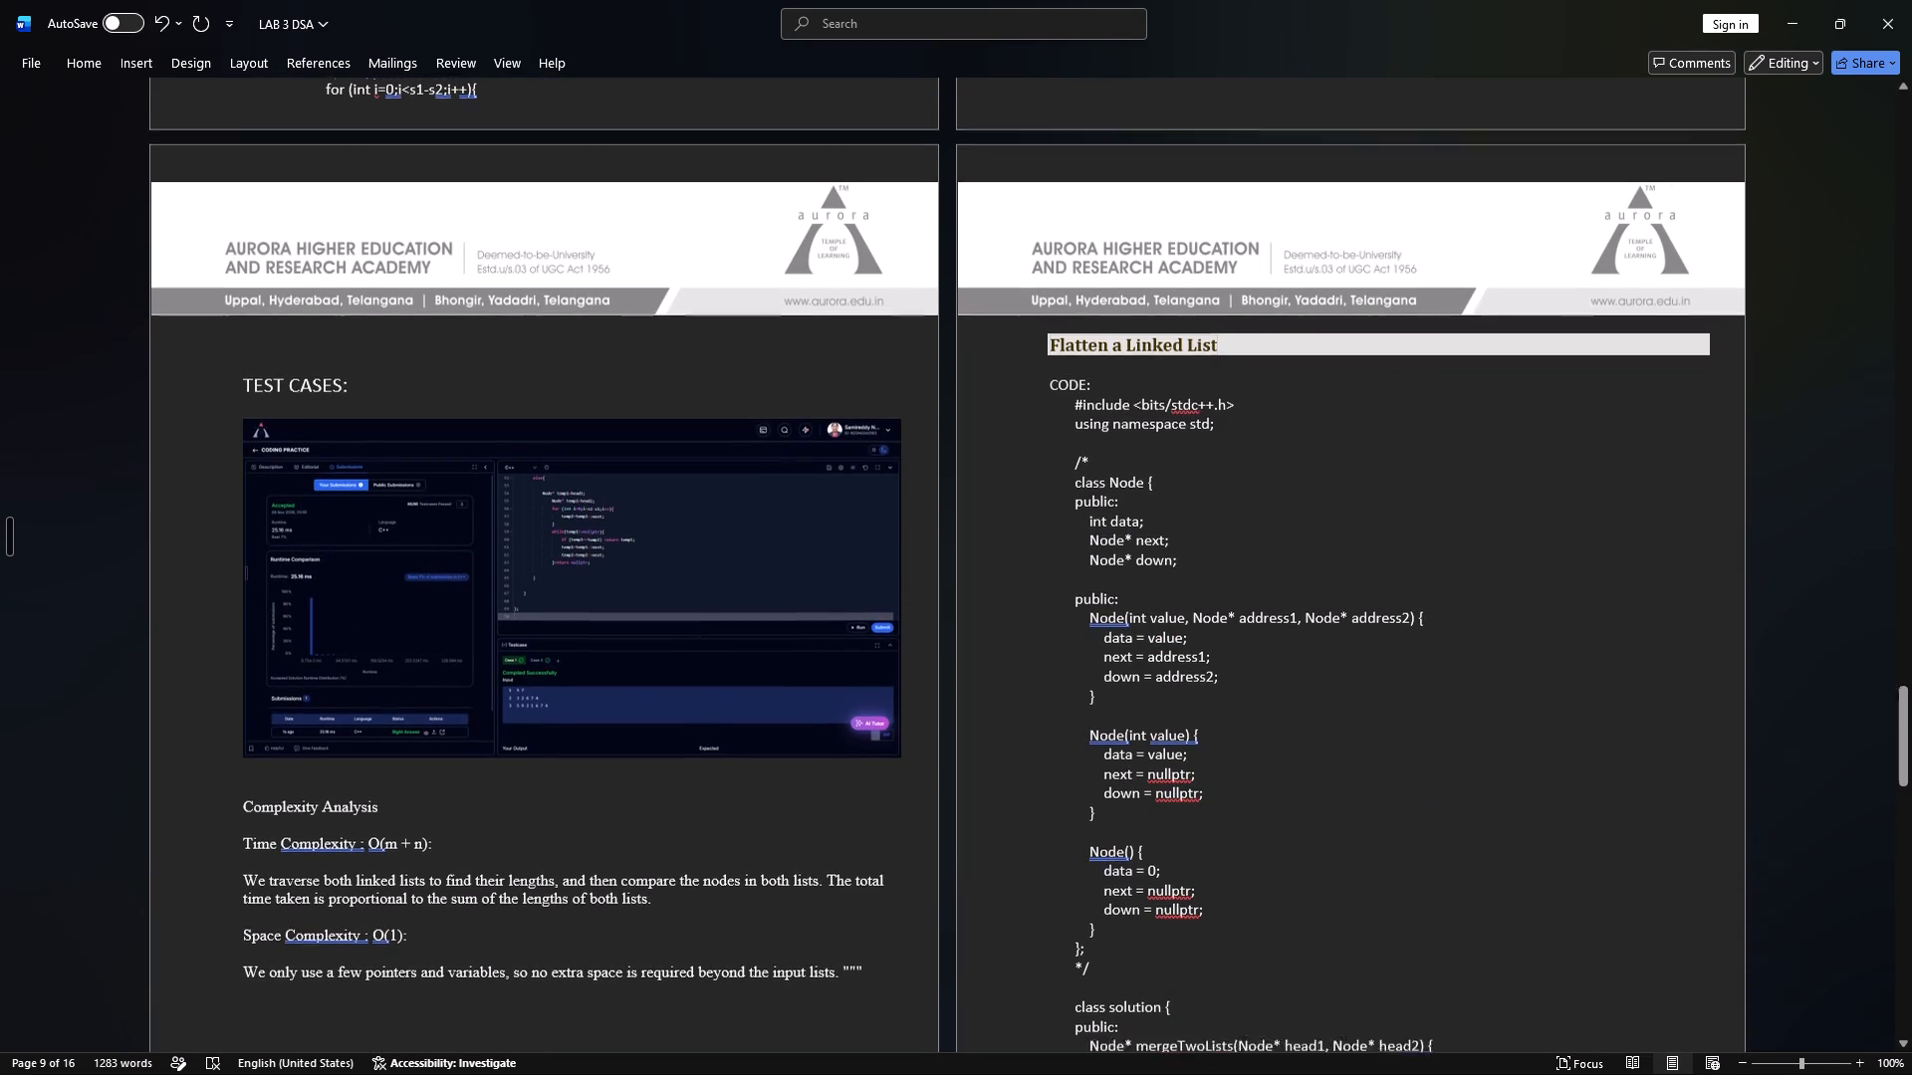
scroll(1314, 582, down, 1)
scroll(1314, 582, up, 4)
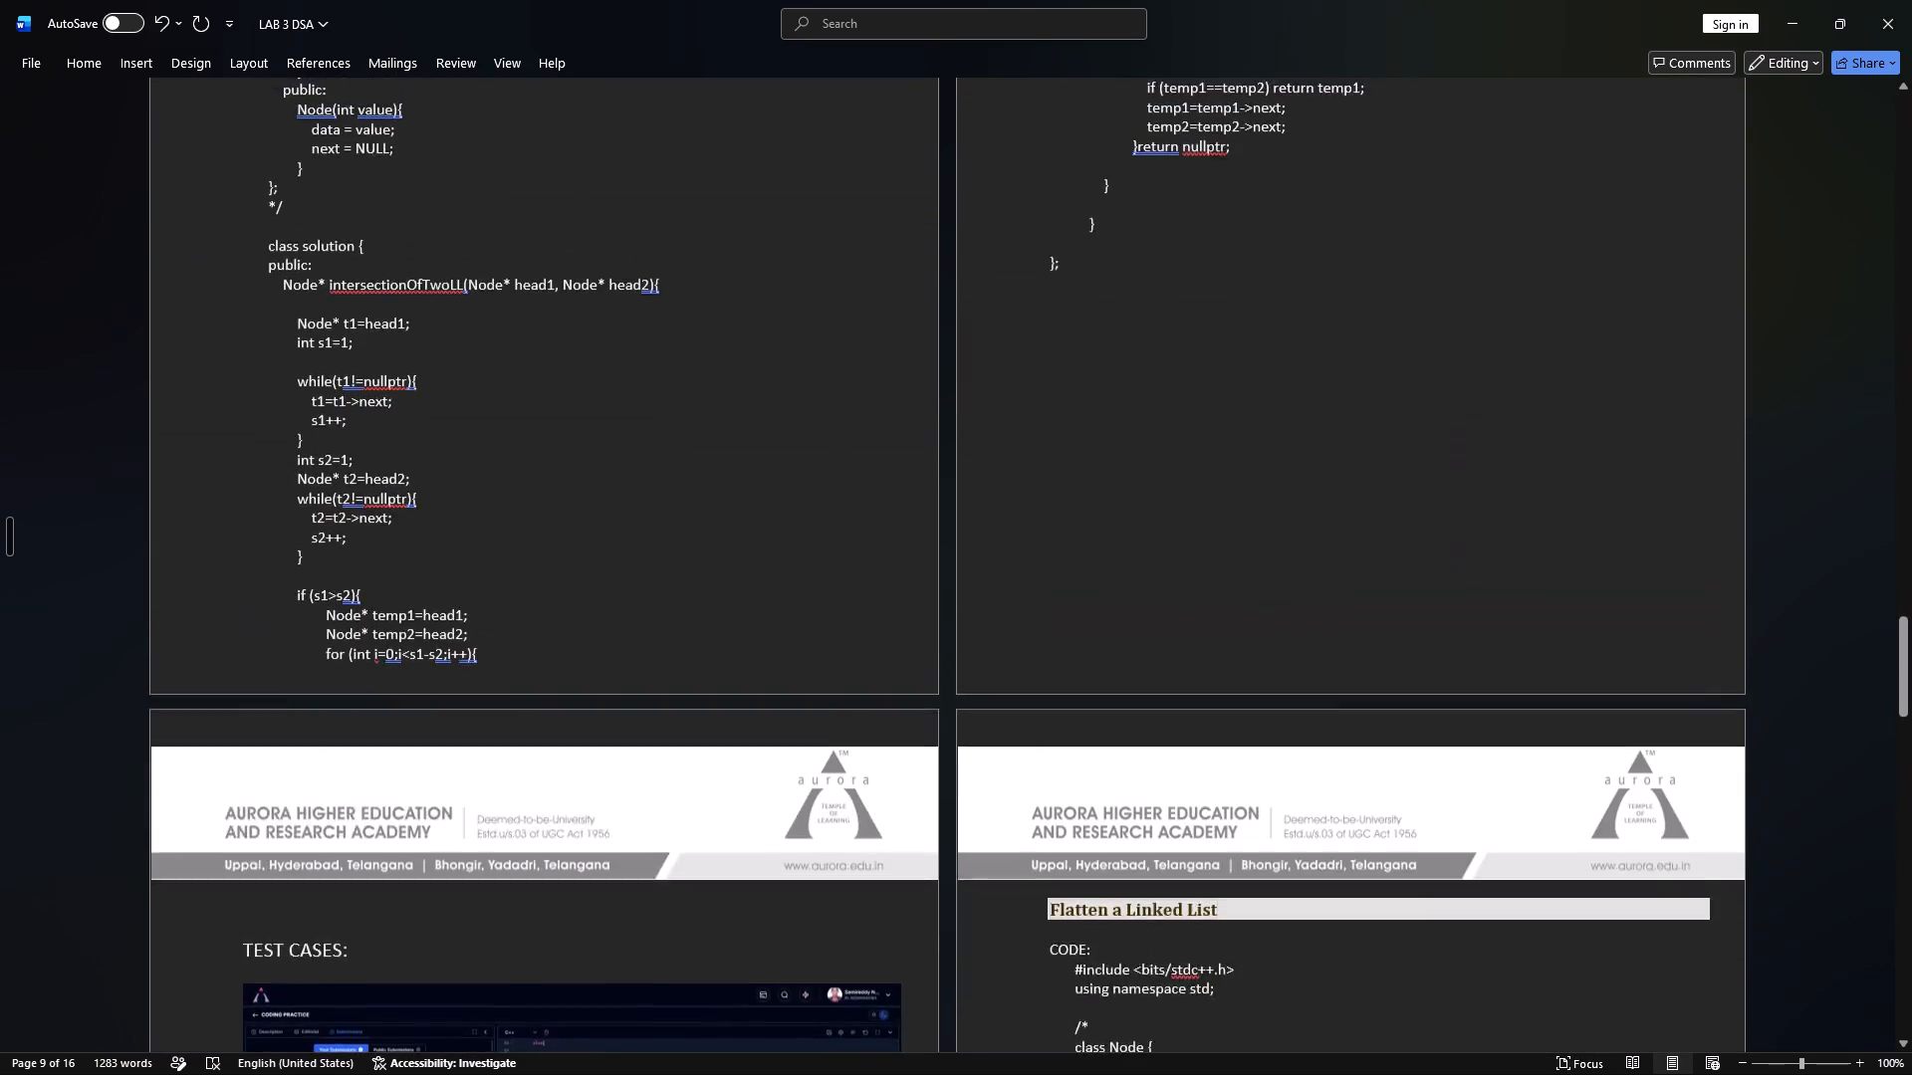
scroll(1314, 582, up, 2)
scroll(1314, 582, down, 2)
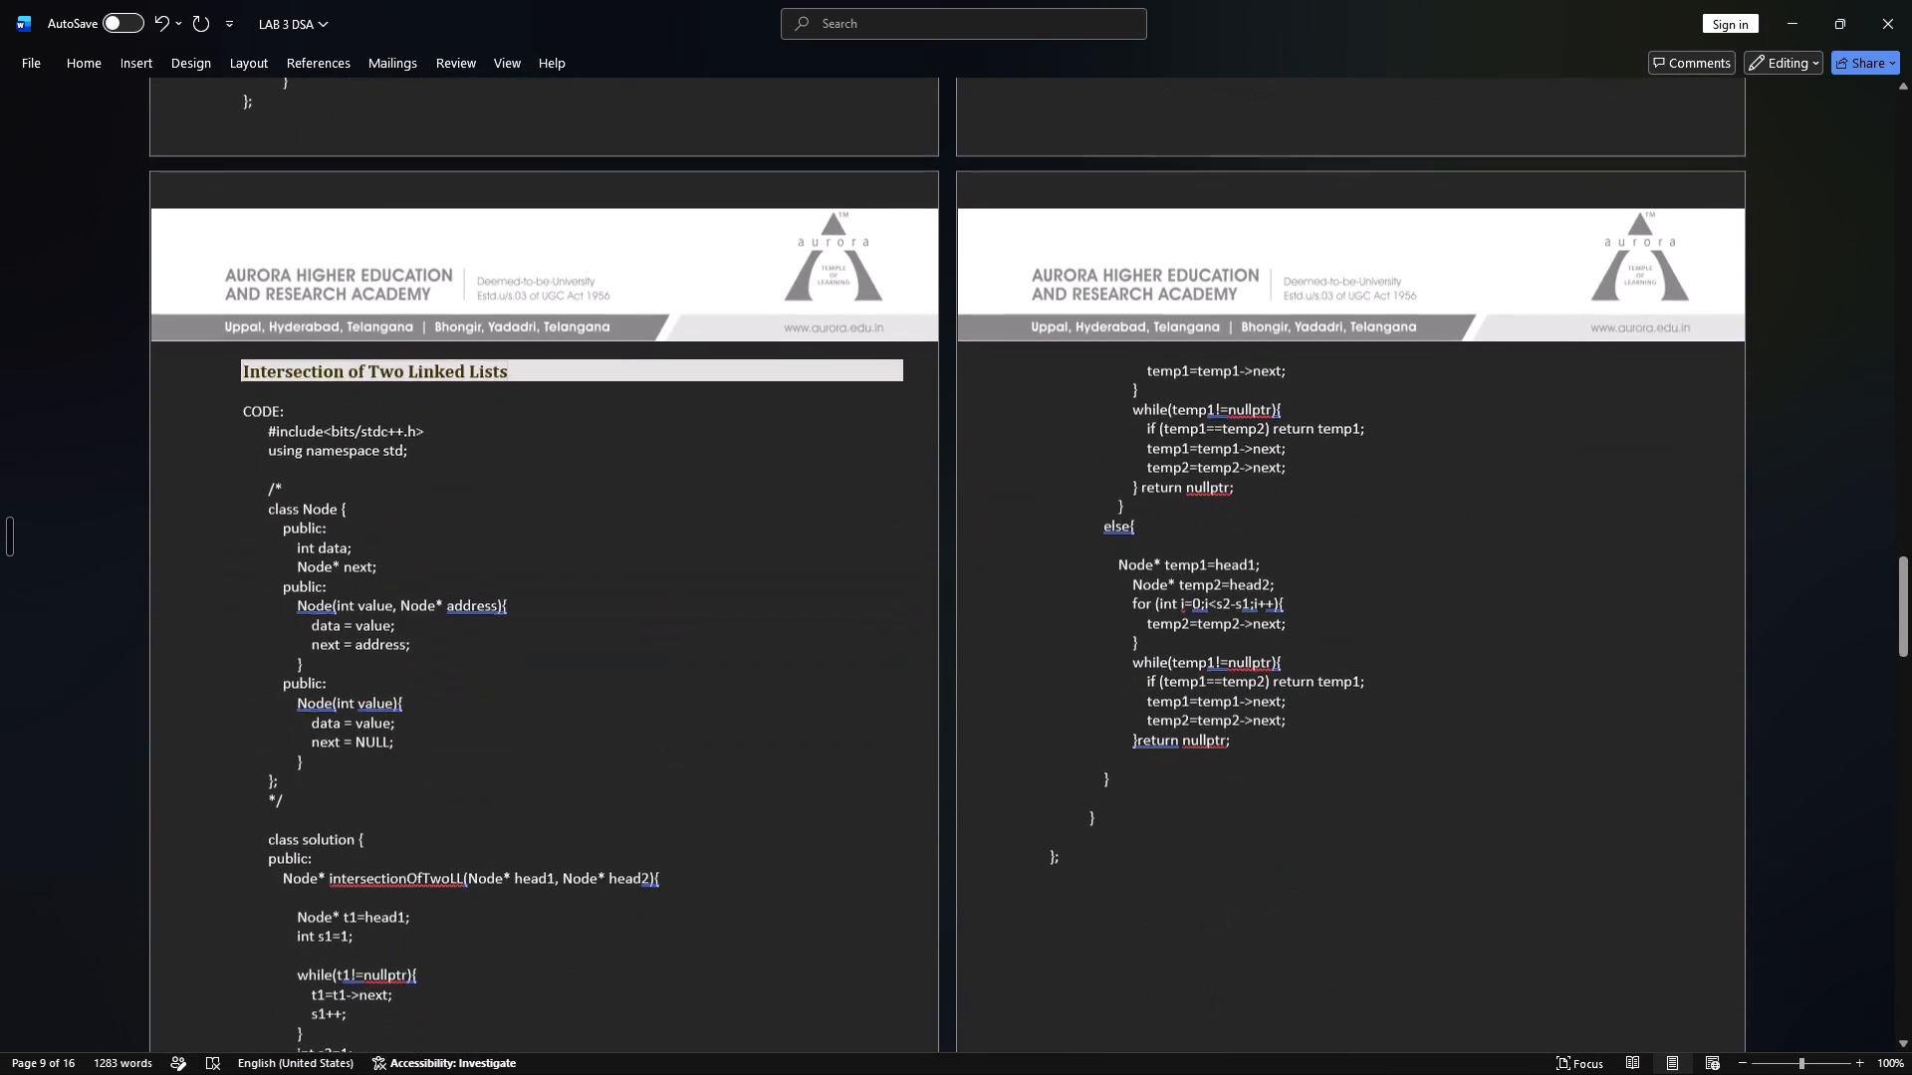
scroll(1314, 582, down, 1)
drag(318, 283, 181, 296)
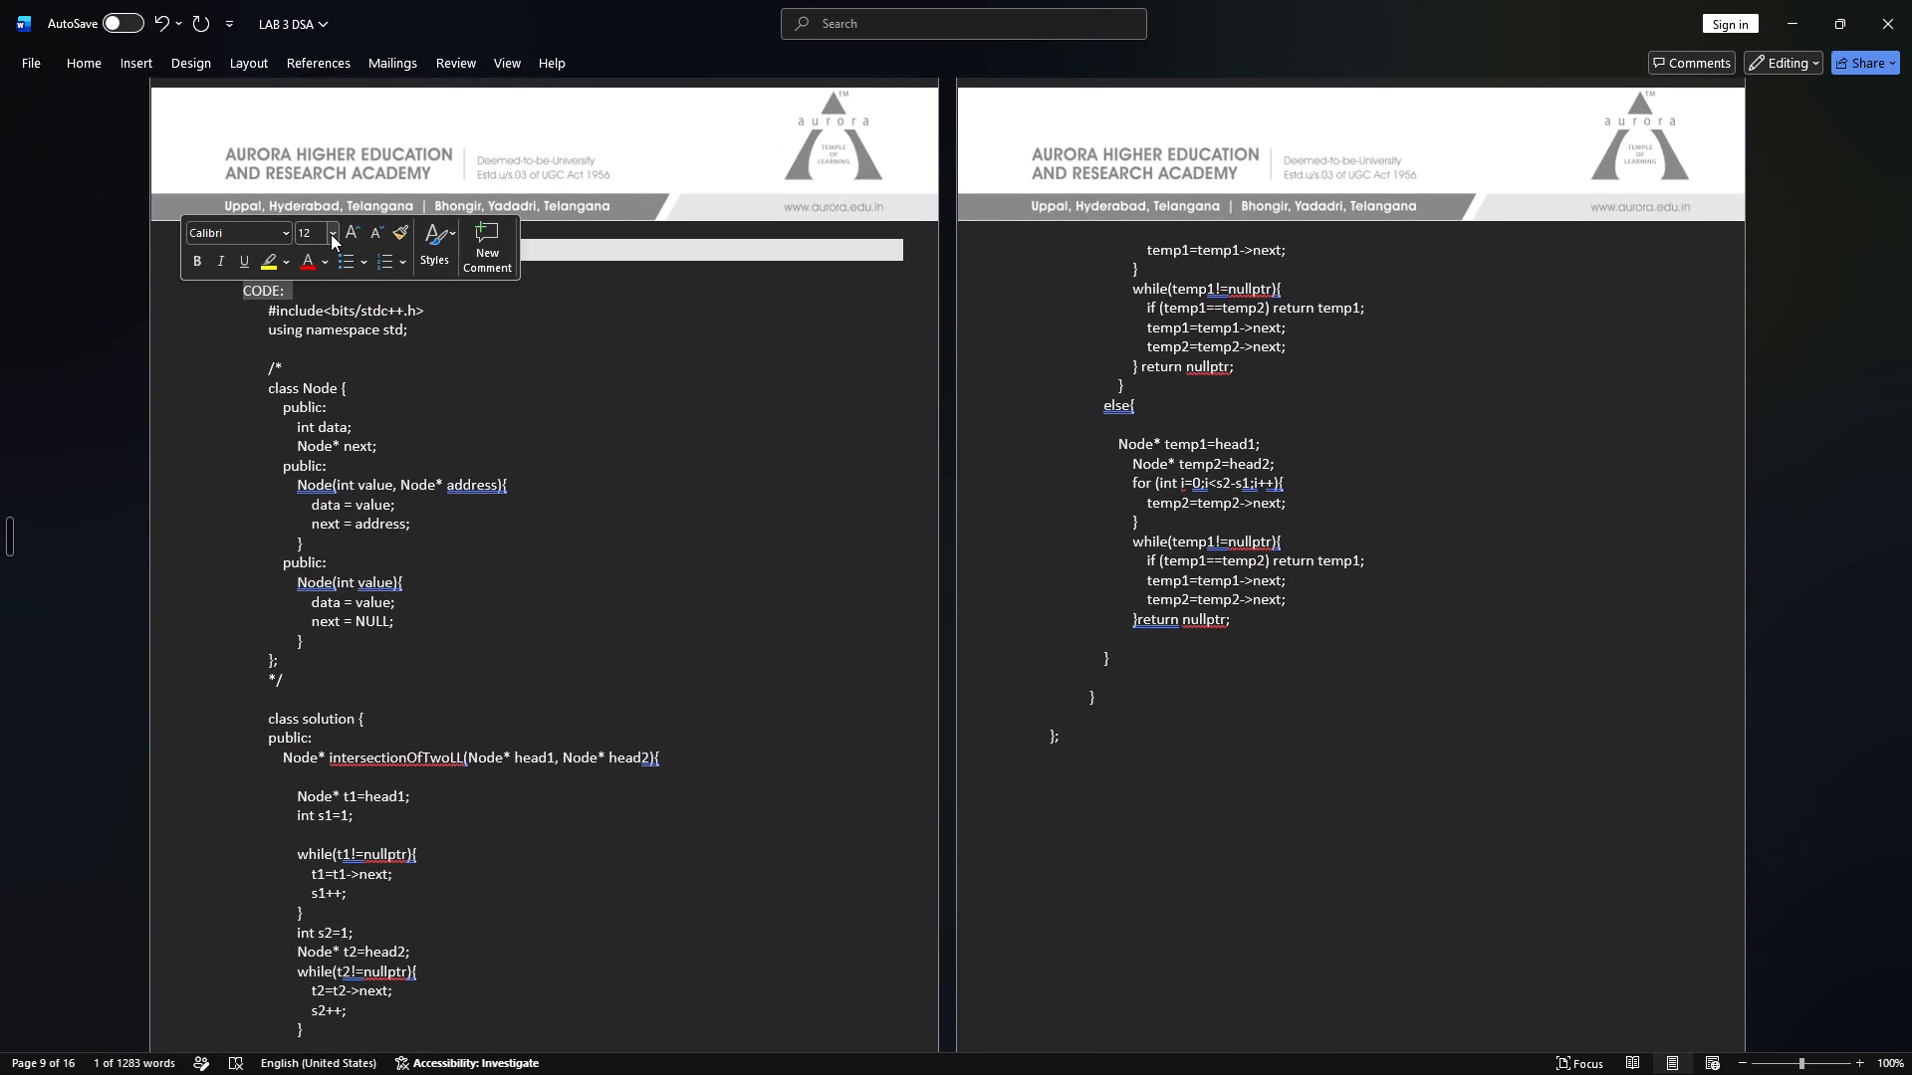
click(331, 234)
click(311, 398)
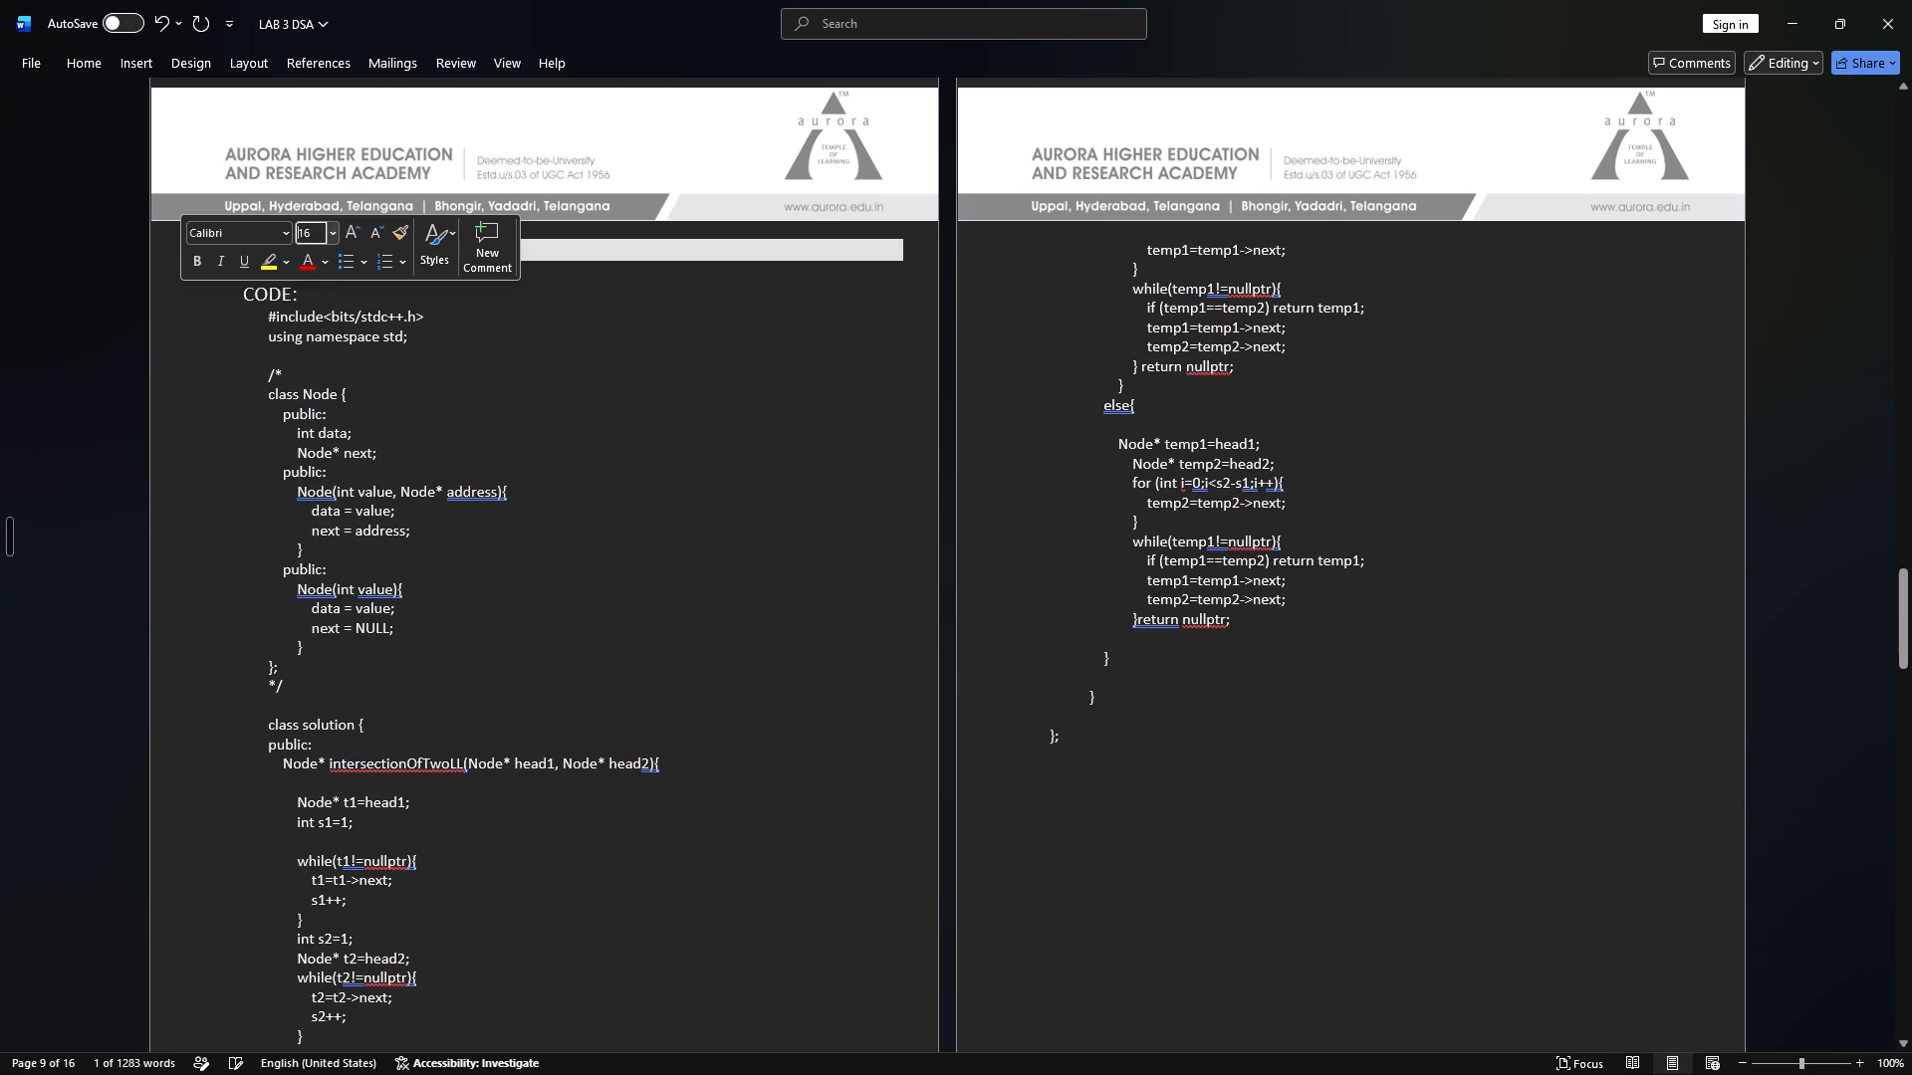
click(479, 360)
Add a blank line between the Intersection section's CODE: label and its "#include<bits/stdc++.h>" line.
click(345, 292)
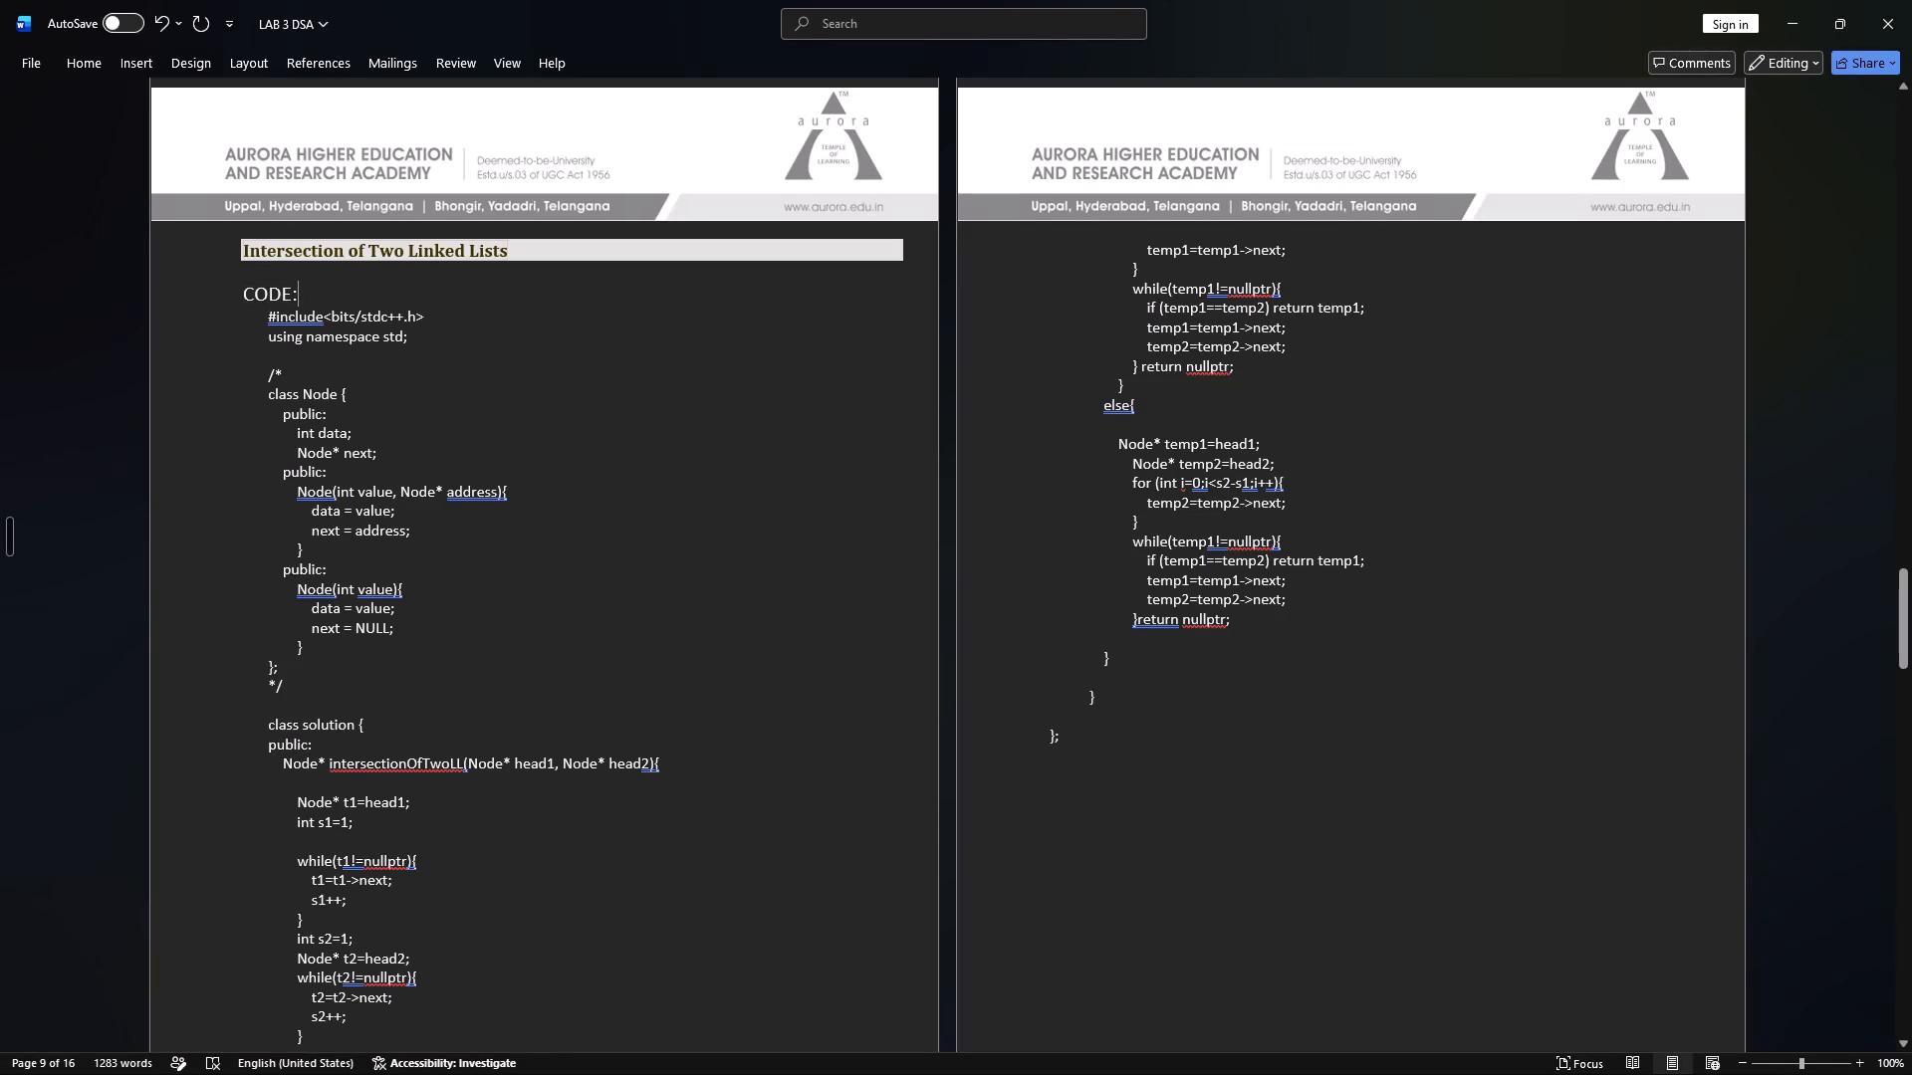
key(Return)
Clear the existing name from the Student Name cell of the cover page table.
scroll(851, 277, up, 2)
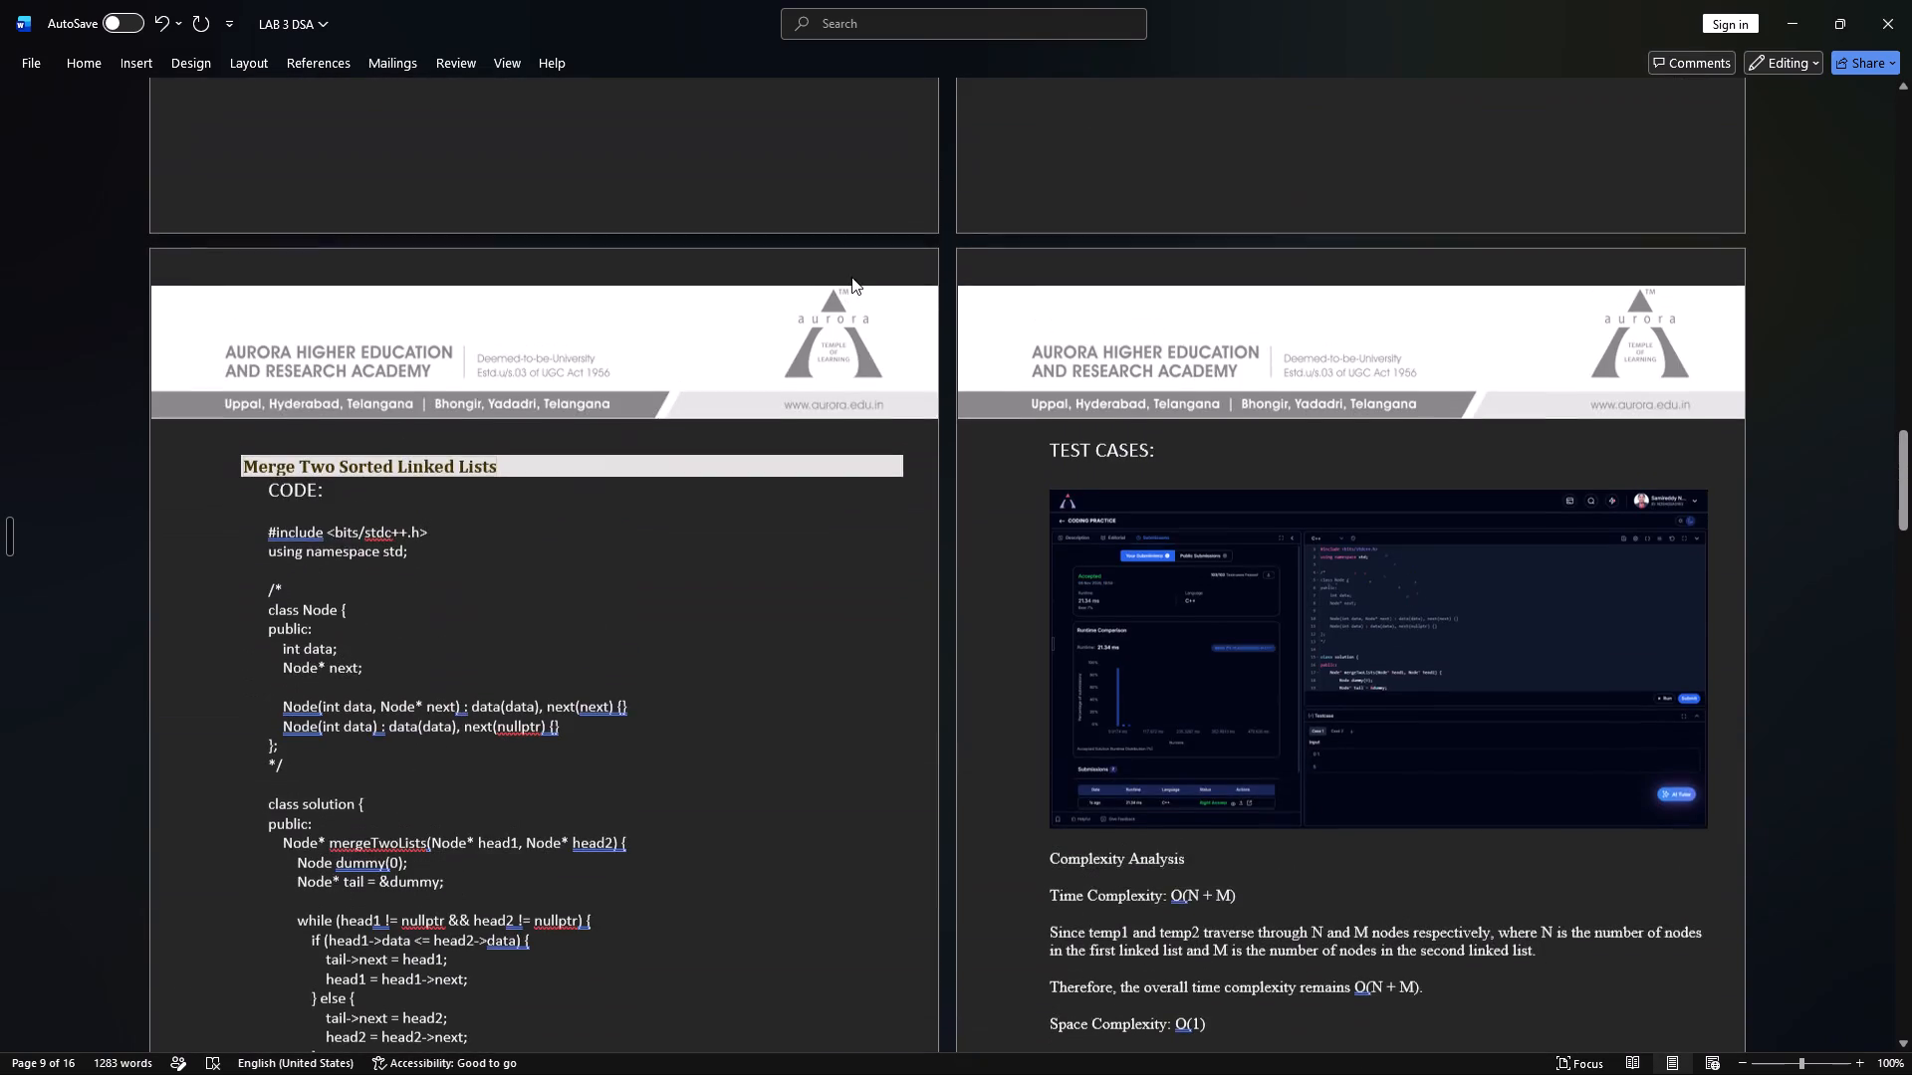
scroll(851, 277, up, 2)
scroll(739, 392, up, 2)
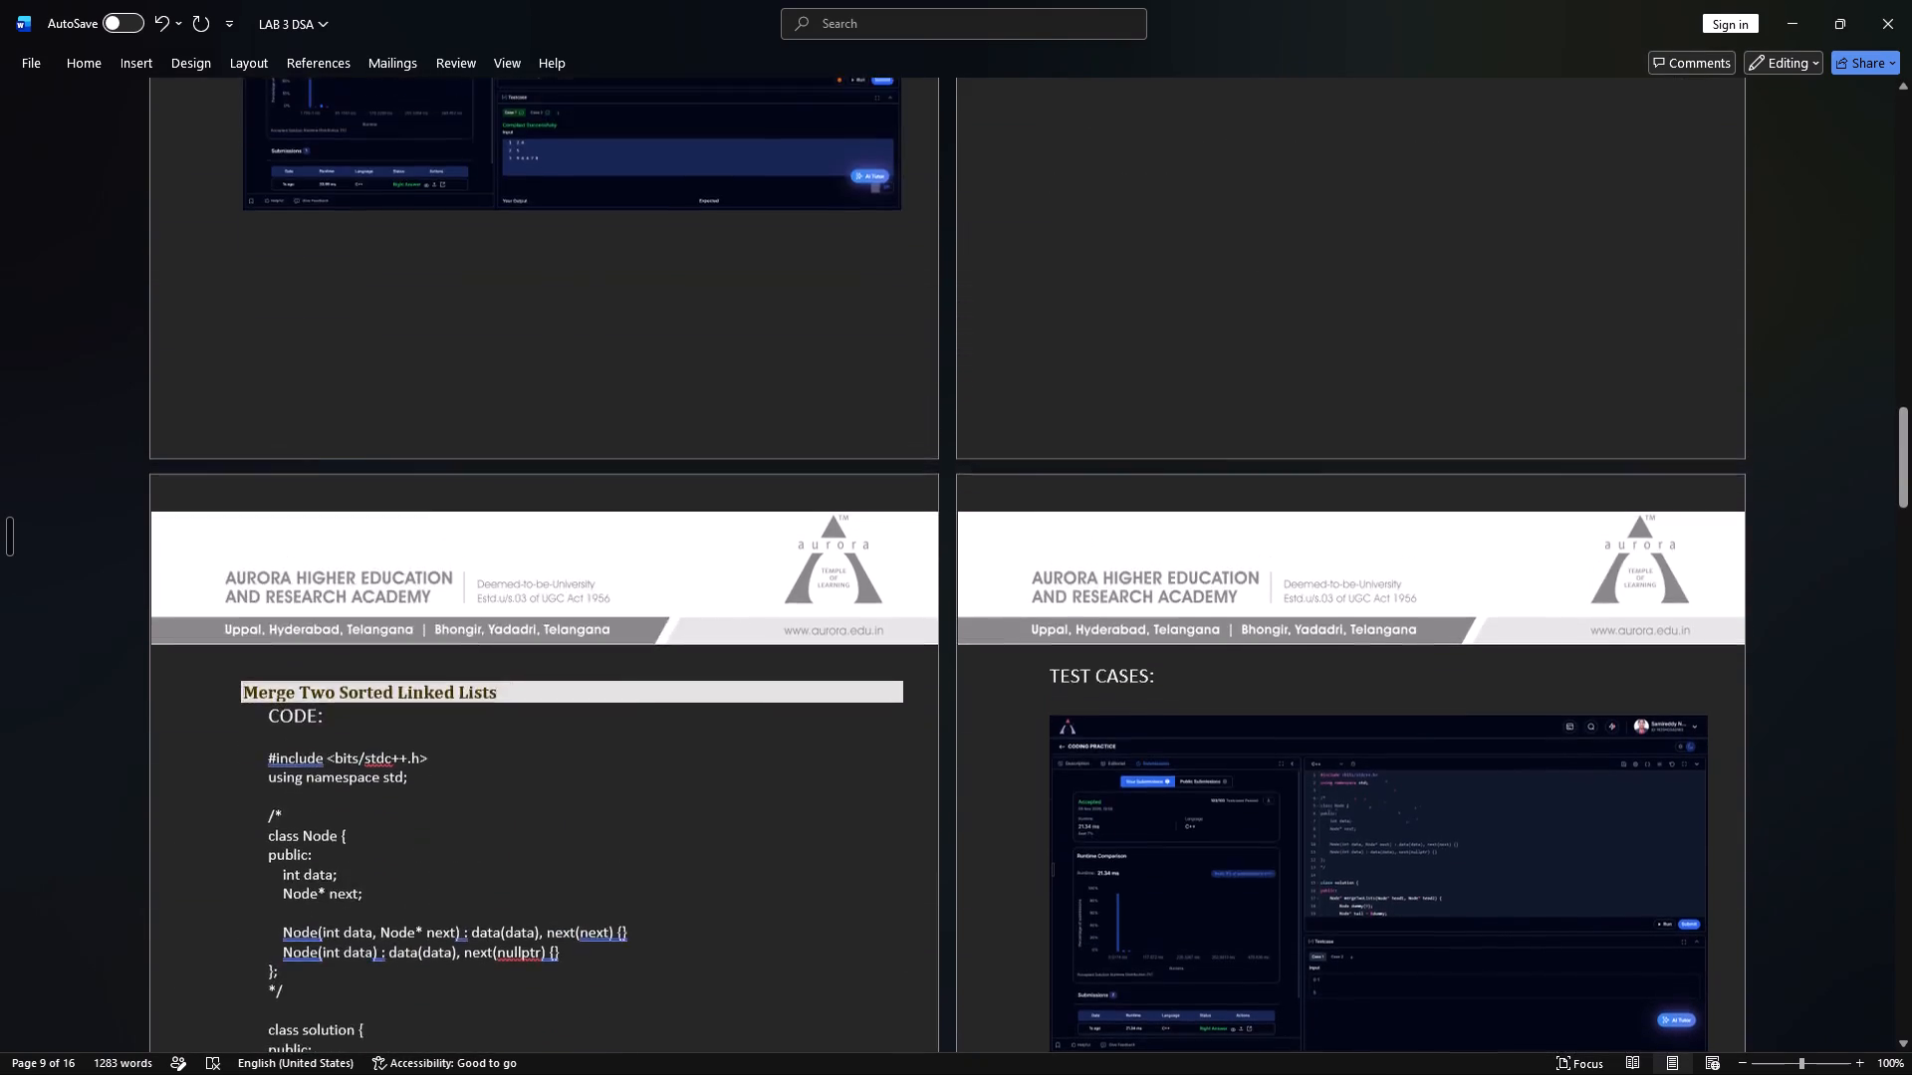
scroll(739, 392, up, 5)
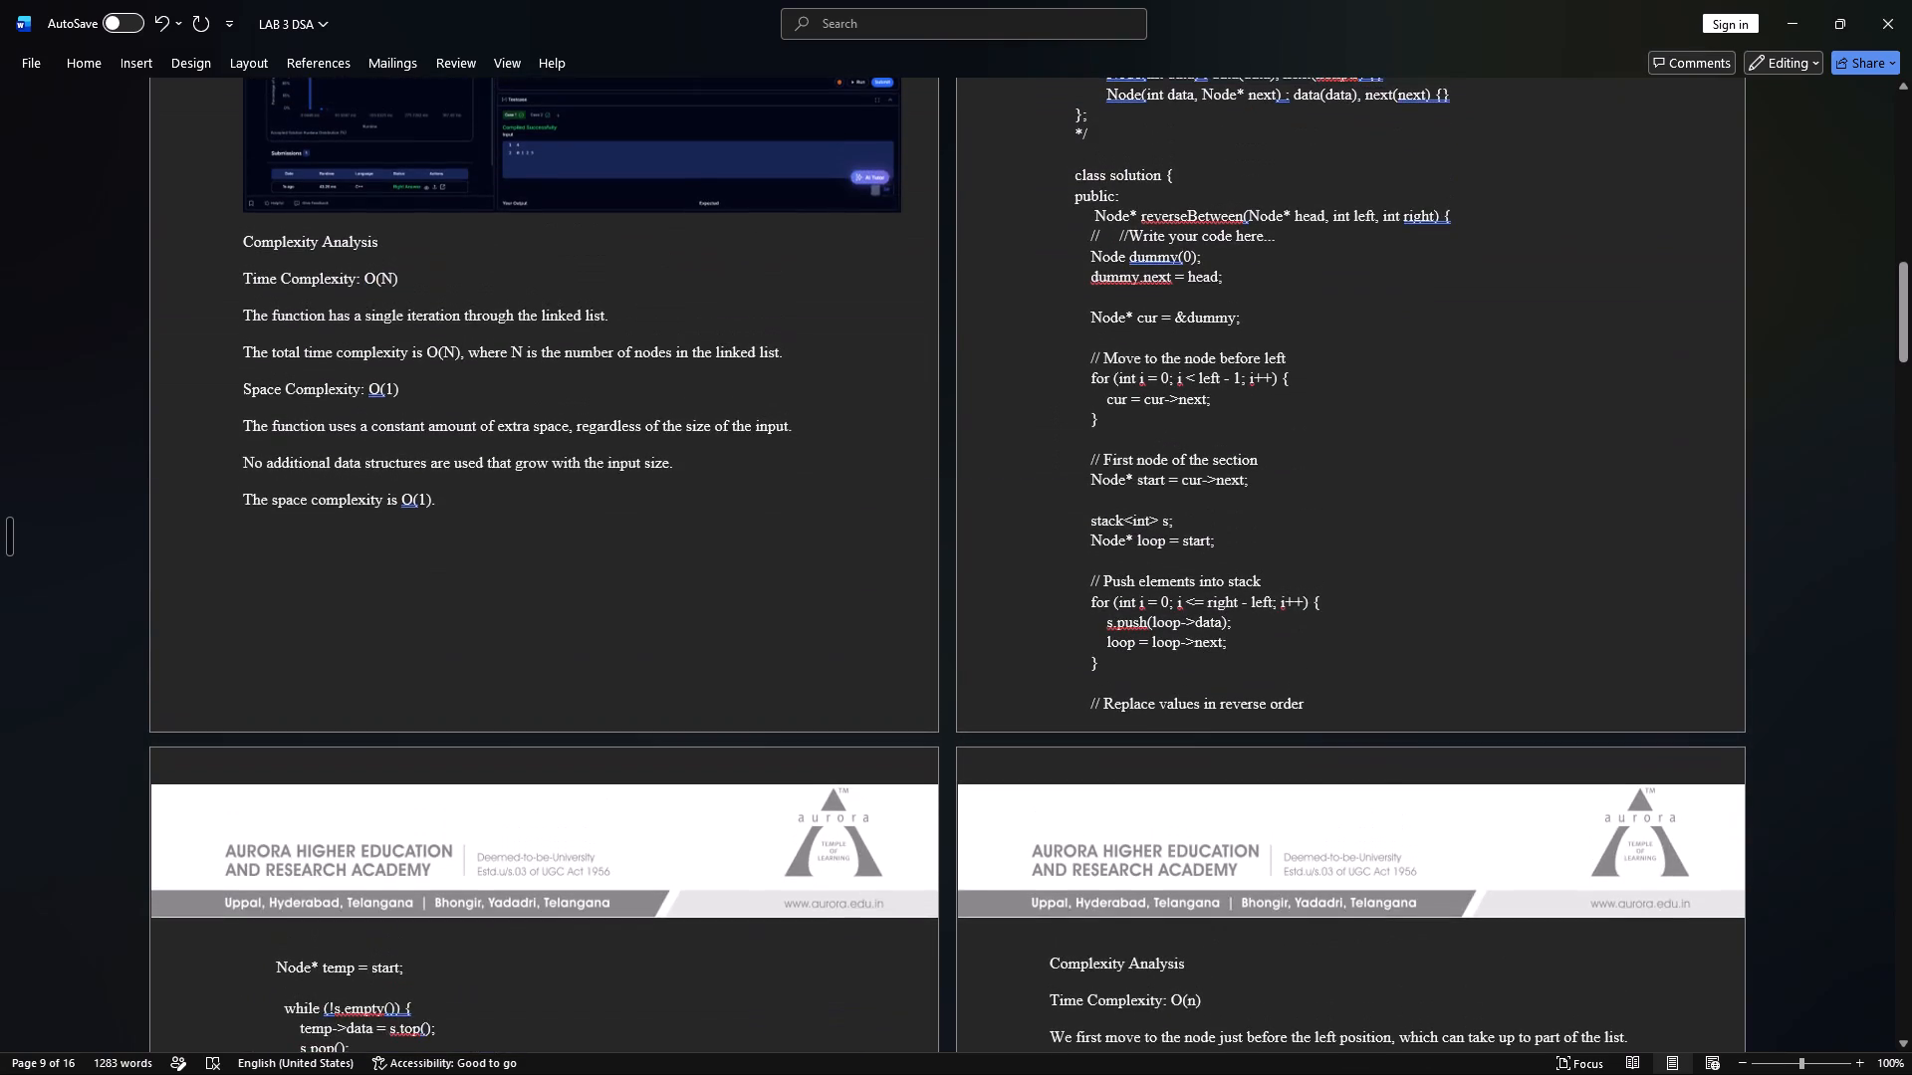
scroll(739, 392, up, 4)
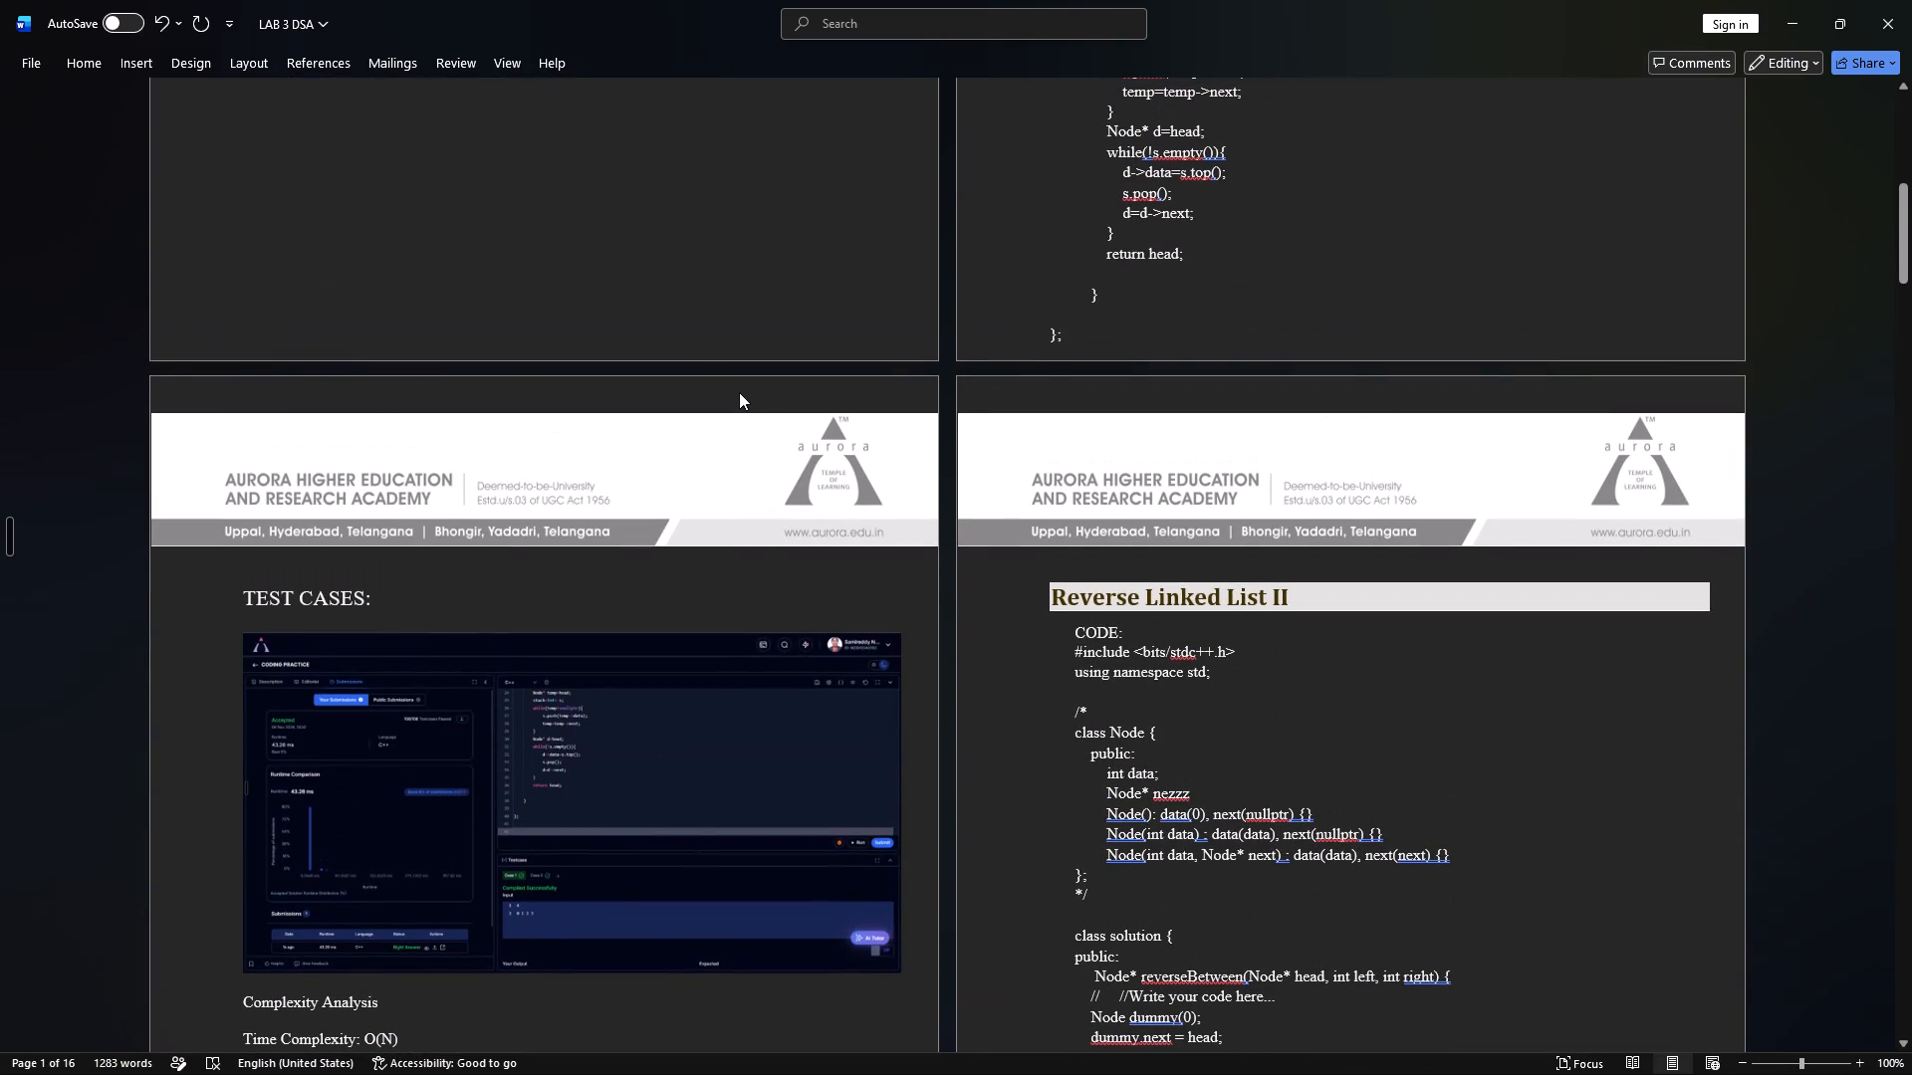
scroll(739, 392, up, 8)
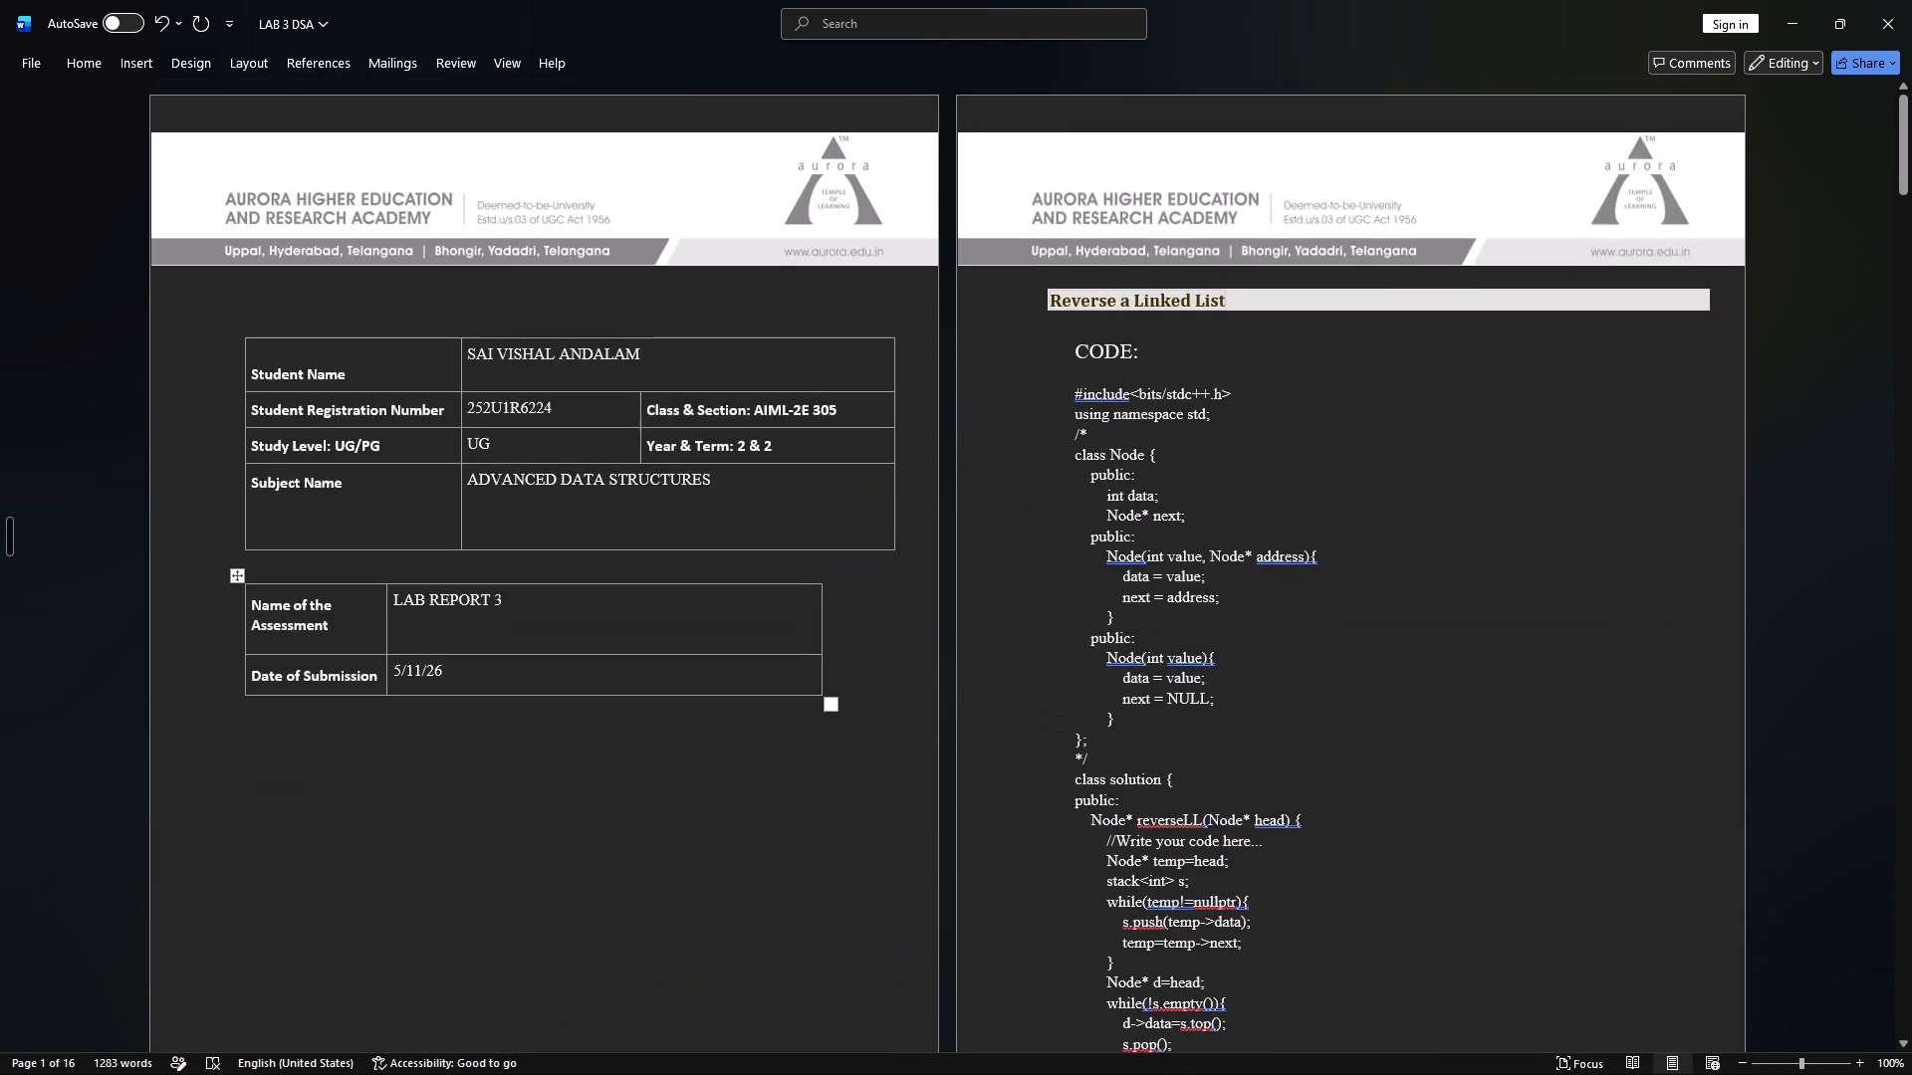
scroll(739, 392, down, 4)
scroll(739, 392, right, 1)
scroll(739, 392, up, 1)
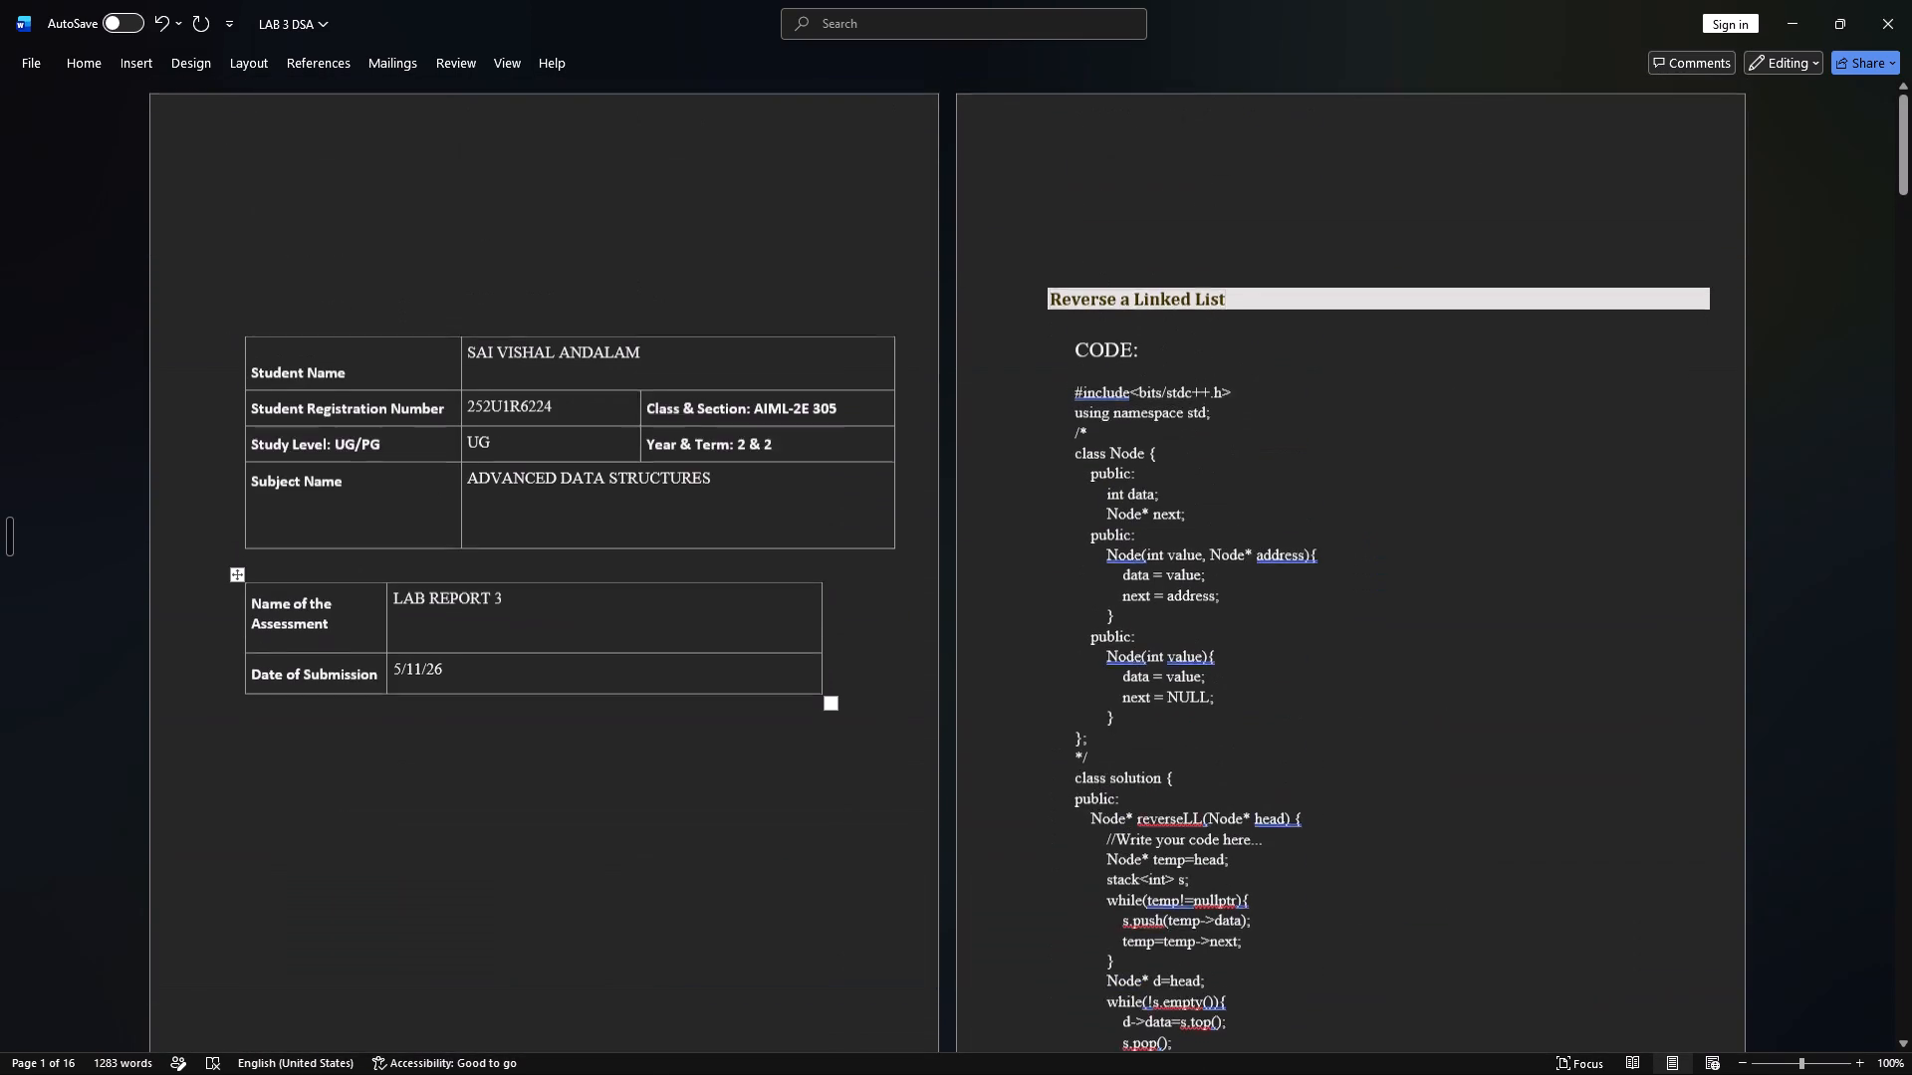
scroll(739, 392, up, 2)
click(673, 361)
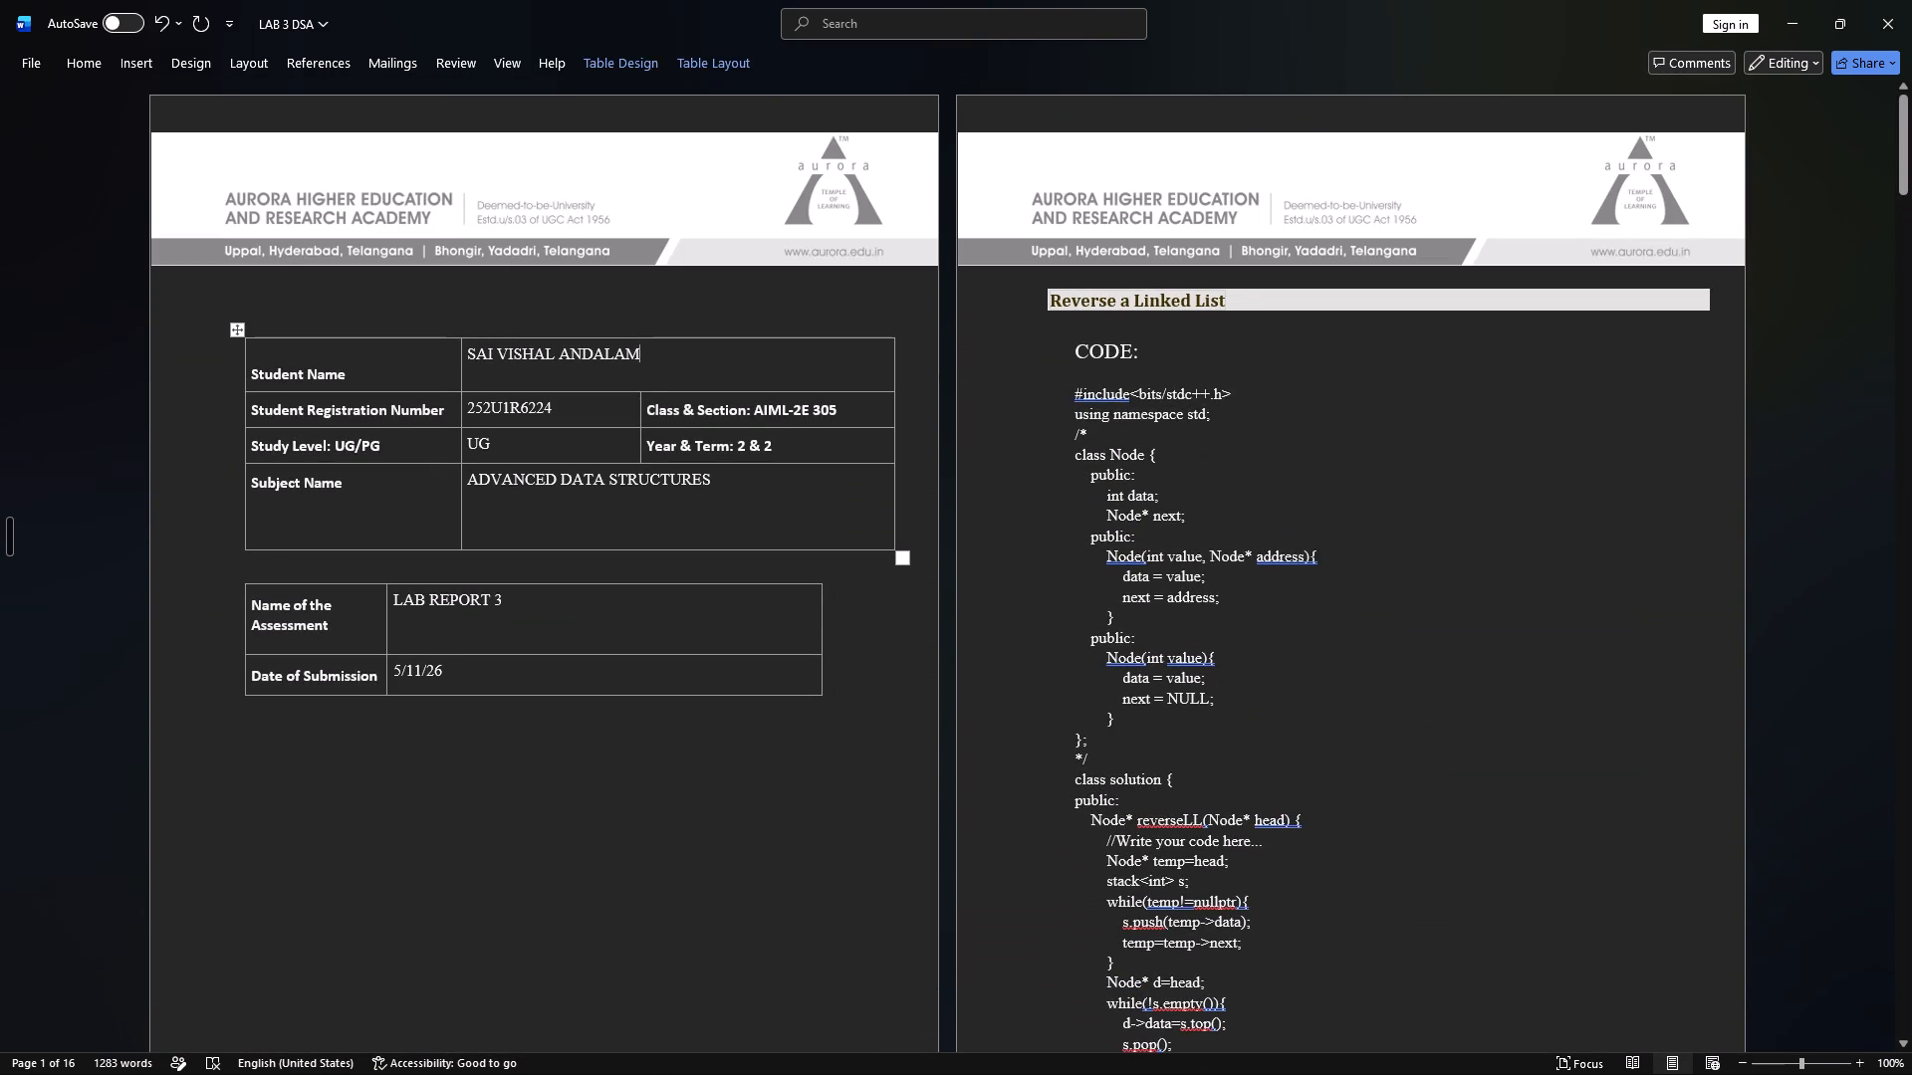
key(BackSpace)
key(BackSpace)
key(BackSpace)
key(BackSpace)
key(BackSpace)
key(BackSpace)
key(BackSpace)
key(BackSpace)
key(BackSpace)
key(BackSpace)
key(BackSpace)
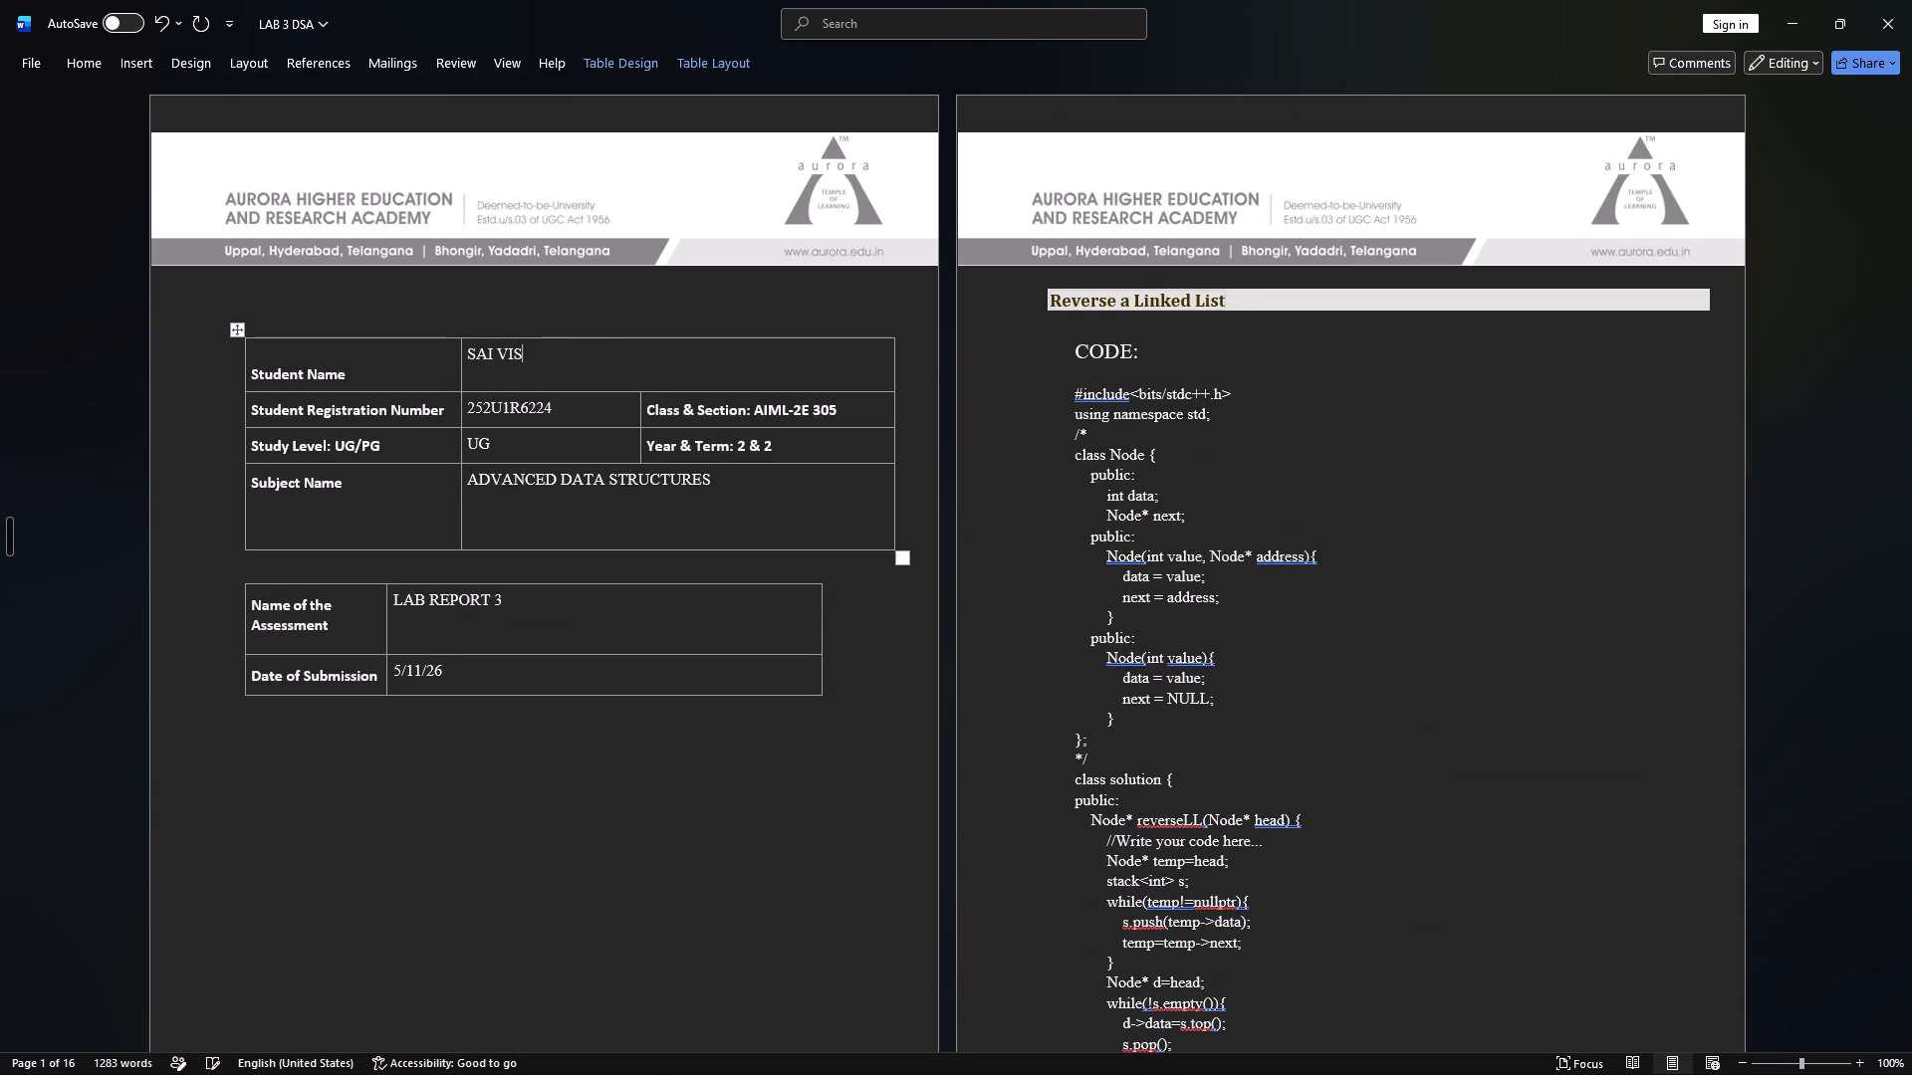
key(BackSpace)
key(BackSpace)
key(BackSpace)
key(BackSpace)
key(BackSpace)
key(BackSpace)
key(BackSpace)
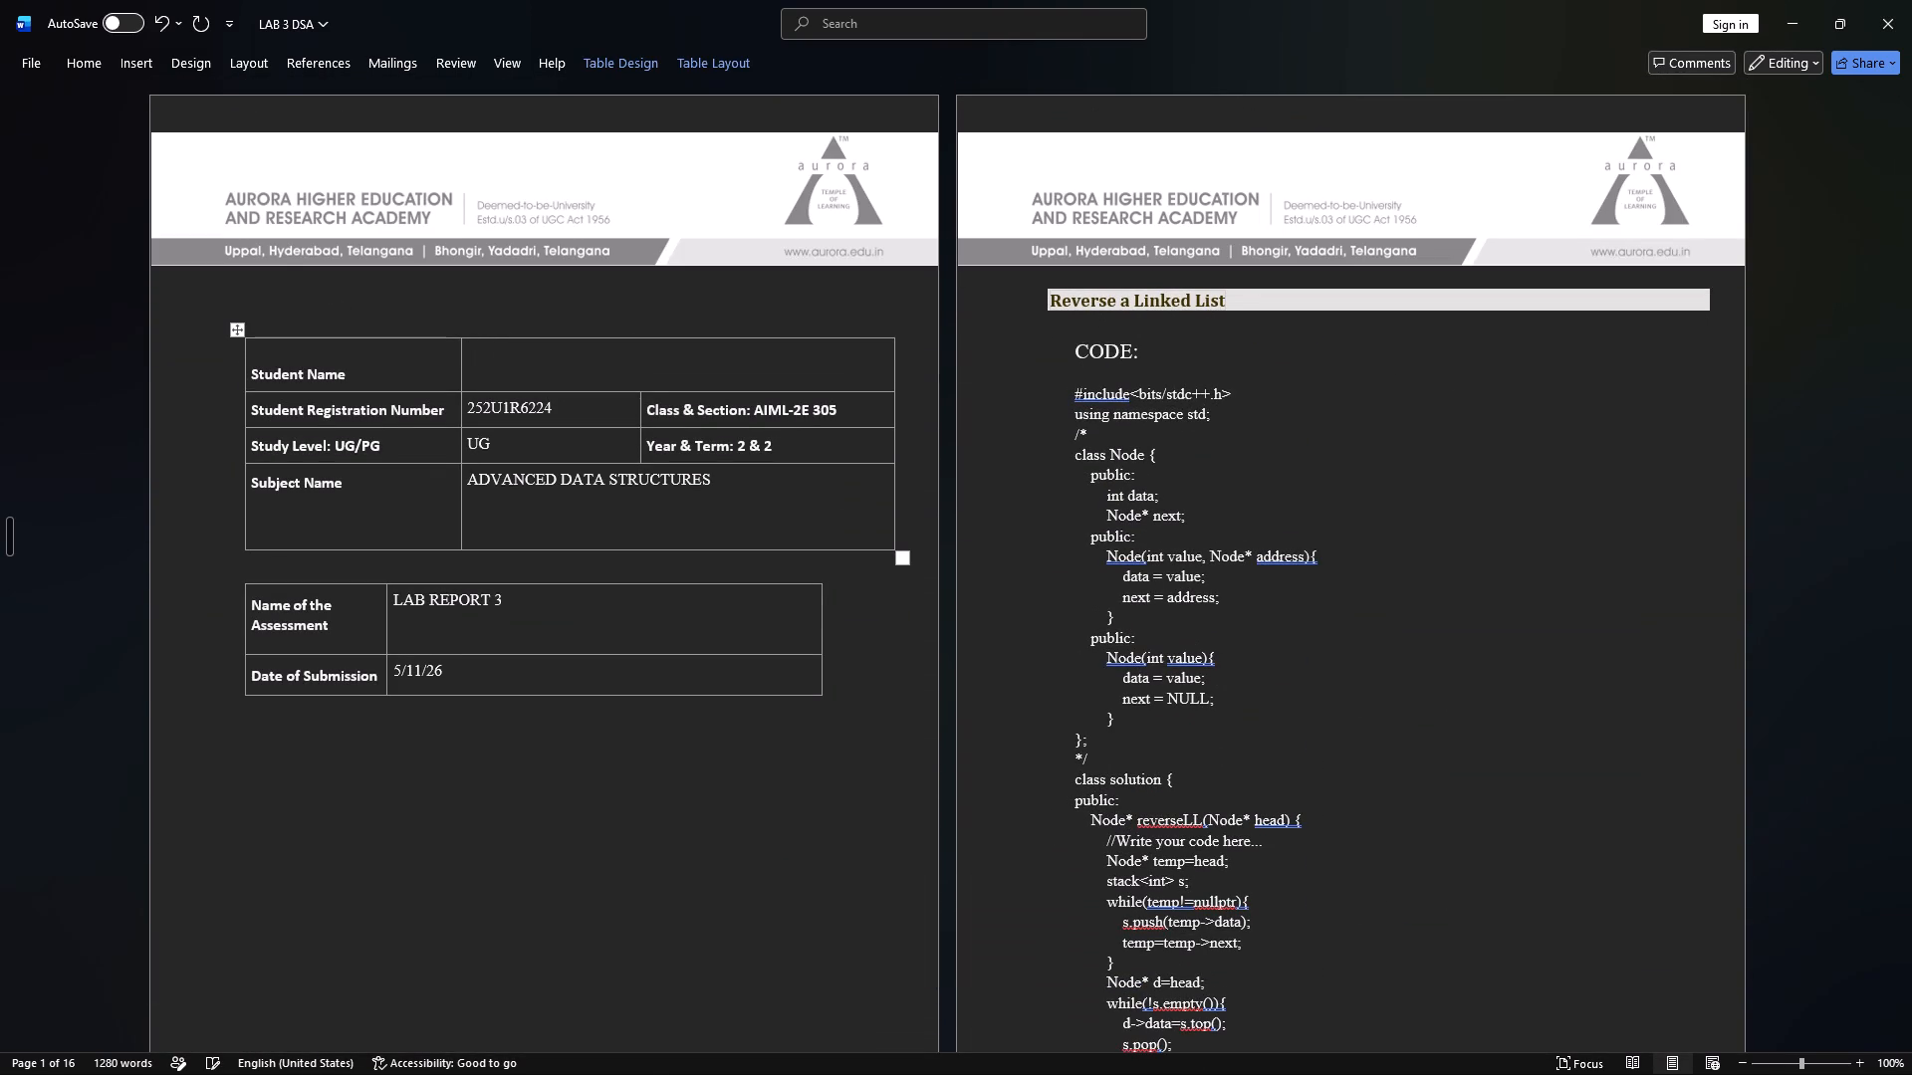